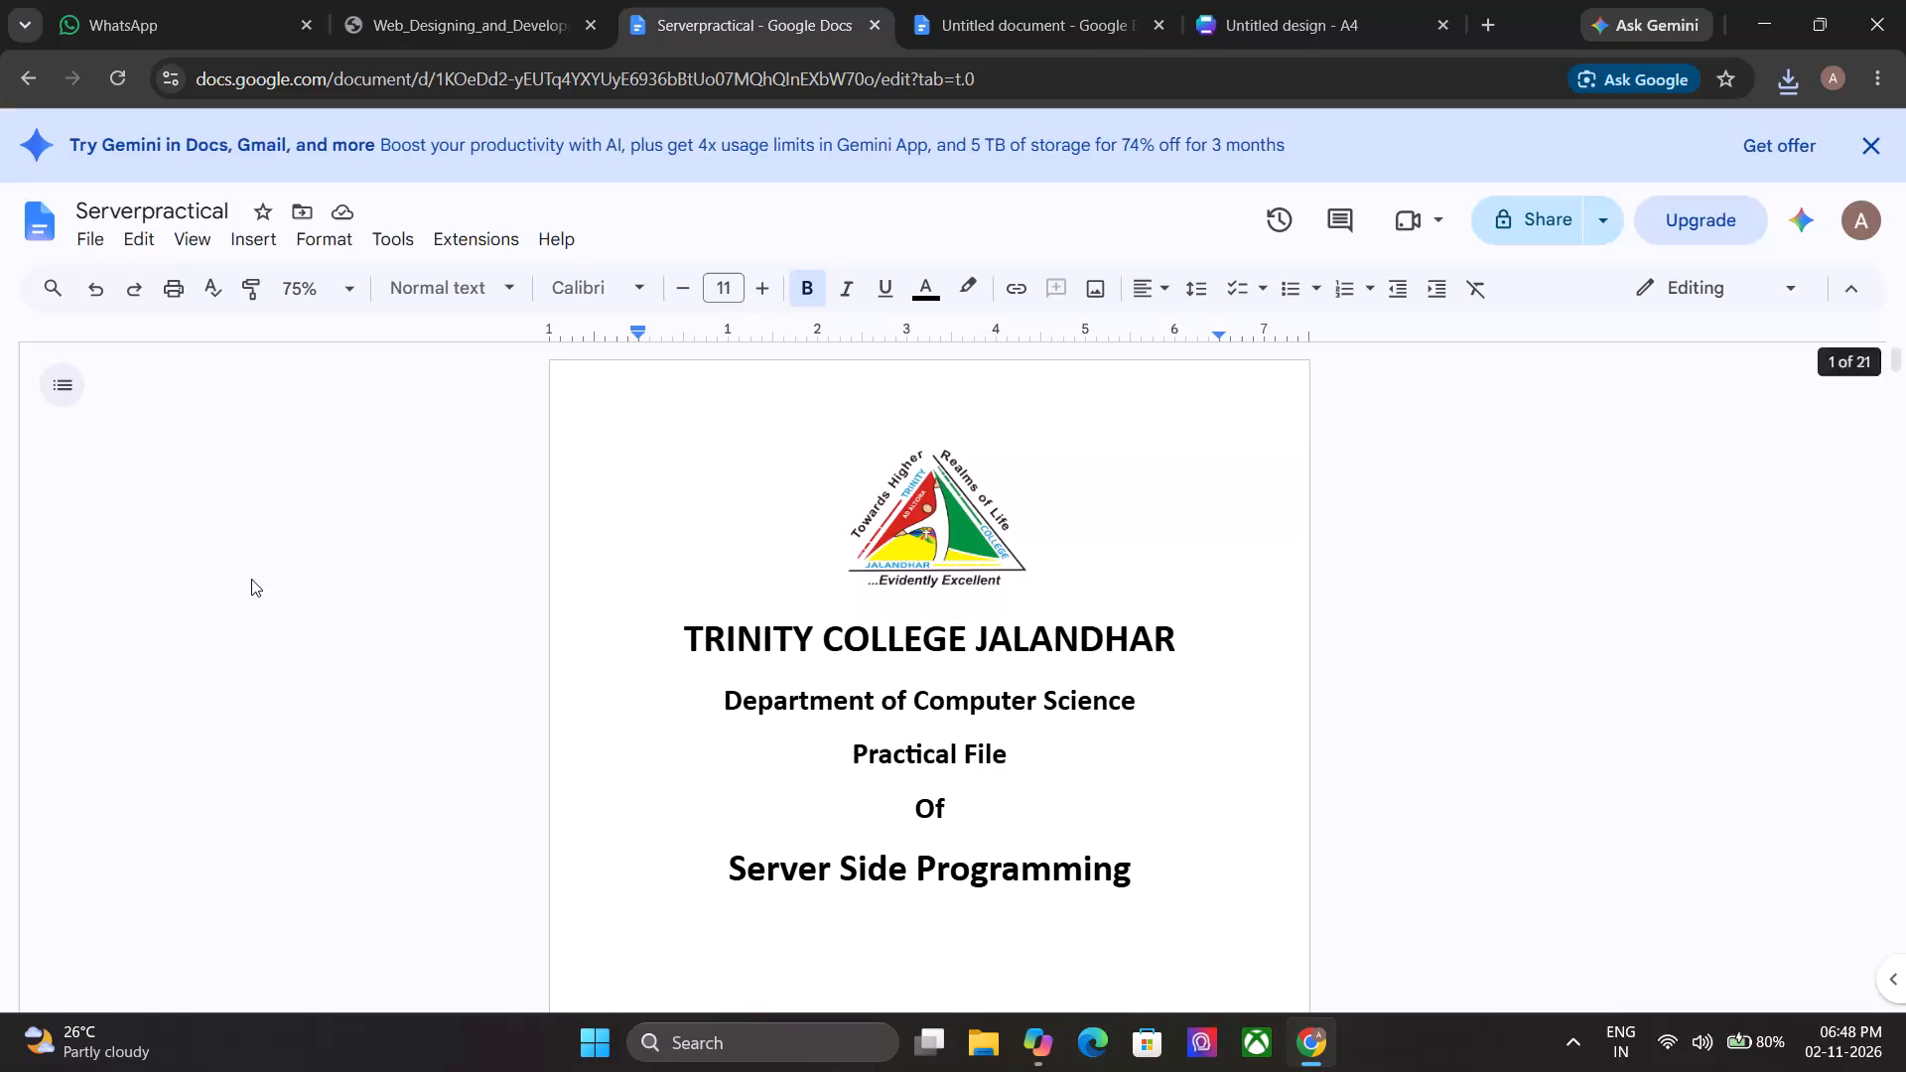
scroll(251, 579, "up", 4)
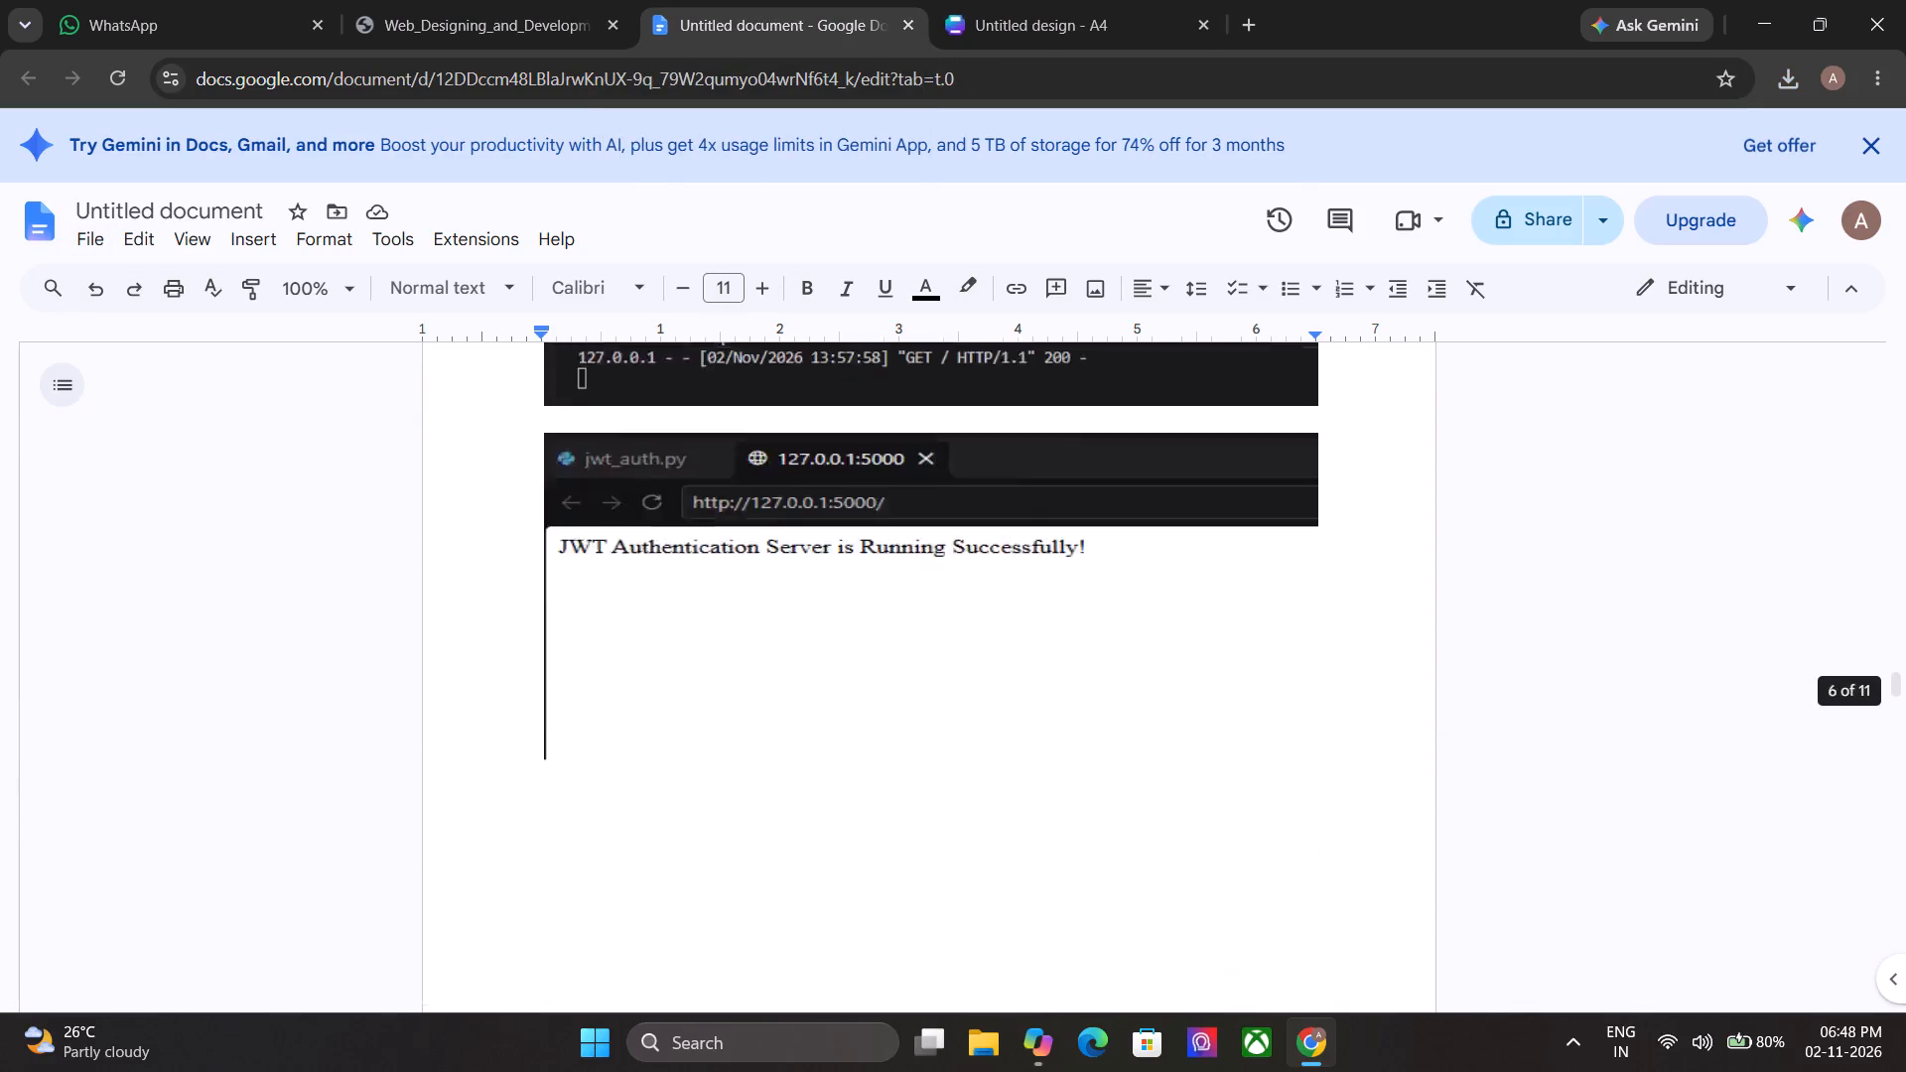
scroll(488, 657, "up", 19)
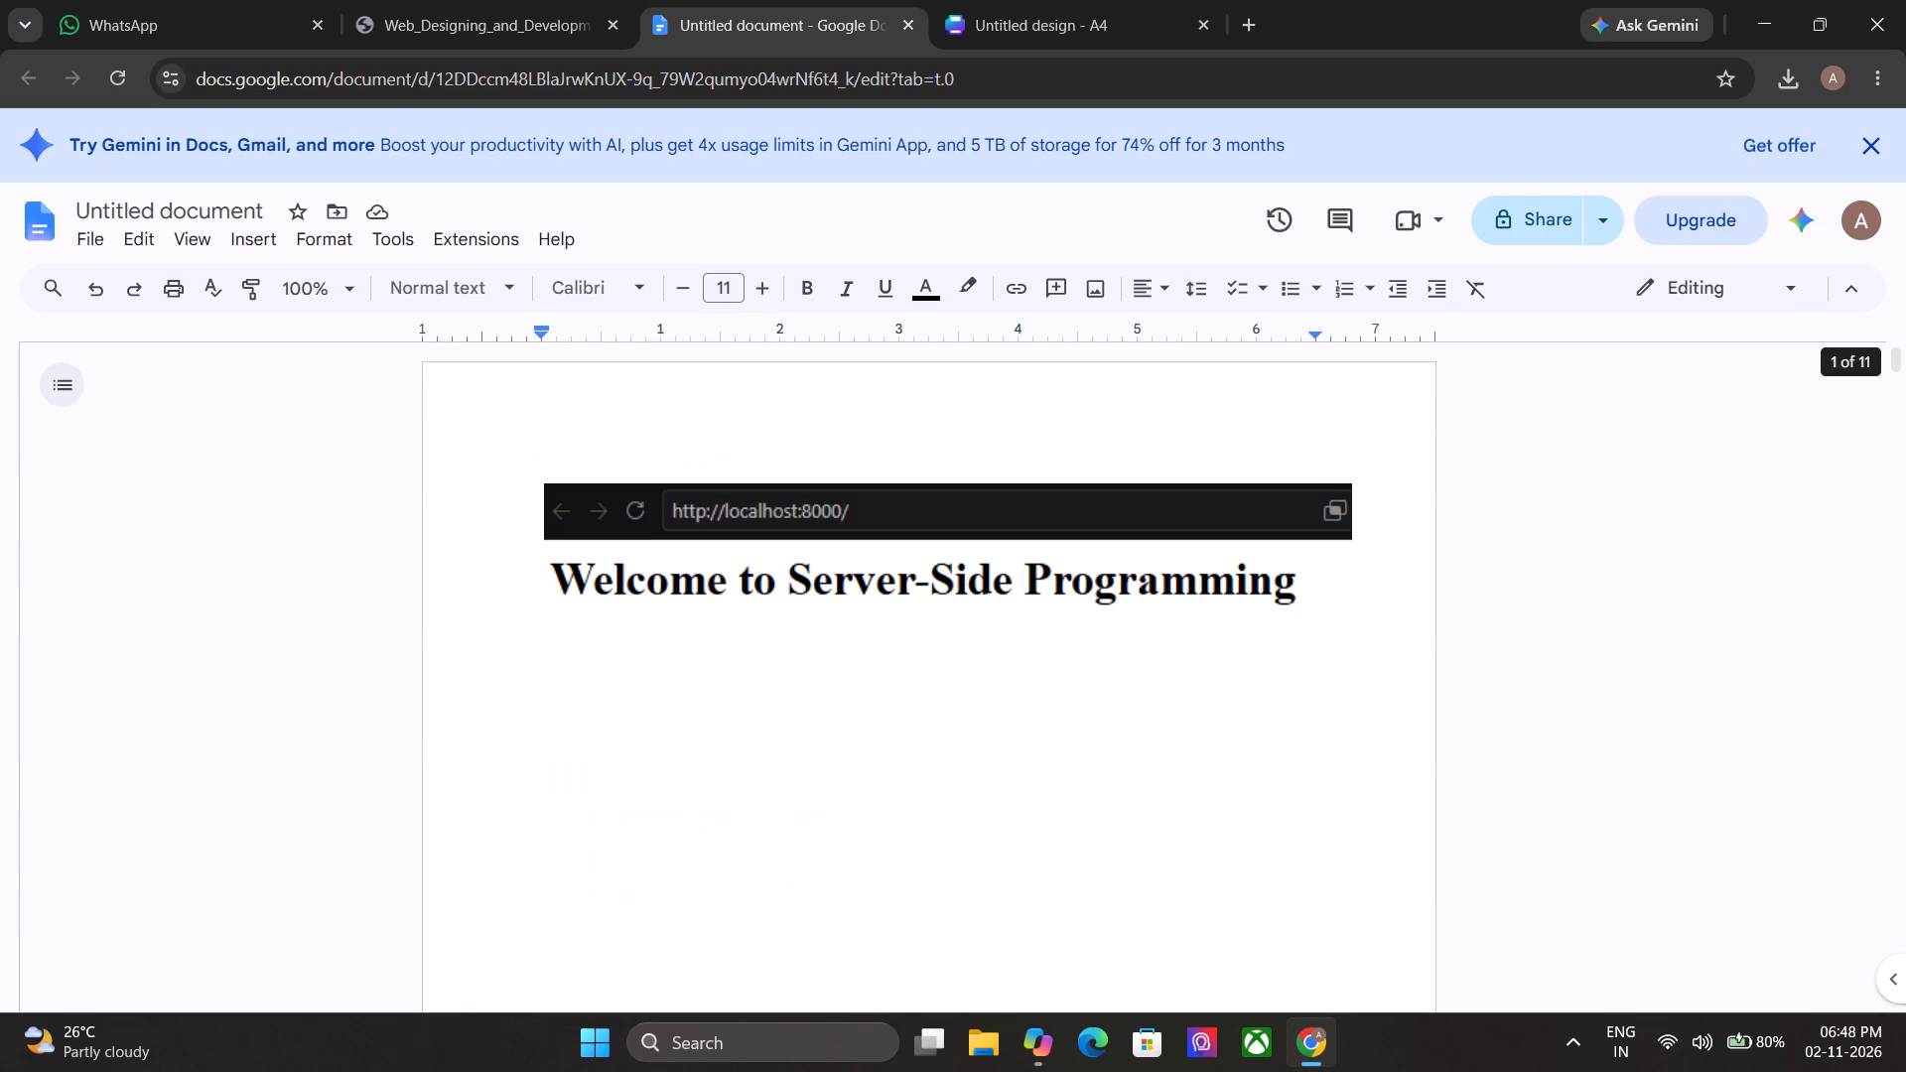
key("ctrl+s")
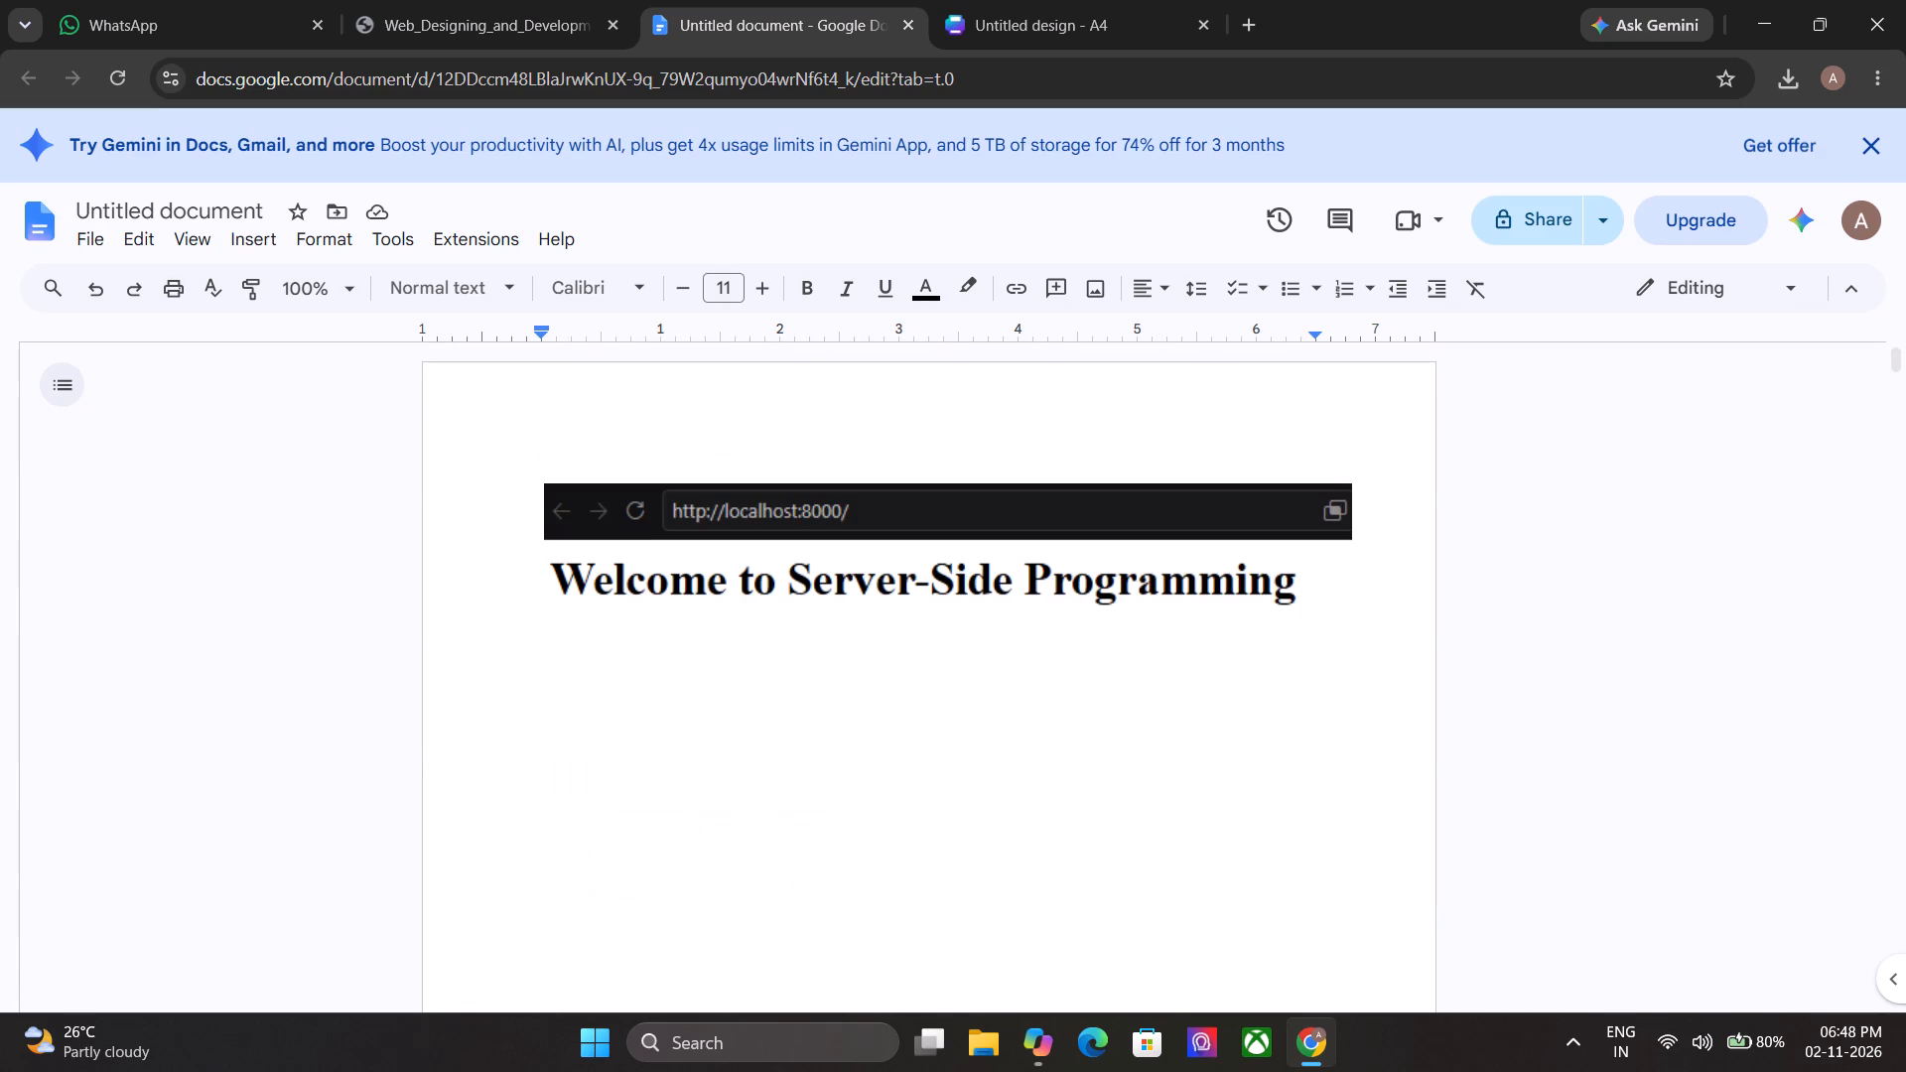
left_click(442, 564)
key("ctrl+s")
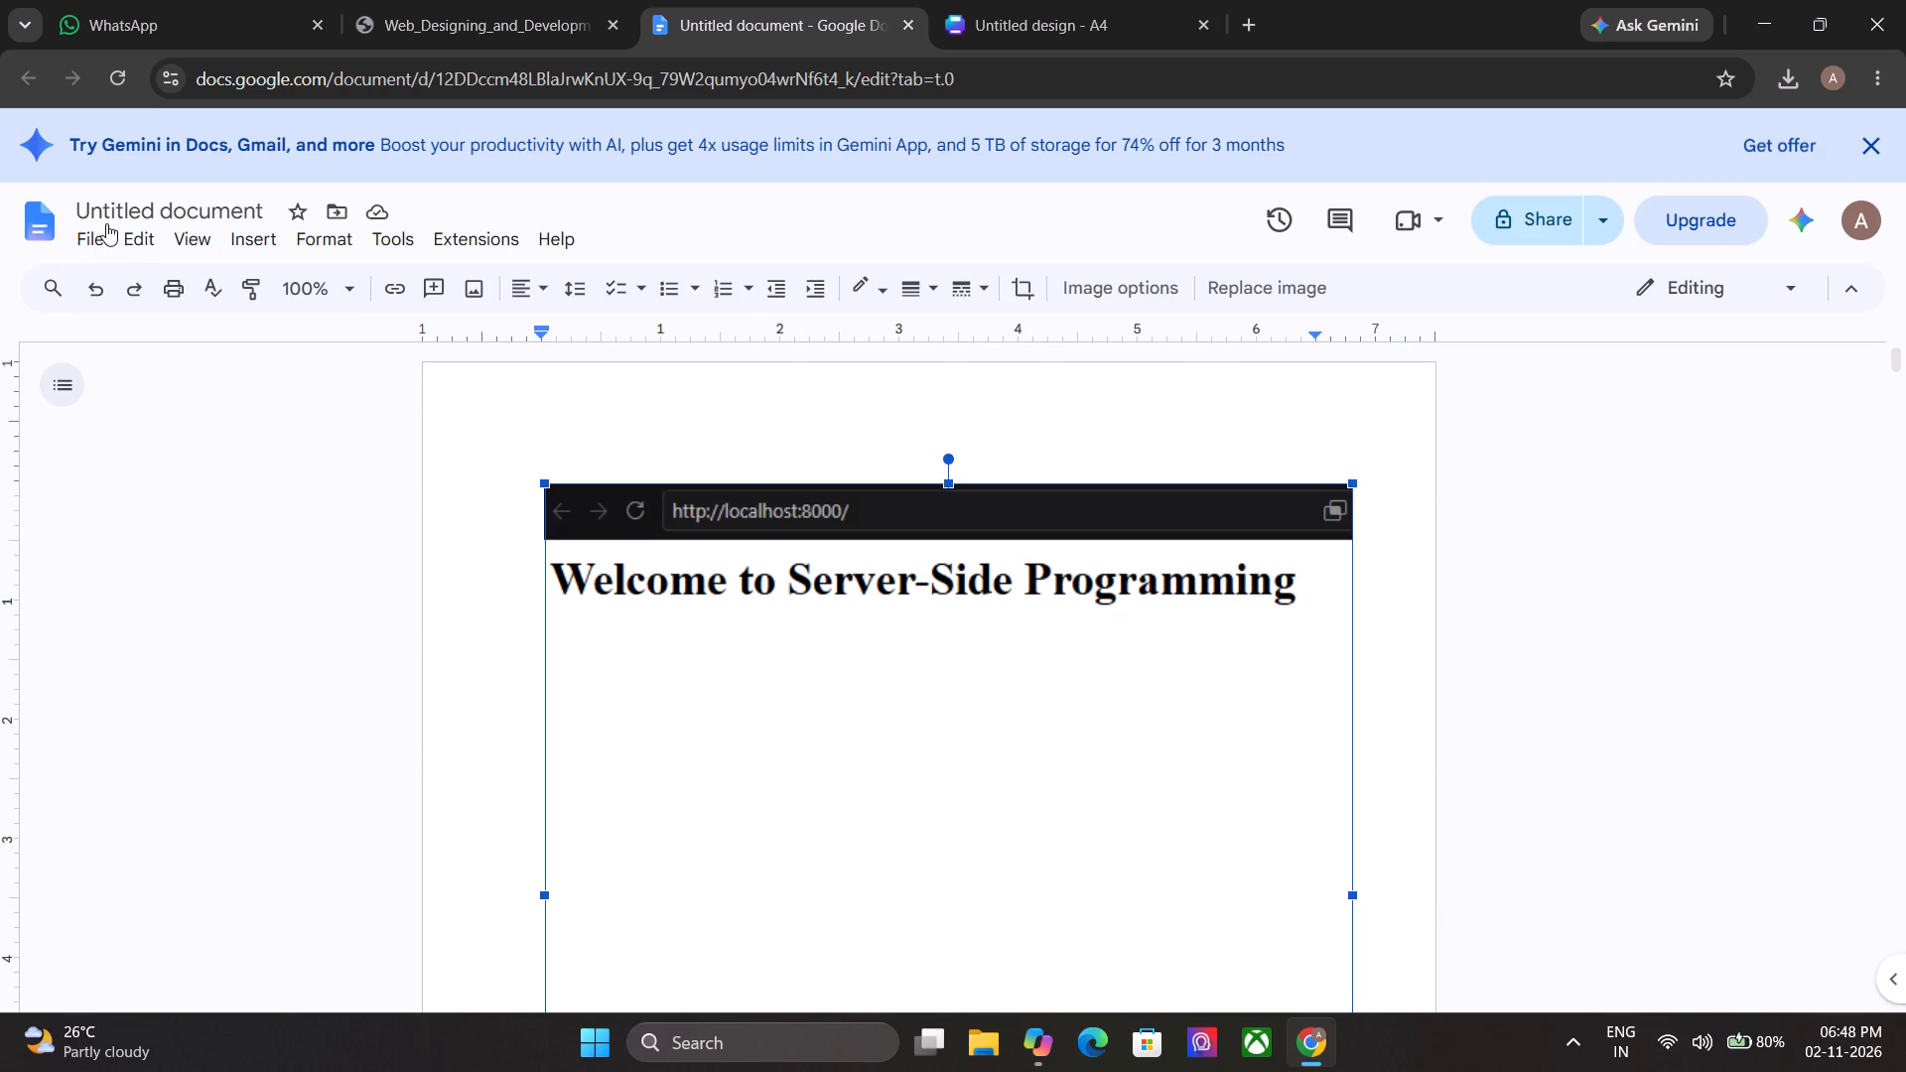
left_click(196, 195)
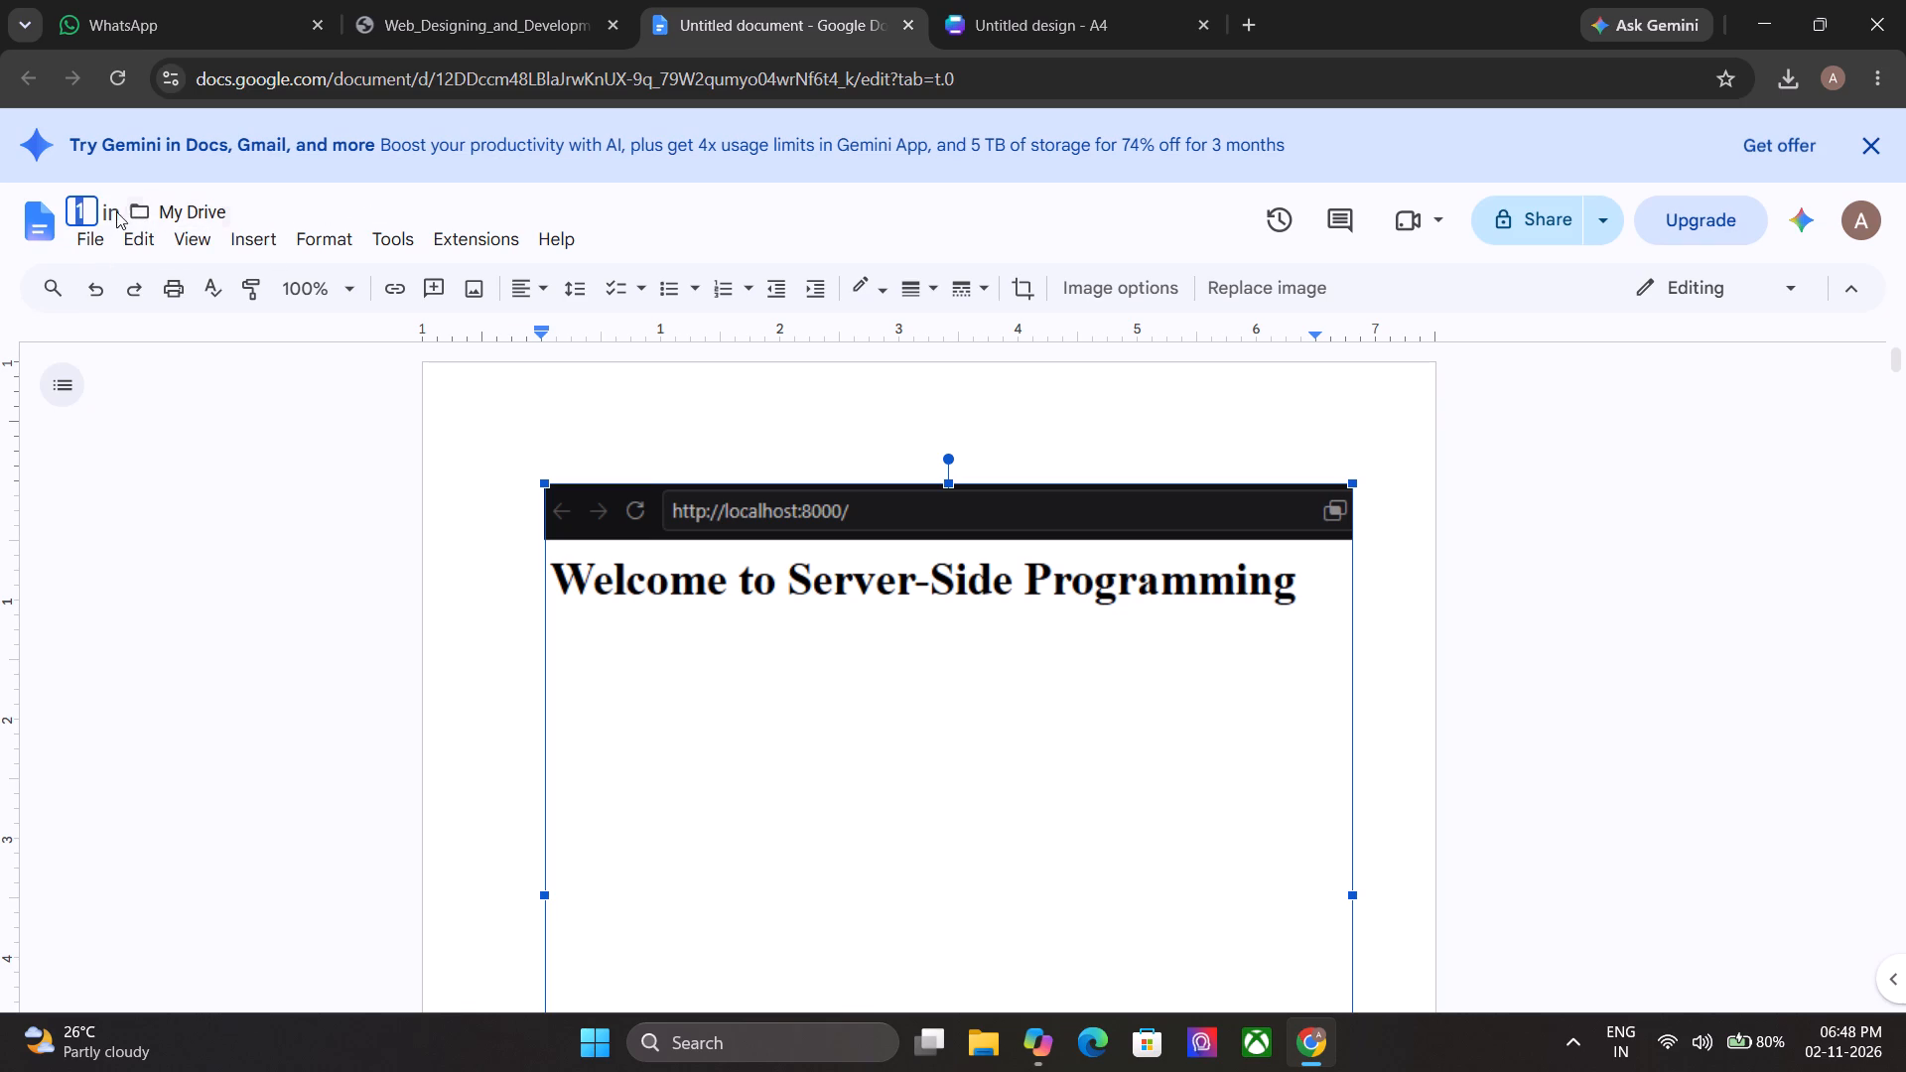
key("BackSpace")
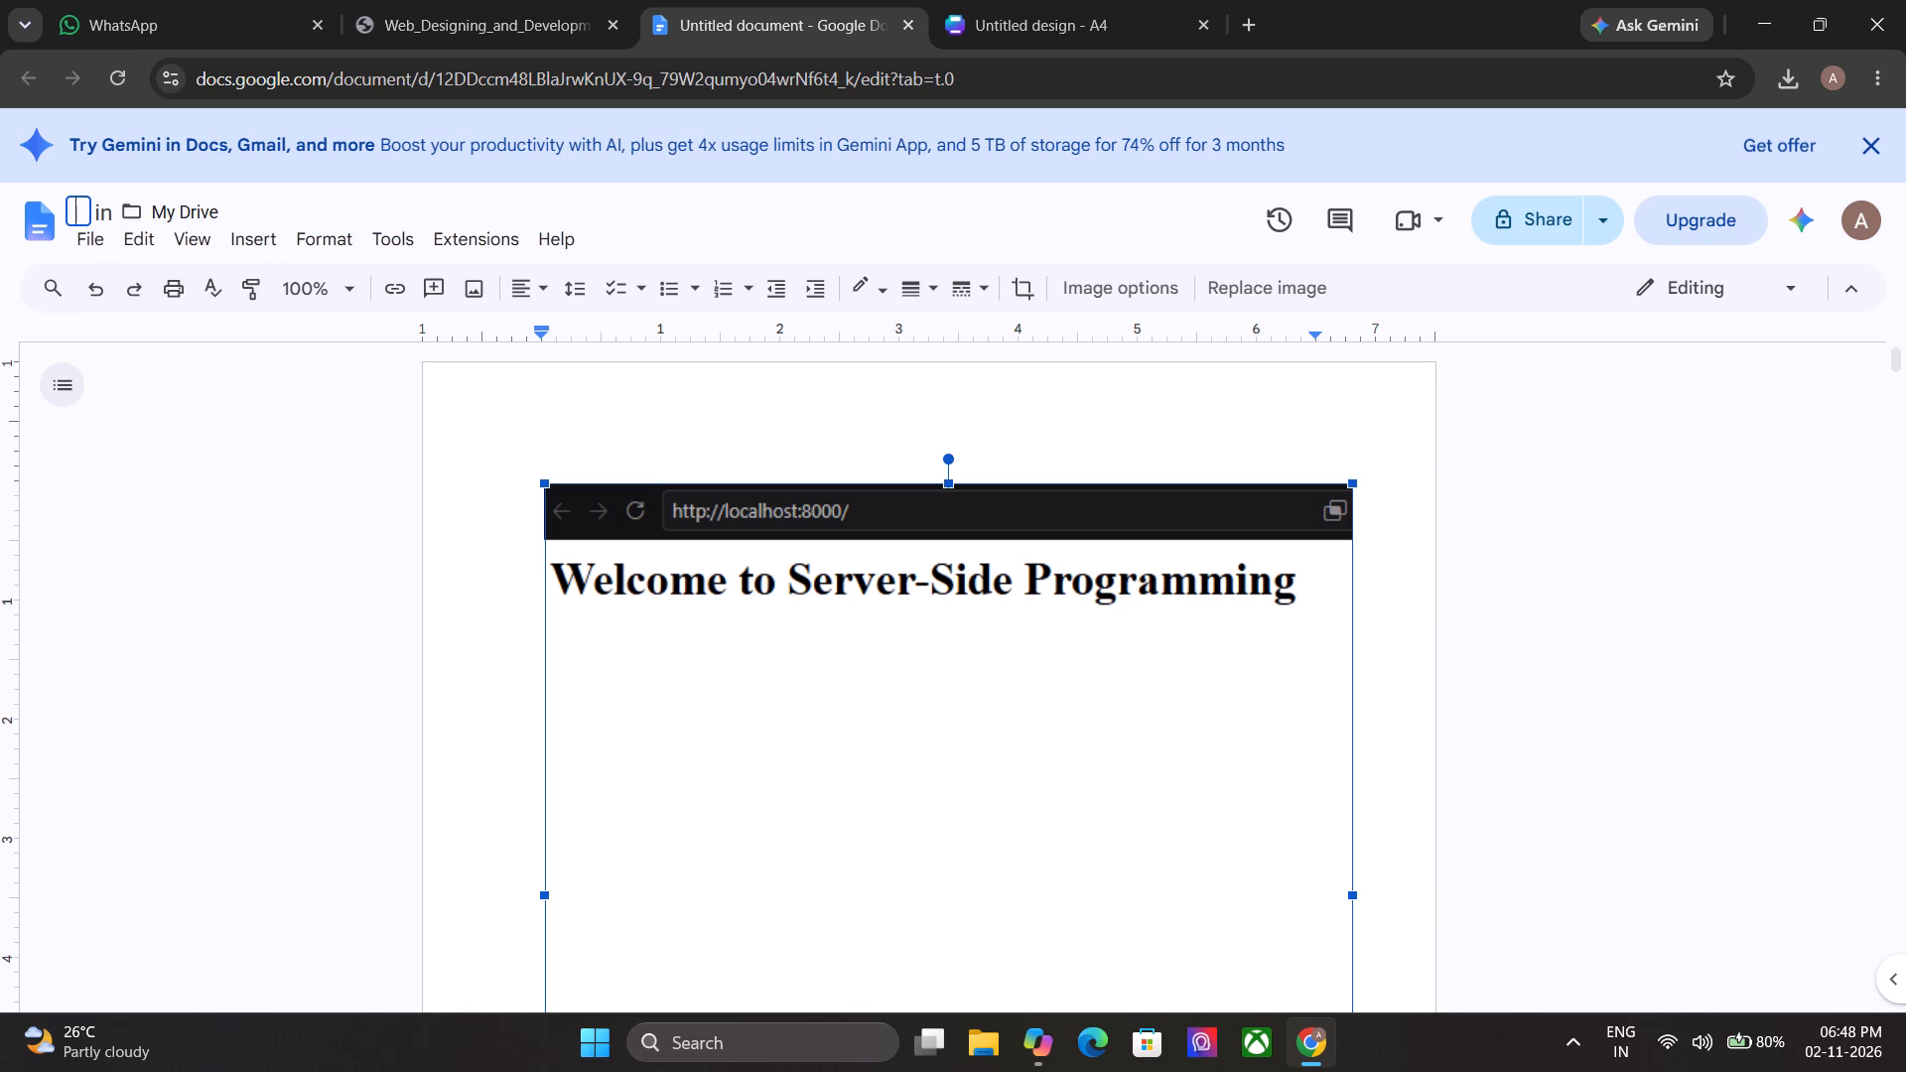
type("aerver")
type("output")
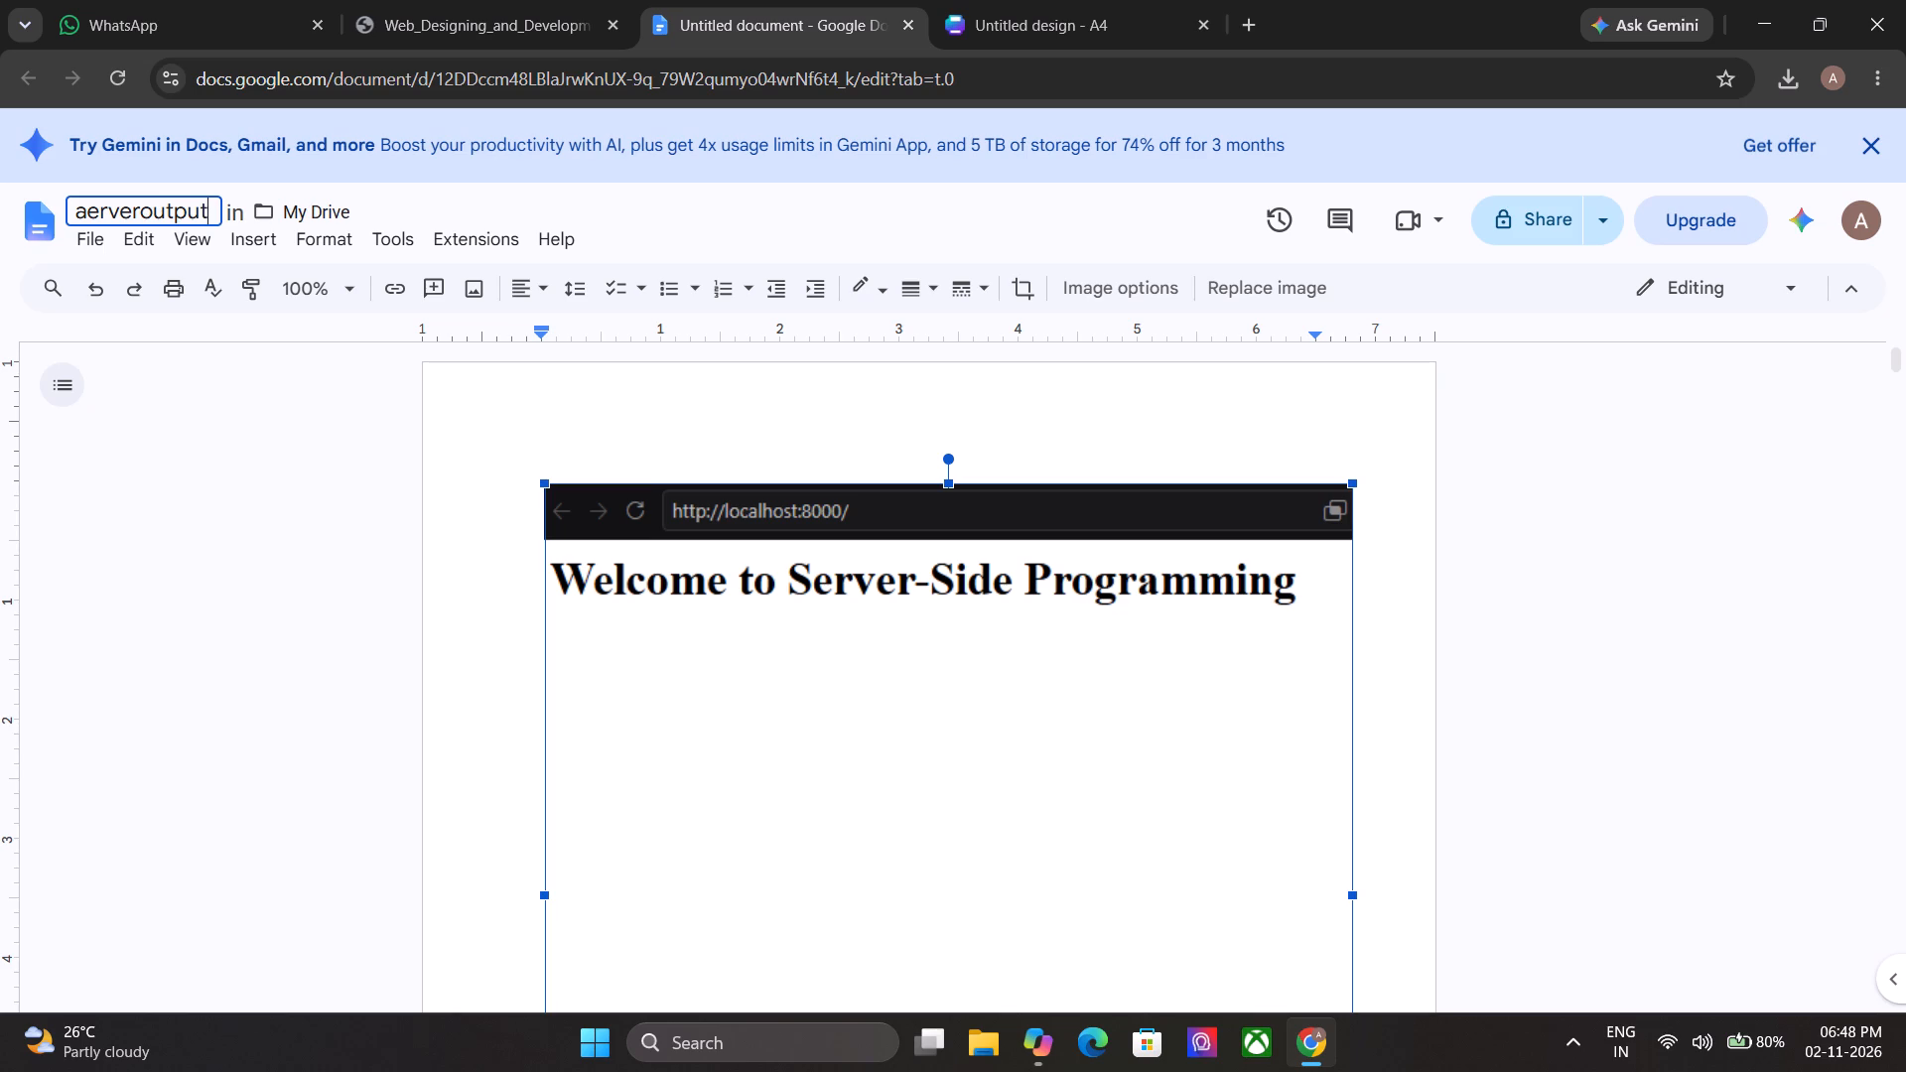
key("Return")
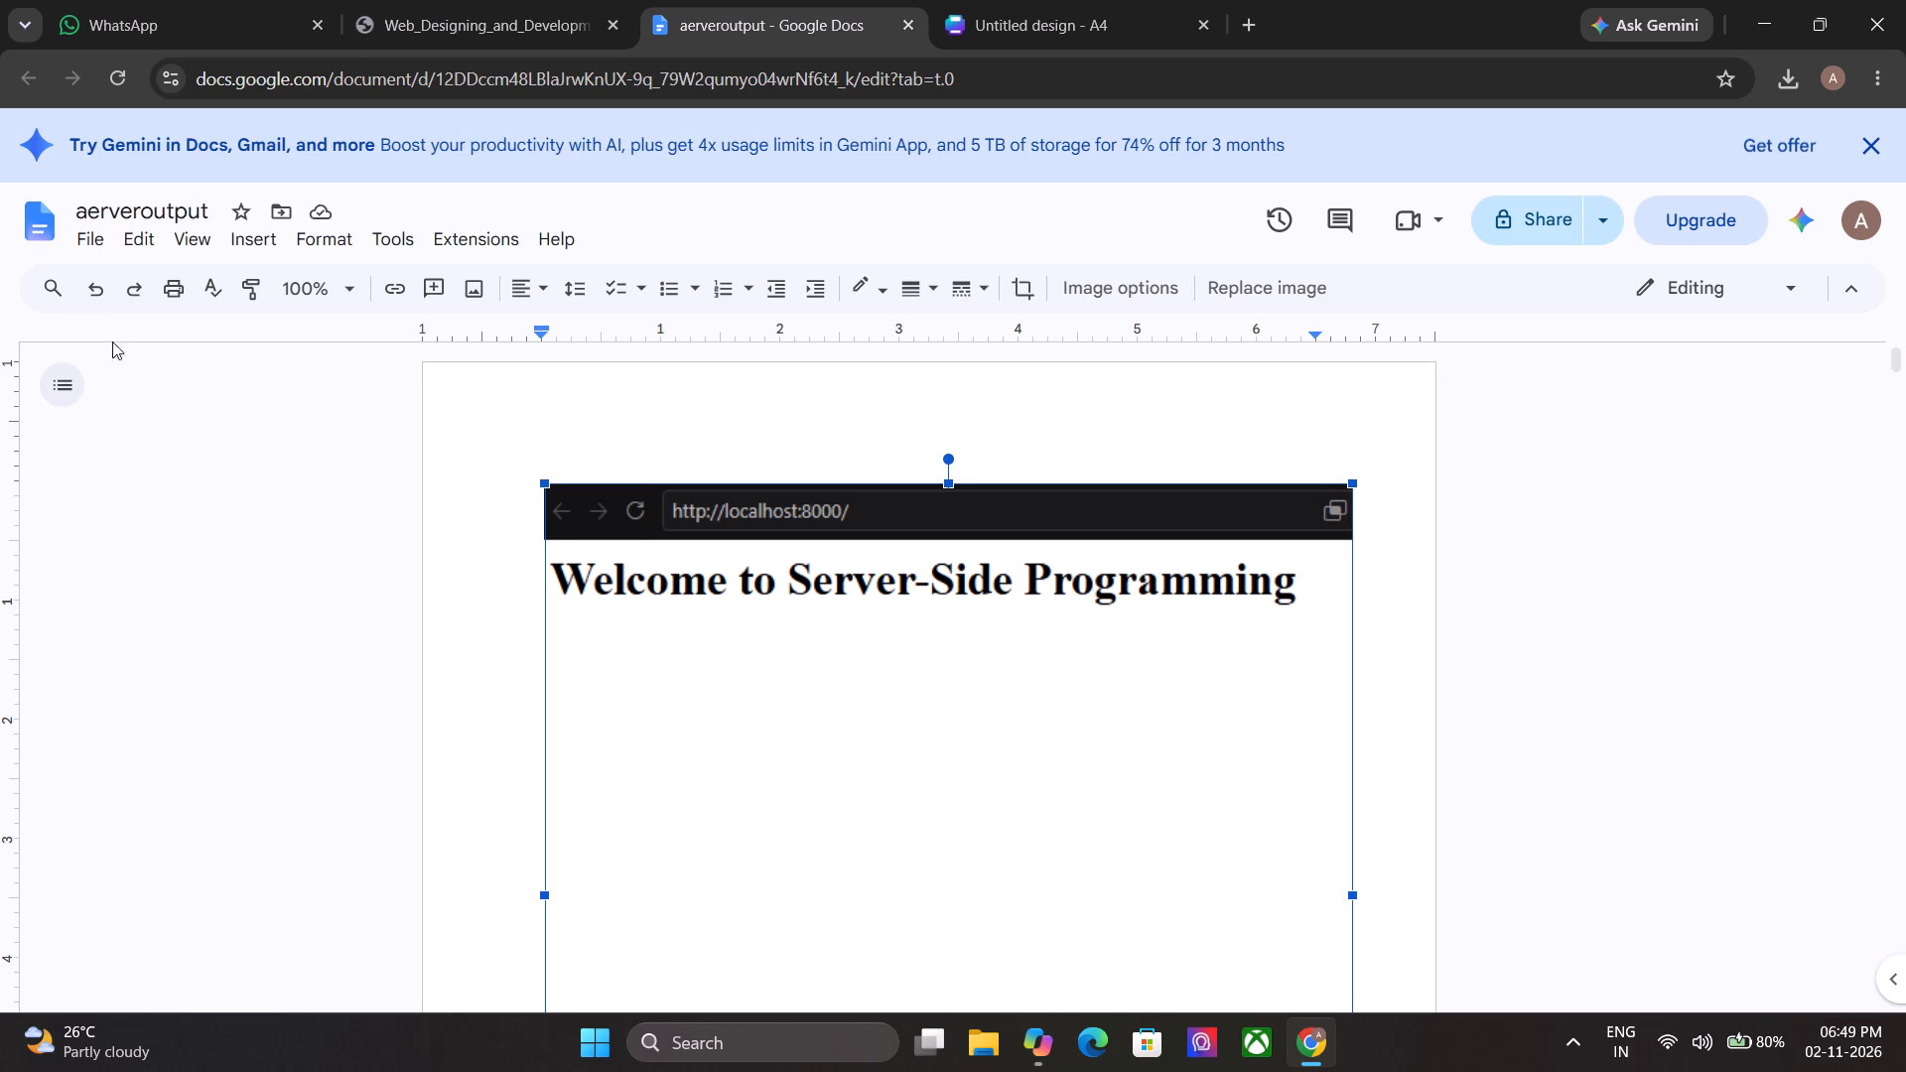
Correct the first letter of the document name so it reads serveroutput, and save the document.
left_click(259, 445)
left_click(87, 209)
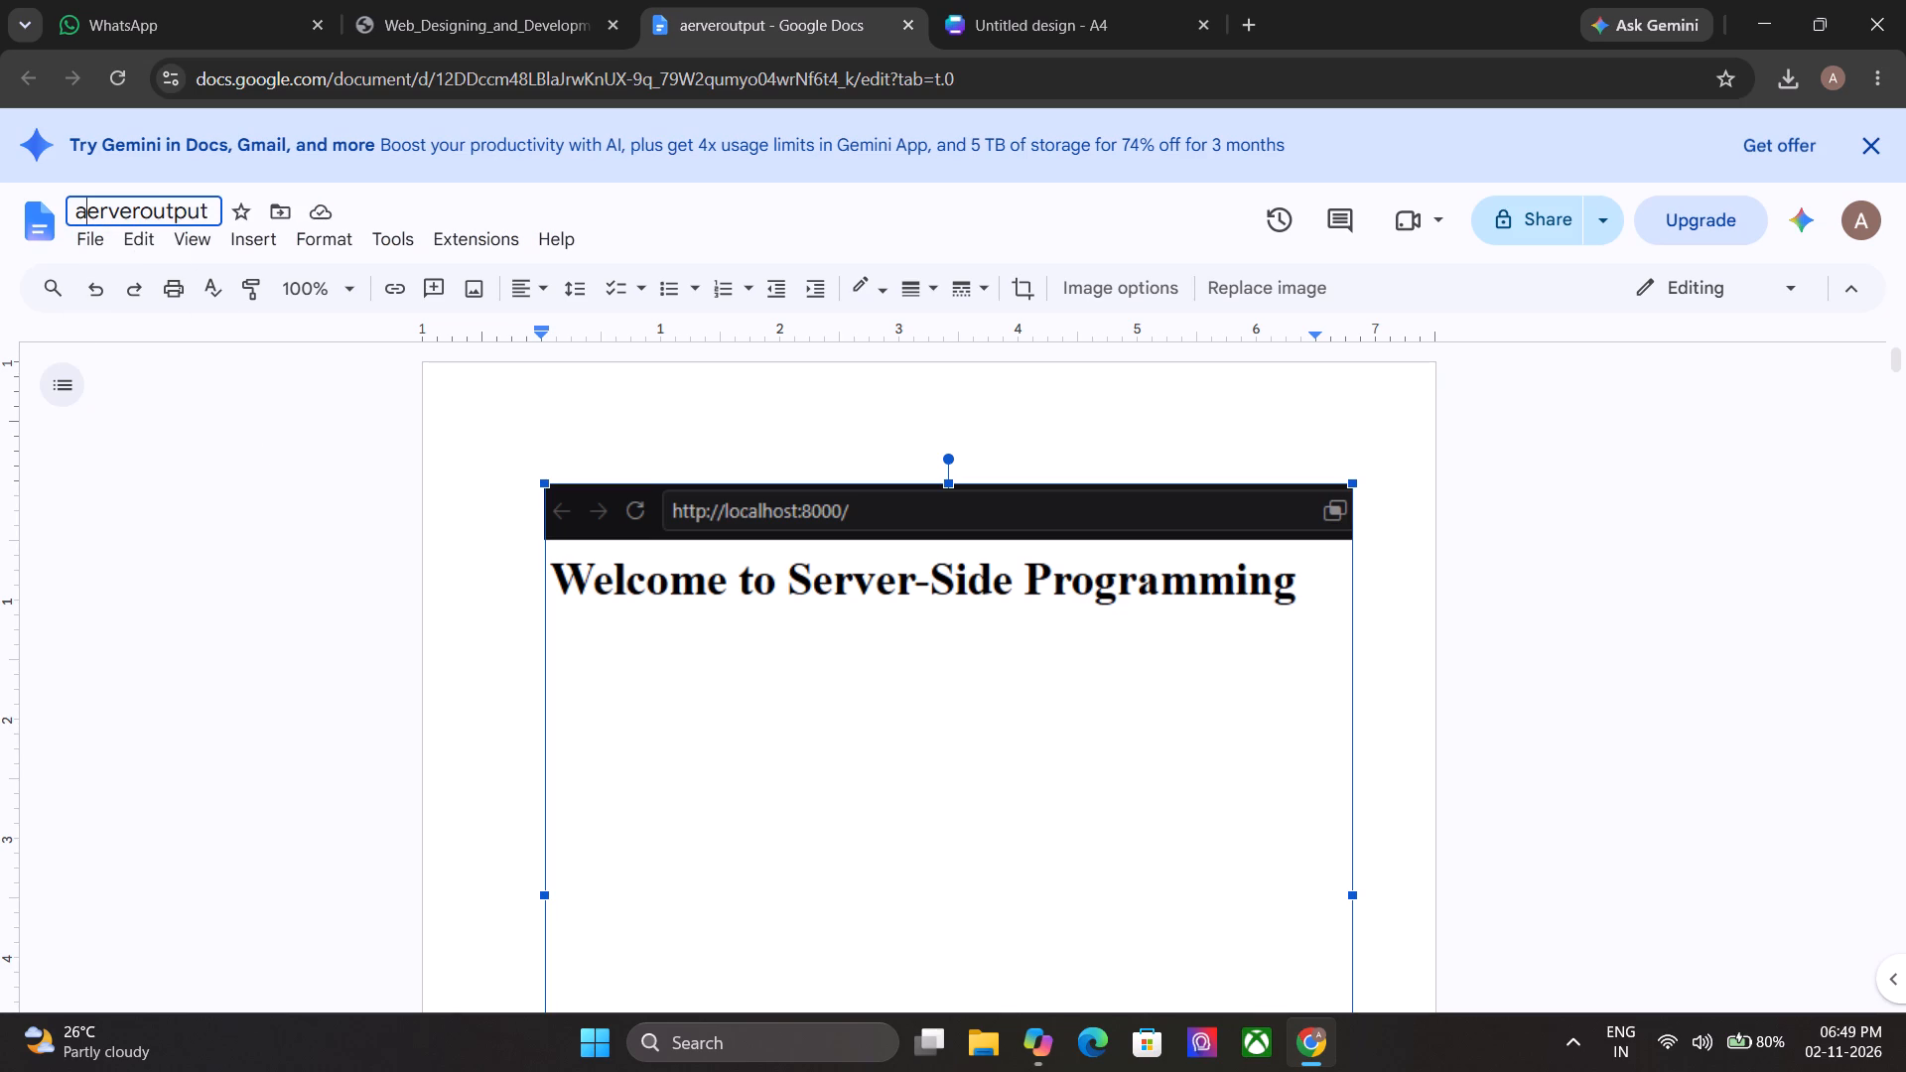
left_click(78, 209)
left_click(86, 209)
key("BackSpace")
key("s")
left_click(278, 413)
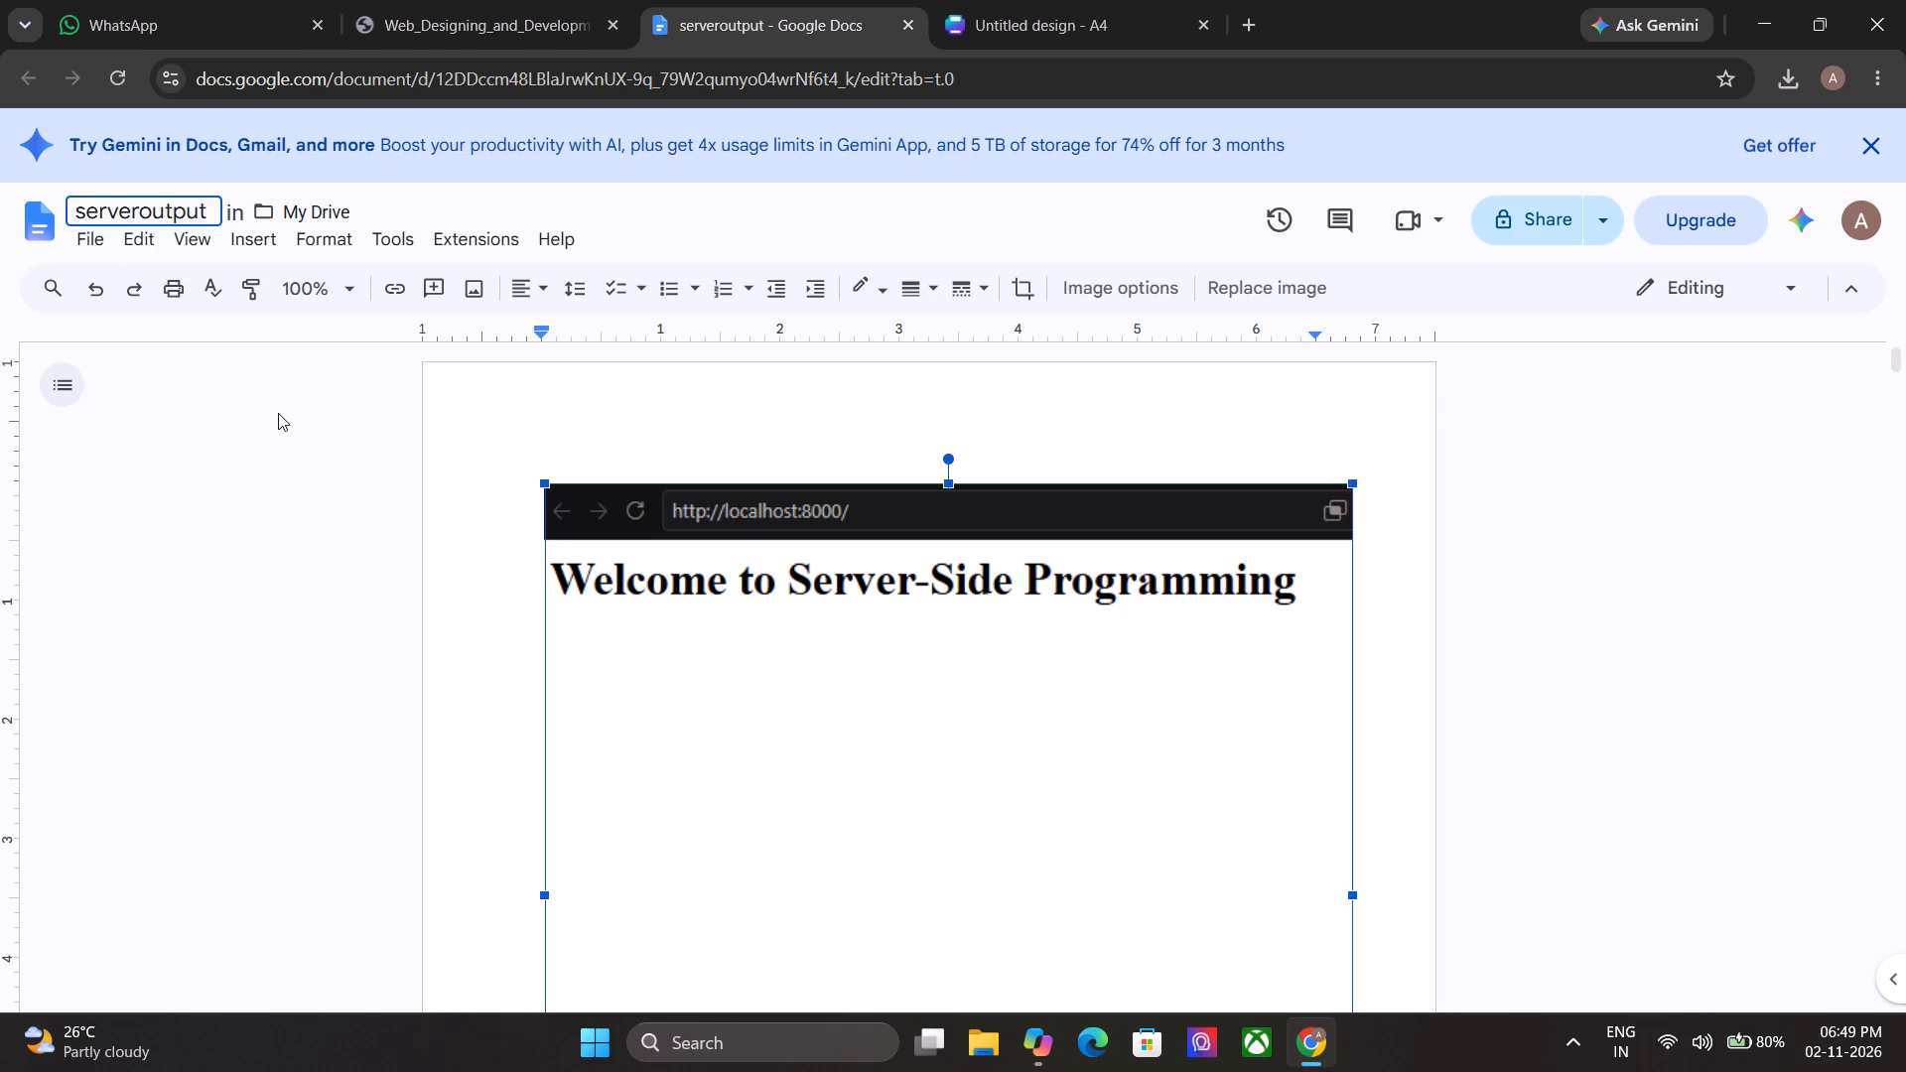
key("ctrl+s")
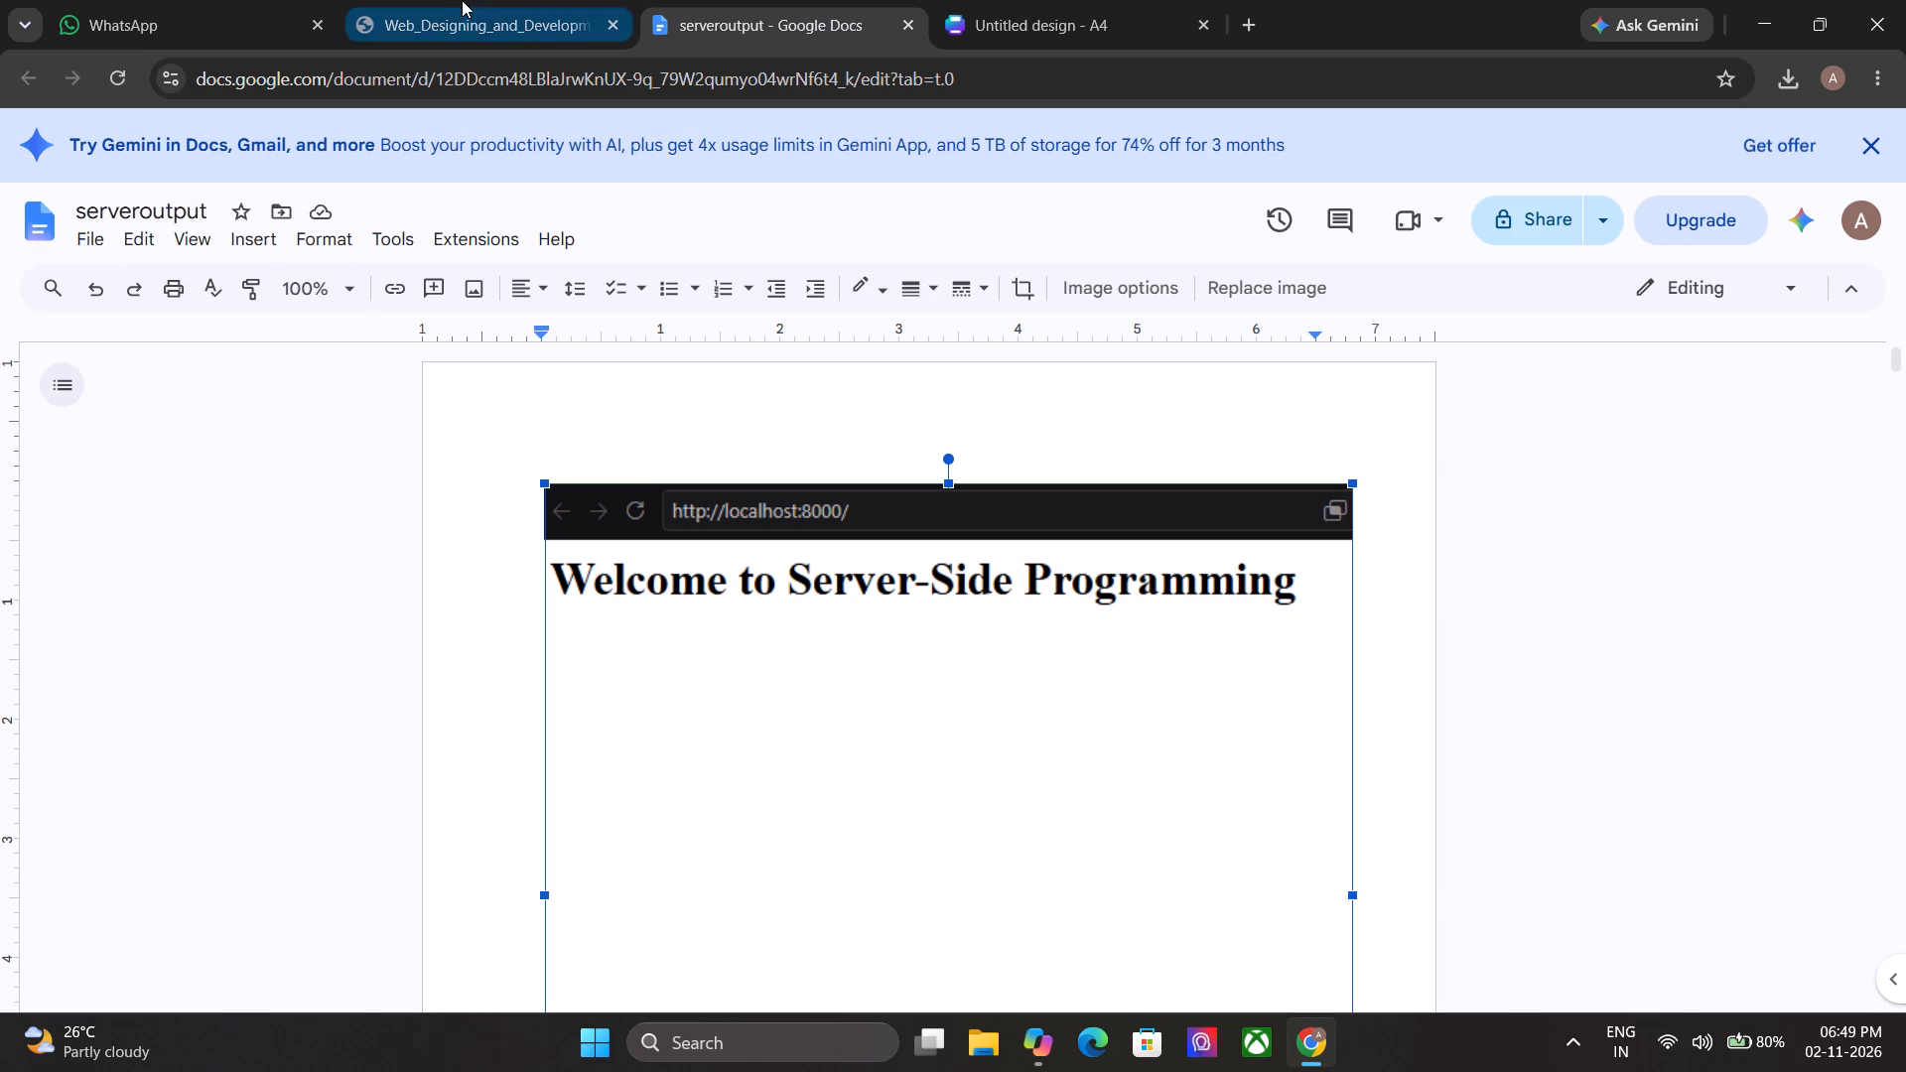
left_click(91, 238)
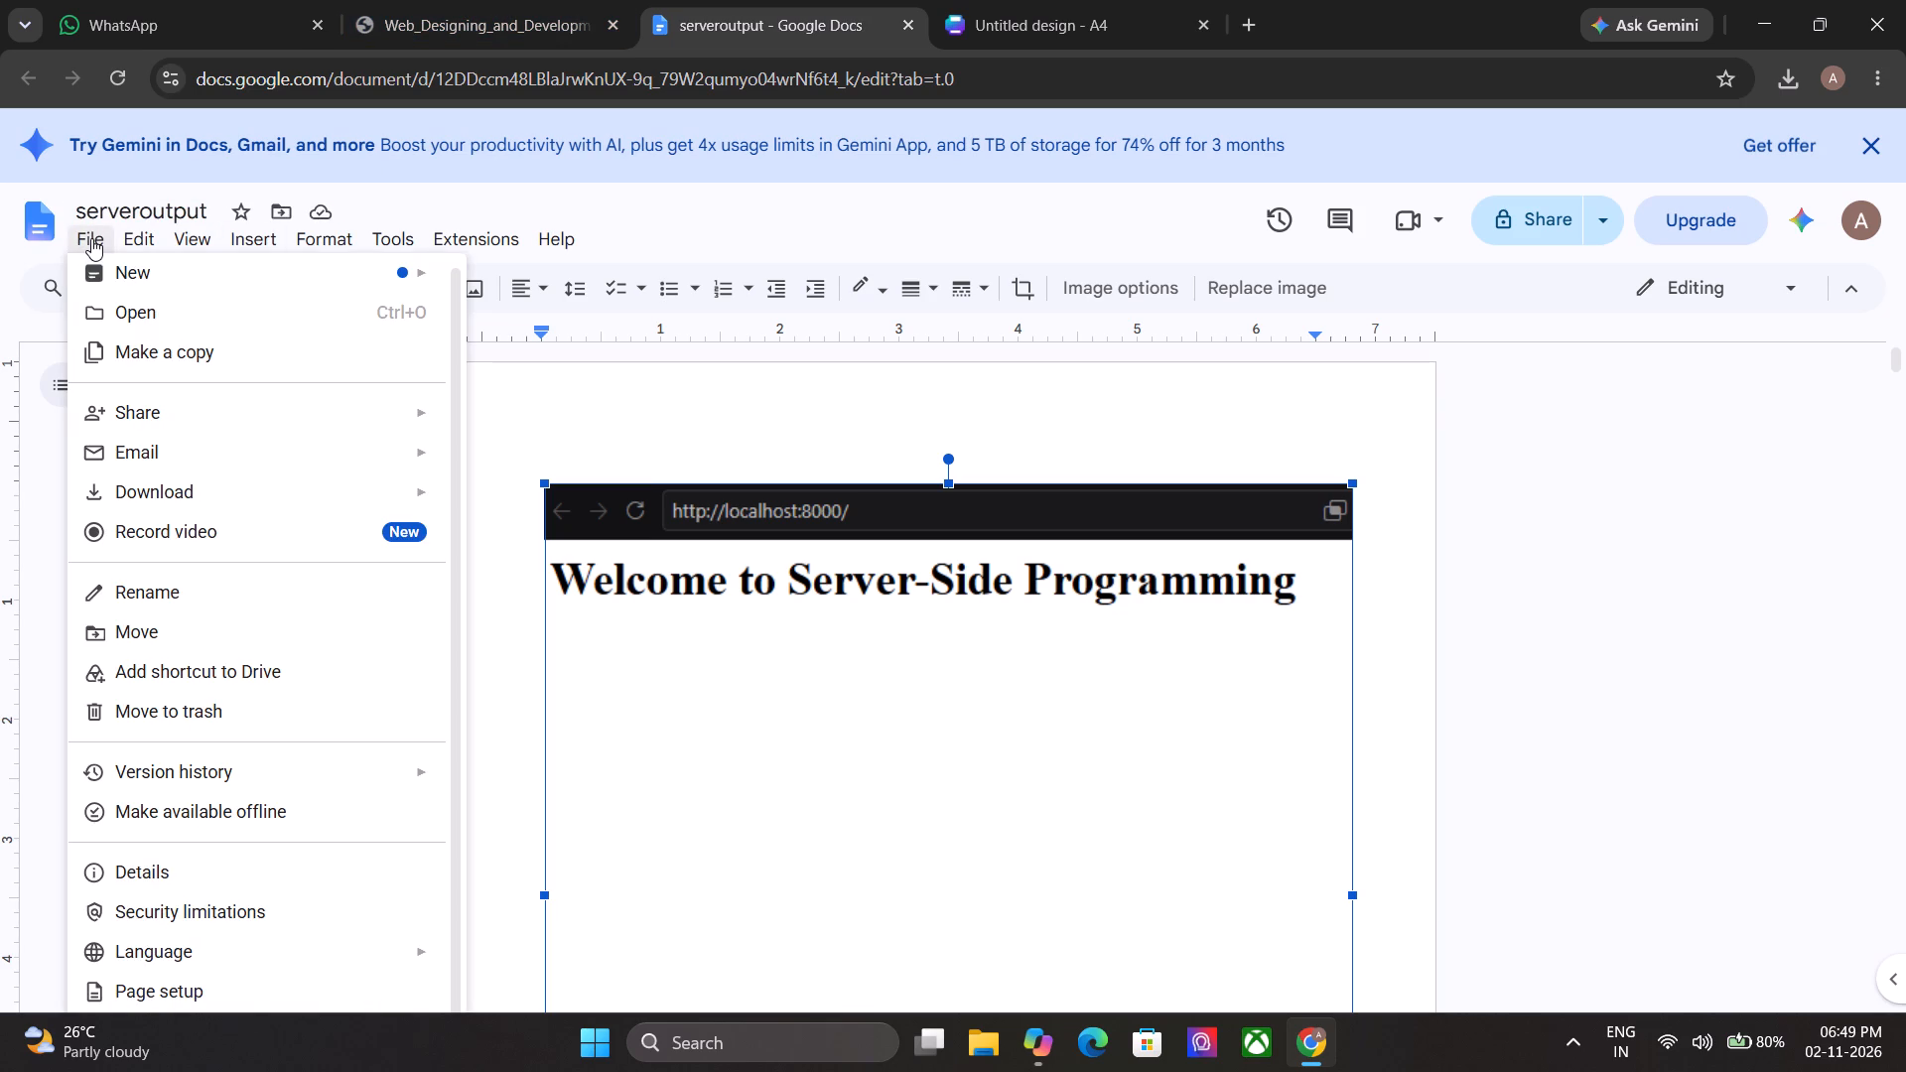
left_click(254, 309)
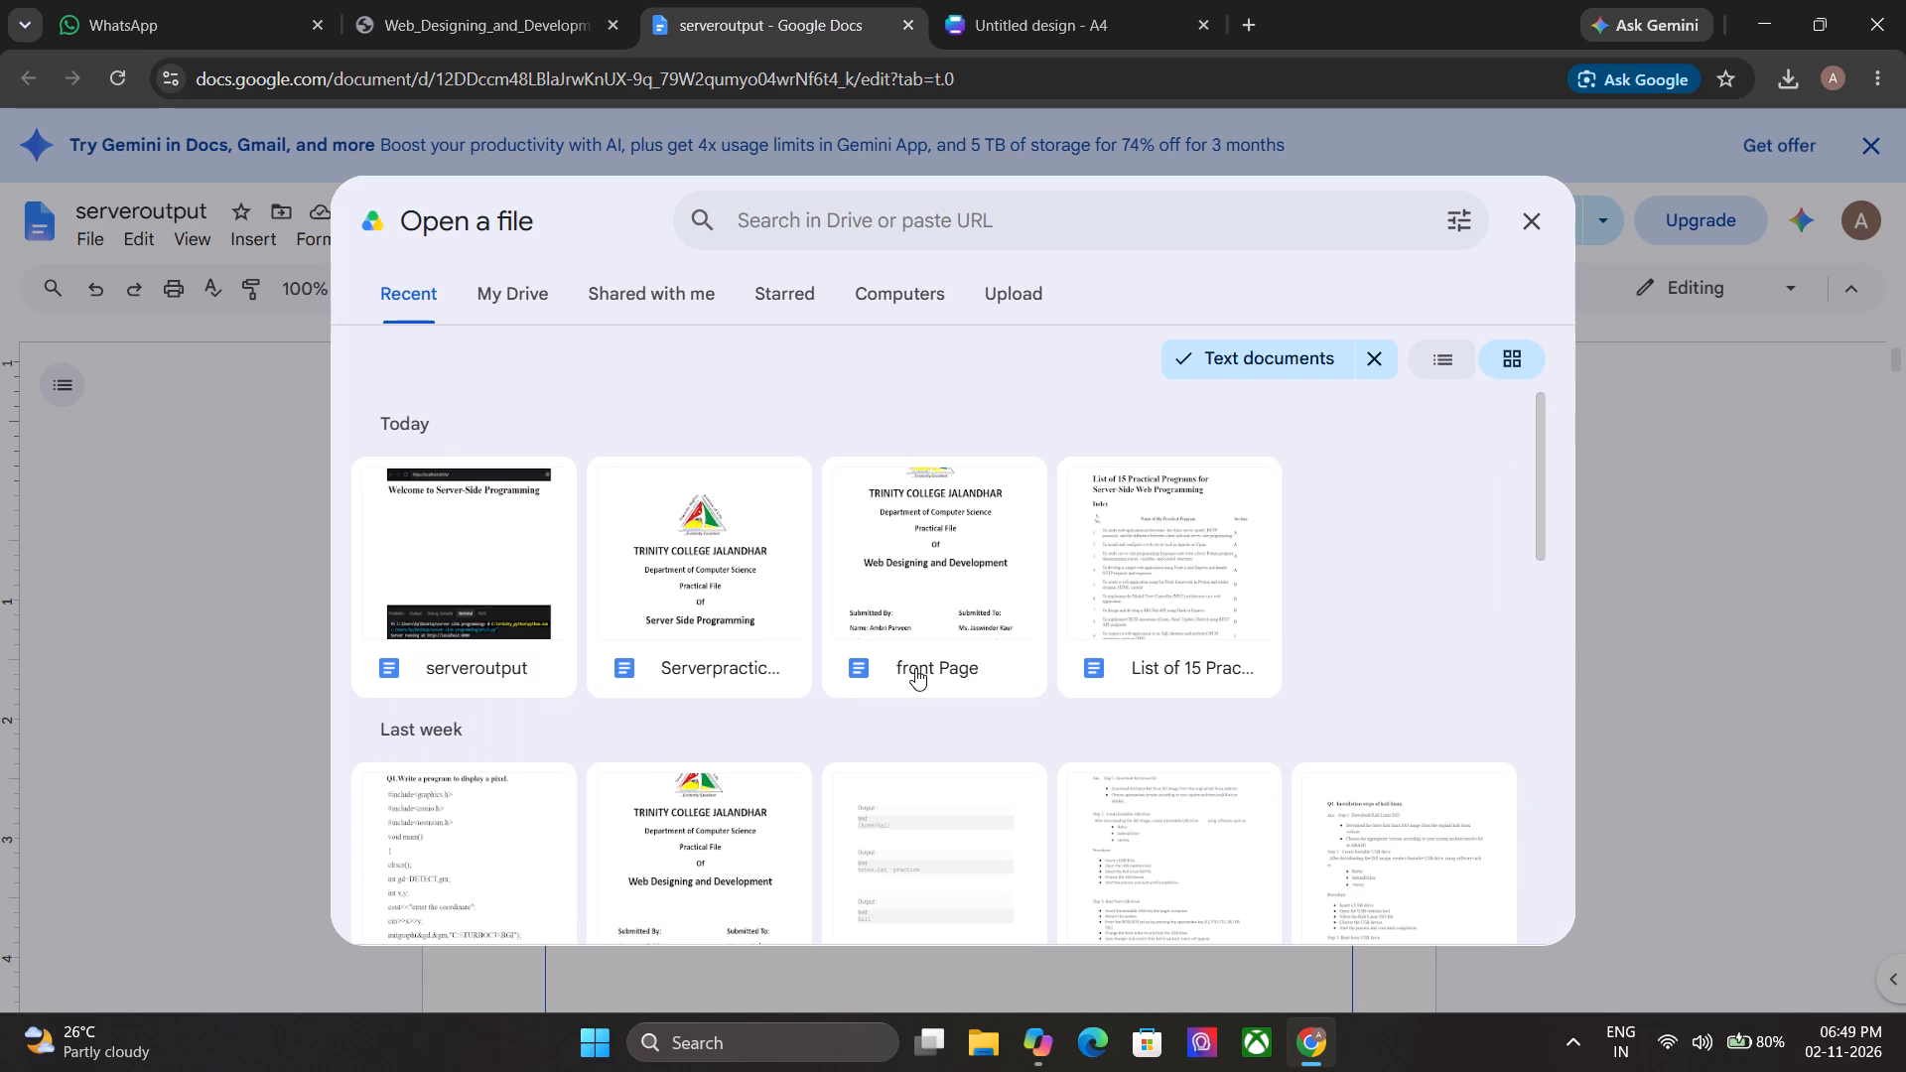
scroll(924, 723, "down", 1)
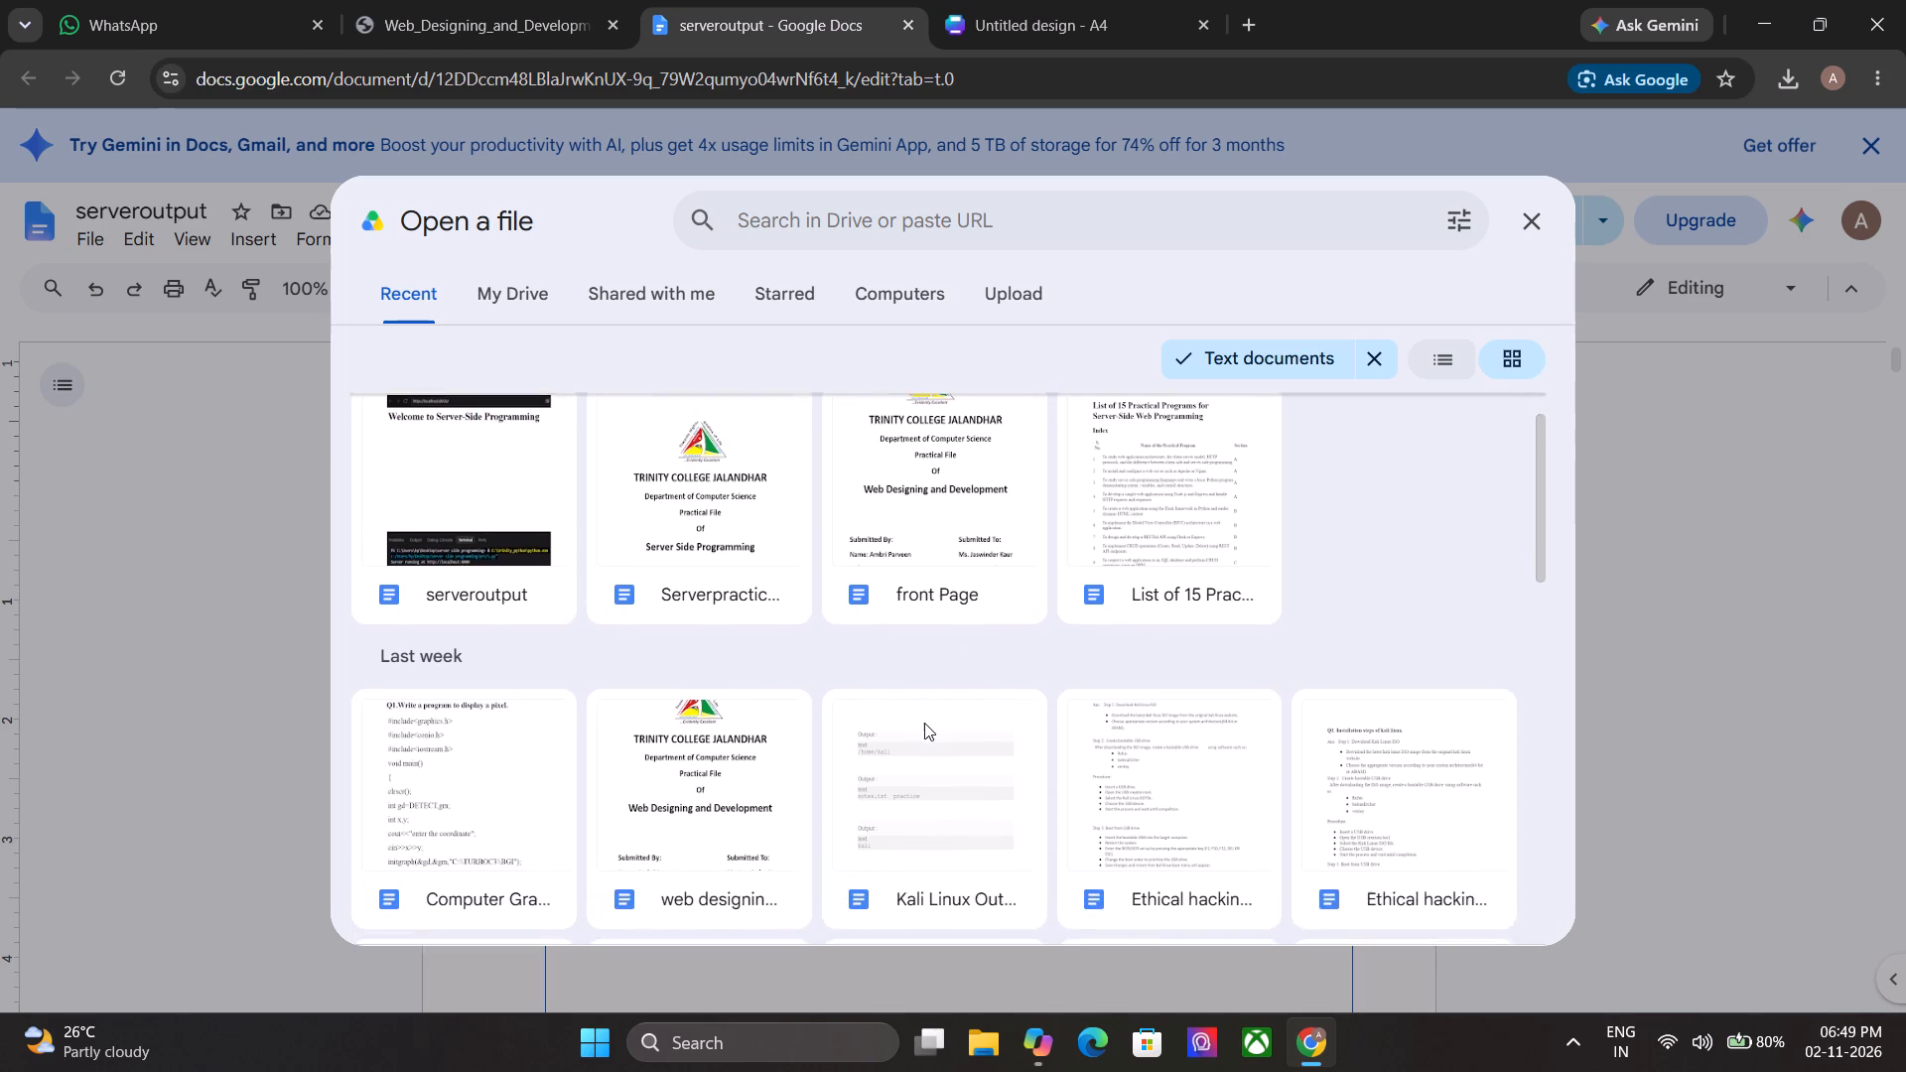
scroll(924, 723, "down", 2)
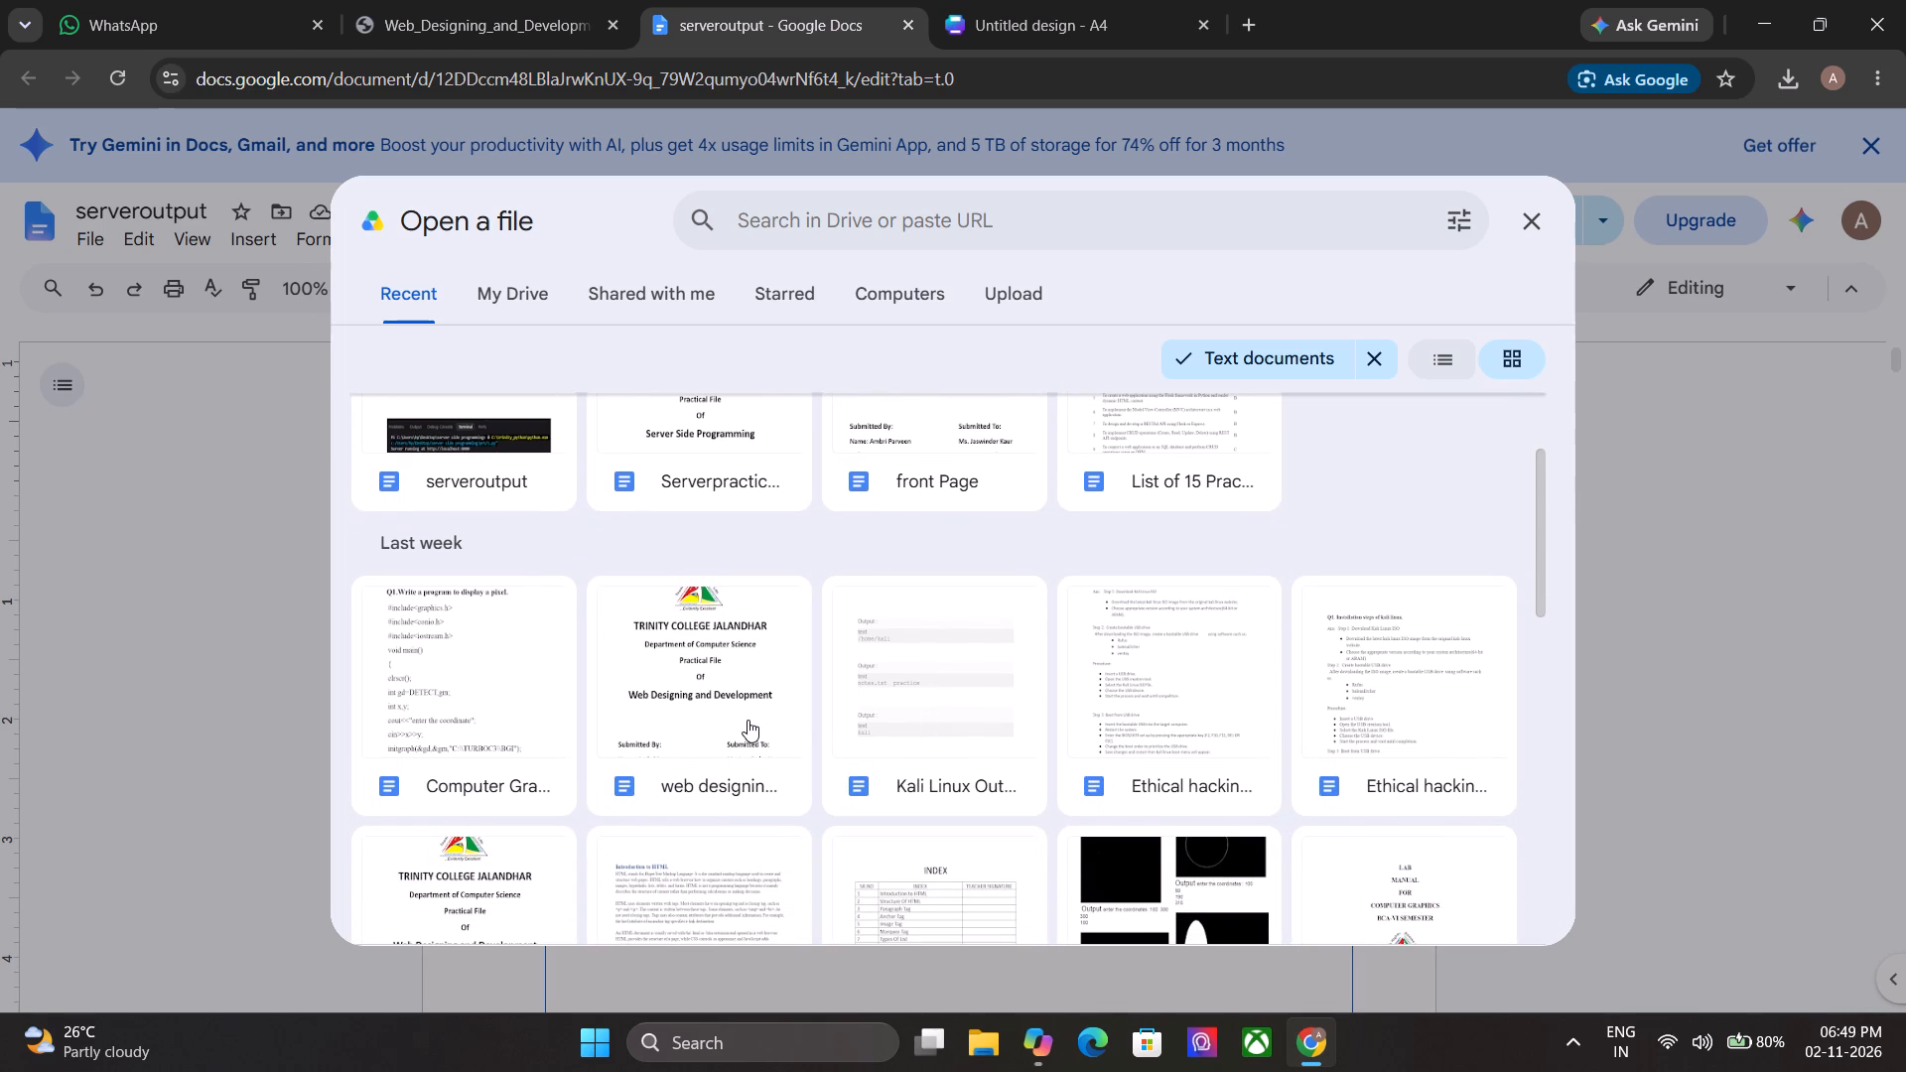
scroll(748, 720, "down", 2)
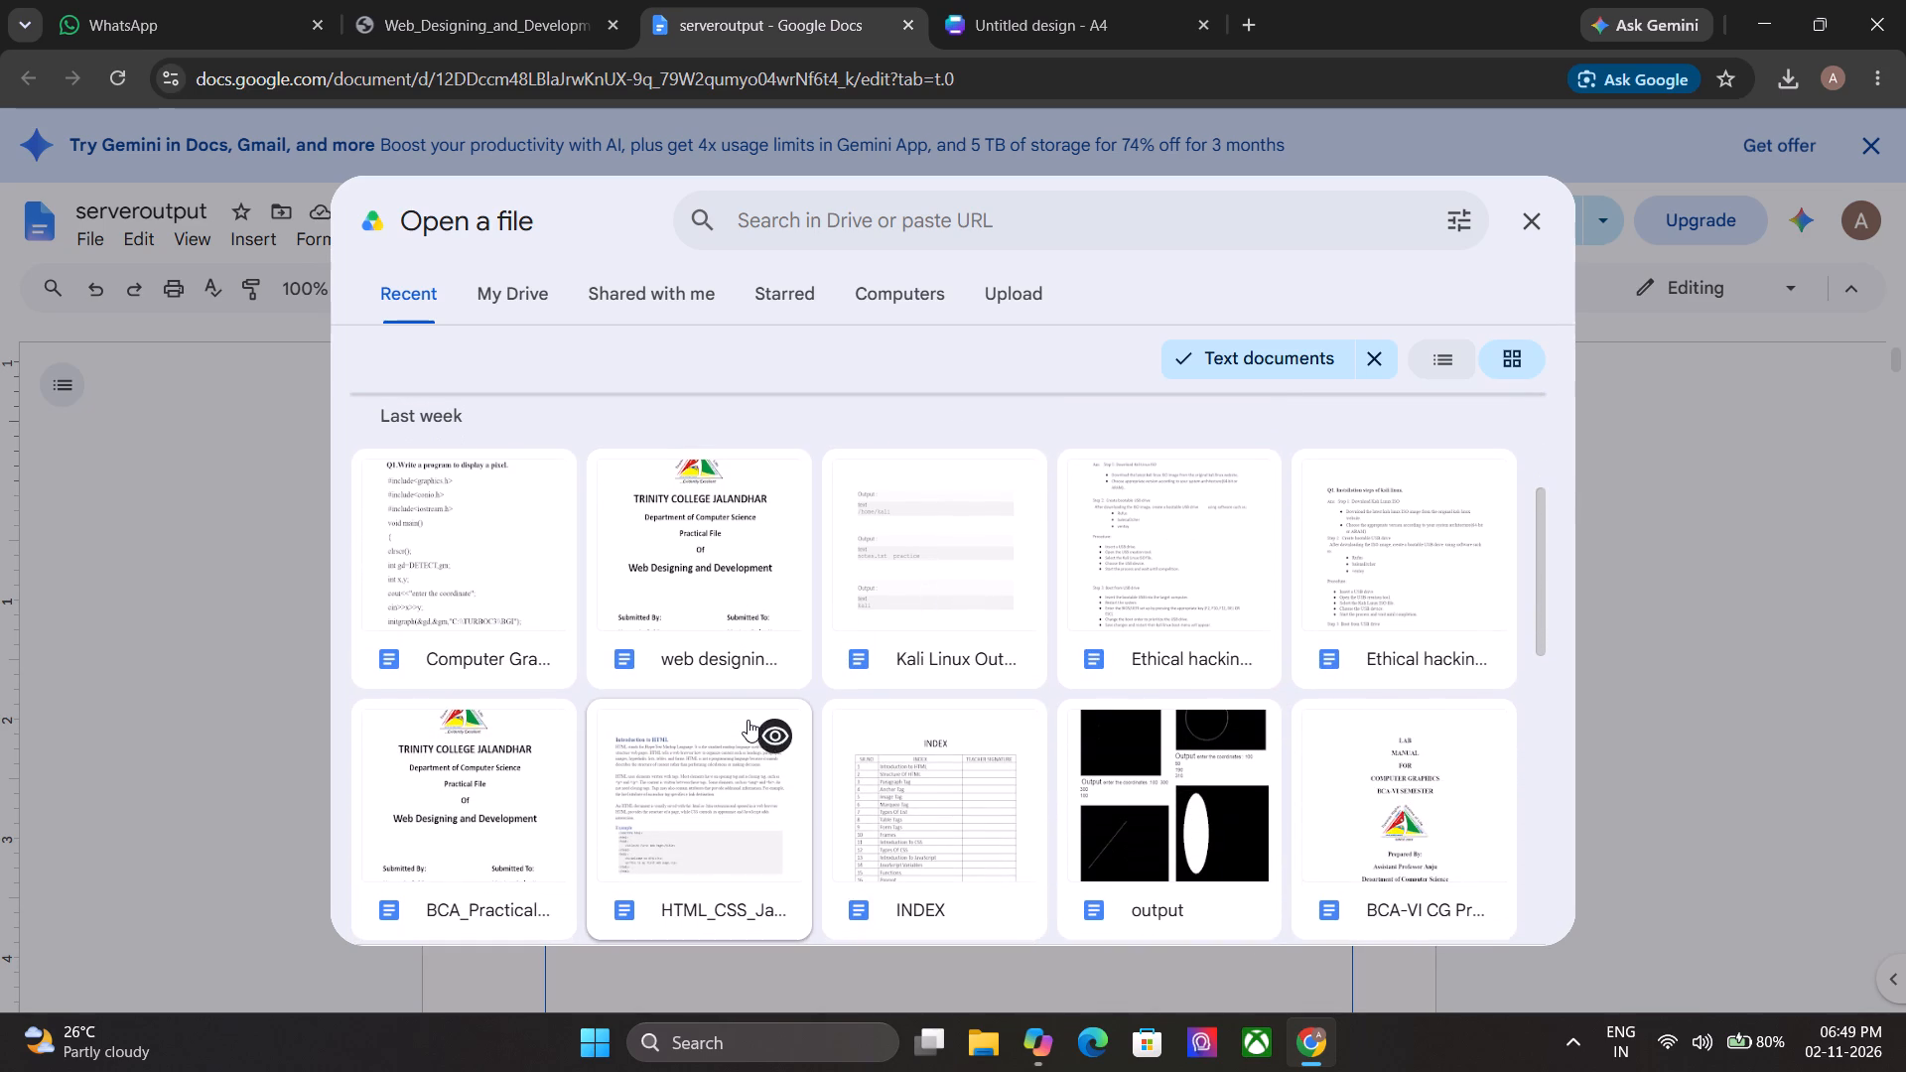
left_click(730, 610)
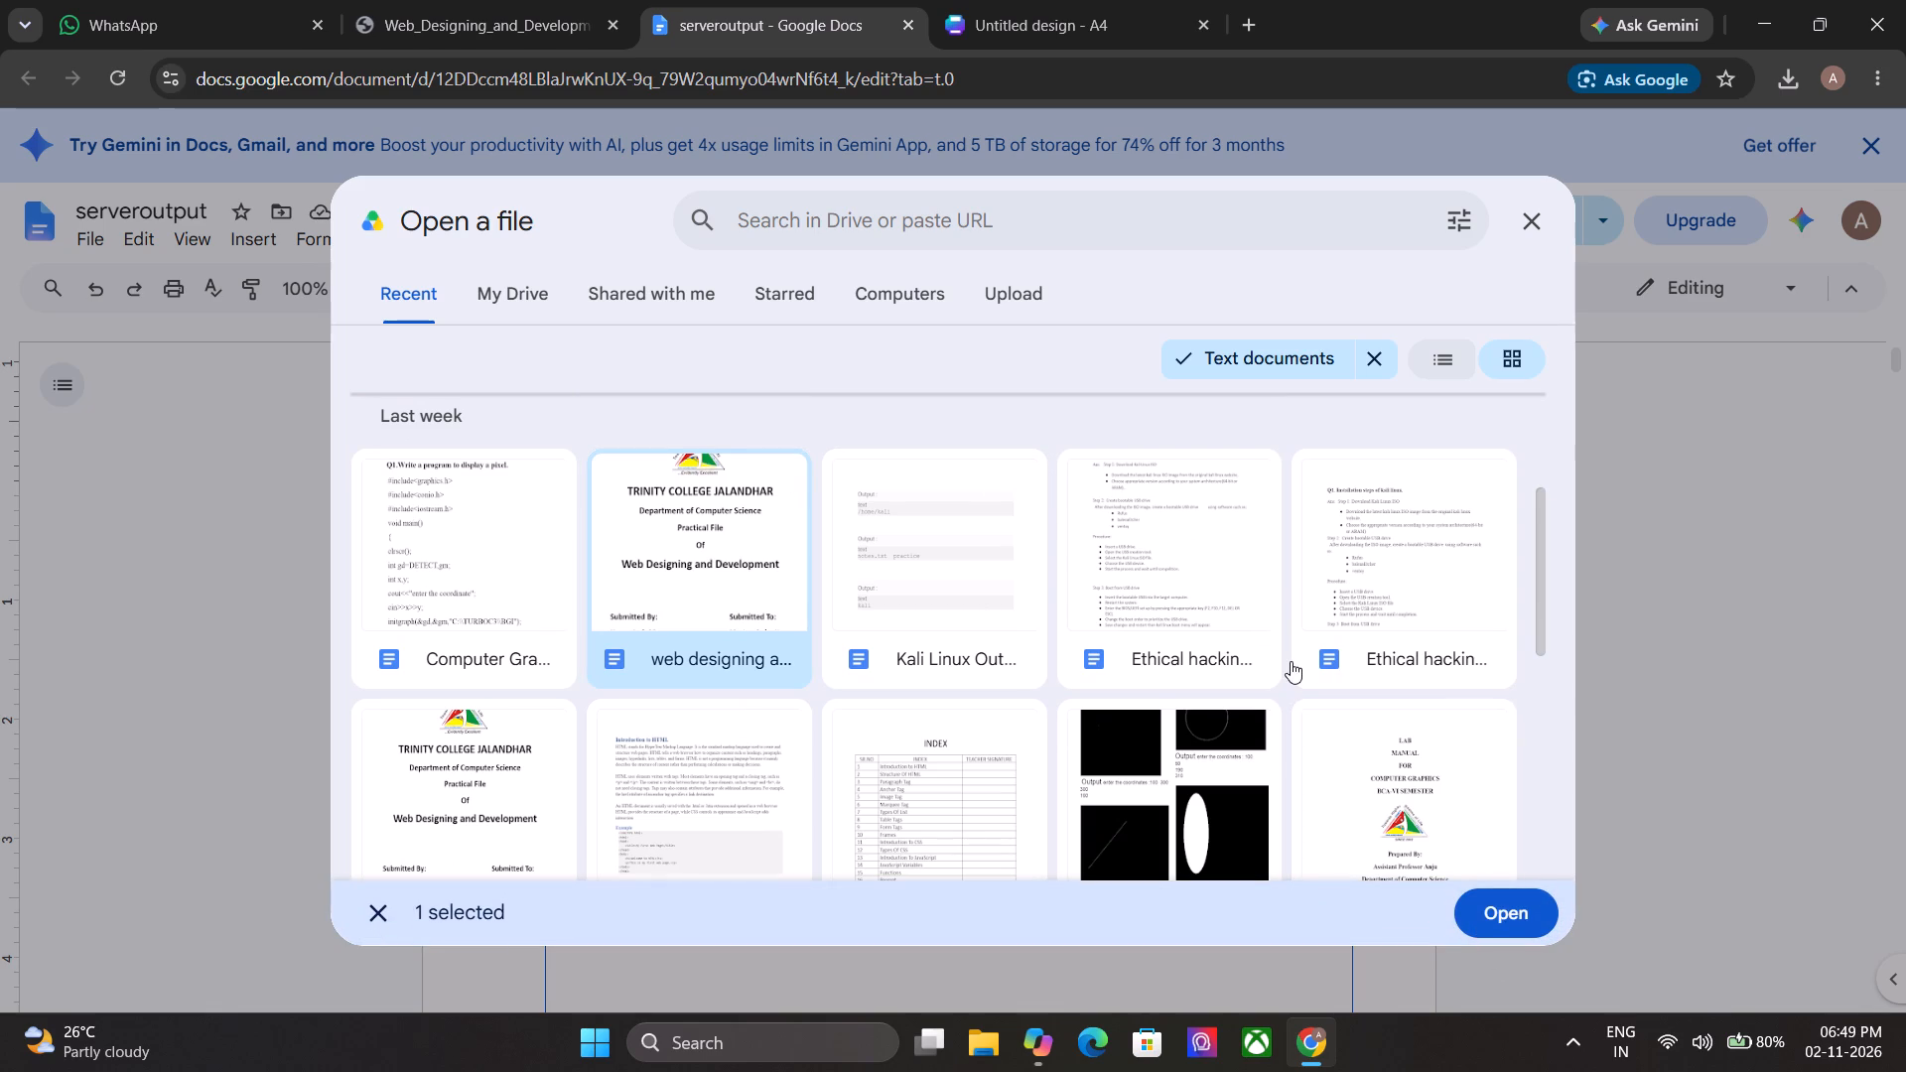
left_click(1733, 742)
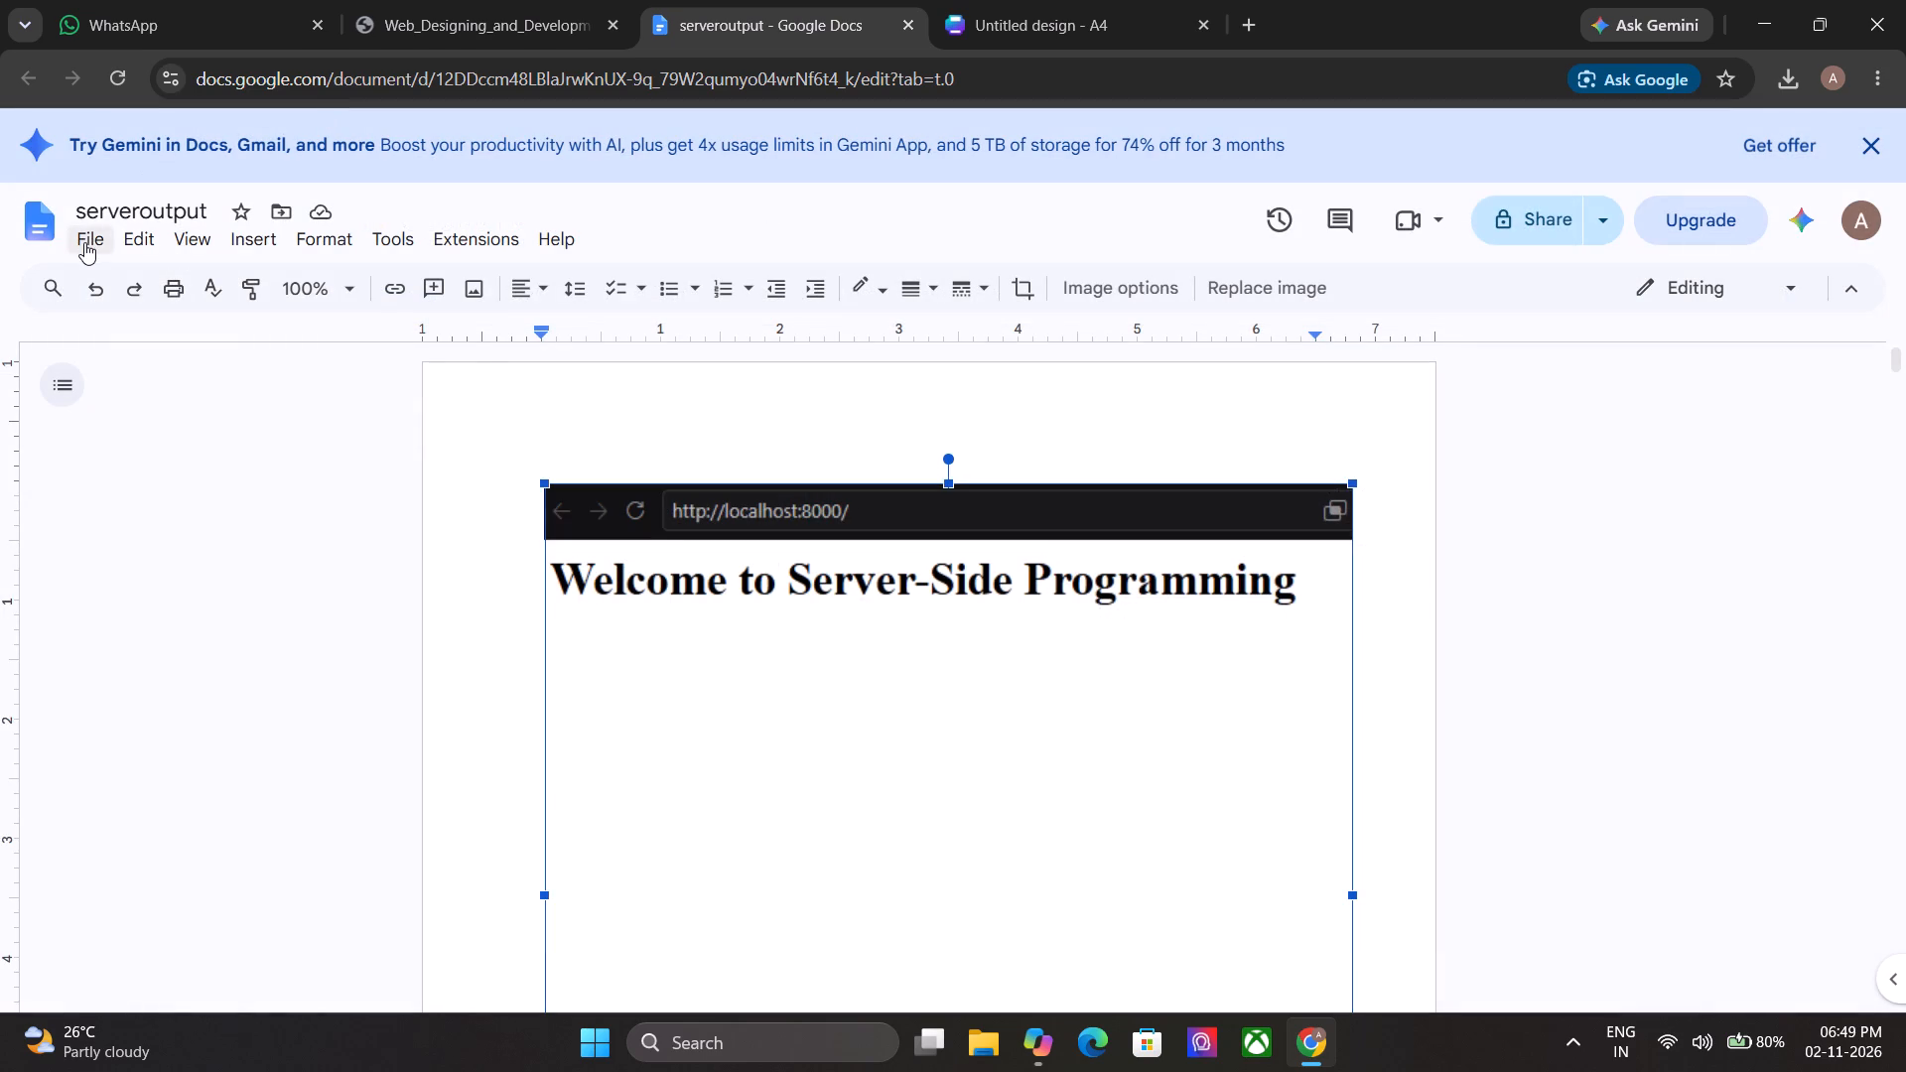
Open the document "Ethical hacking practical file (1)" from last week's recent files.
left_click(85, 242)
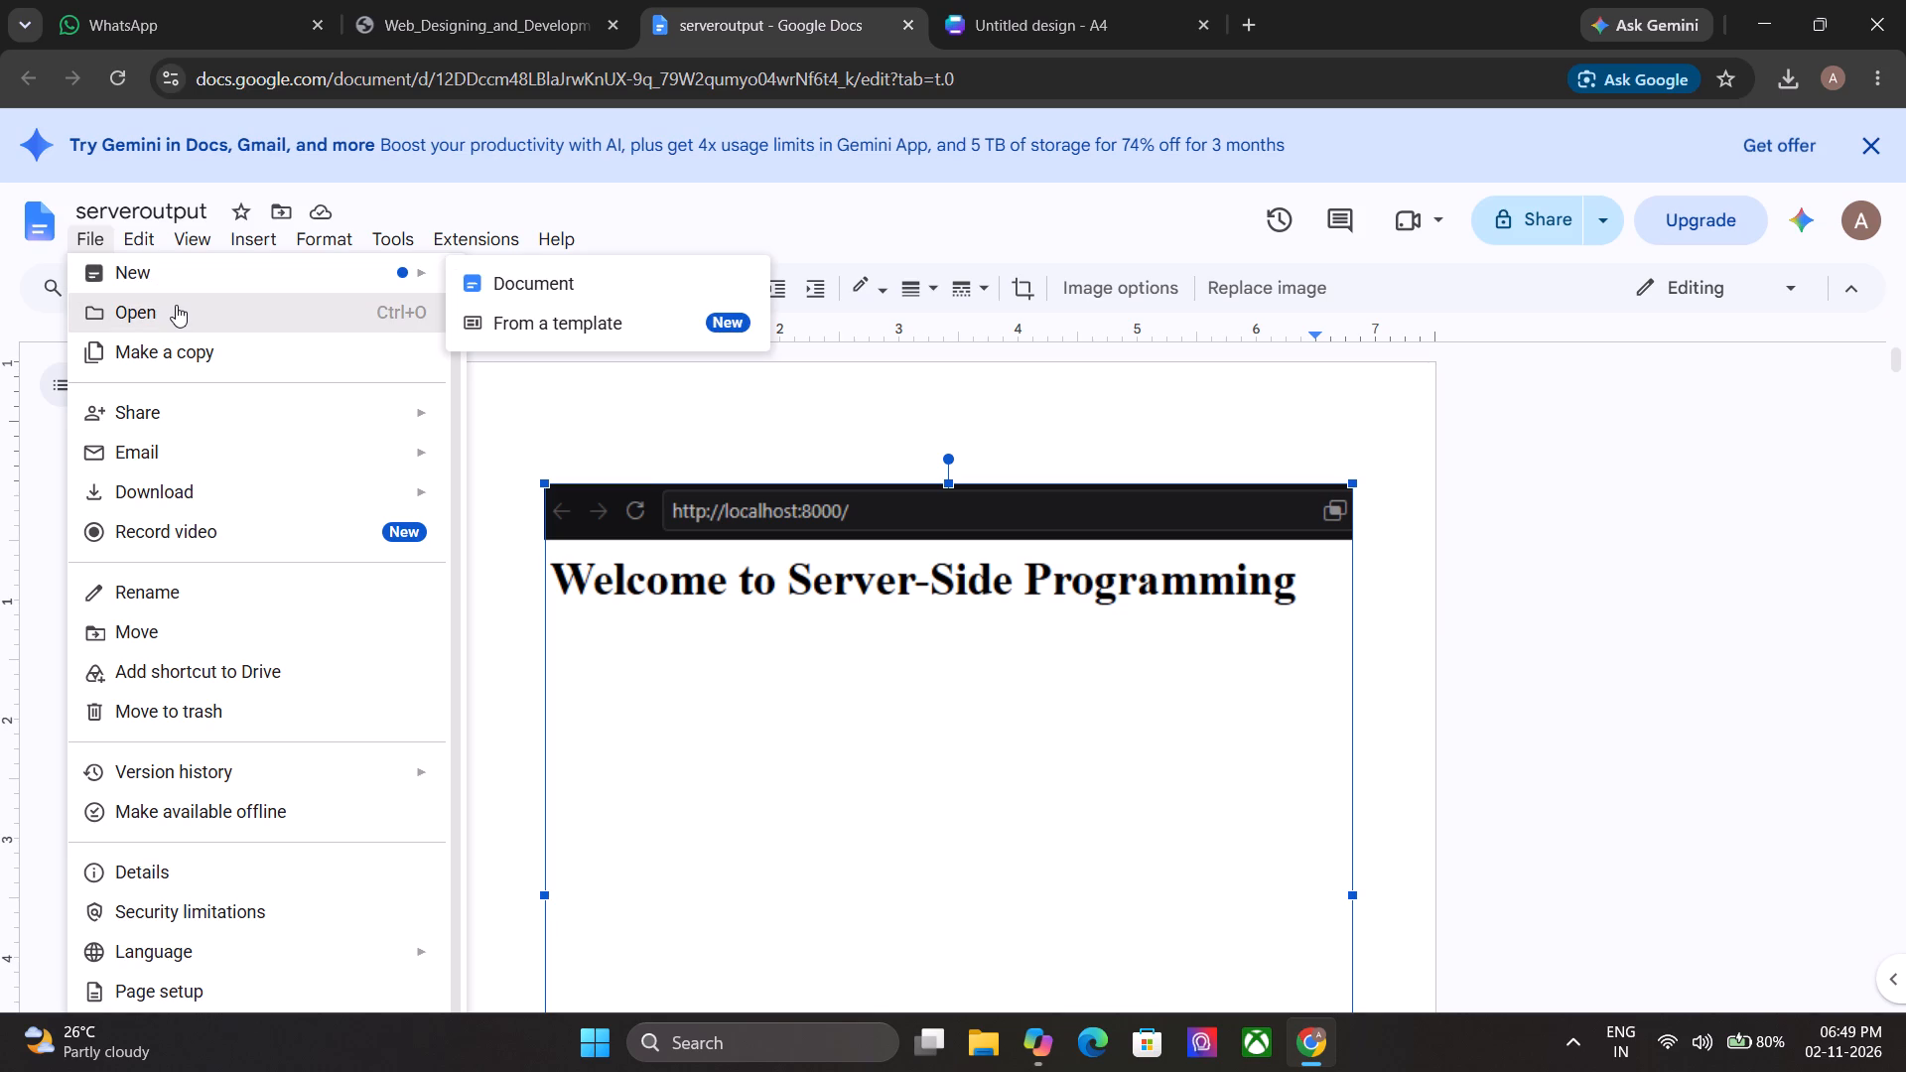
left_click(176, 305)
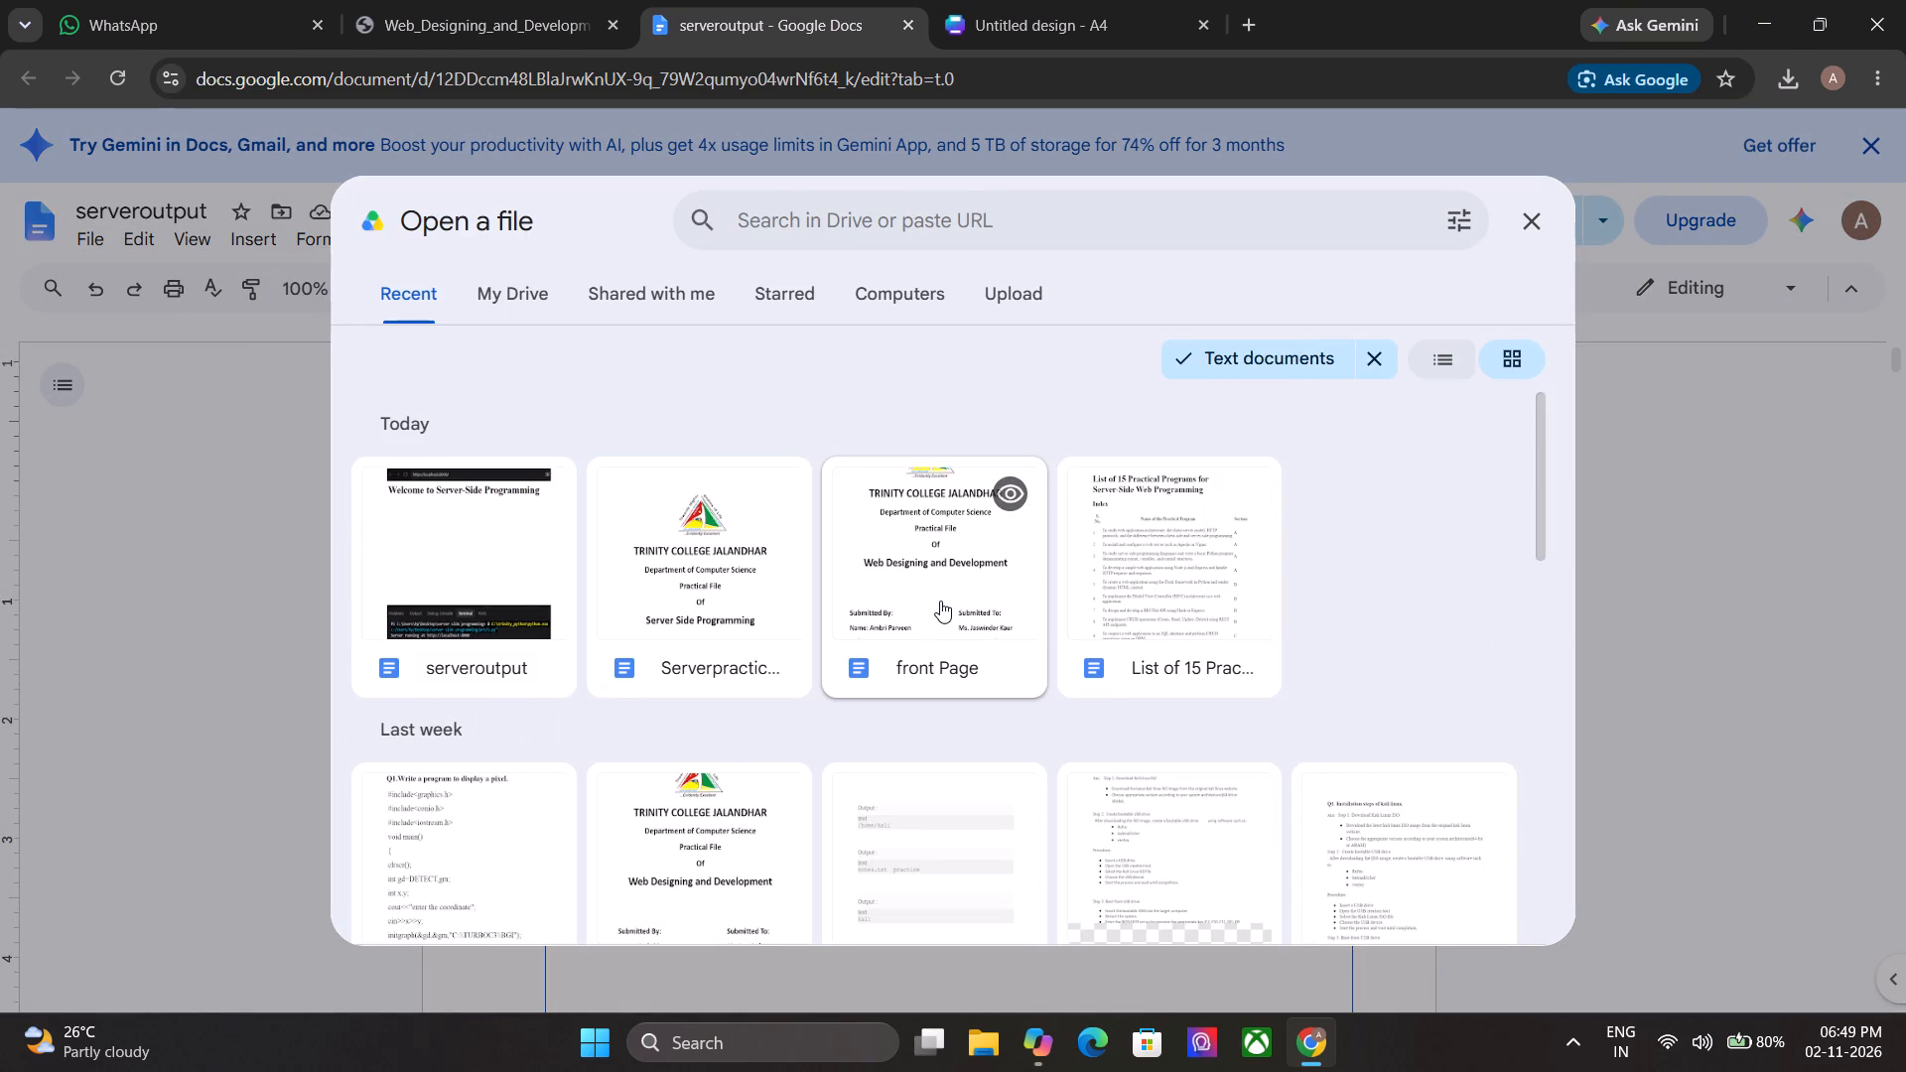
scroll(1111, 713, "down", 2)
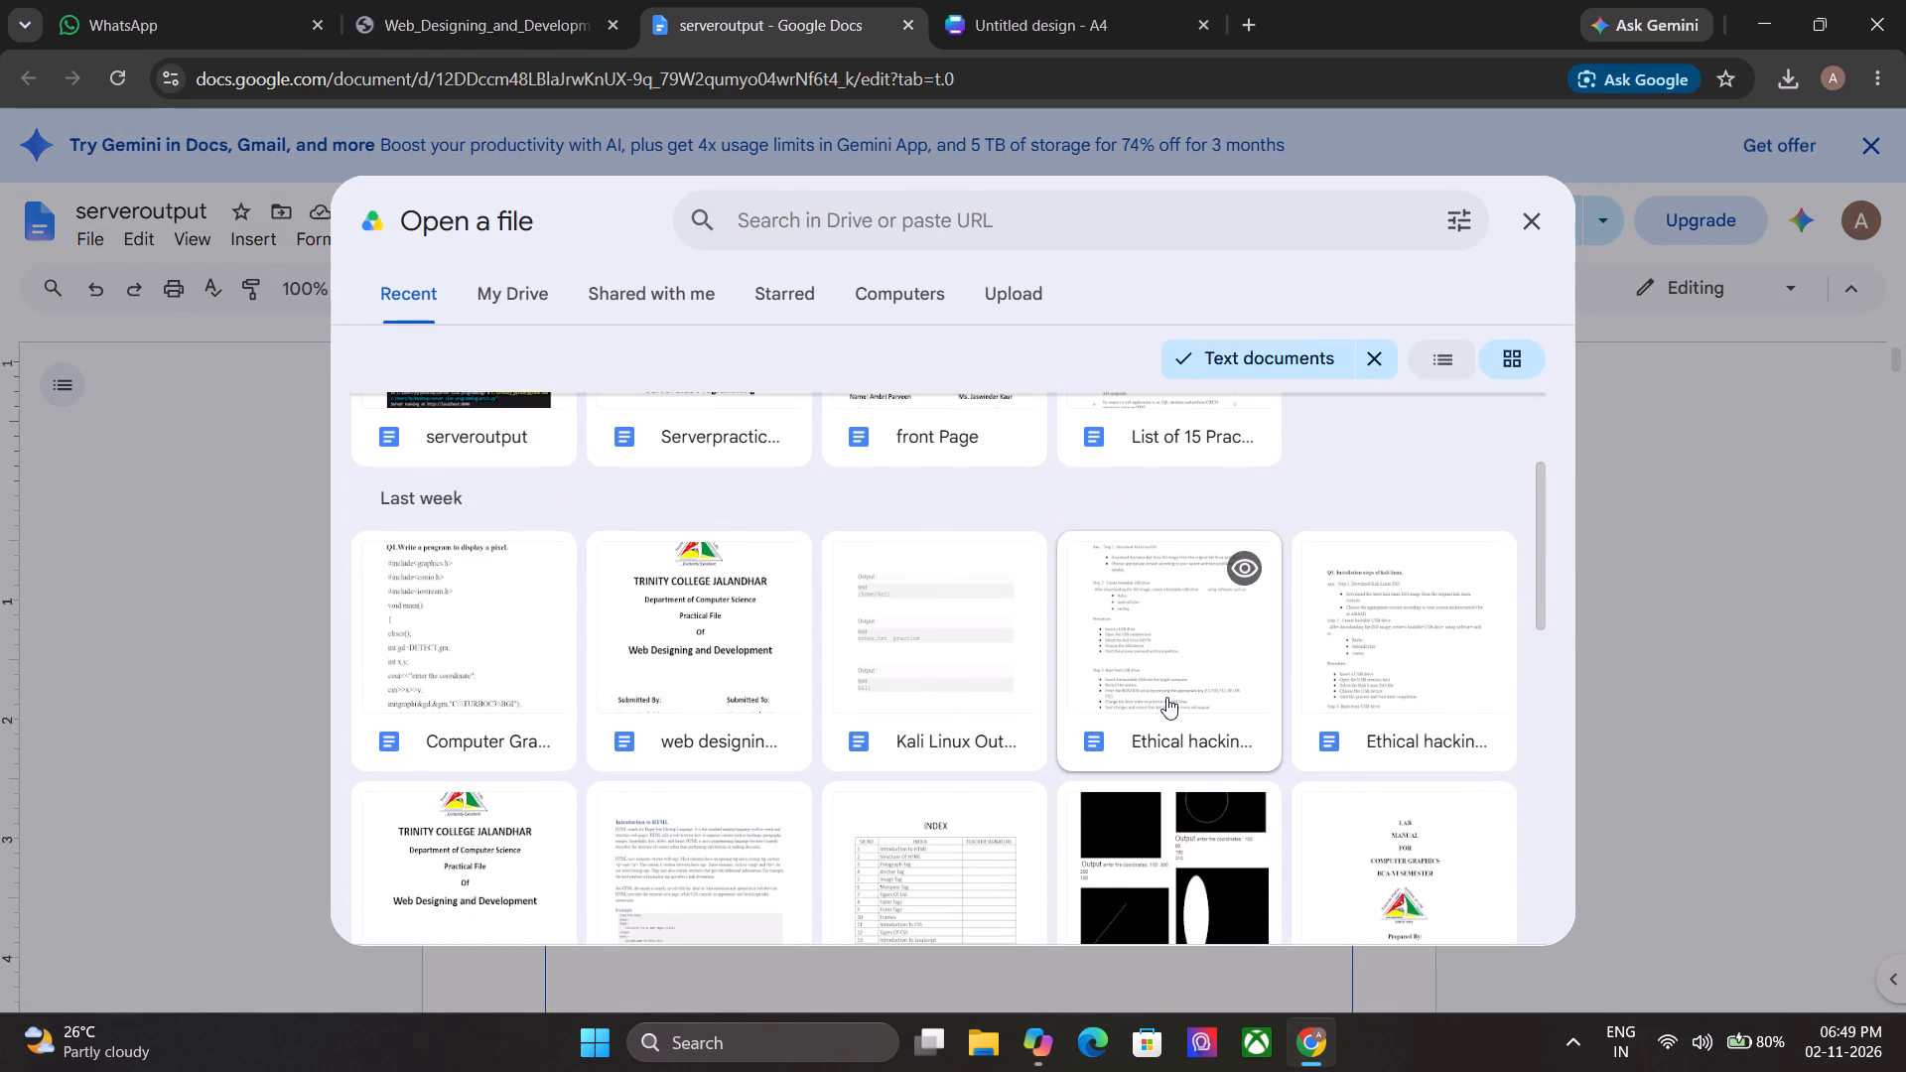
left_click(1166, 697)
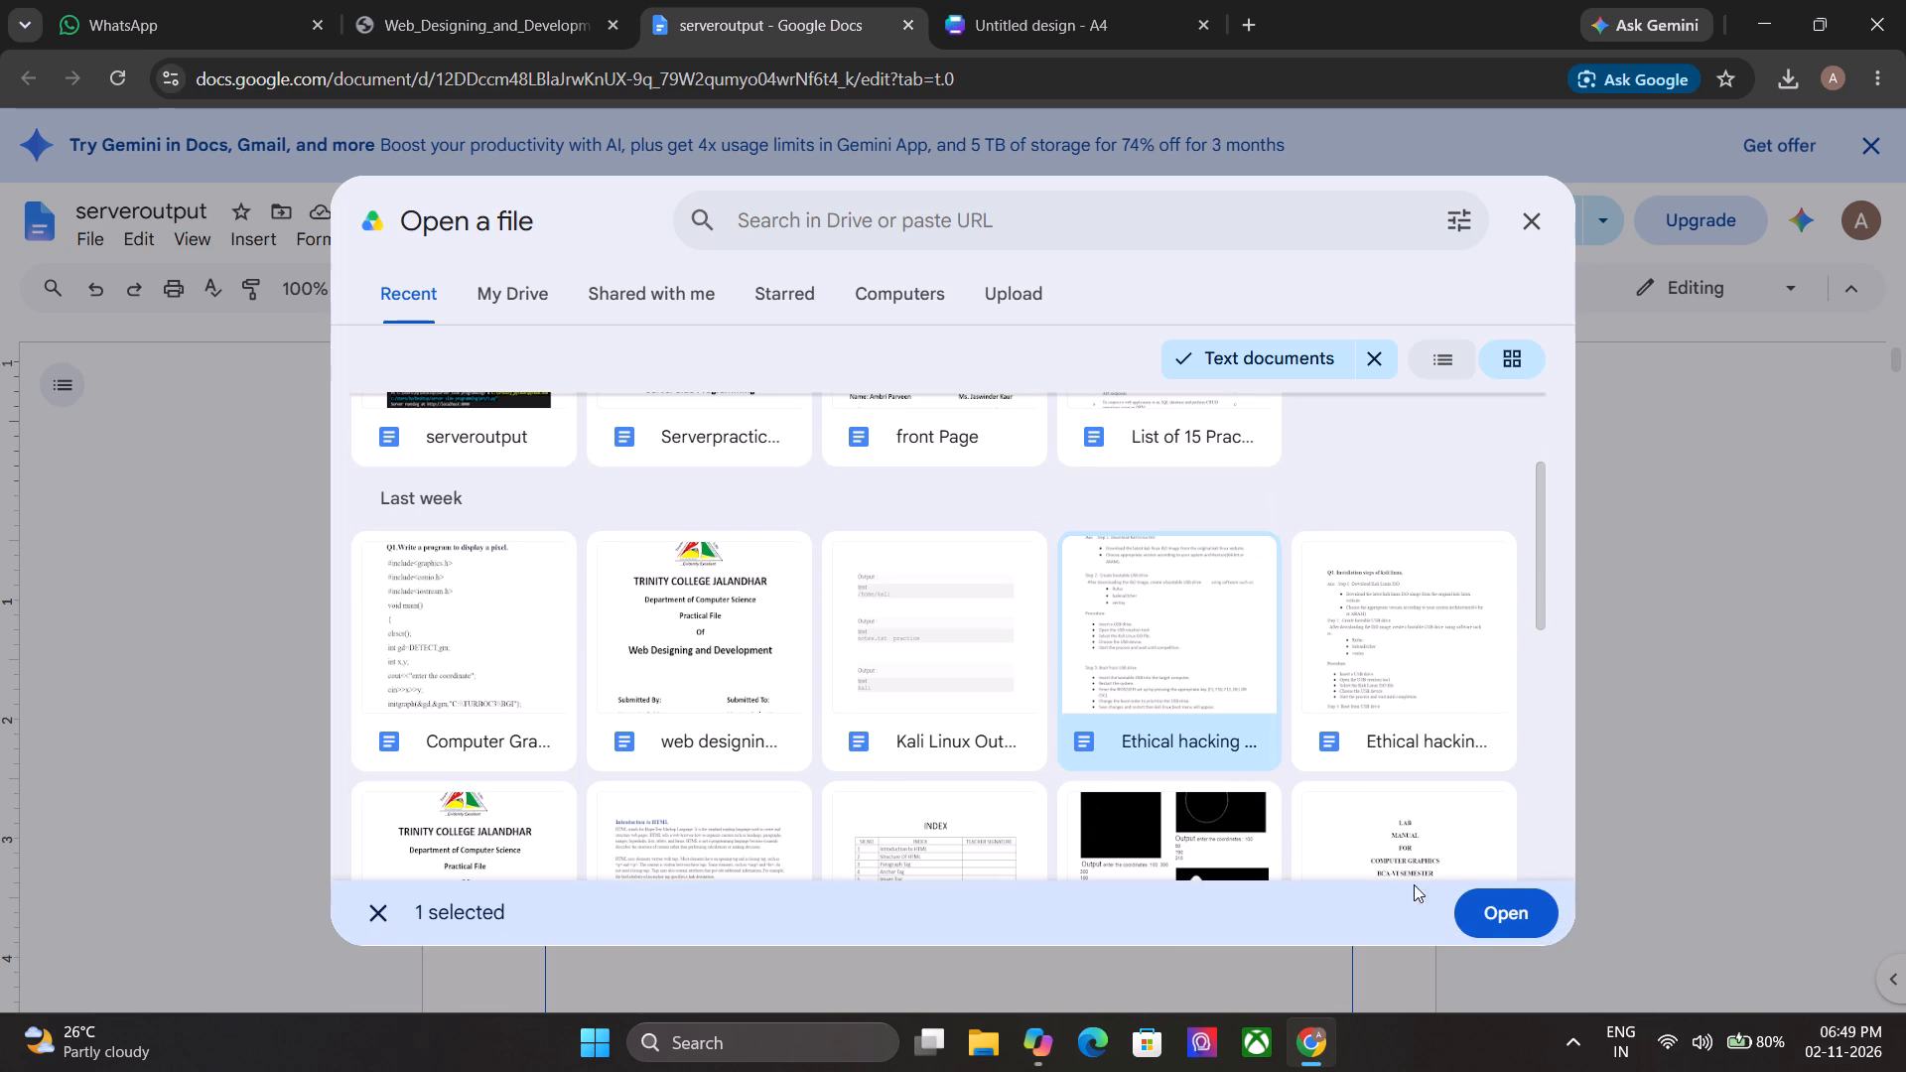
left_click(1491, 924)
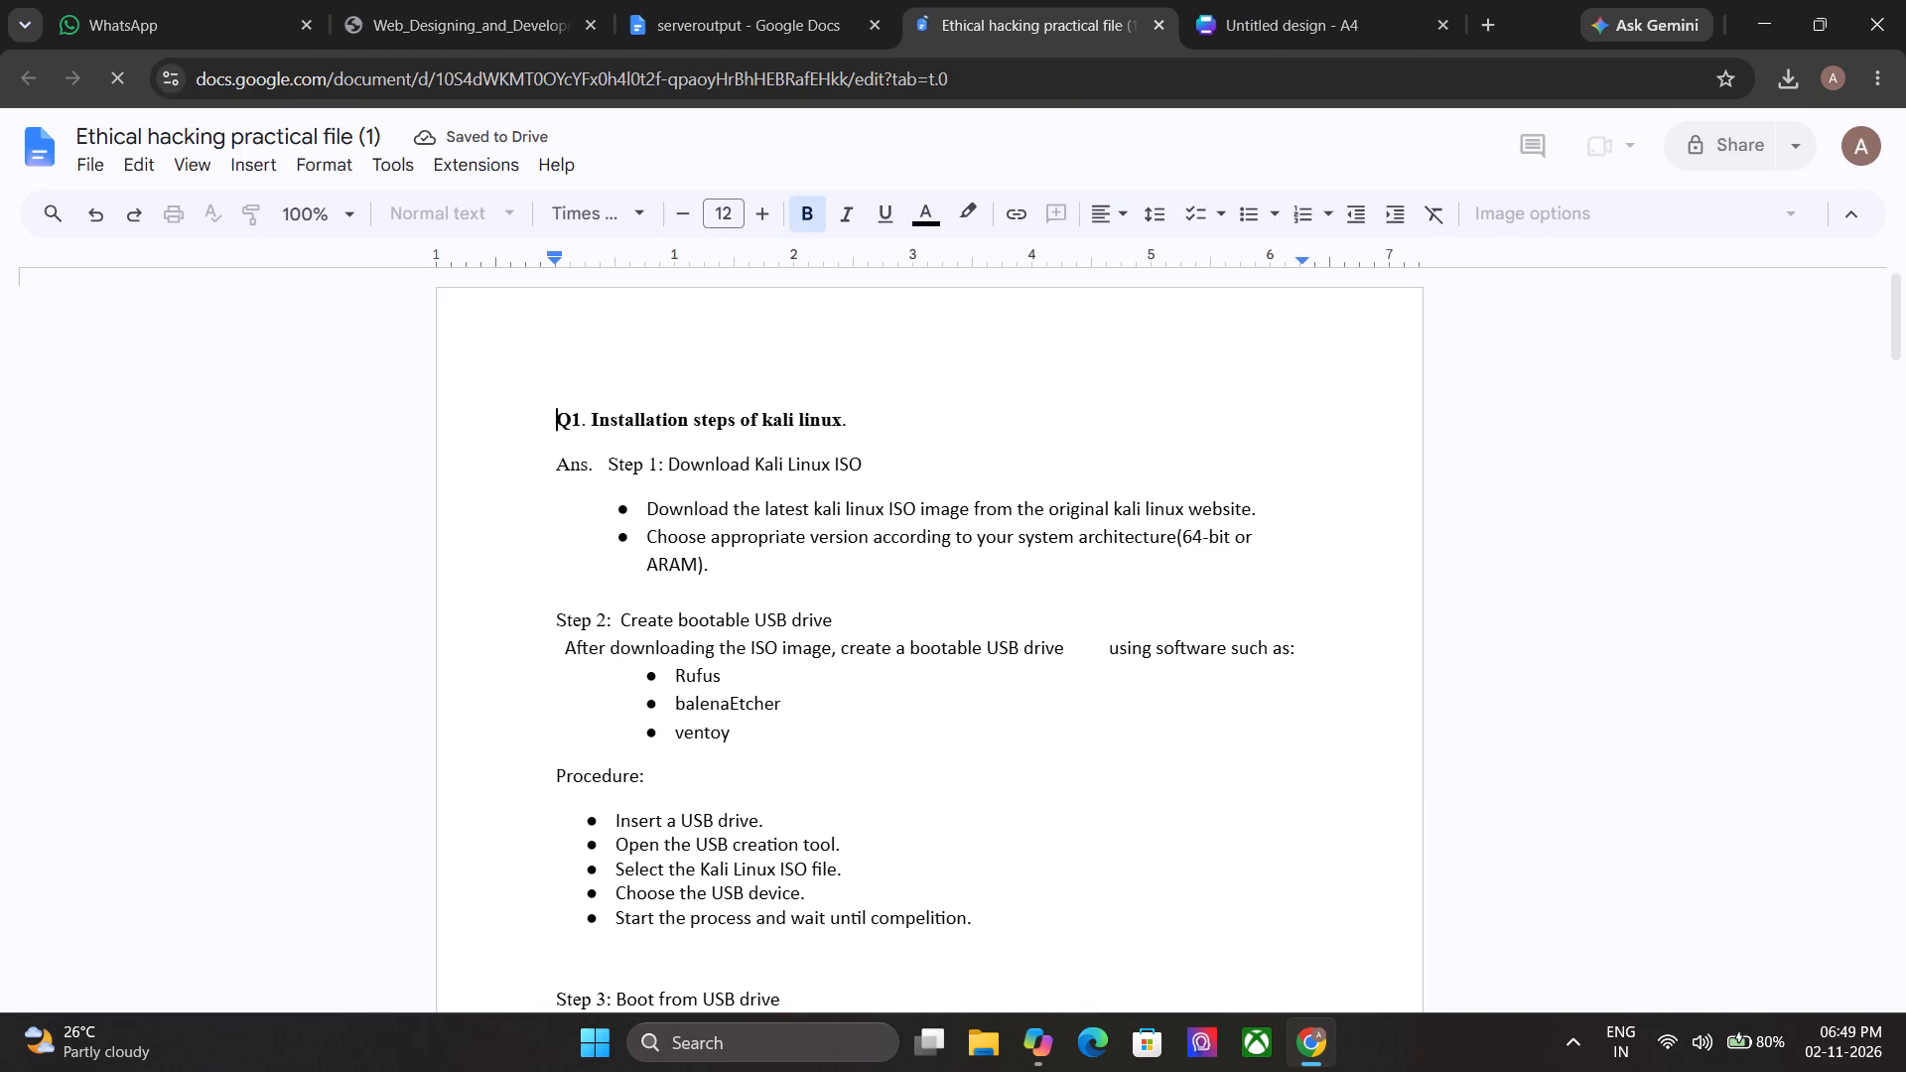
Set the font size of the heading "Q1. Installation steps of kali linux." to 14.
left_click(911, 522)
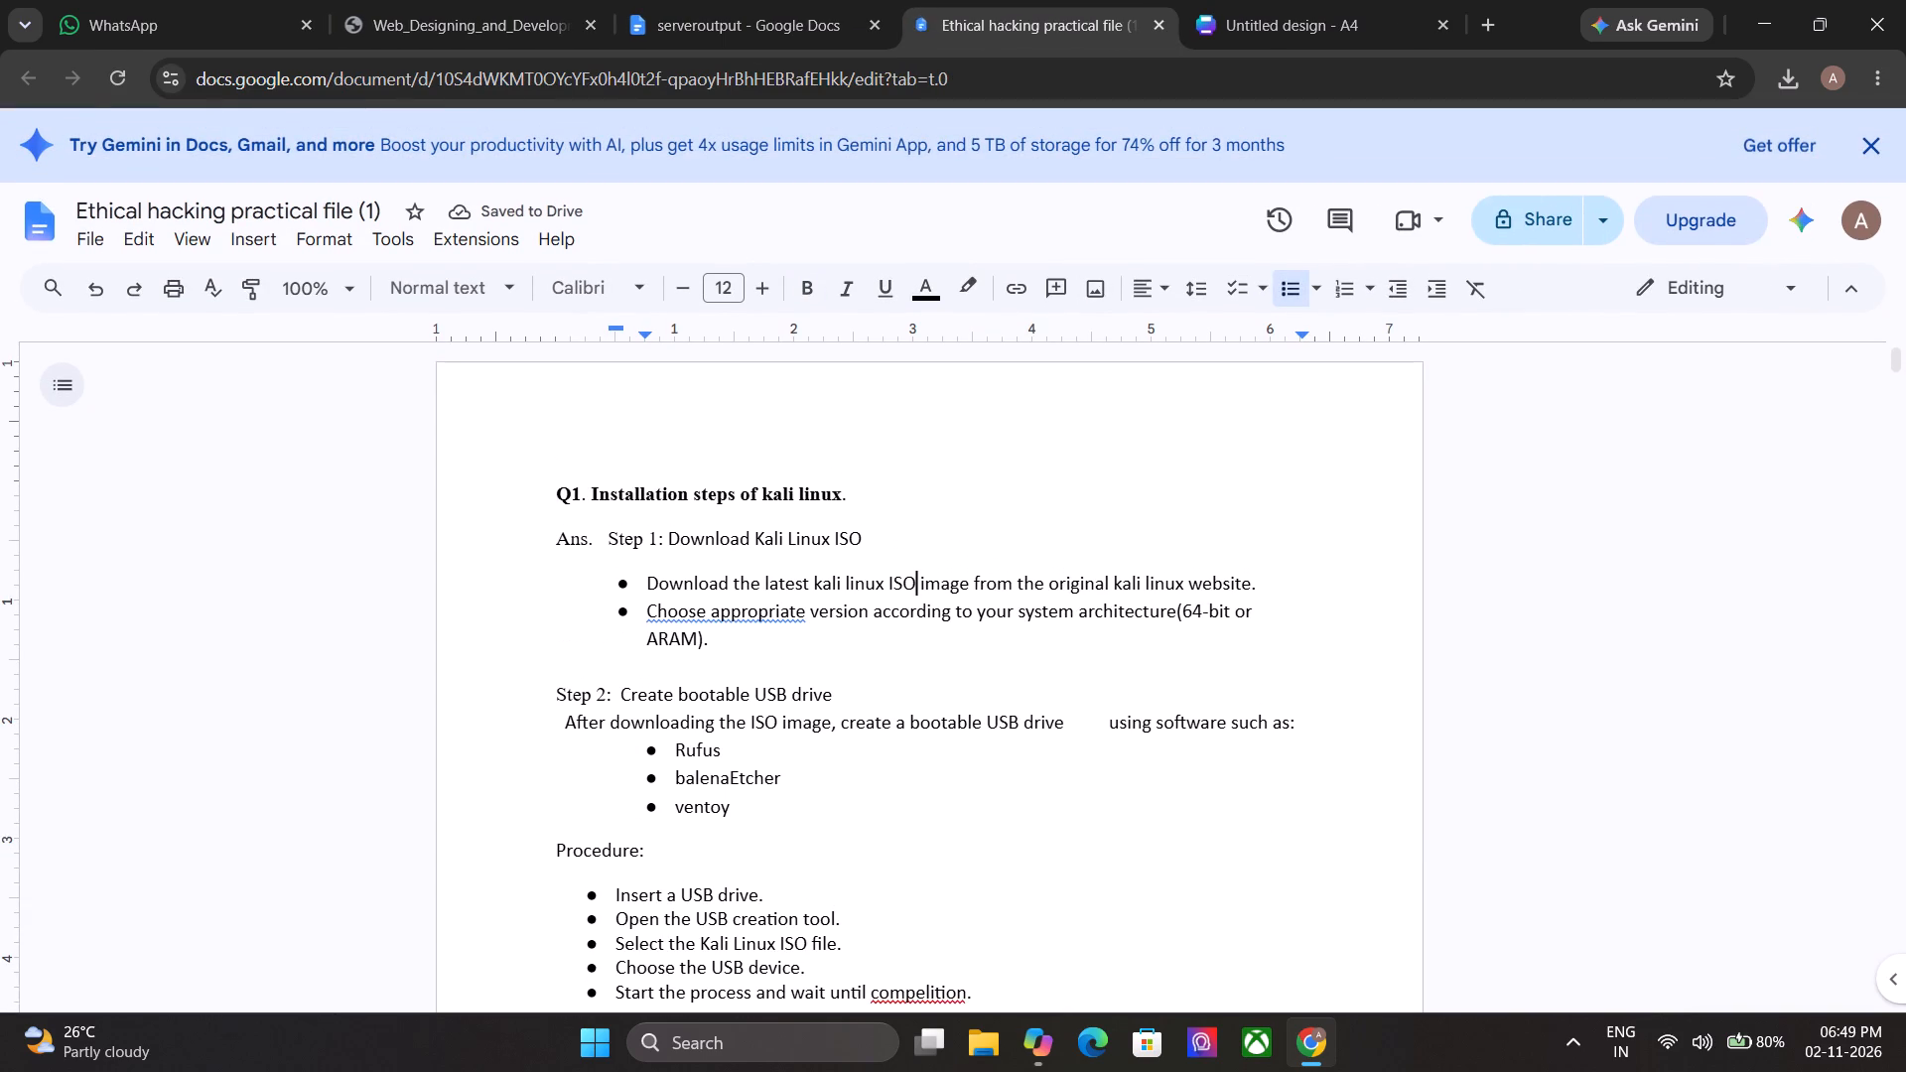
left_click(689, 486)
left_click(669, 491)
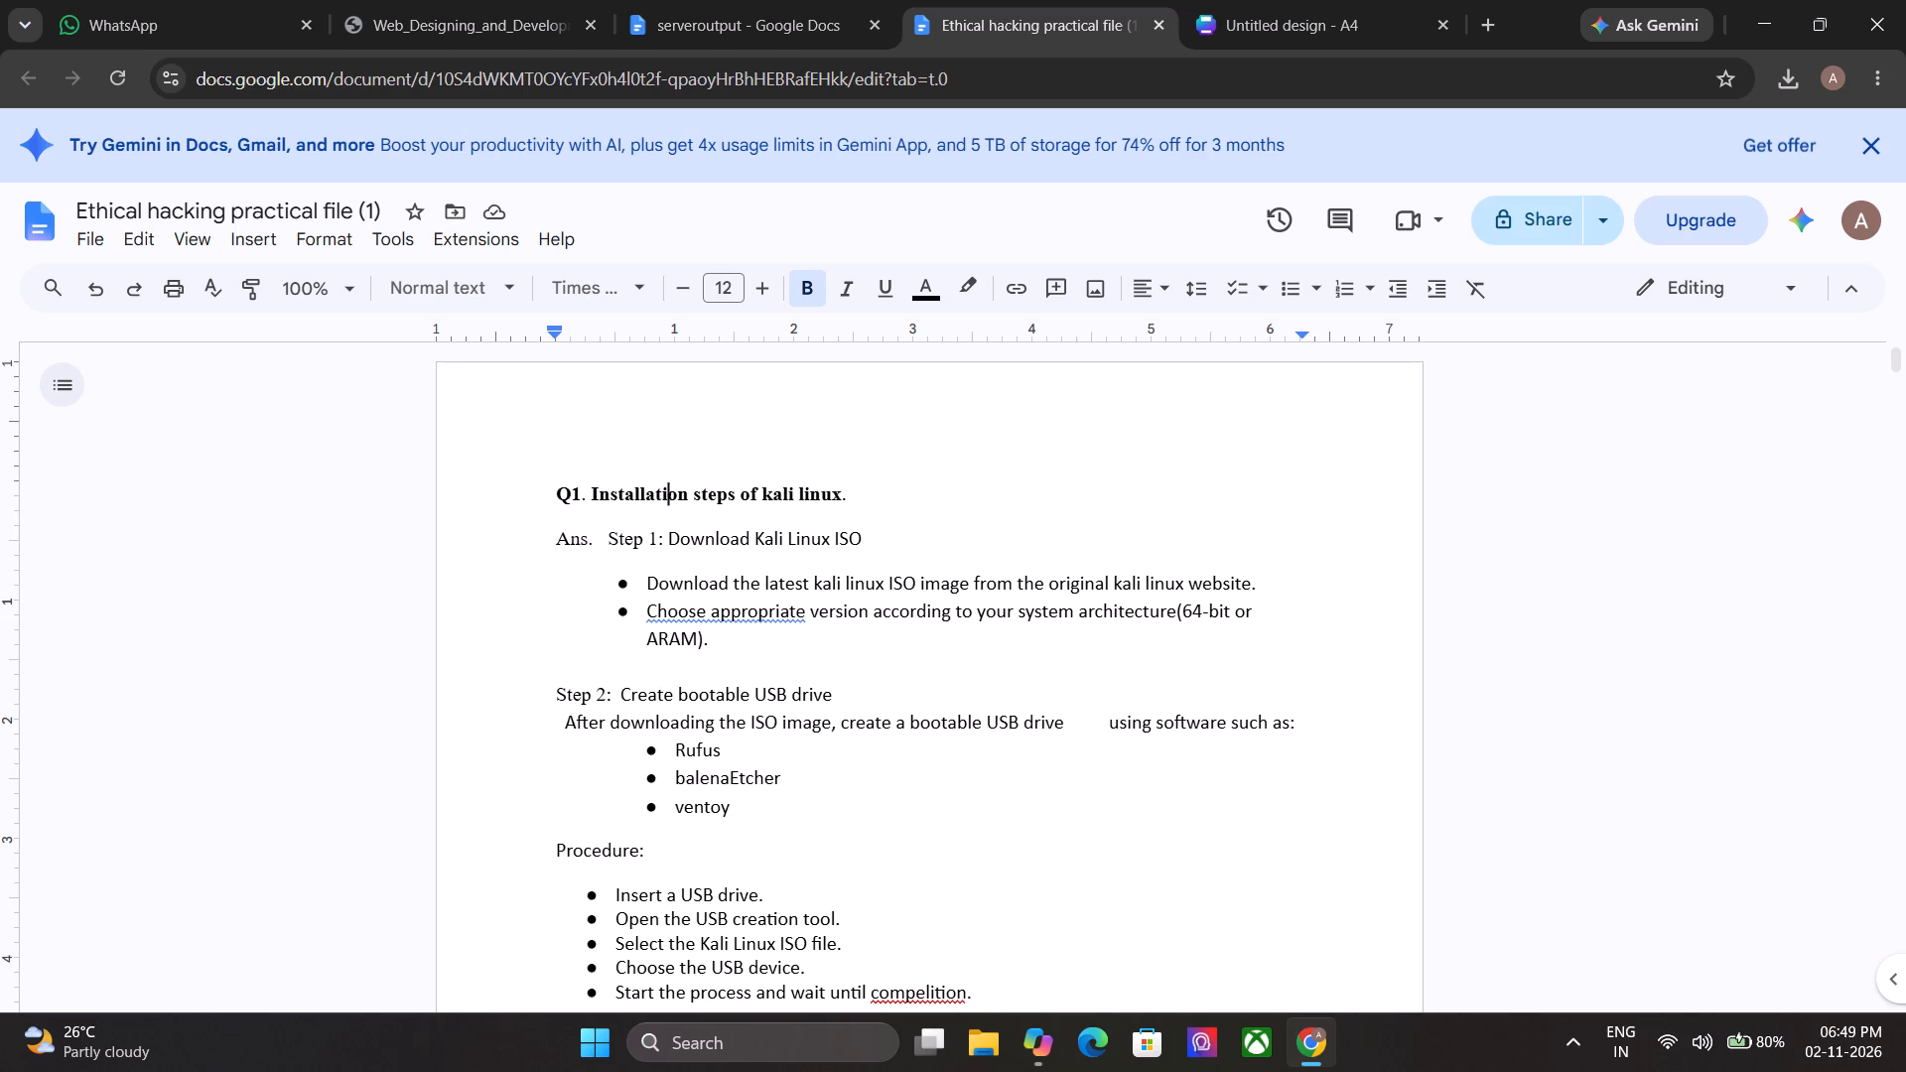
left_click(735, 600)
left_click(915, 611)
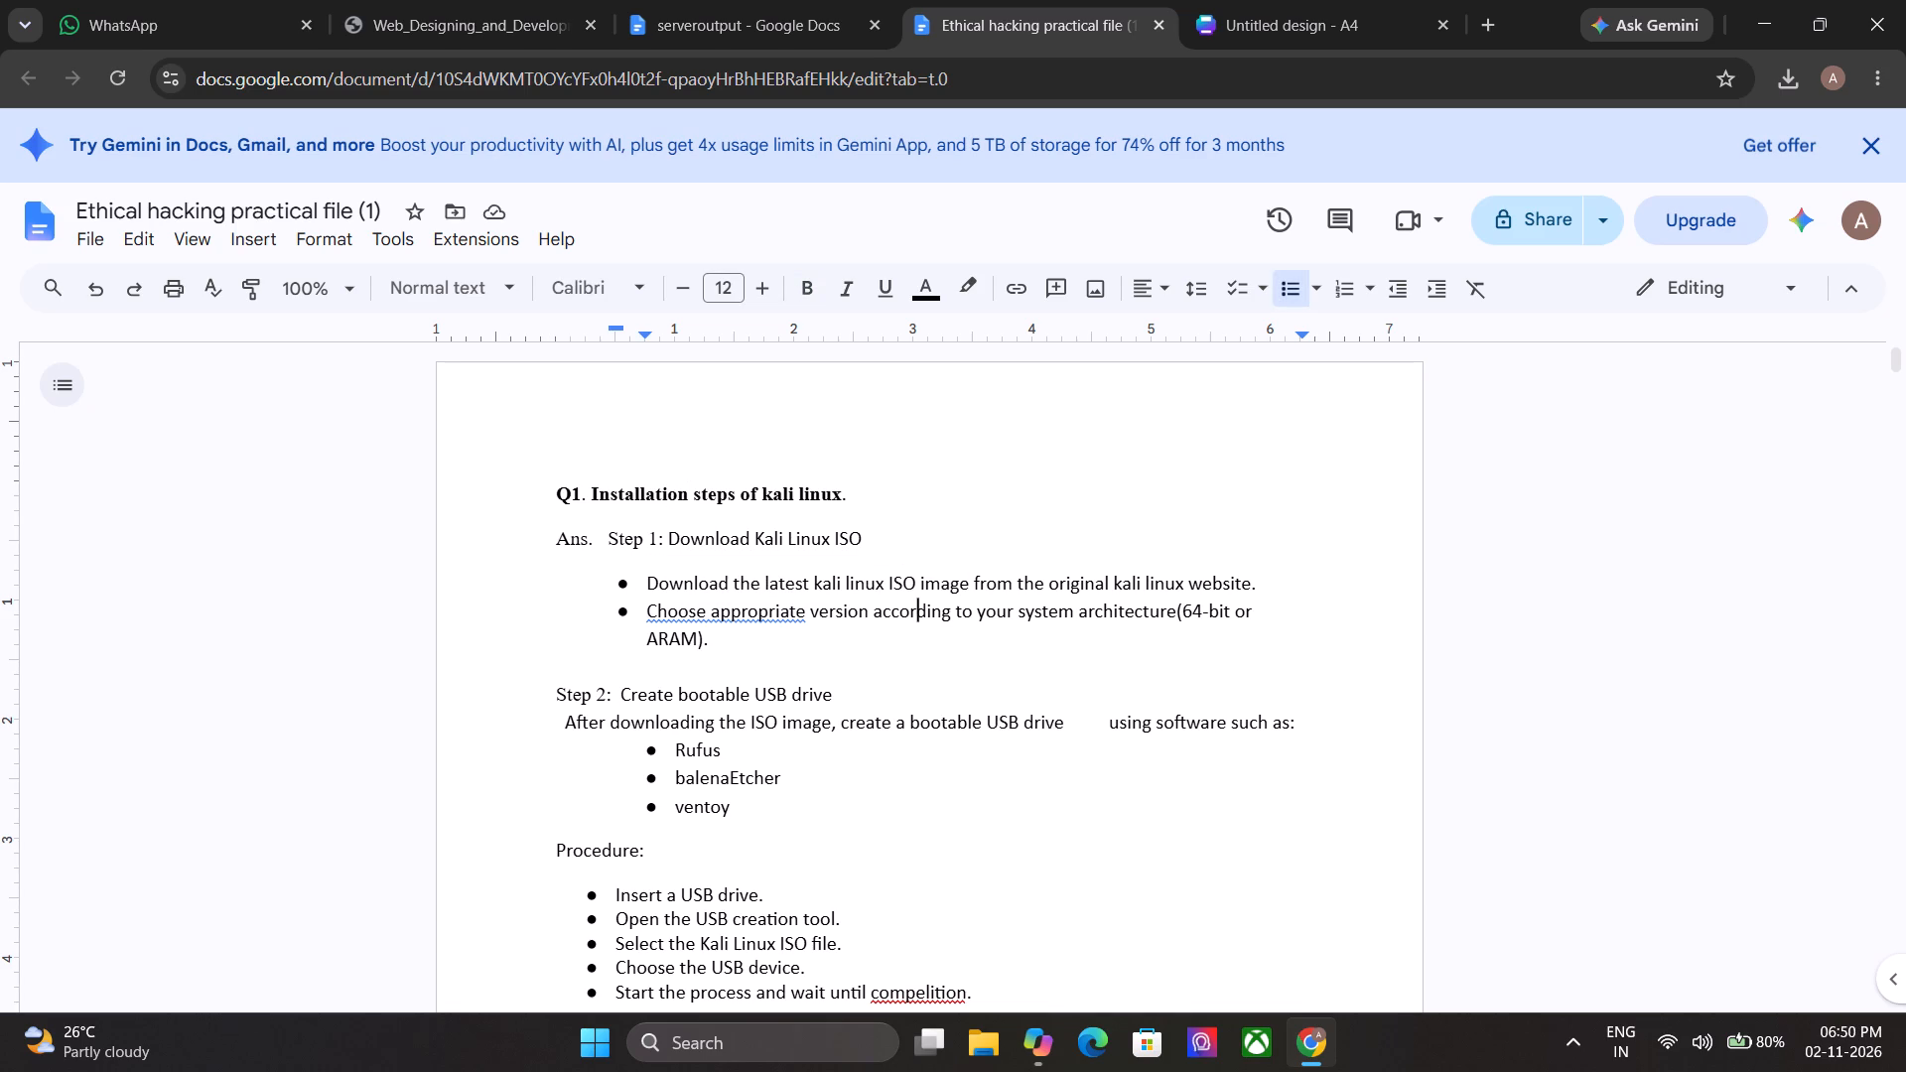
left_click_drag(548, 486, 847, 483)
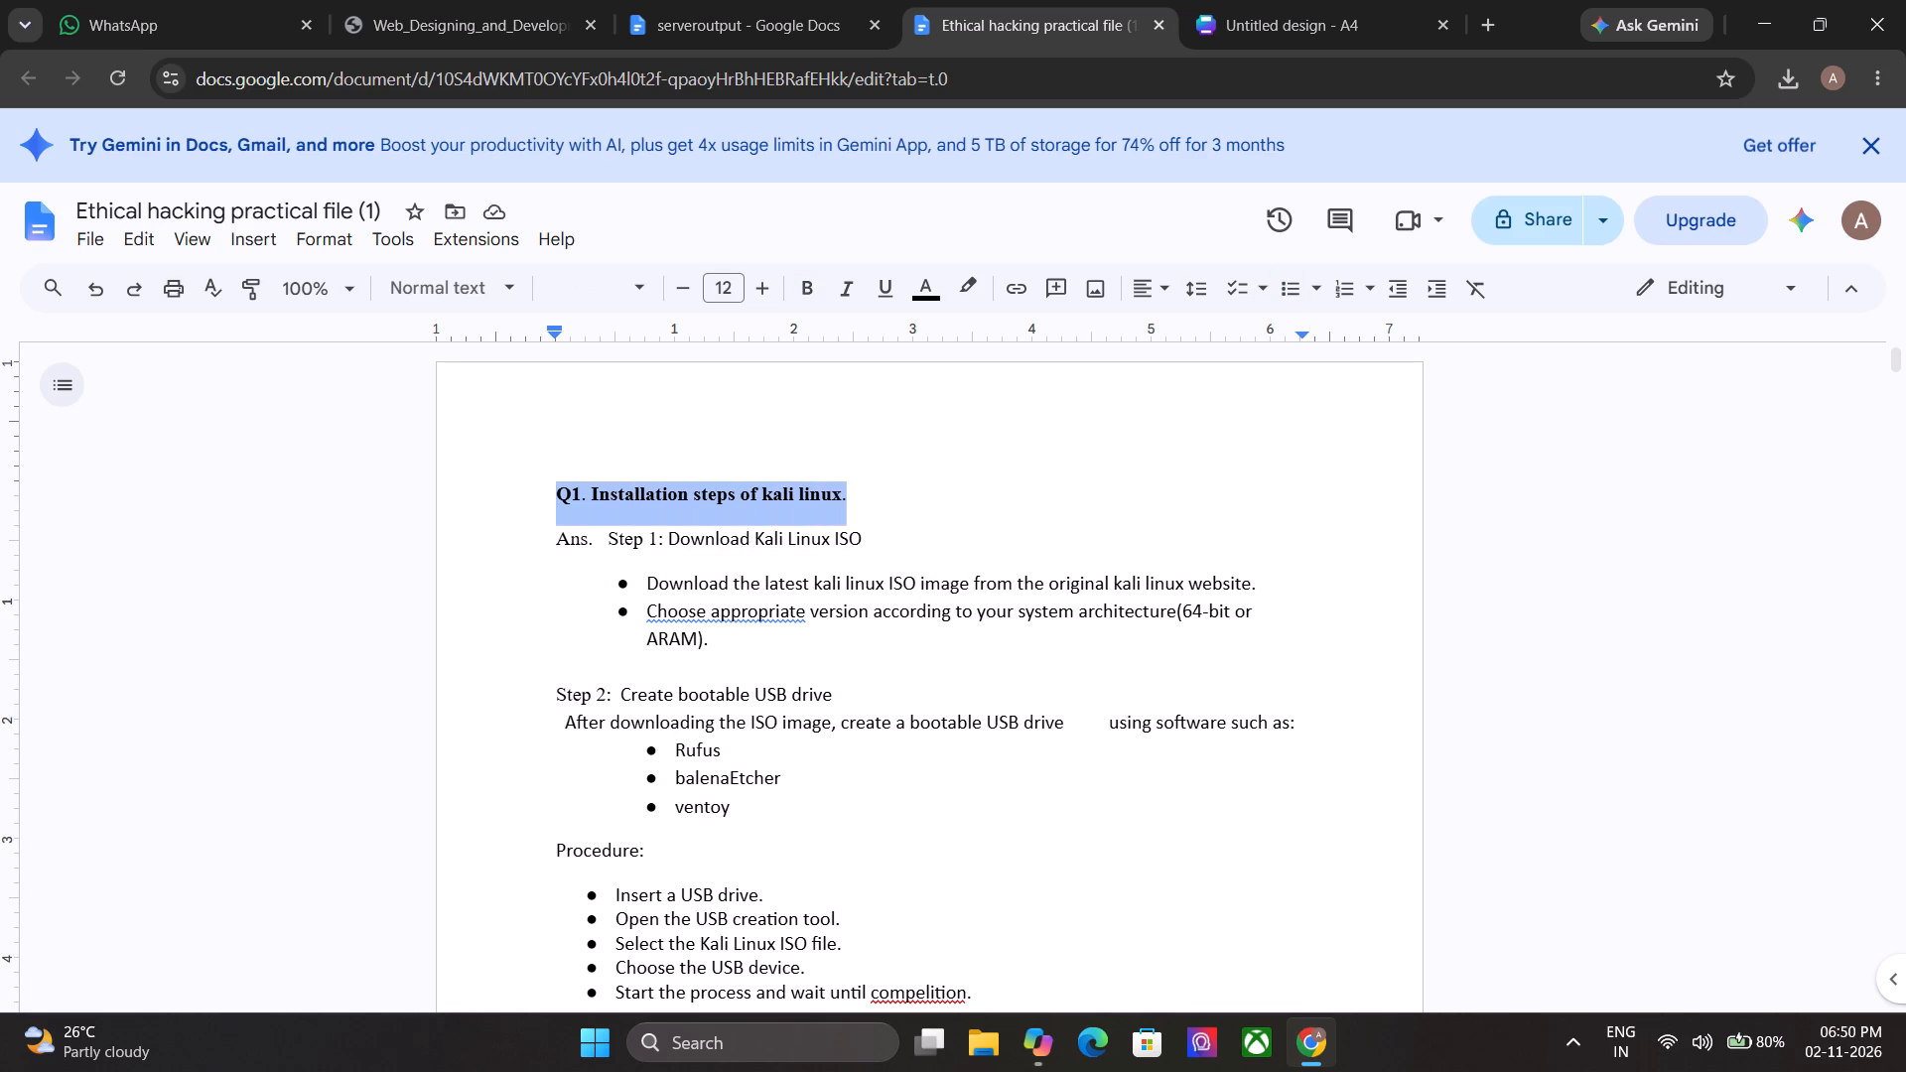
left_click(770, 281)
left_click(770, 281)
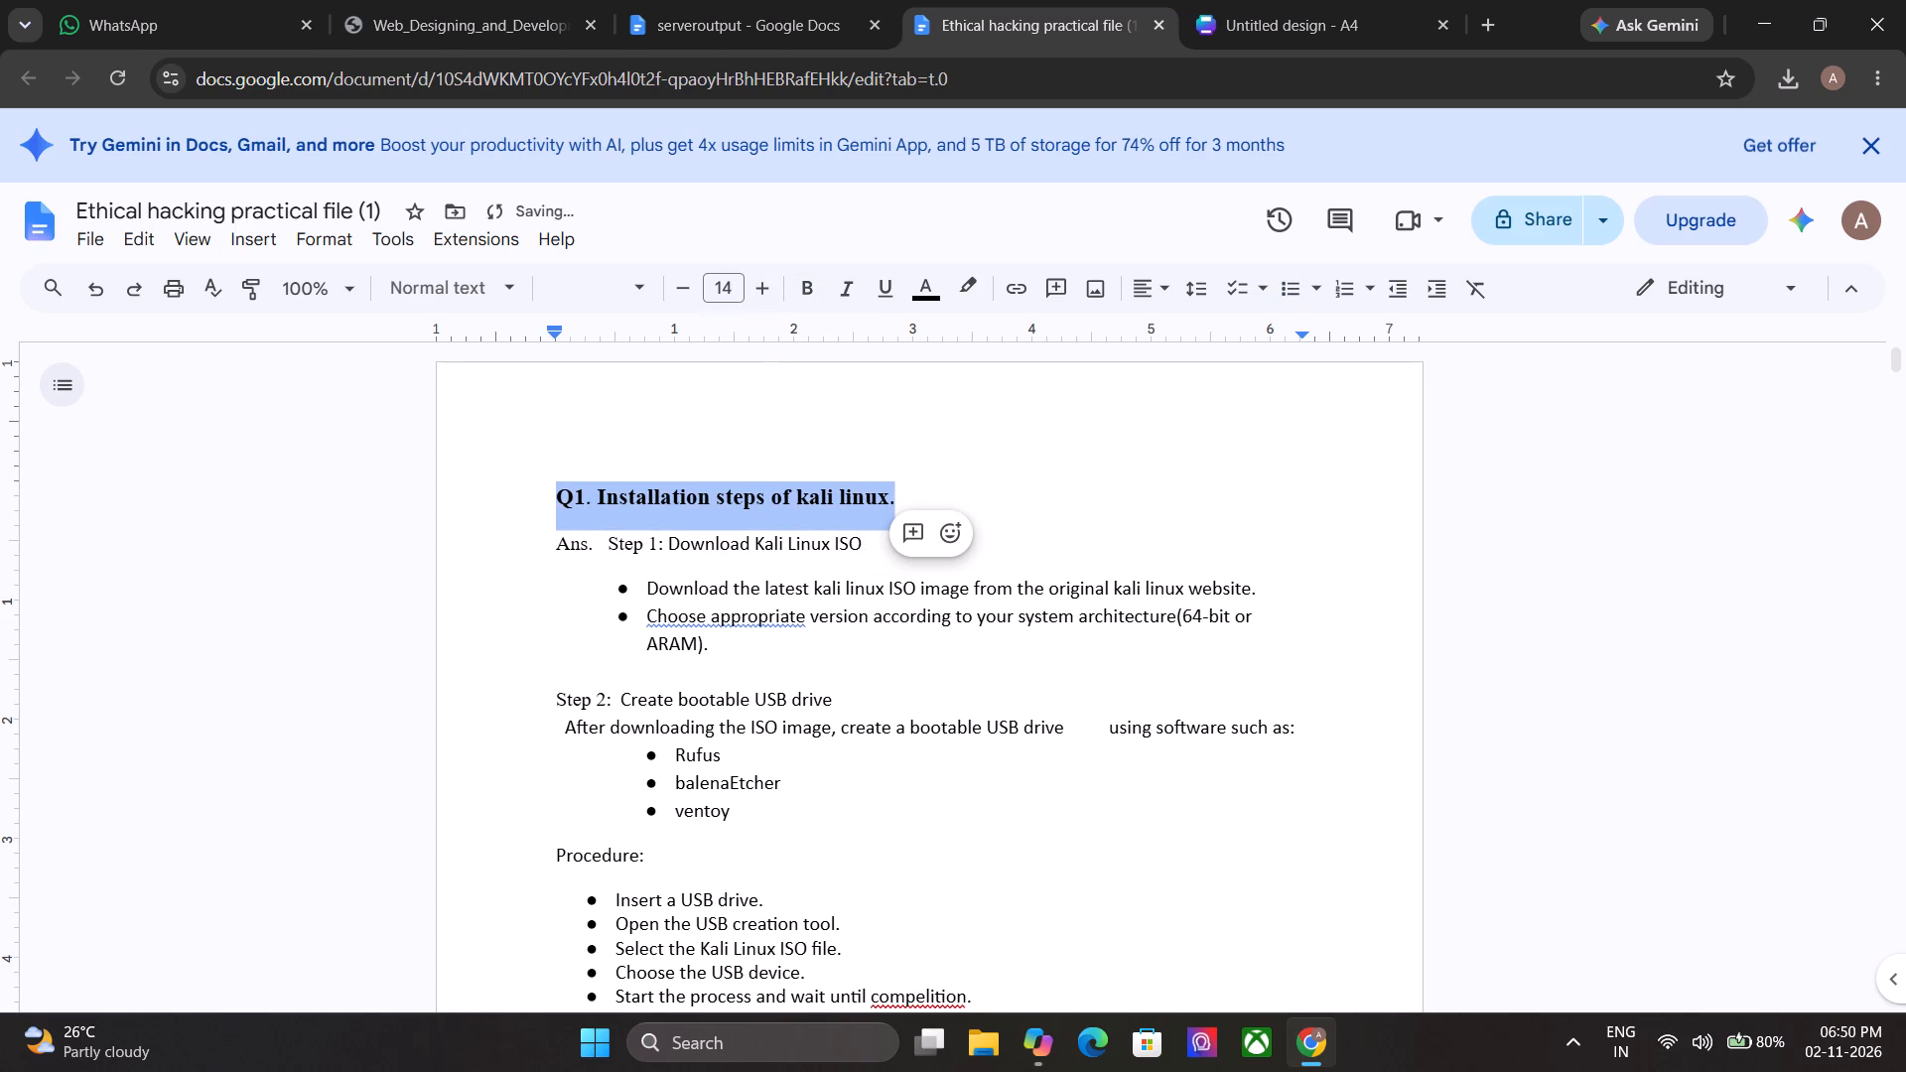
Replace the misspelled "compelition" in the last Procedure bullet of Step 2 with the suggested spelling "completion".
scroll(966, 930, "down", 3)
left_click(721, 688)
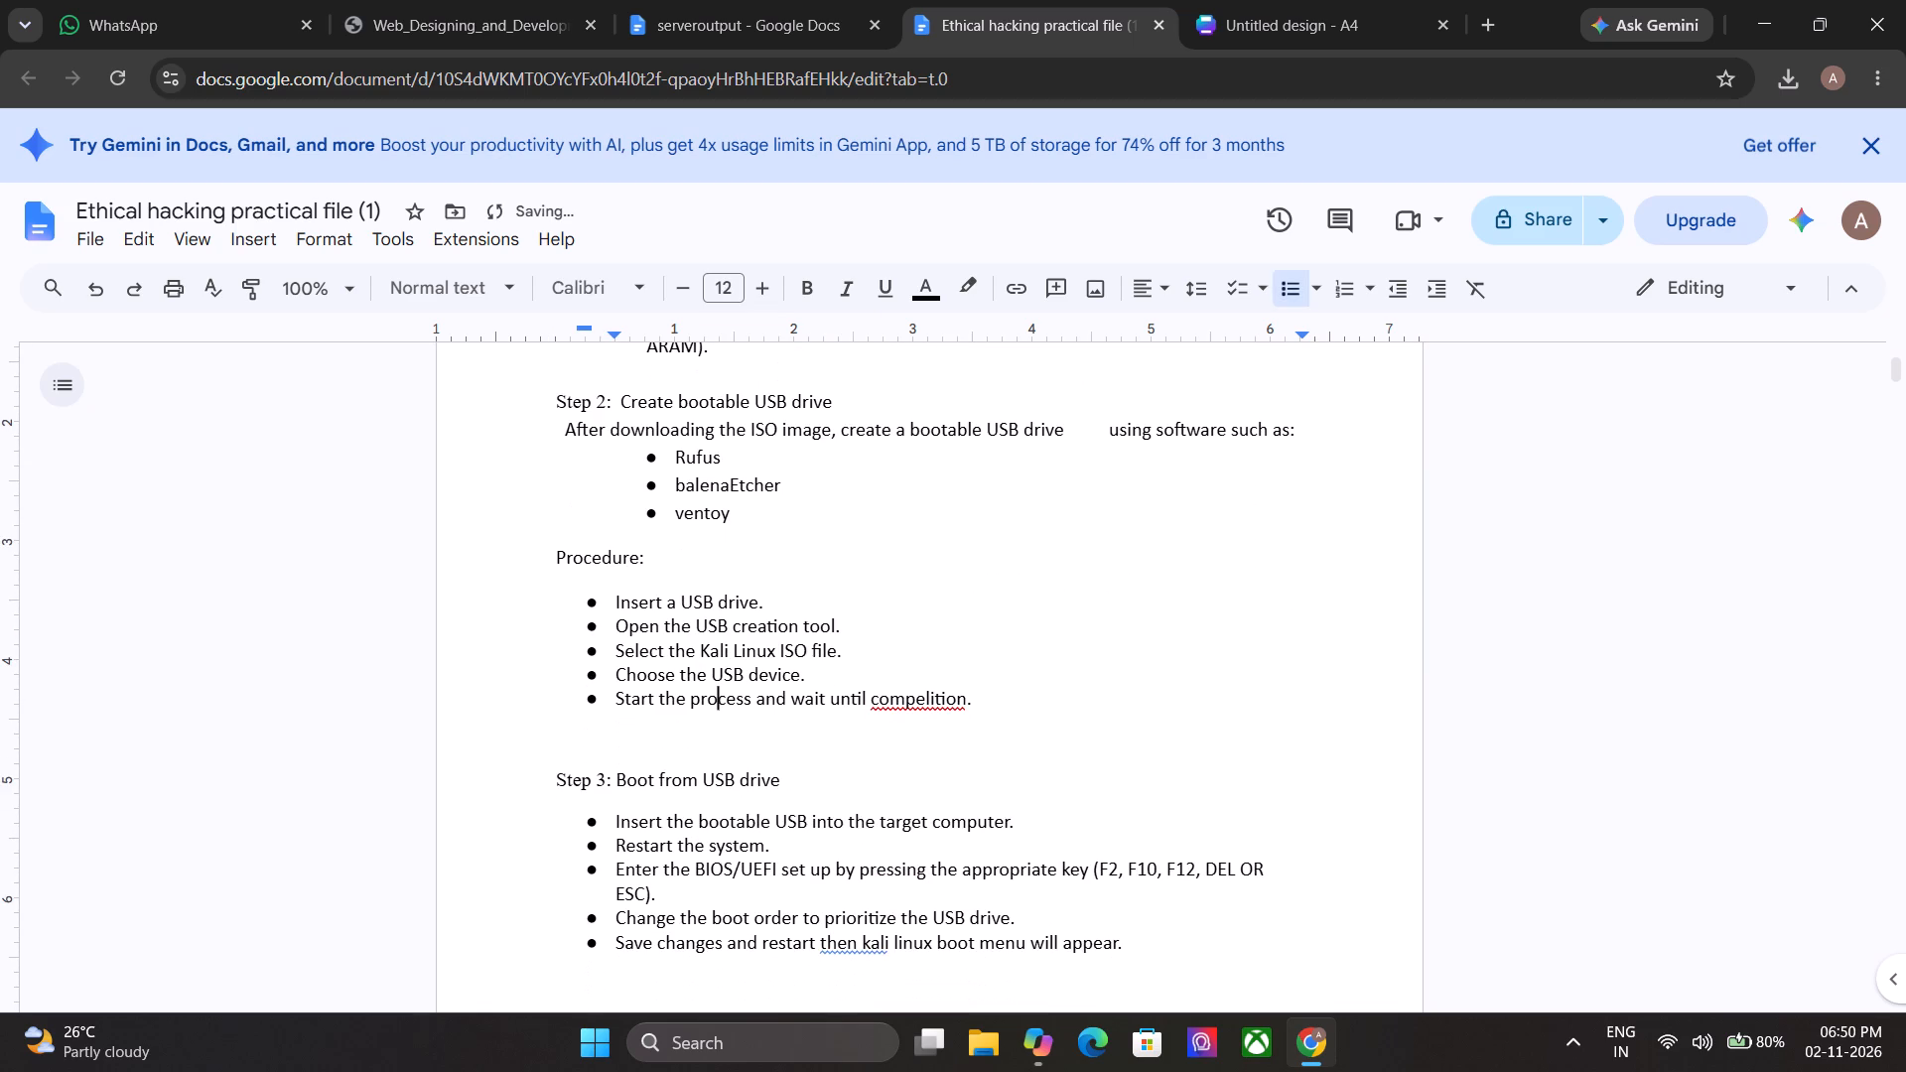
left_click(916, 711)
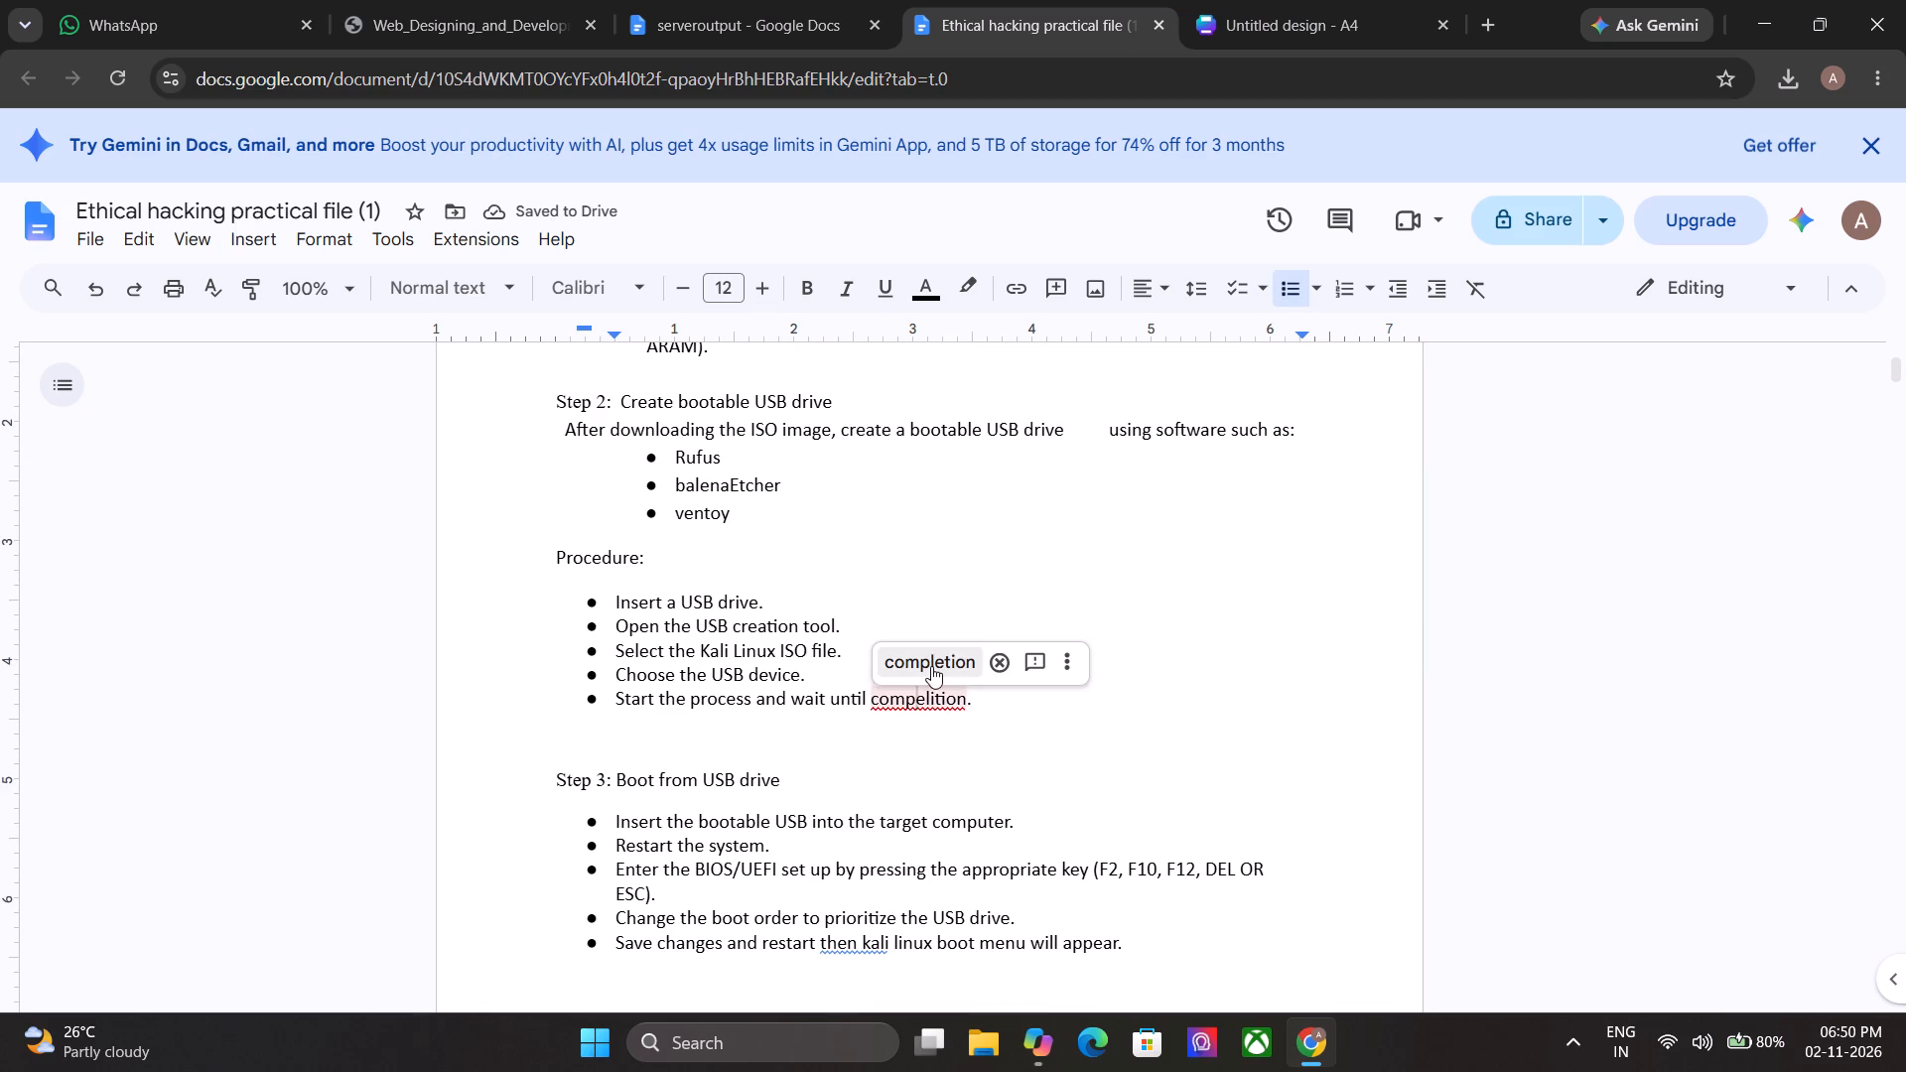
left_click(931, 666)
scroll(889, 894, "down", 1)
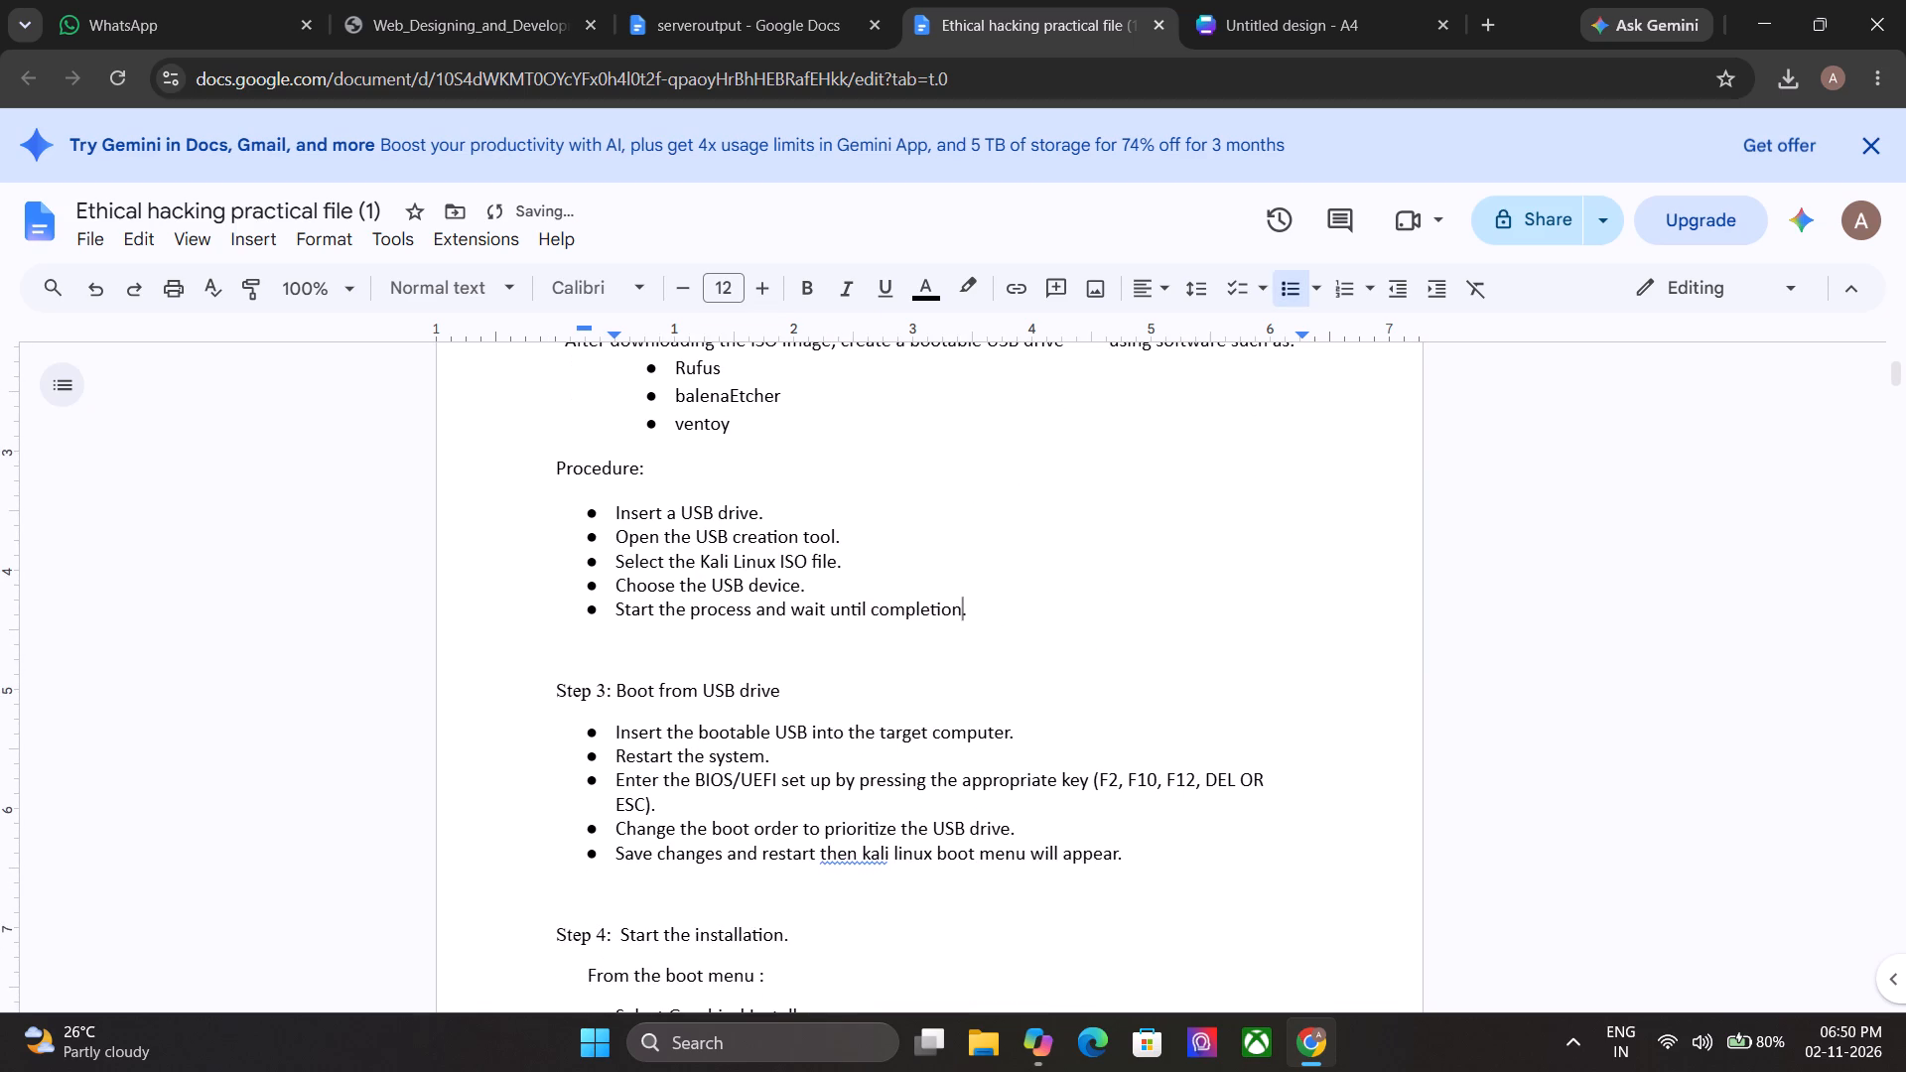
Accept the suggested grammar correction "then the kali" in the last bullet of Step 3: Boot from USB drive.
left_click(858, 861)
left_click(861, 810)
Set the font size of the heading "Q2. BASIC COMMANDS OF KALI LINUX" to 14.
scroll(861, 810, "down", 4)
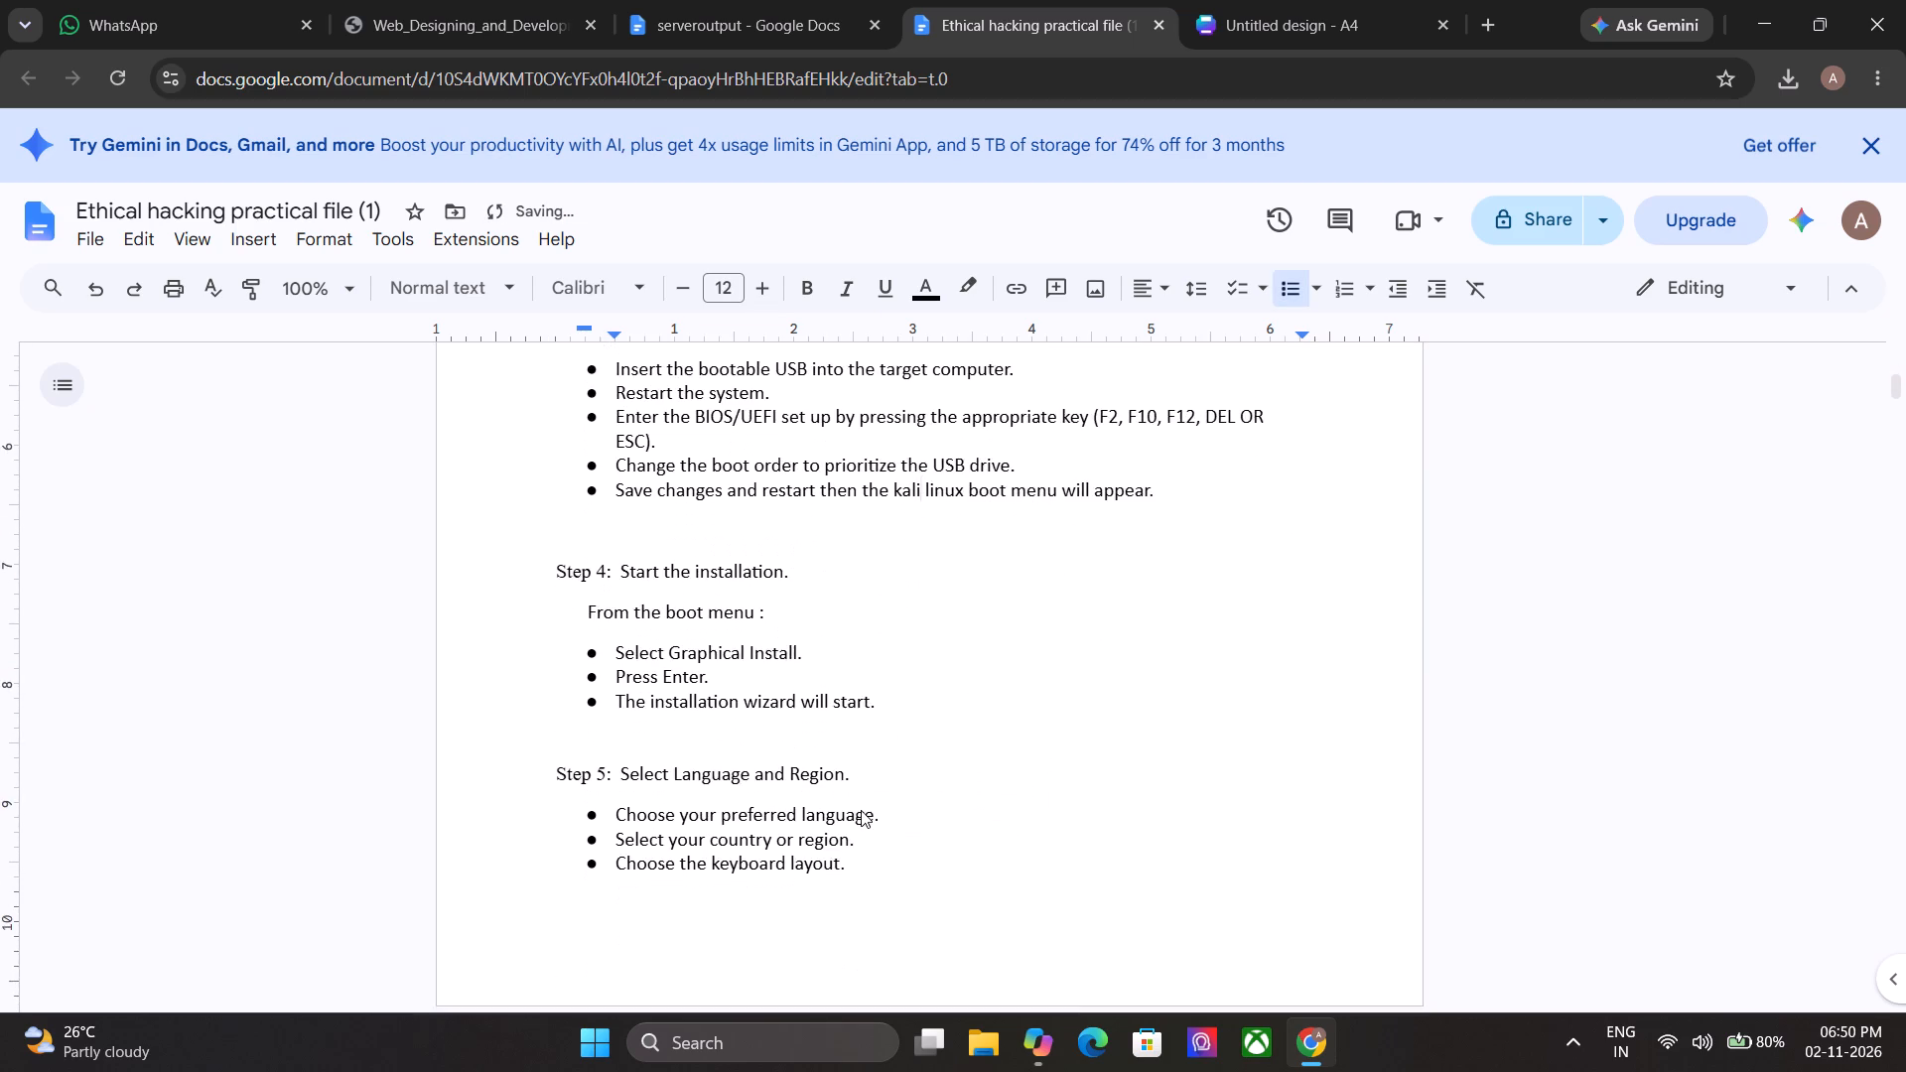
scroll(861, 810, "down", 4)
left_click(799, 800)
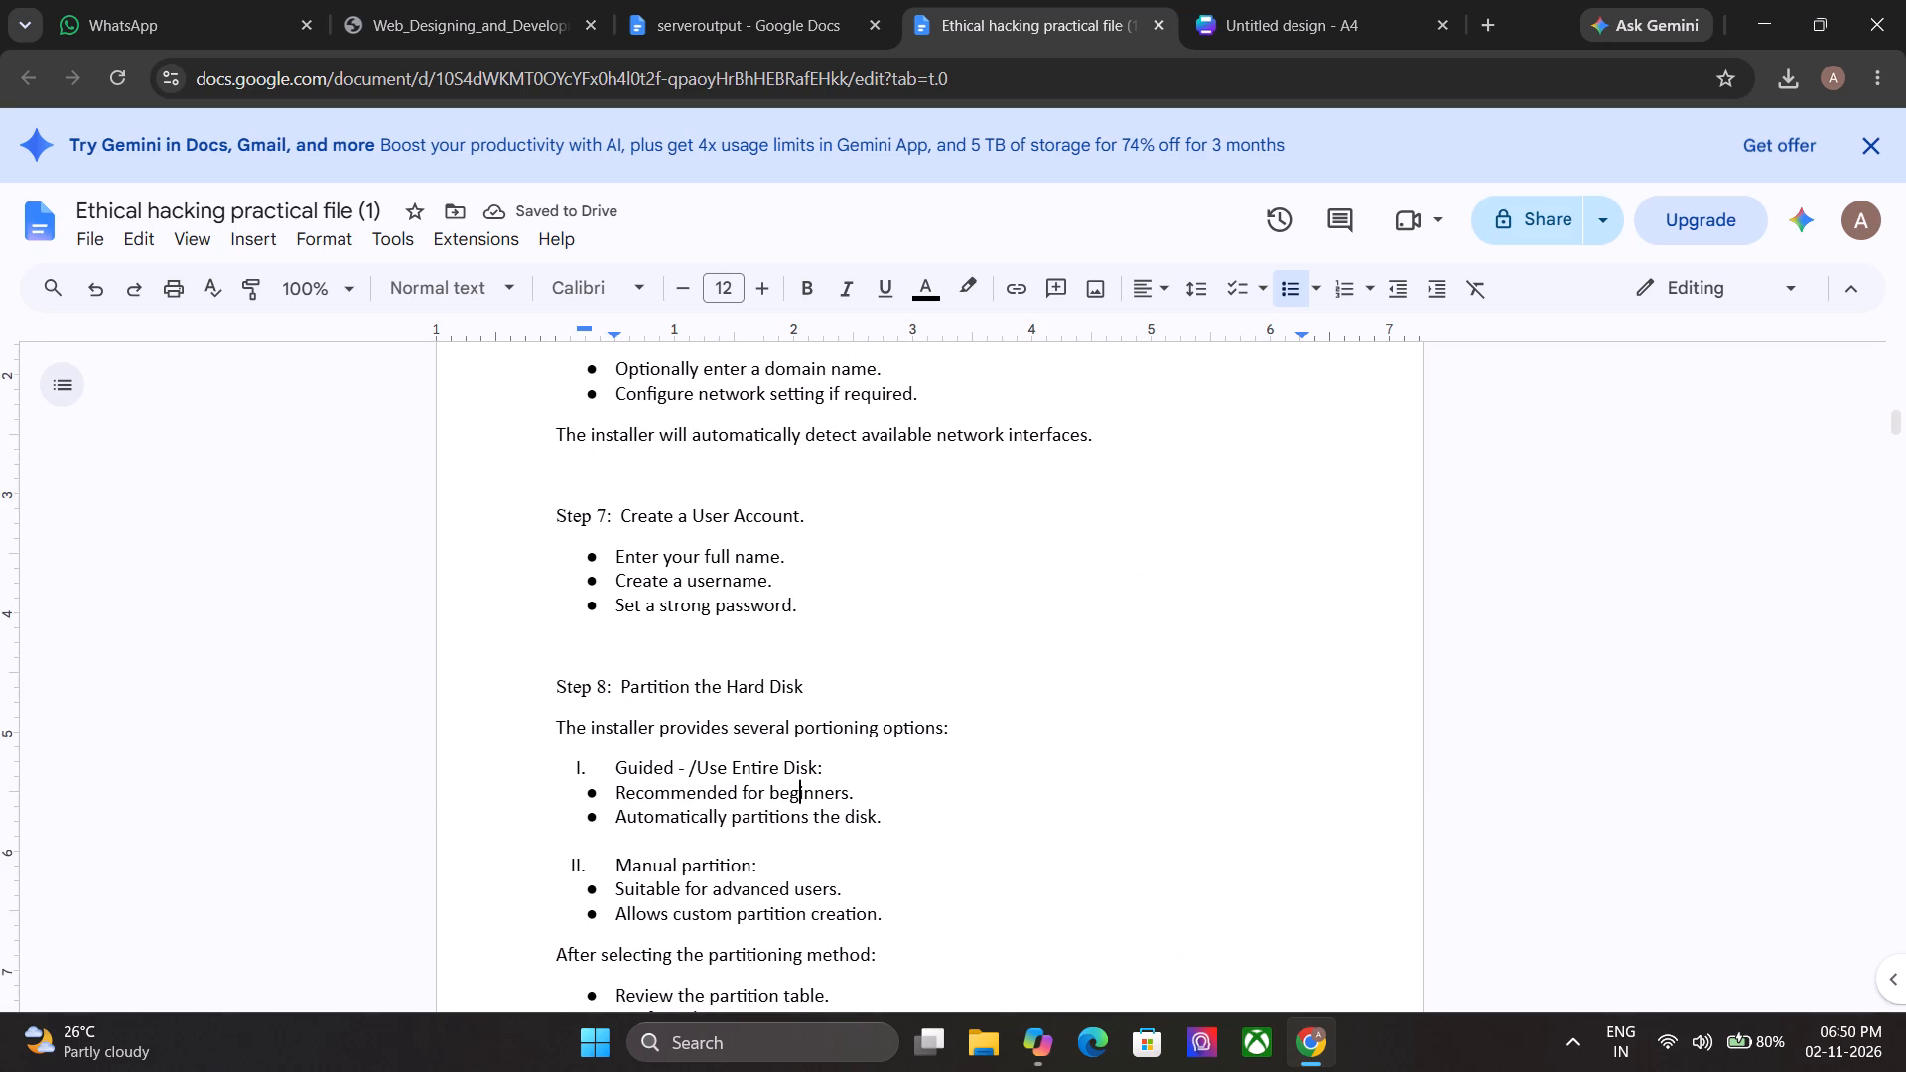
scroll(799, 800, "down", 9)
scroll(799, 800, "up", 2)
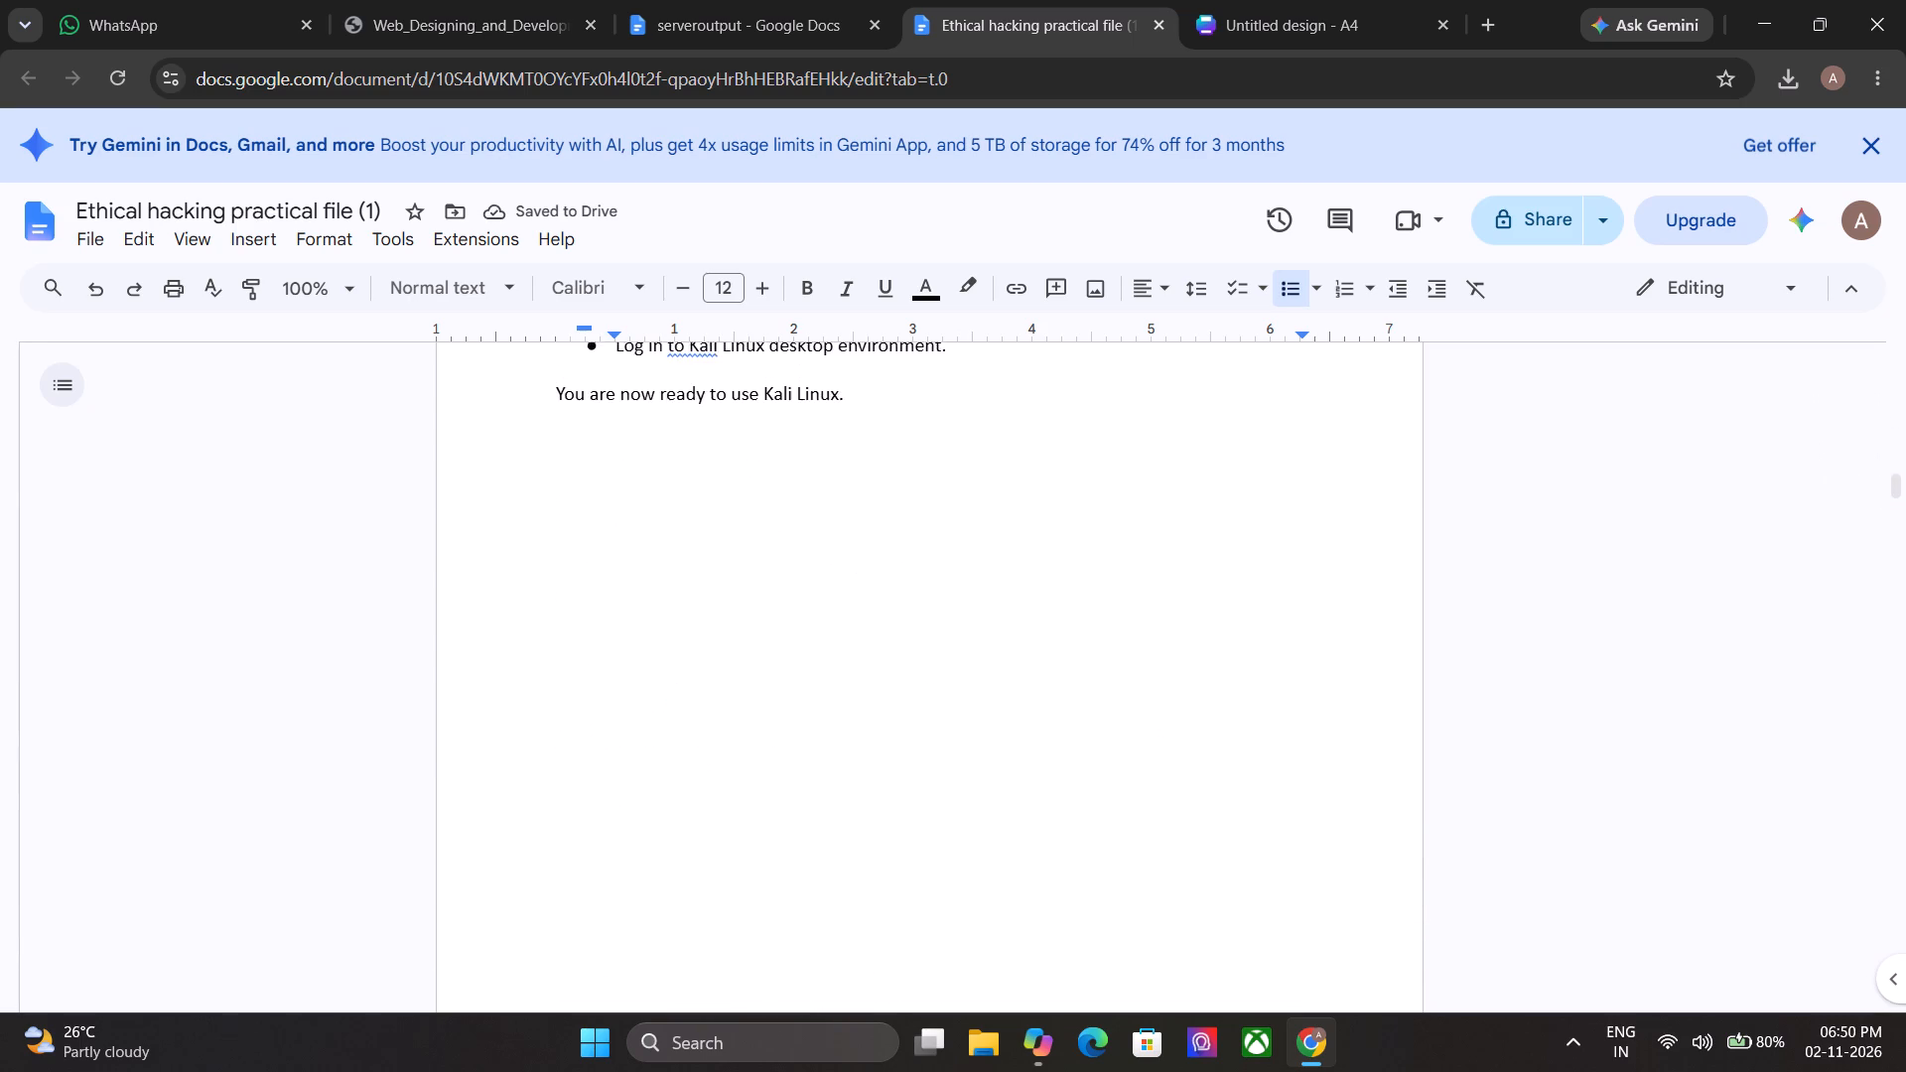
scroll(799, 800, "down", 5)
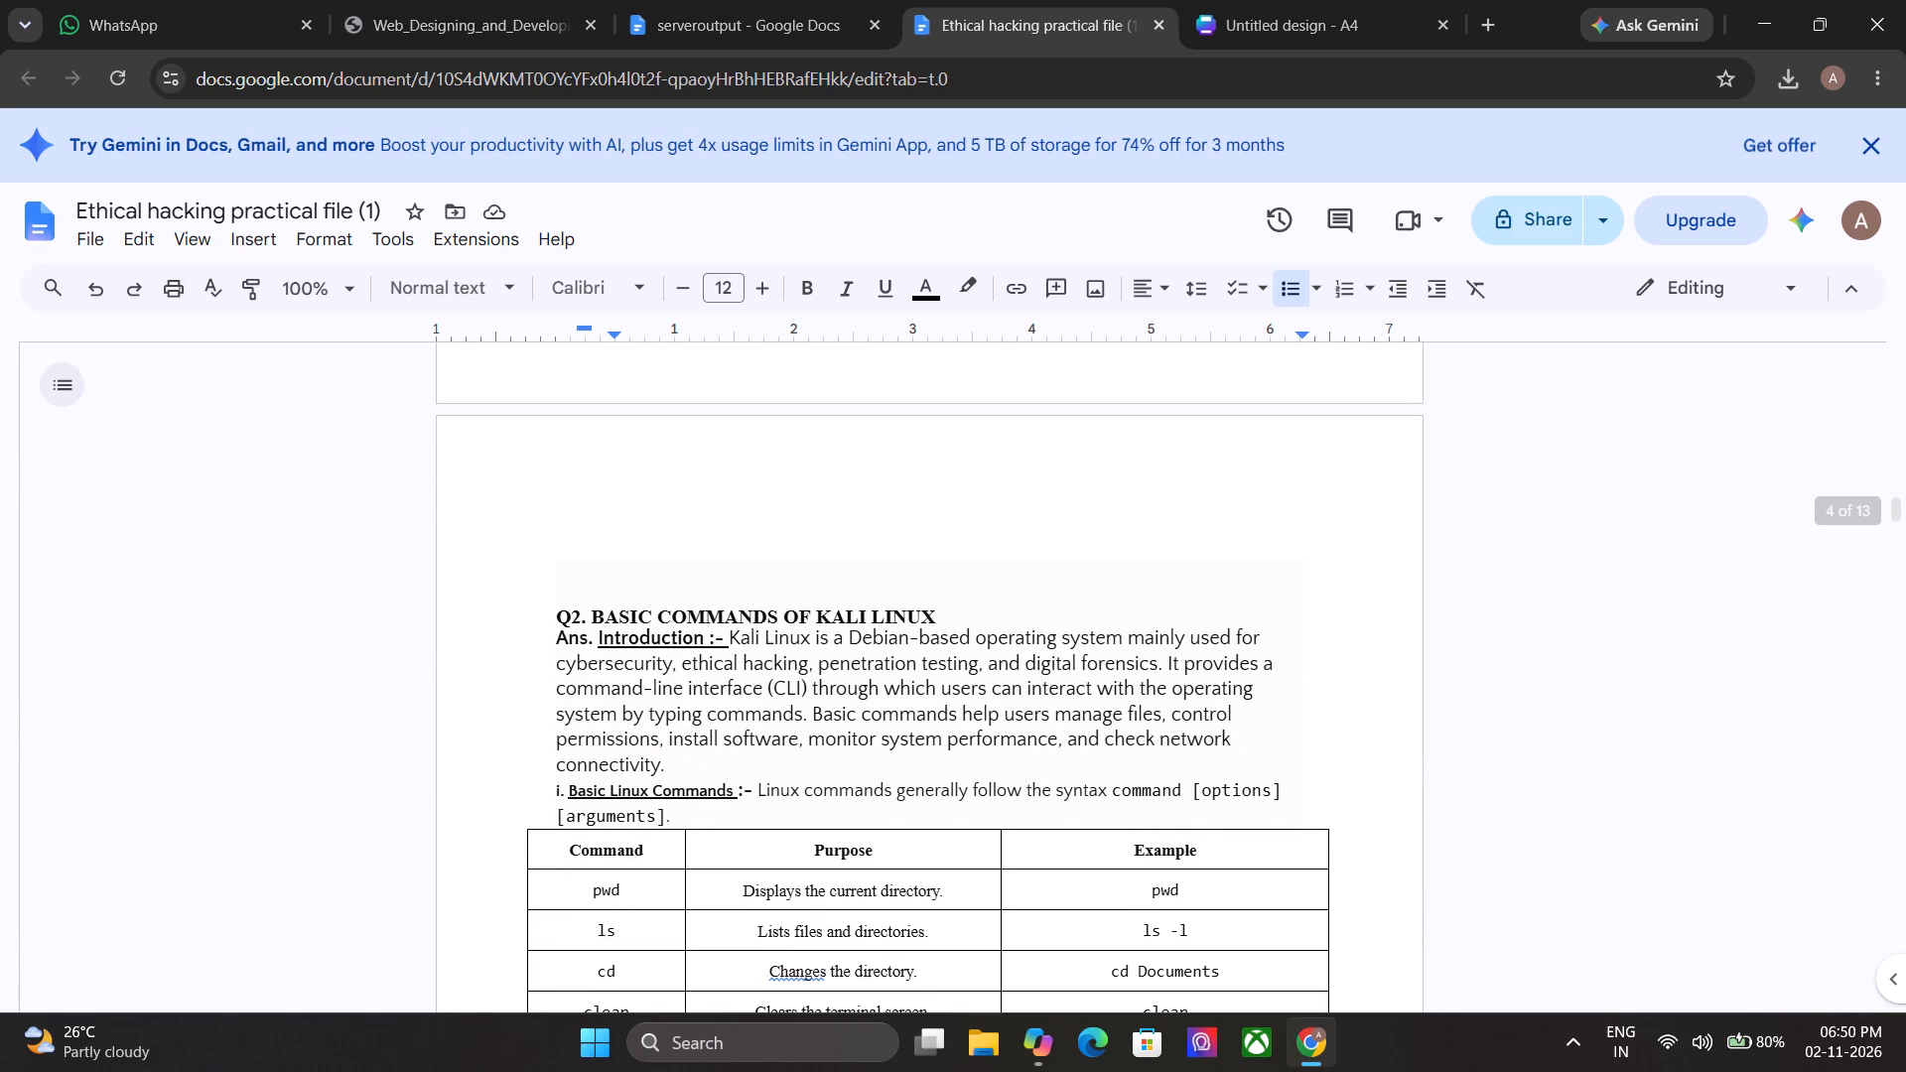
left_click(738, 621)
left_click_drag(553, 614, 557, 614)
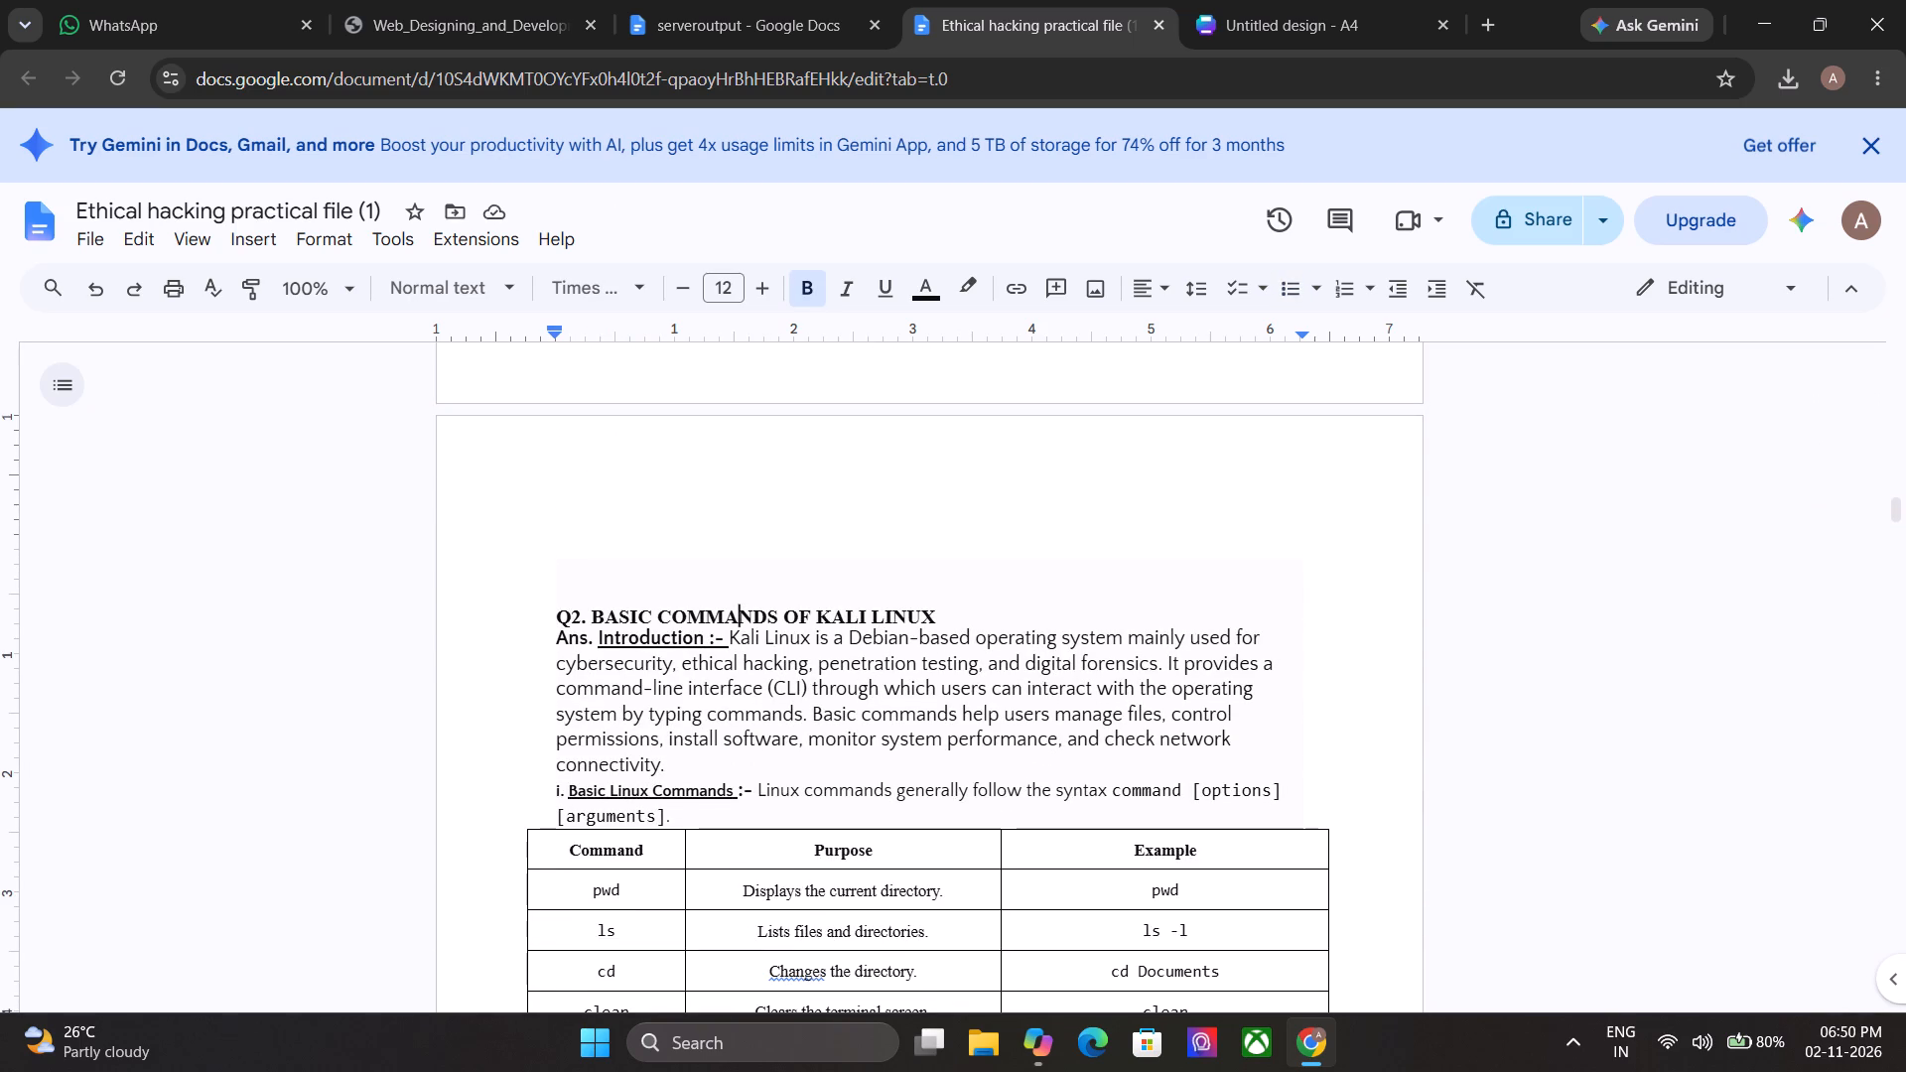
left_click_drag(557, 614, 951, 617)
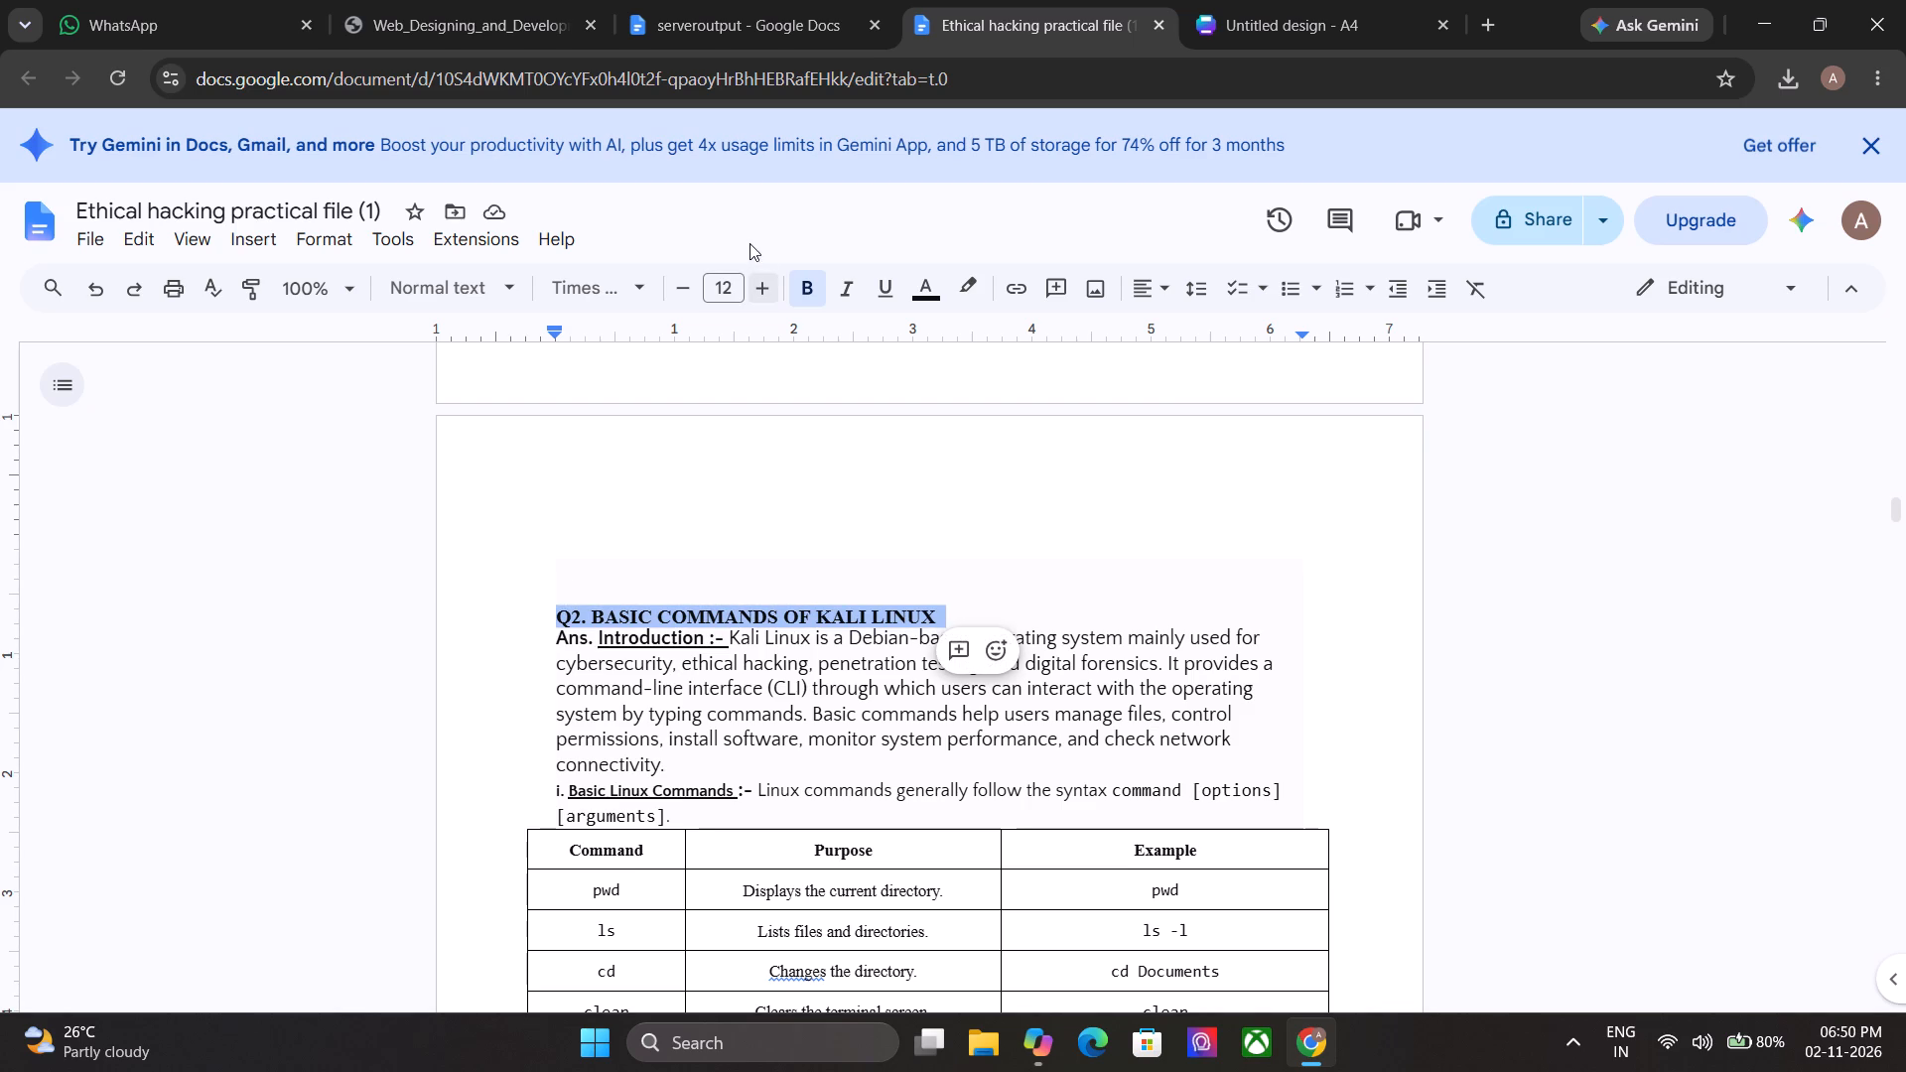
left_click(762, 280)
left_click(762, 280)
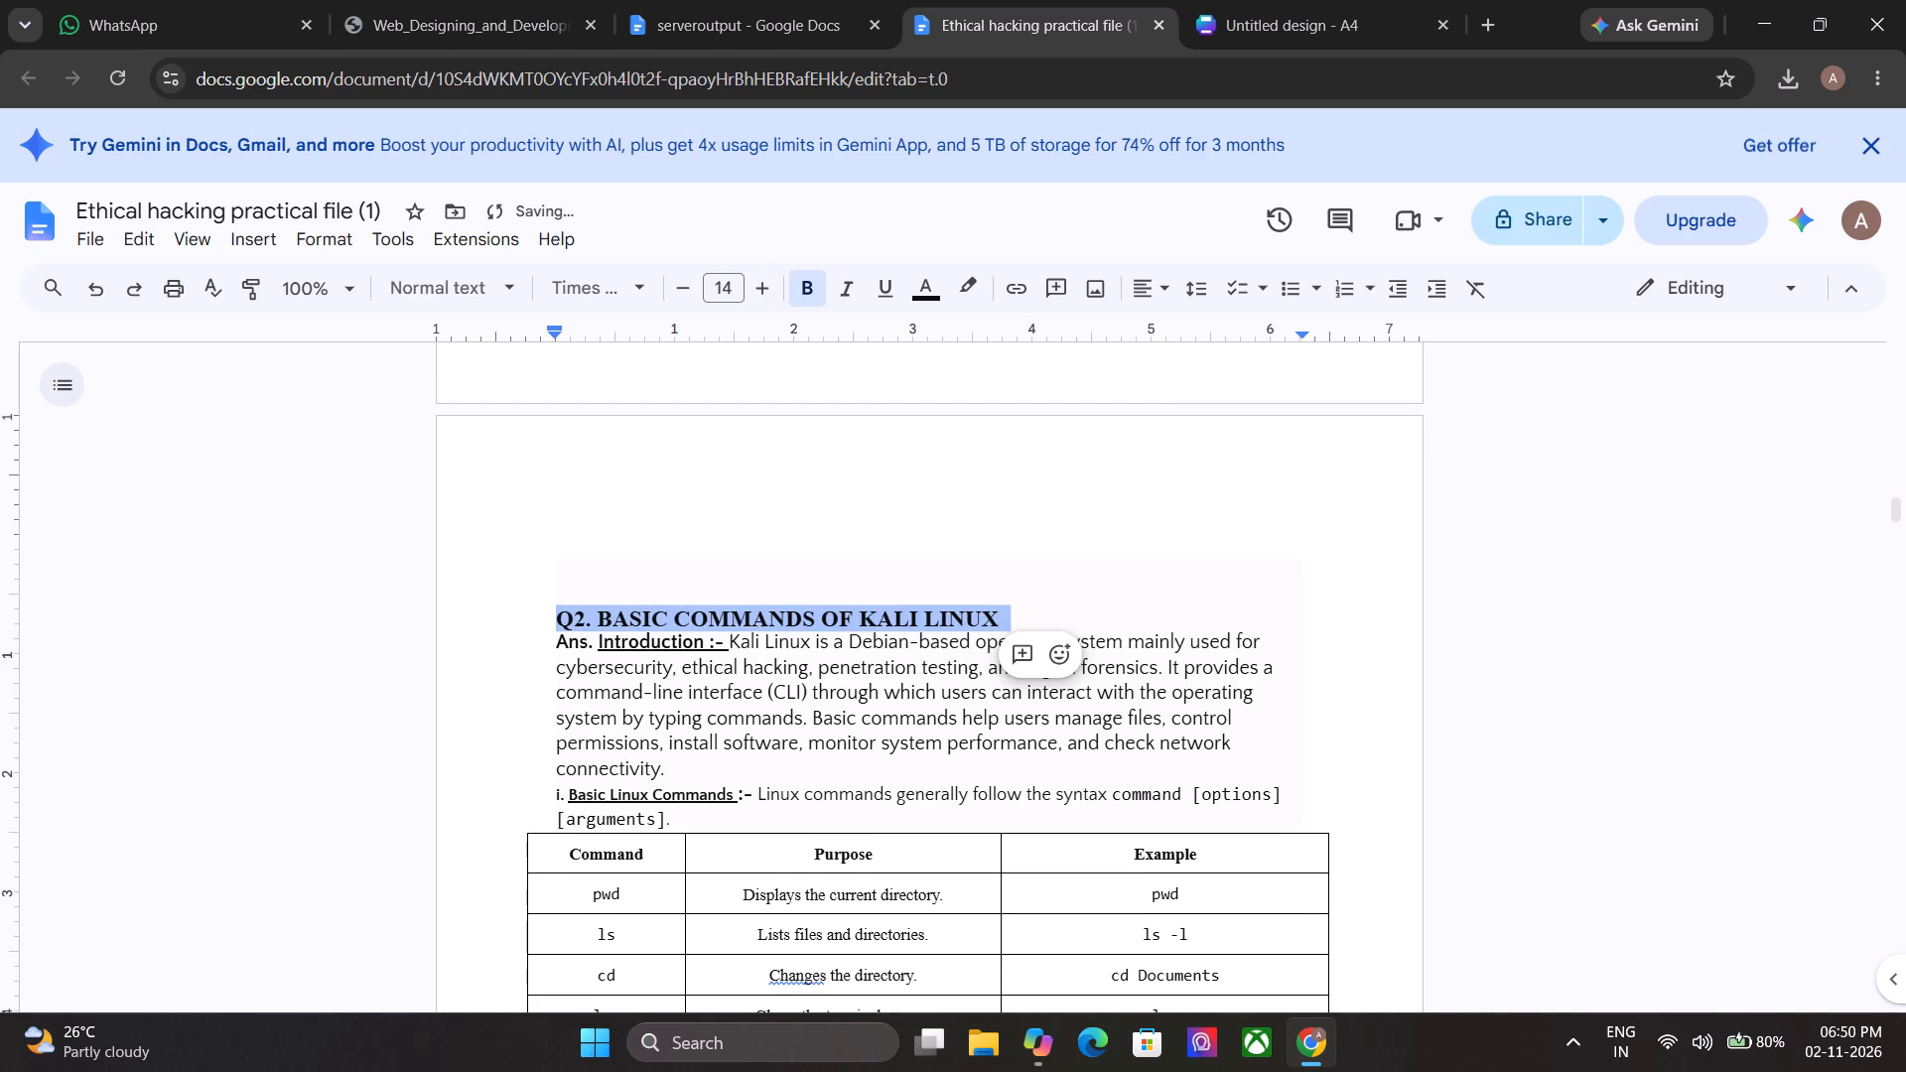
Delete the blank lines above the Q2 heading so it starts on the first line of its page.
left_click(574, 558)
key("BackSpace")
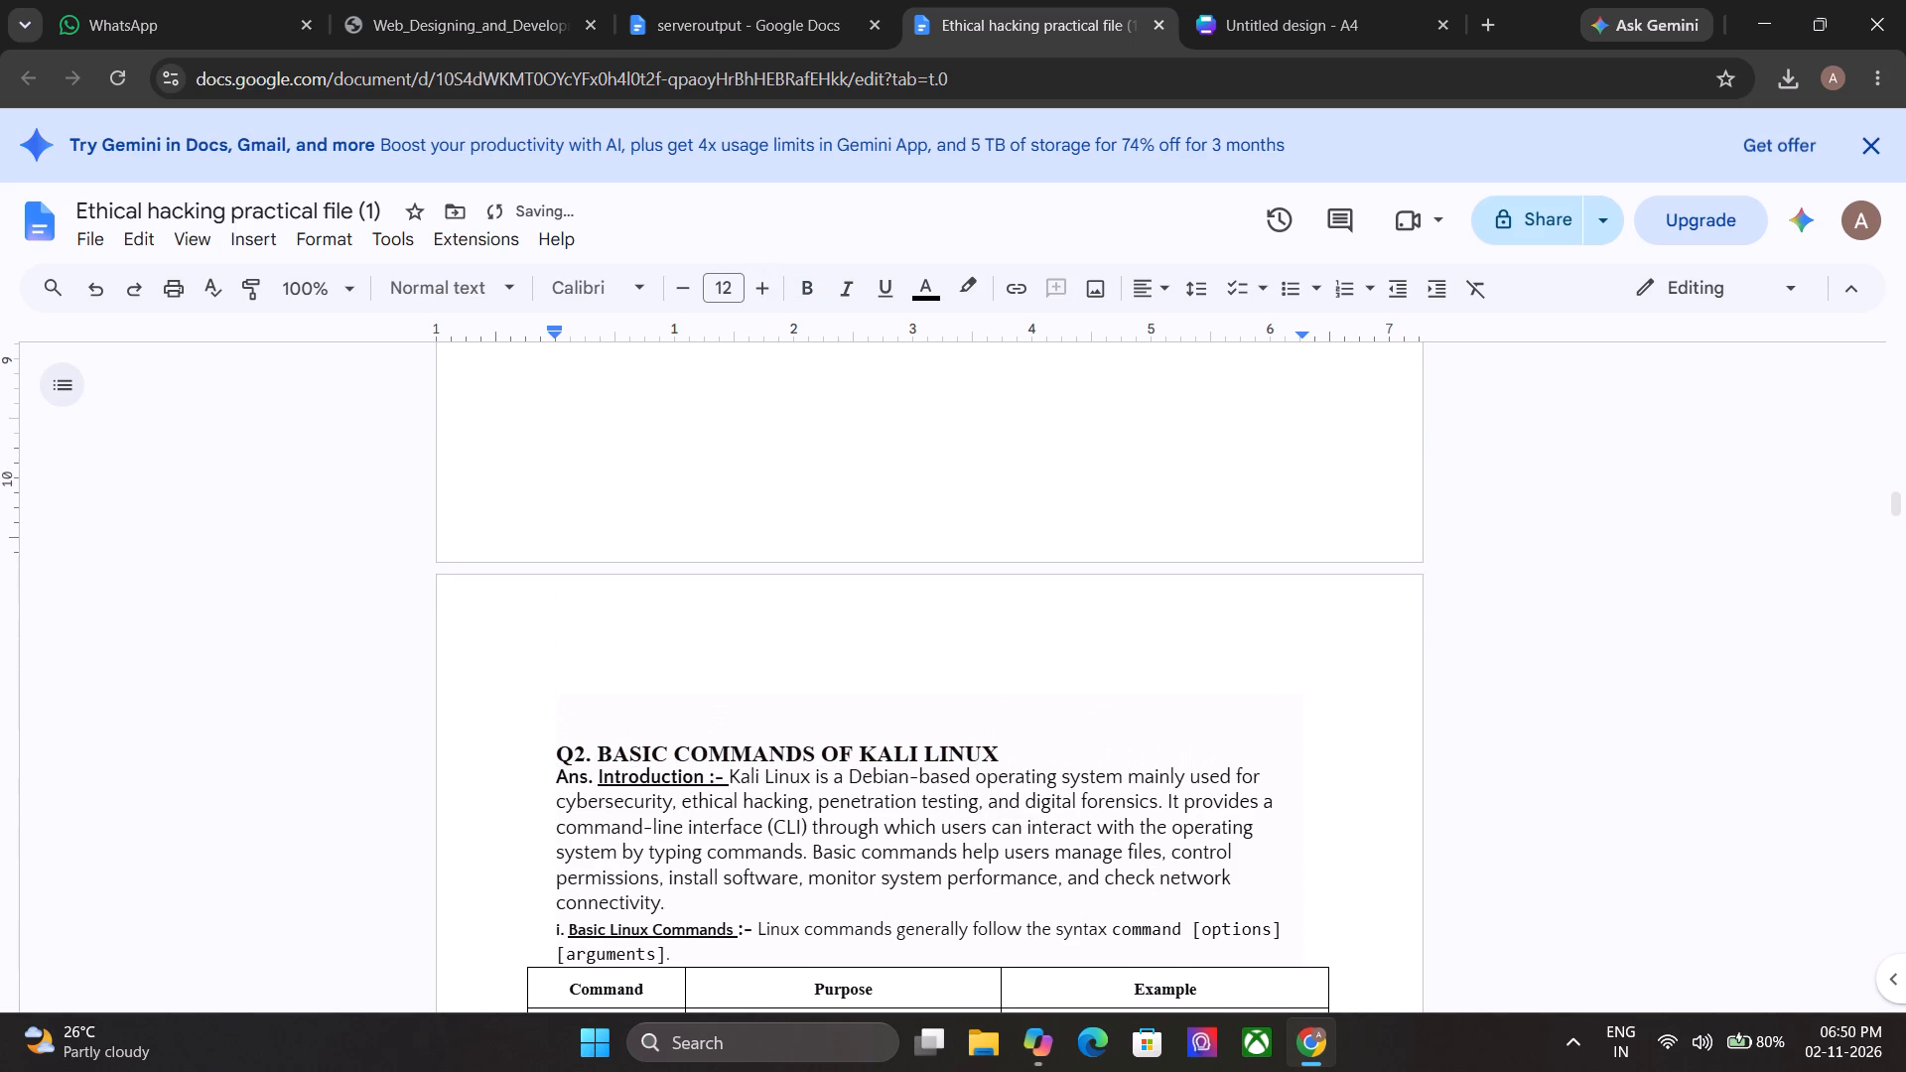
left_click(557, 719)
key("BackSpace")
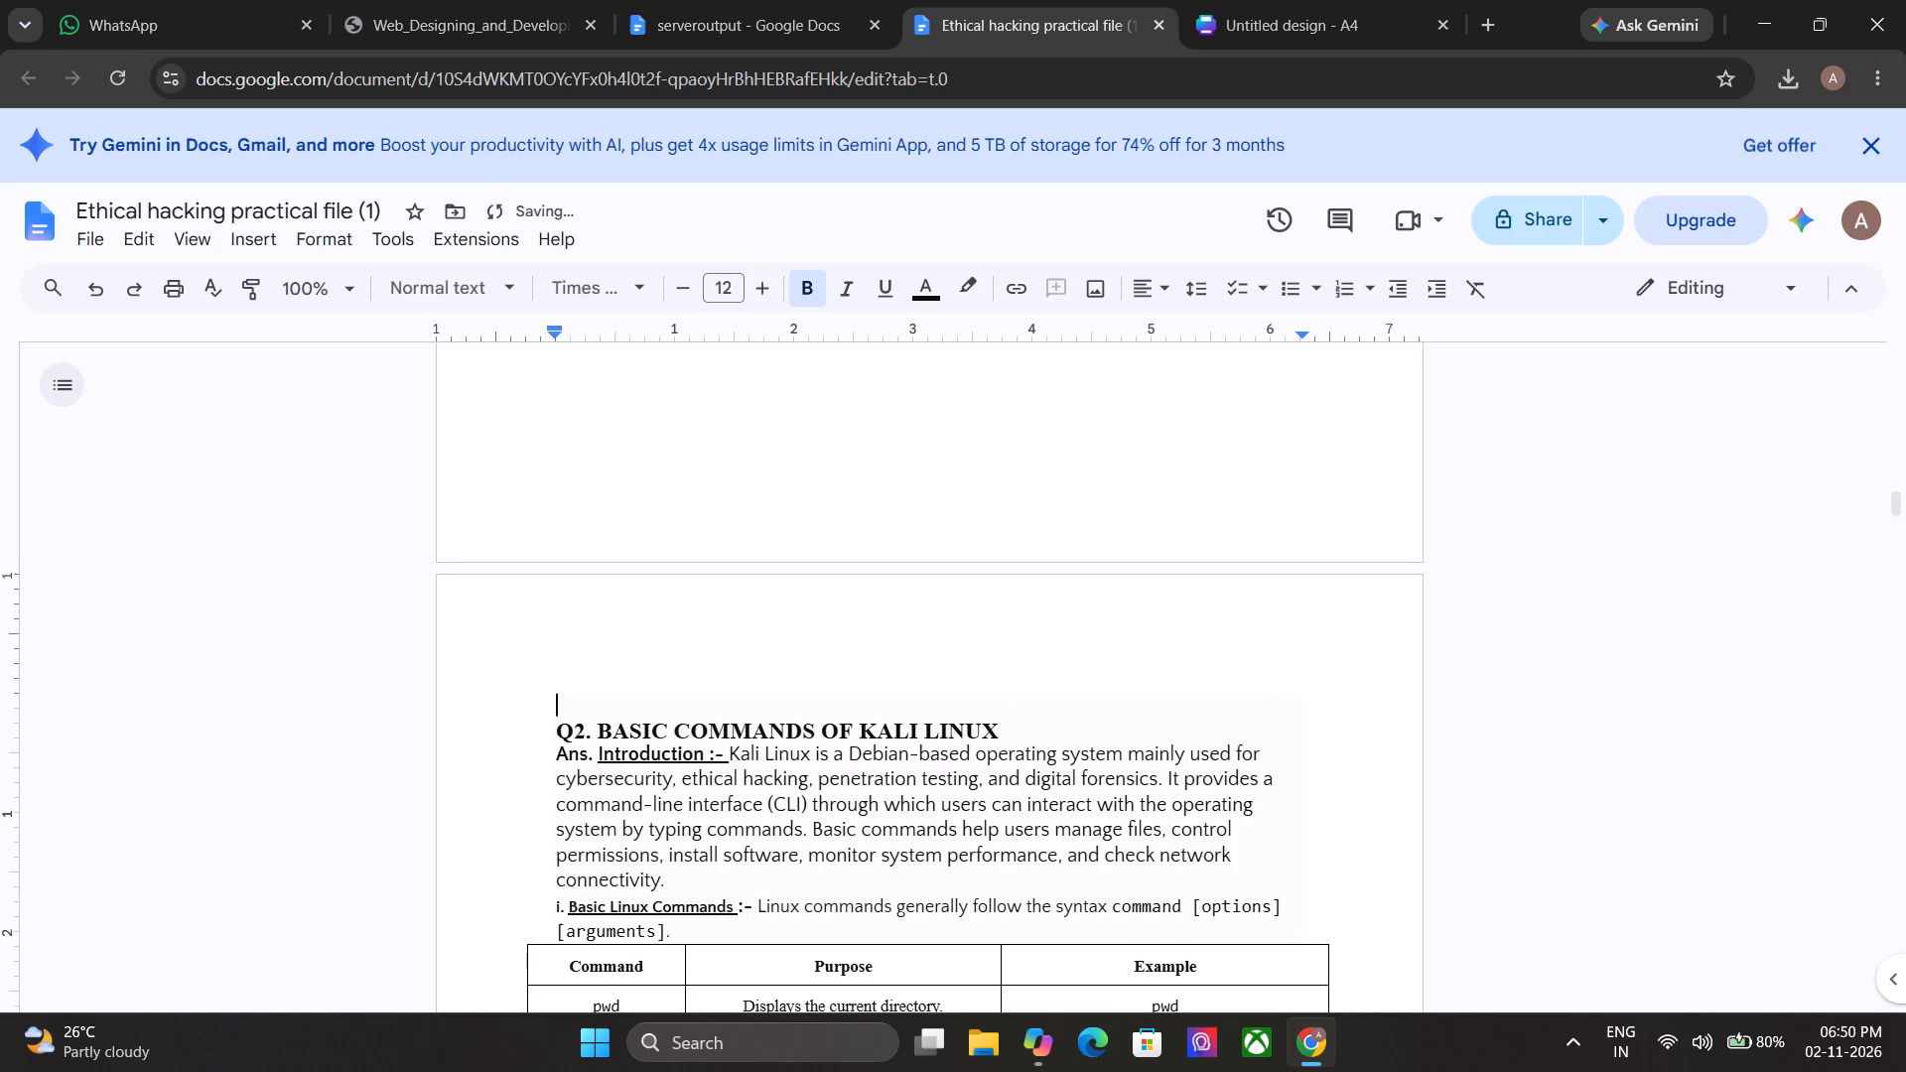
key("BackSpace")
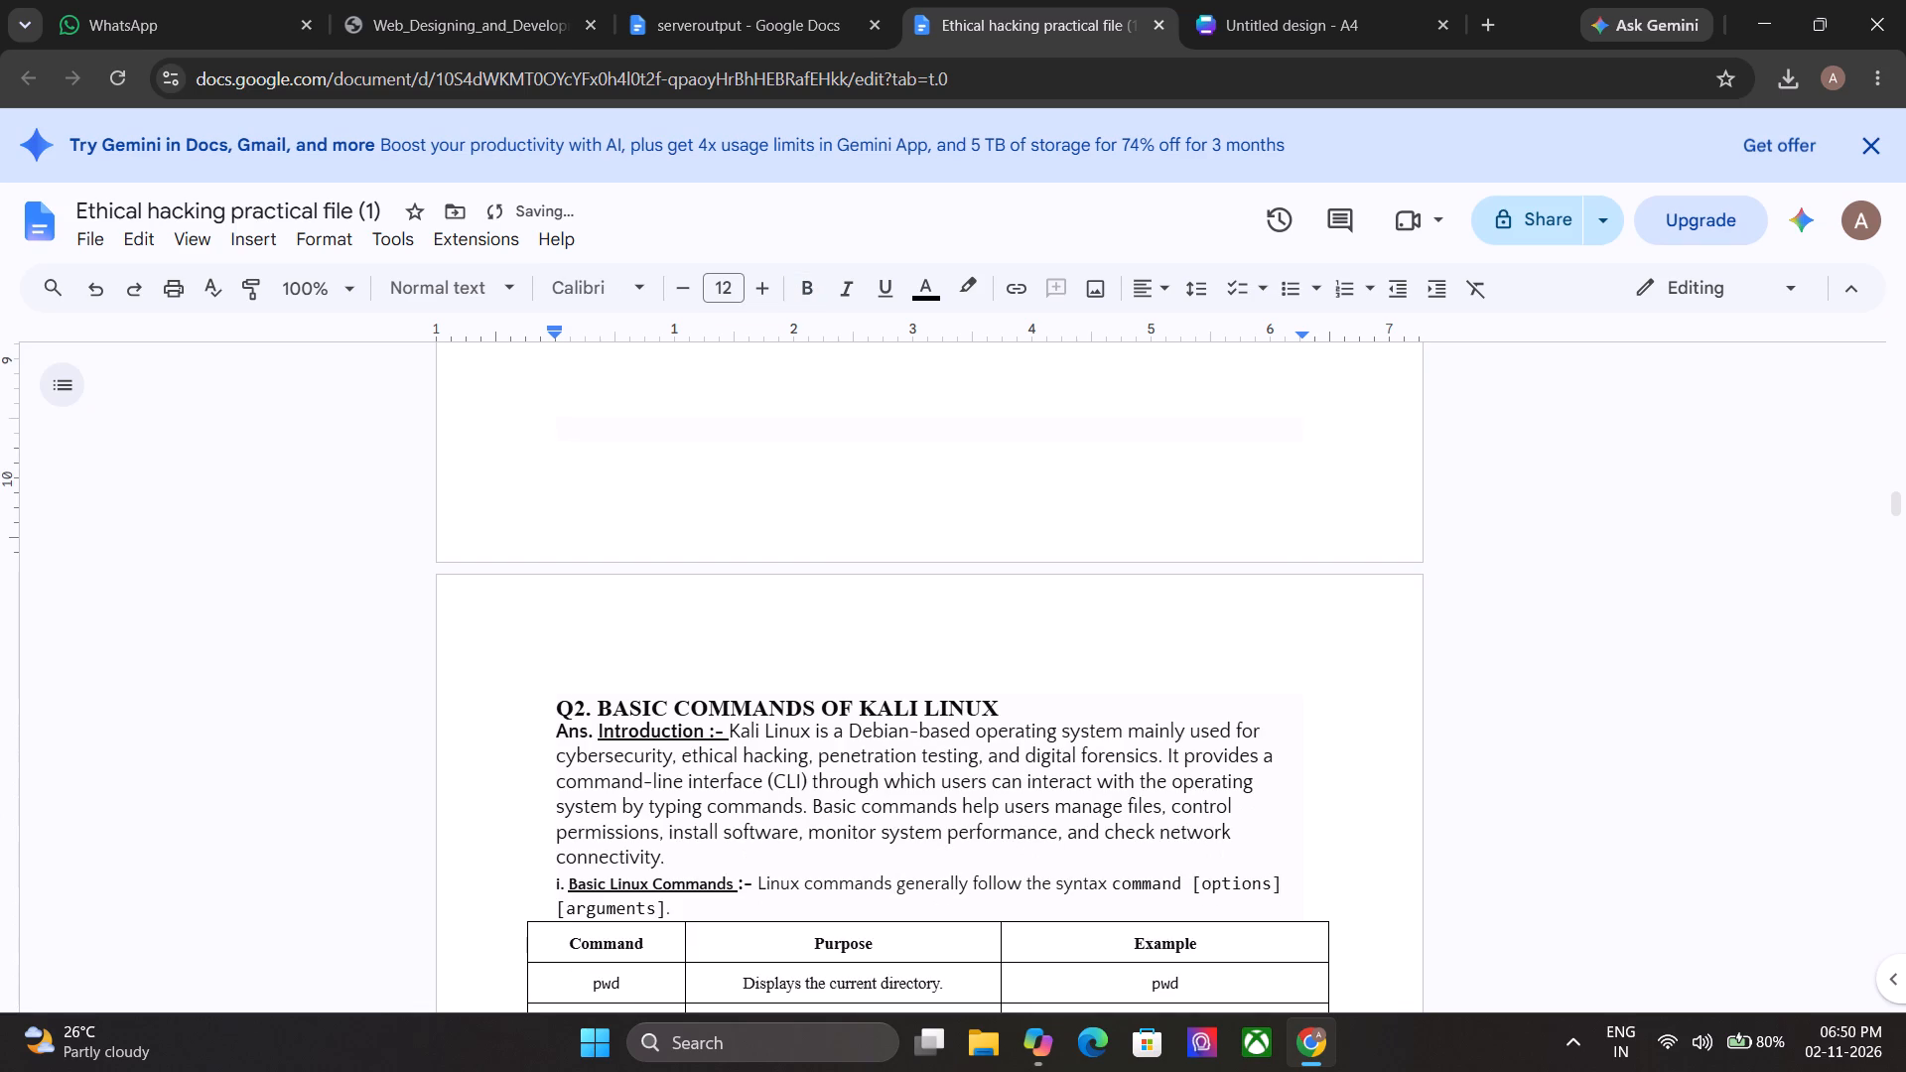
left_click(564, 666)
left_click(564, 666)
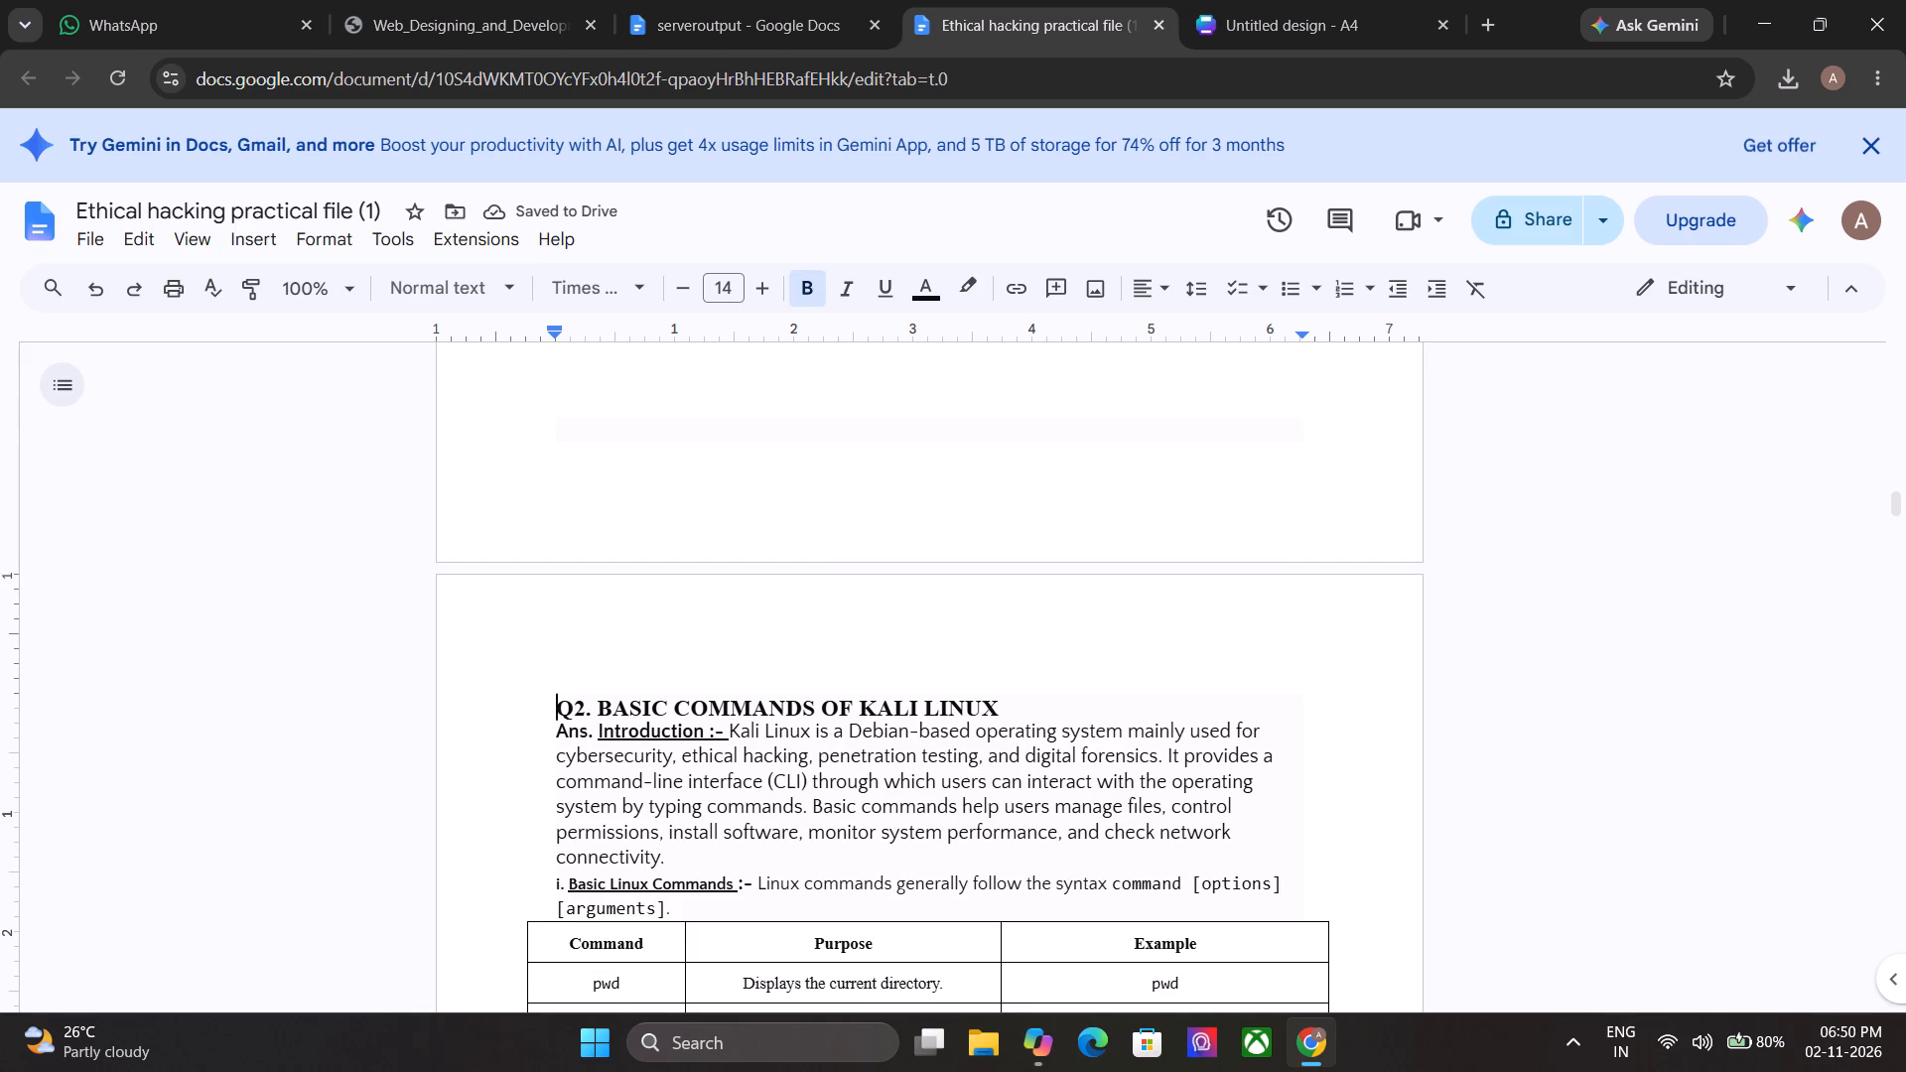
left_click(564, 654)
Delete the blank lines above the heading "Q3 : Kali Linux tools: Nmap, Metaploit and BURP Suit." so it starts its page.
scroll(564, 654, "down", 8)
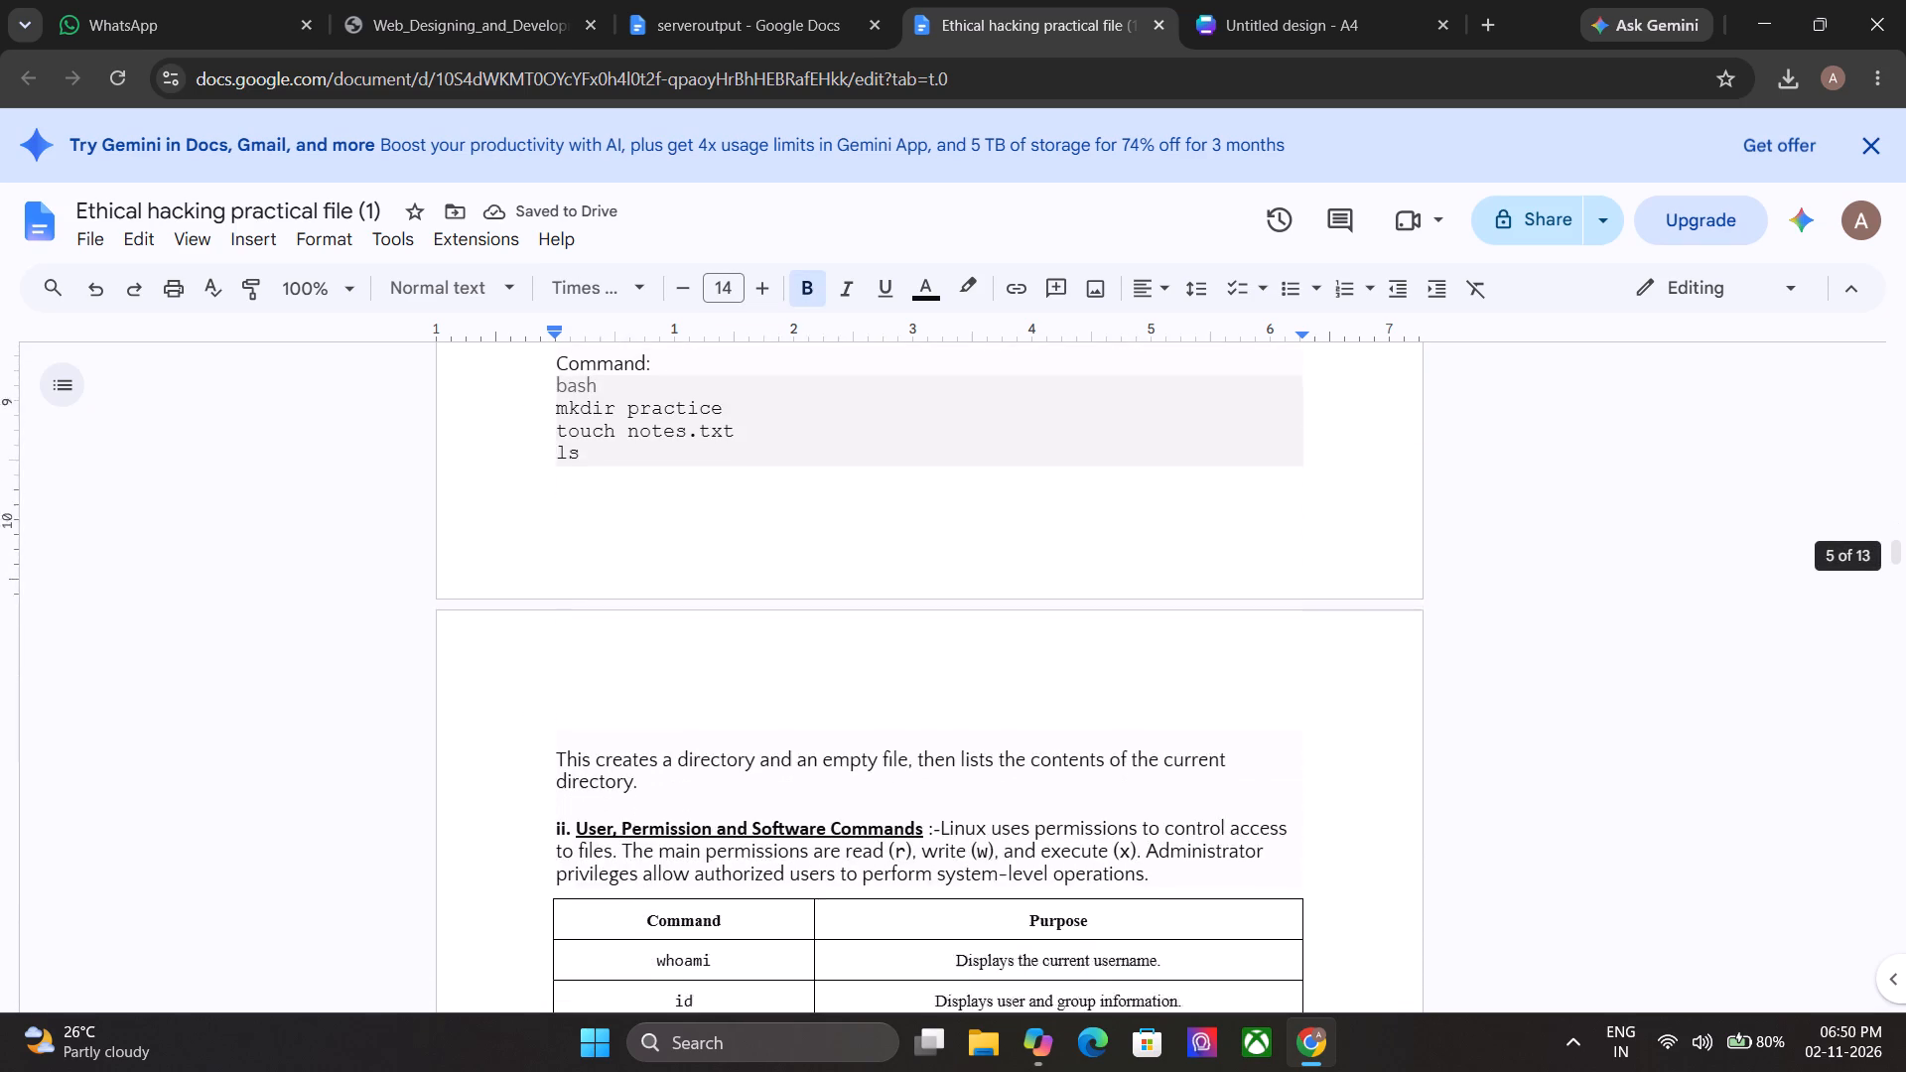
scroll(564, 654, "down", 3)
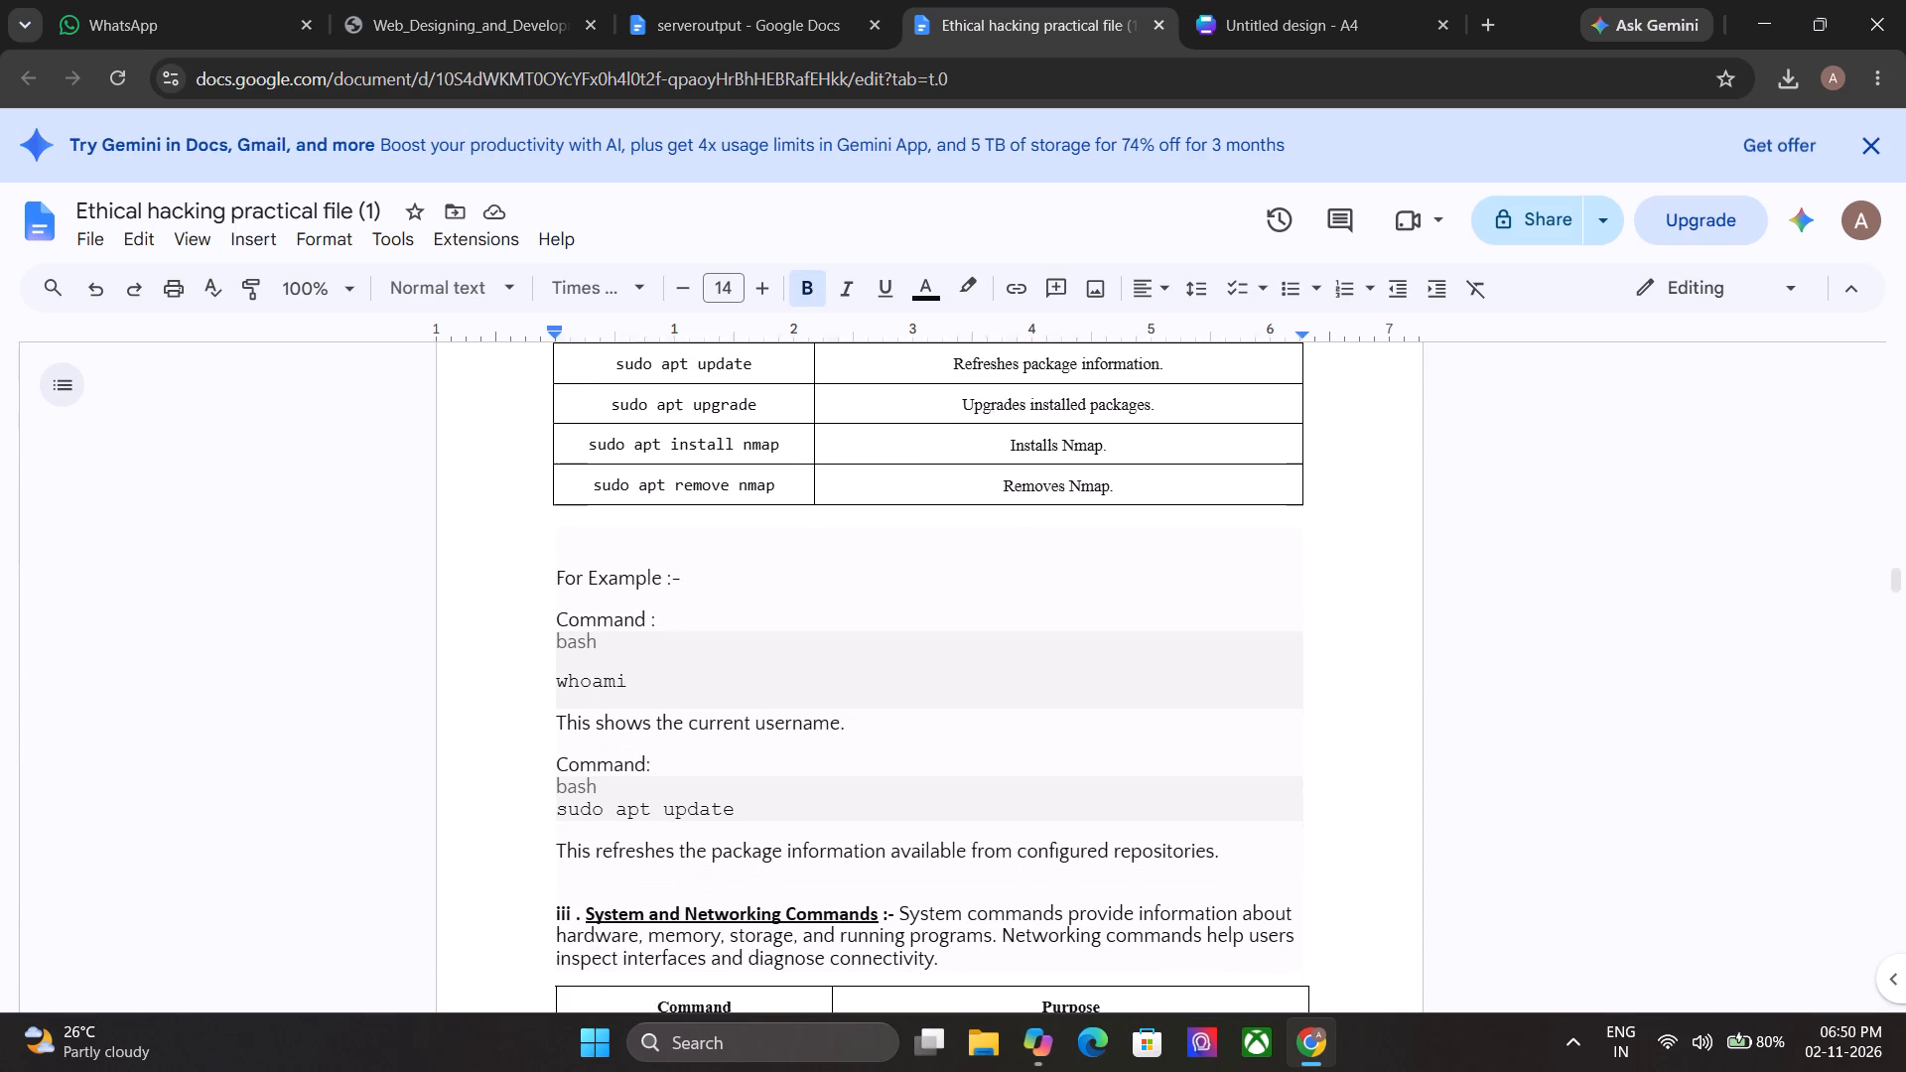
scroll(564, 654, "down", 4)
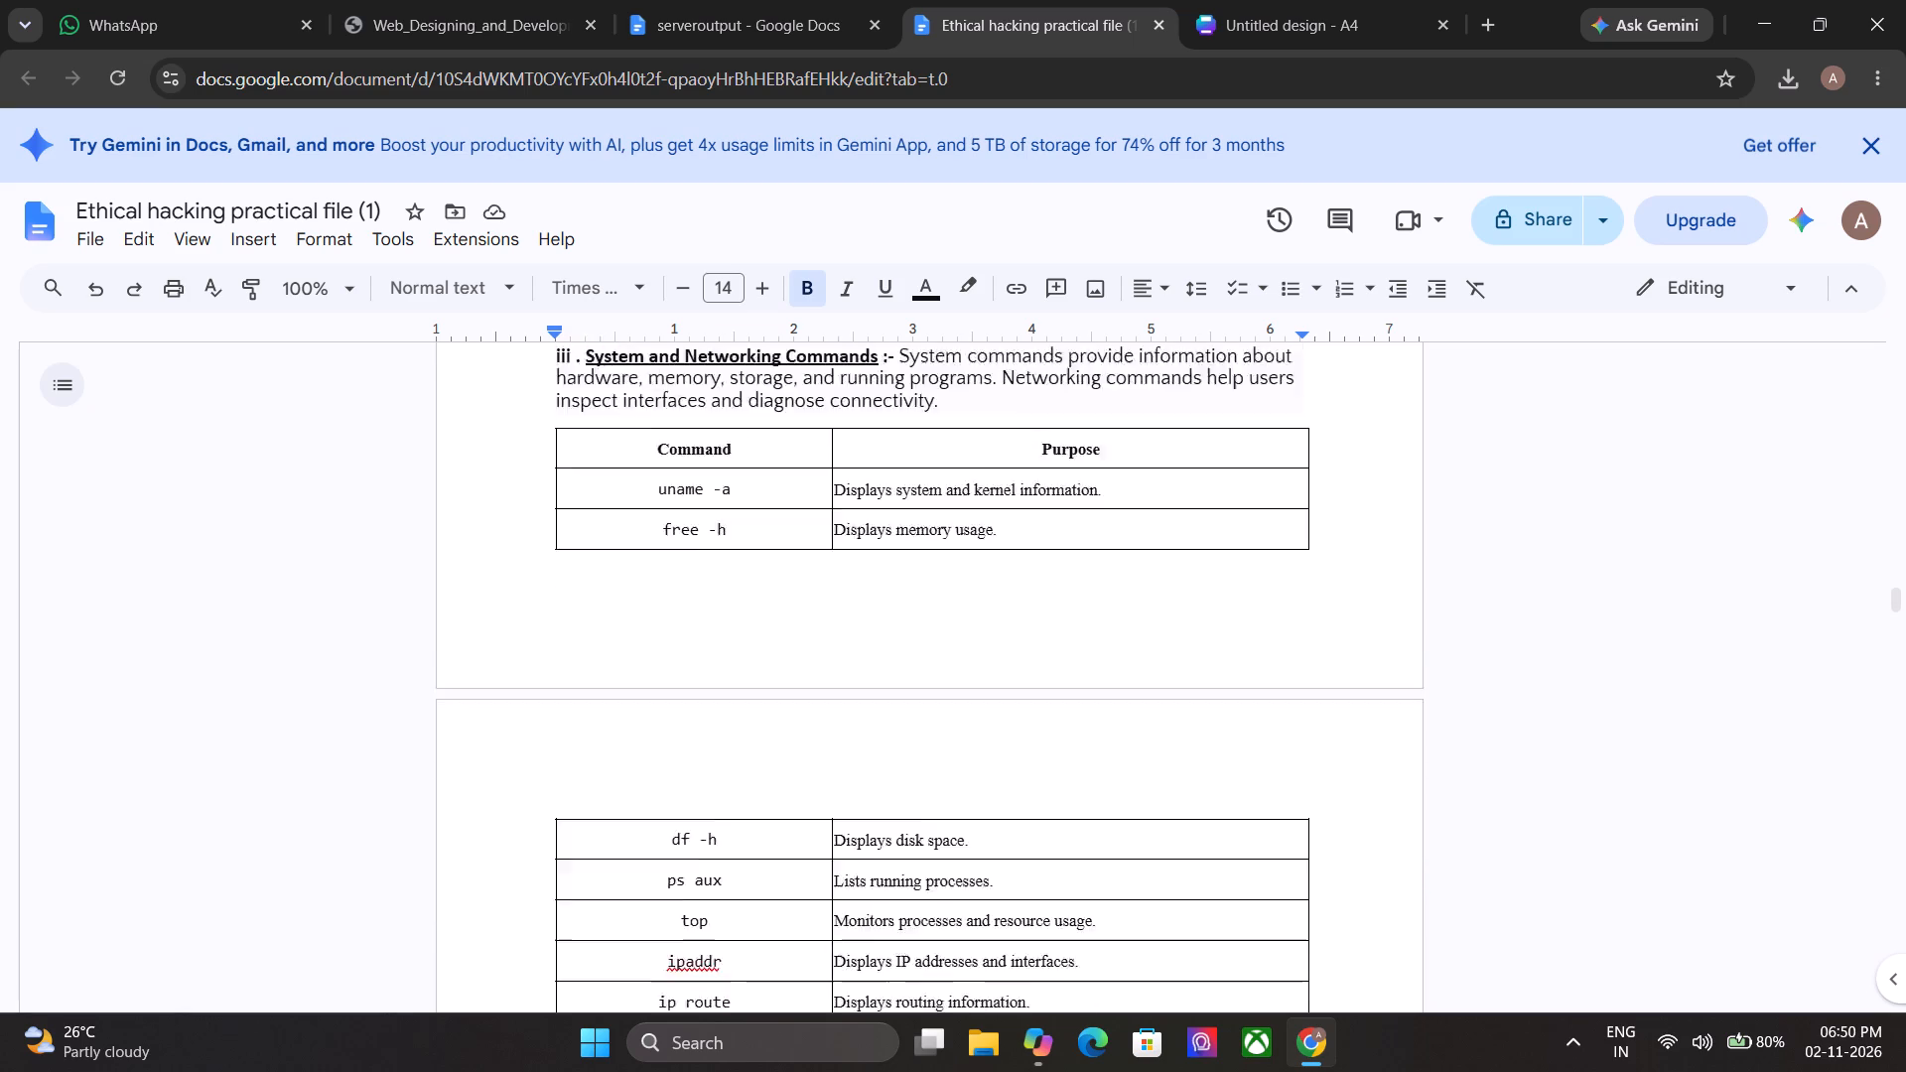
scroll(564, 654, "down", 5)
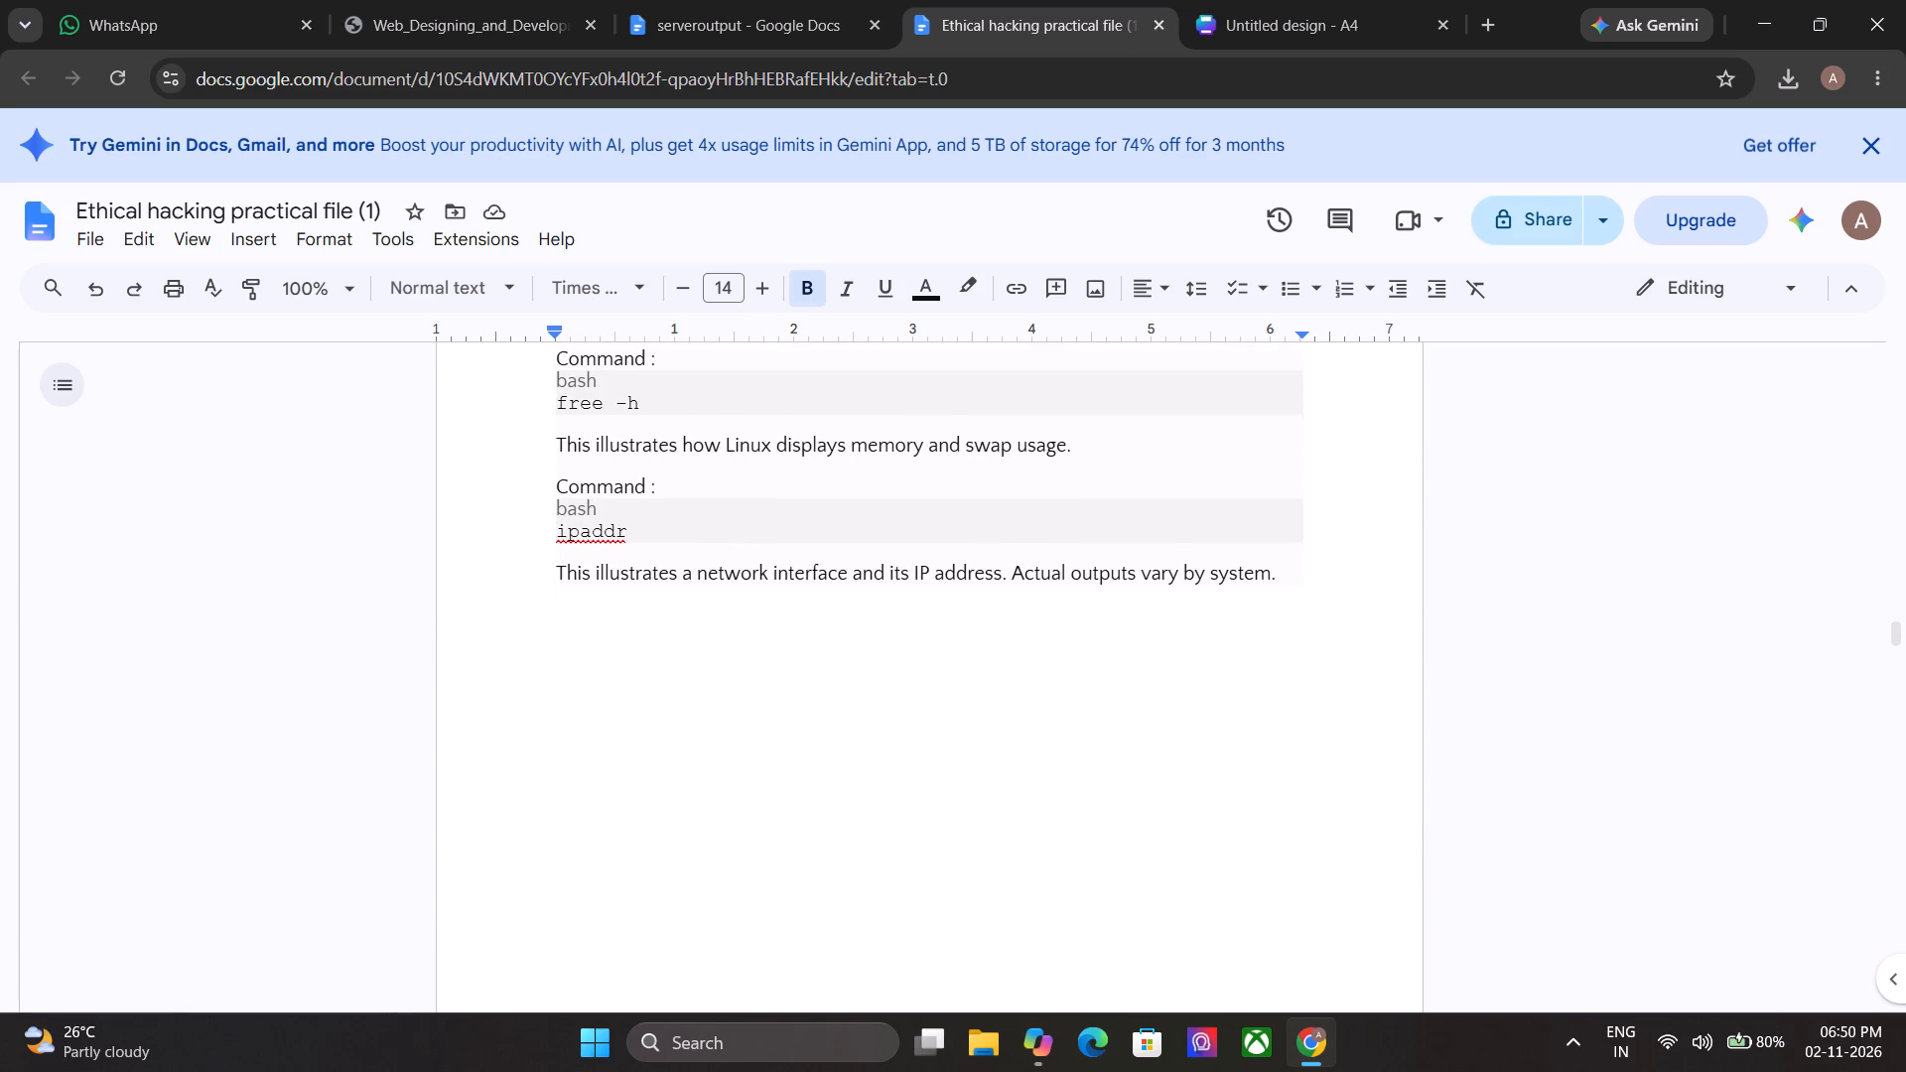
scroll(564, 654, "down", 3)
left_click(564, 654)
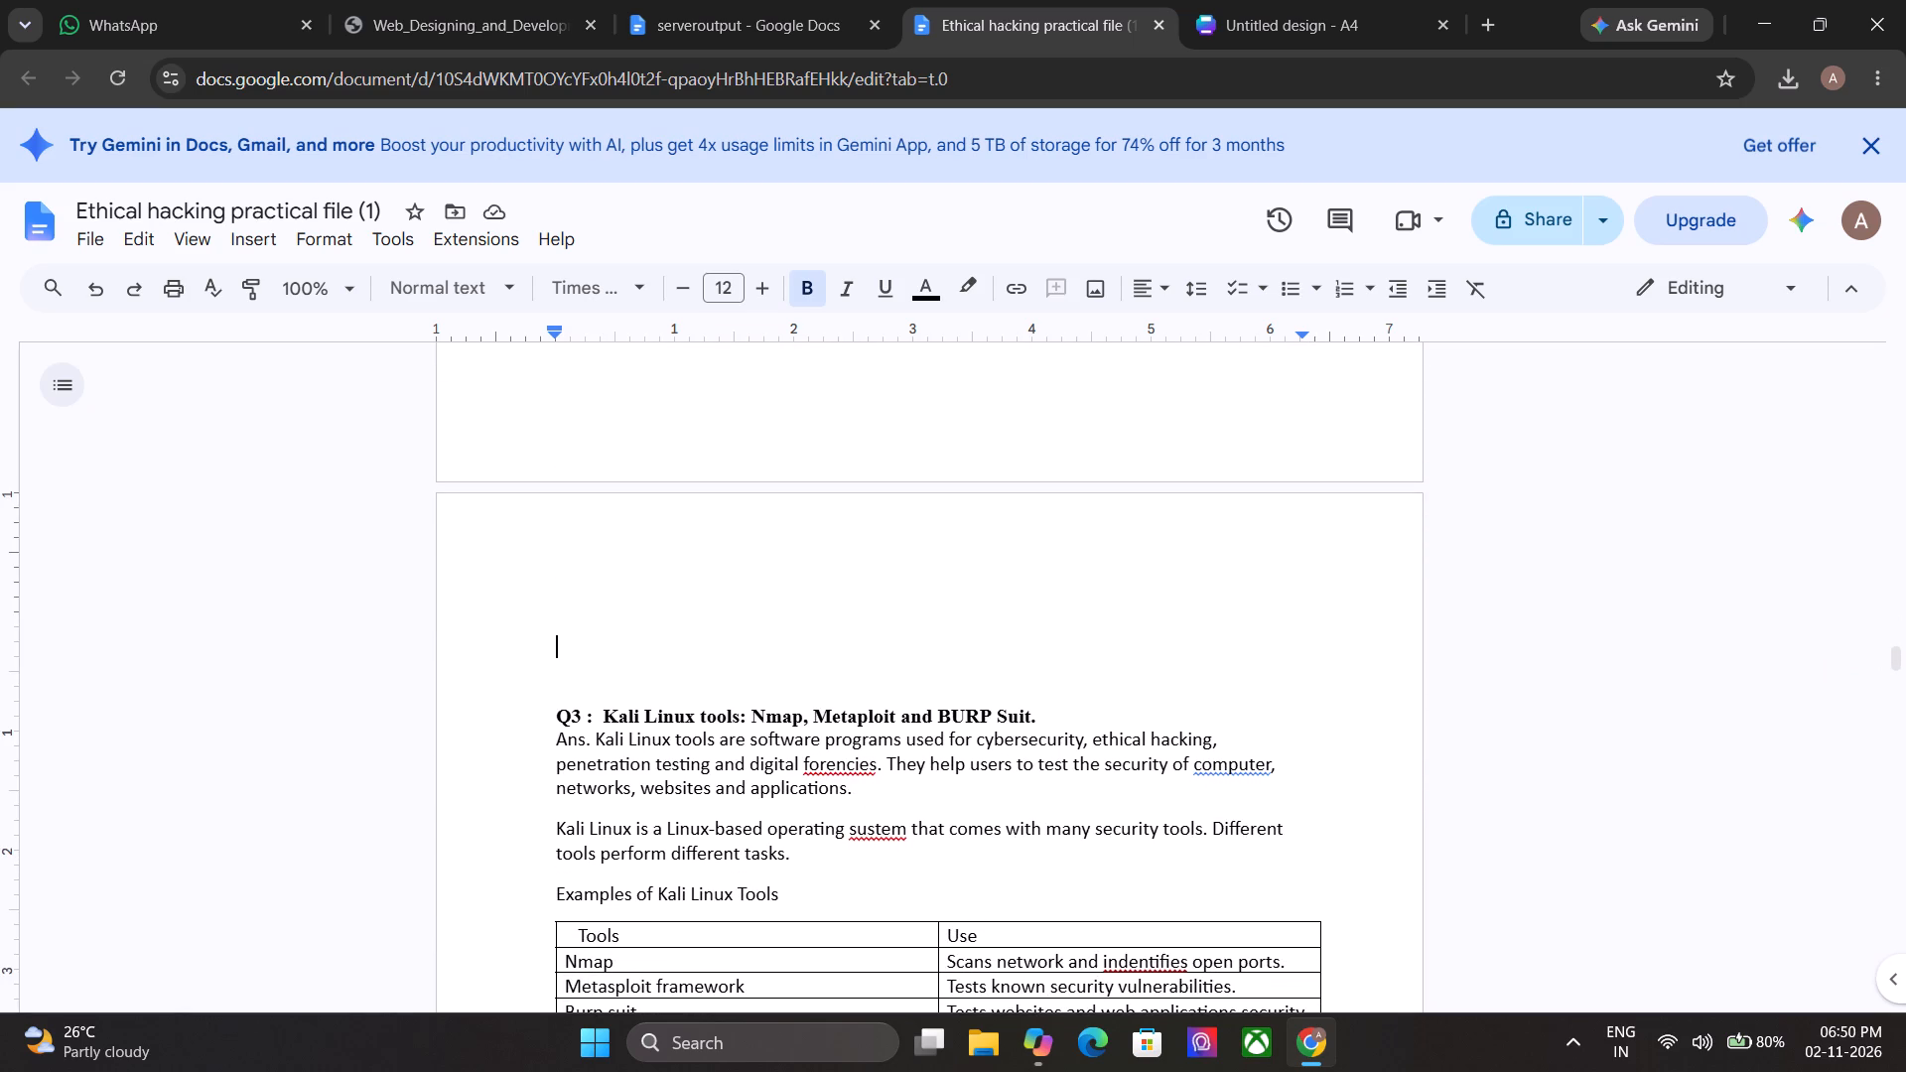
key("BackSpace")
key("BackSpace")
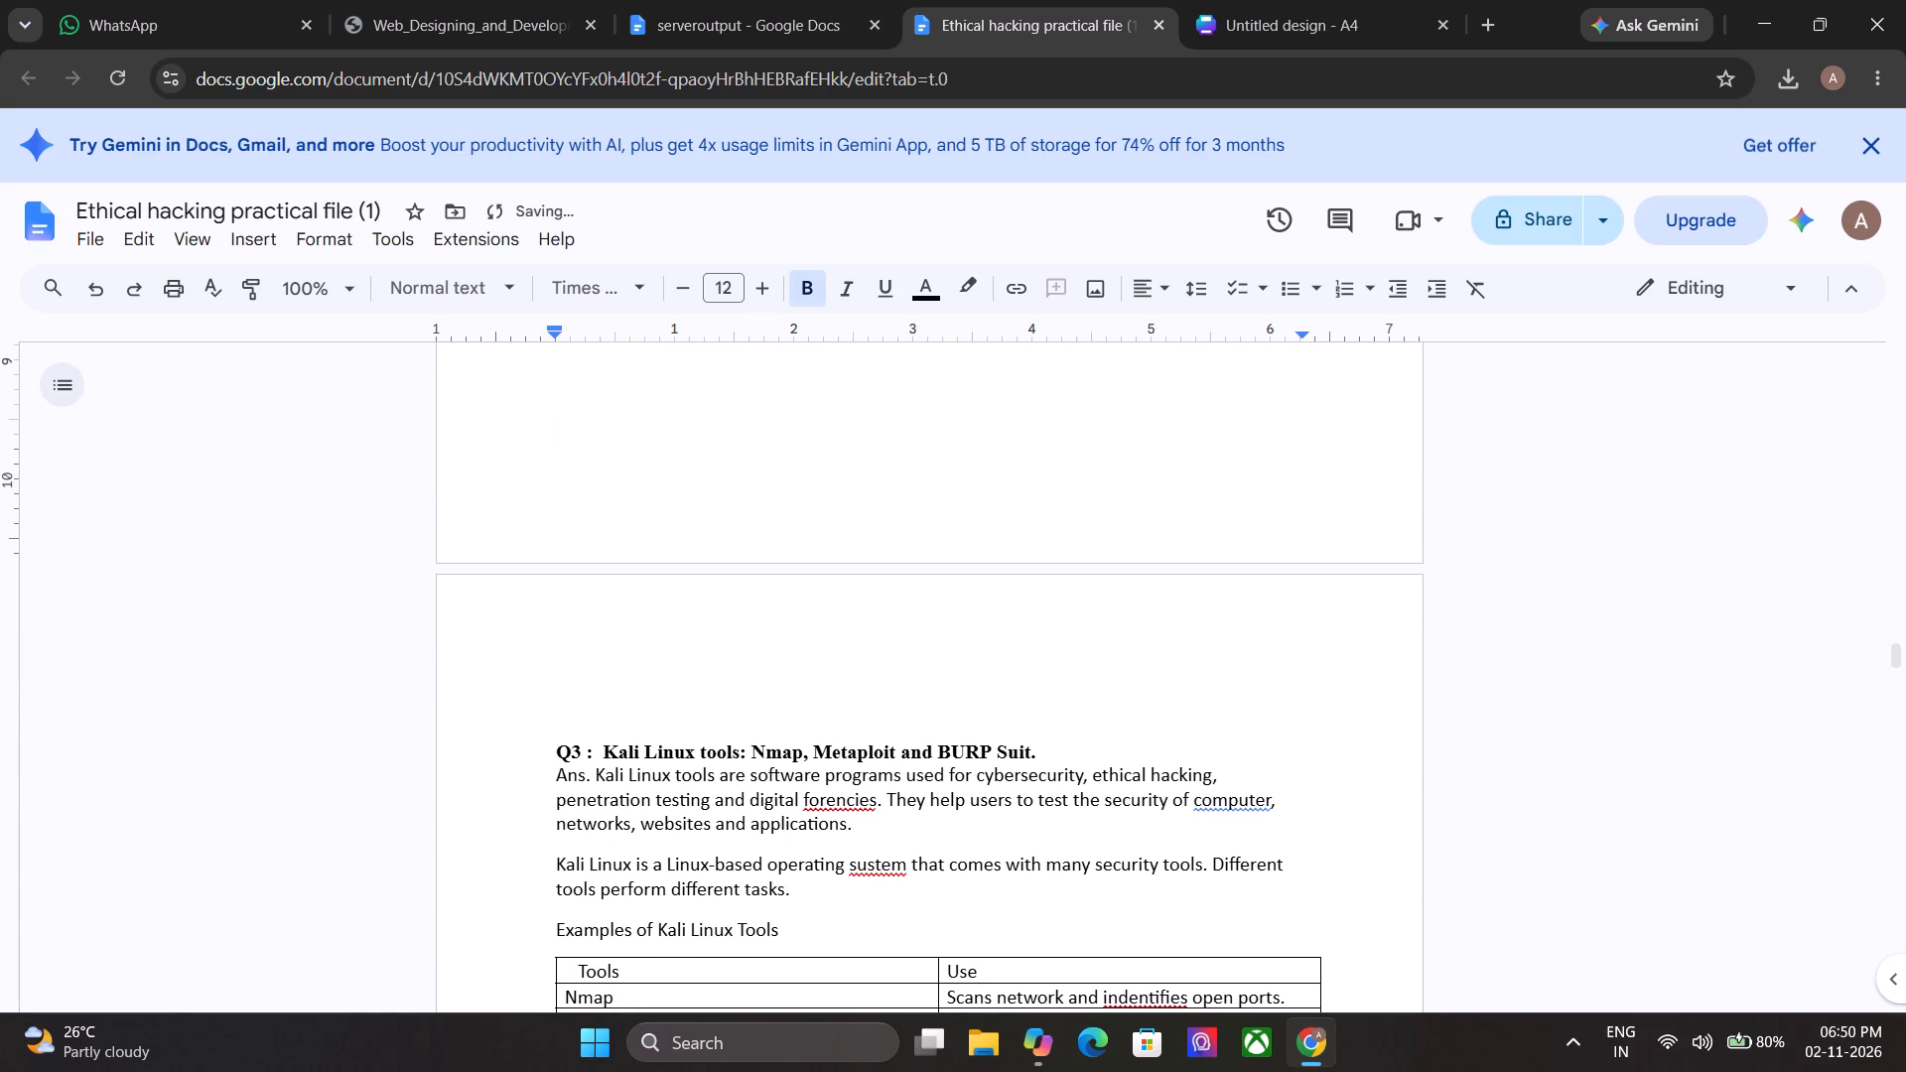
left_click(571, 711)
key("BackSpace")
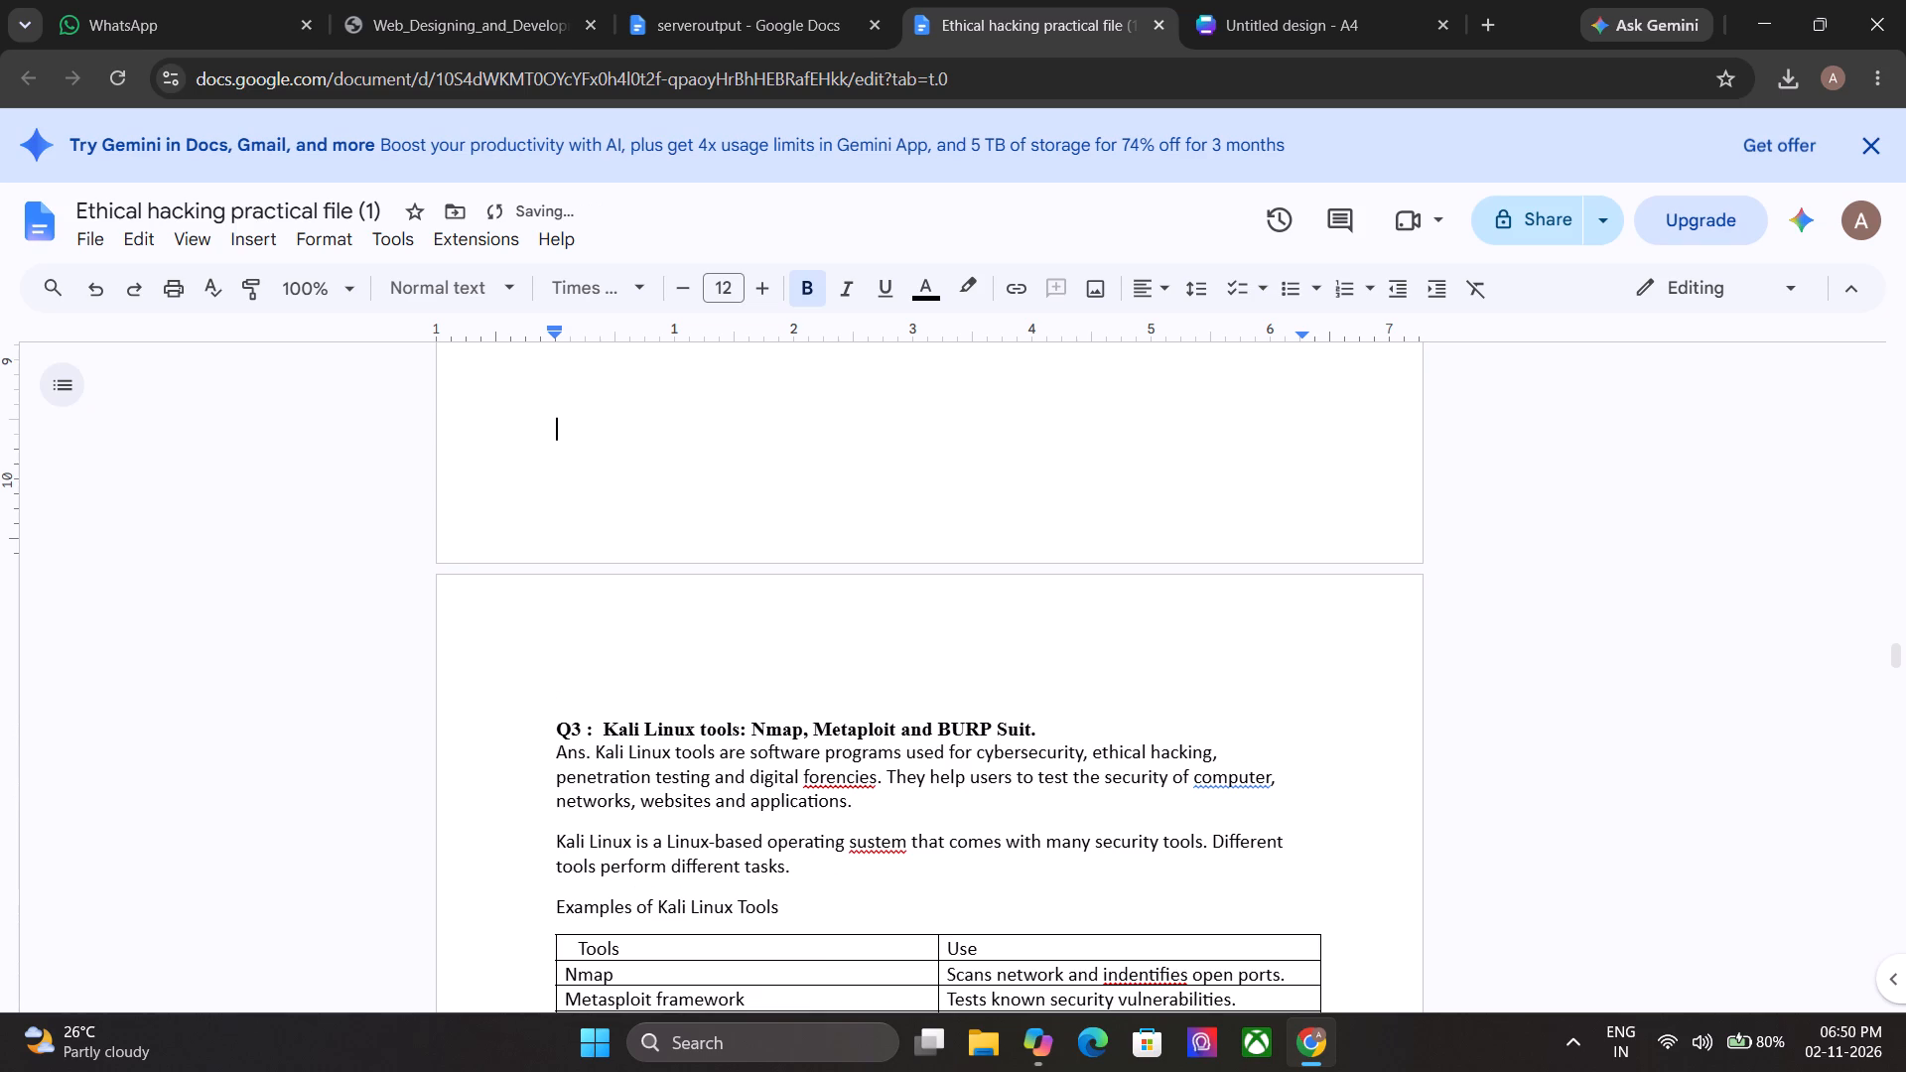
left_click(565, 689)
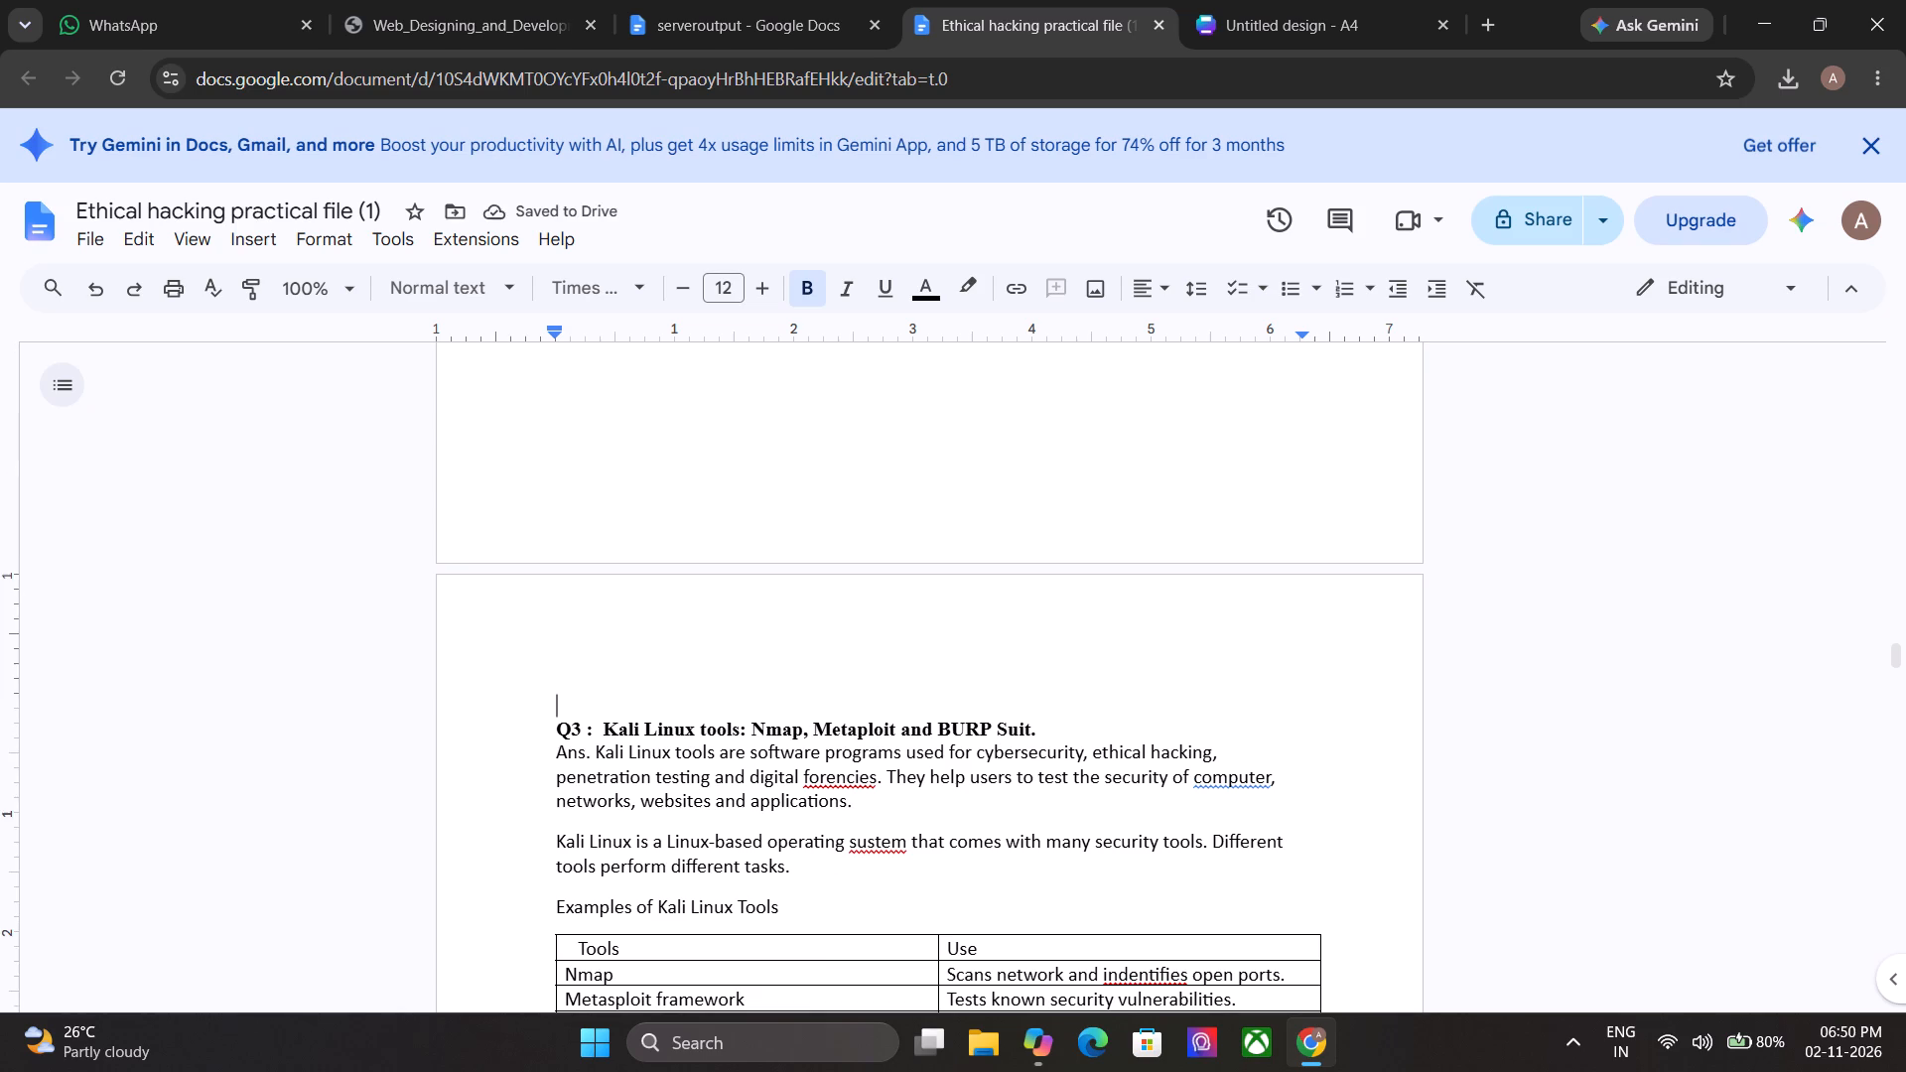
key("BackSpace")
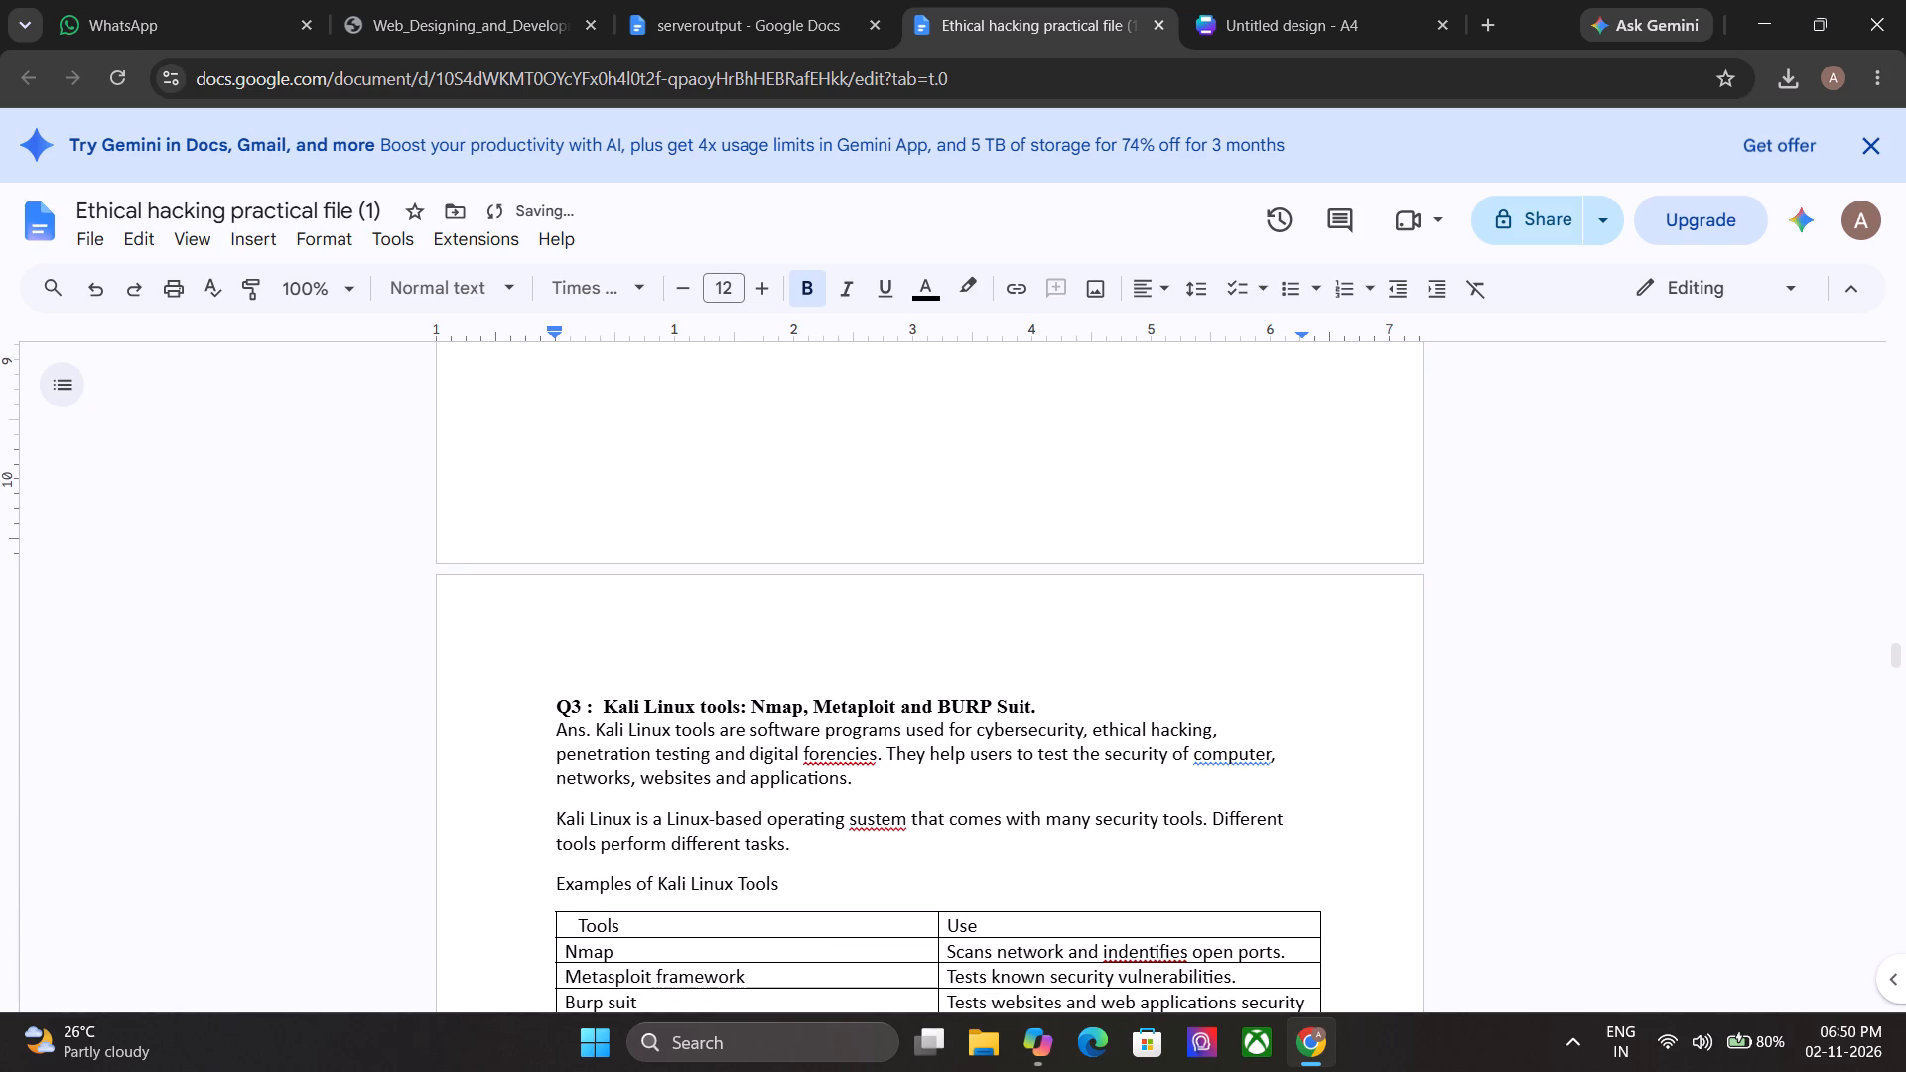
left_click(557, 700)
left_click(568, 674)
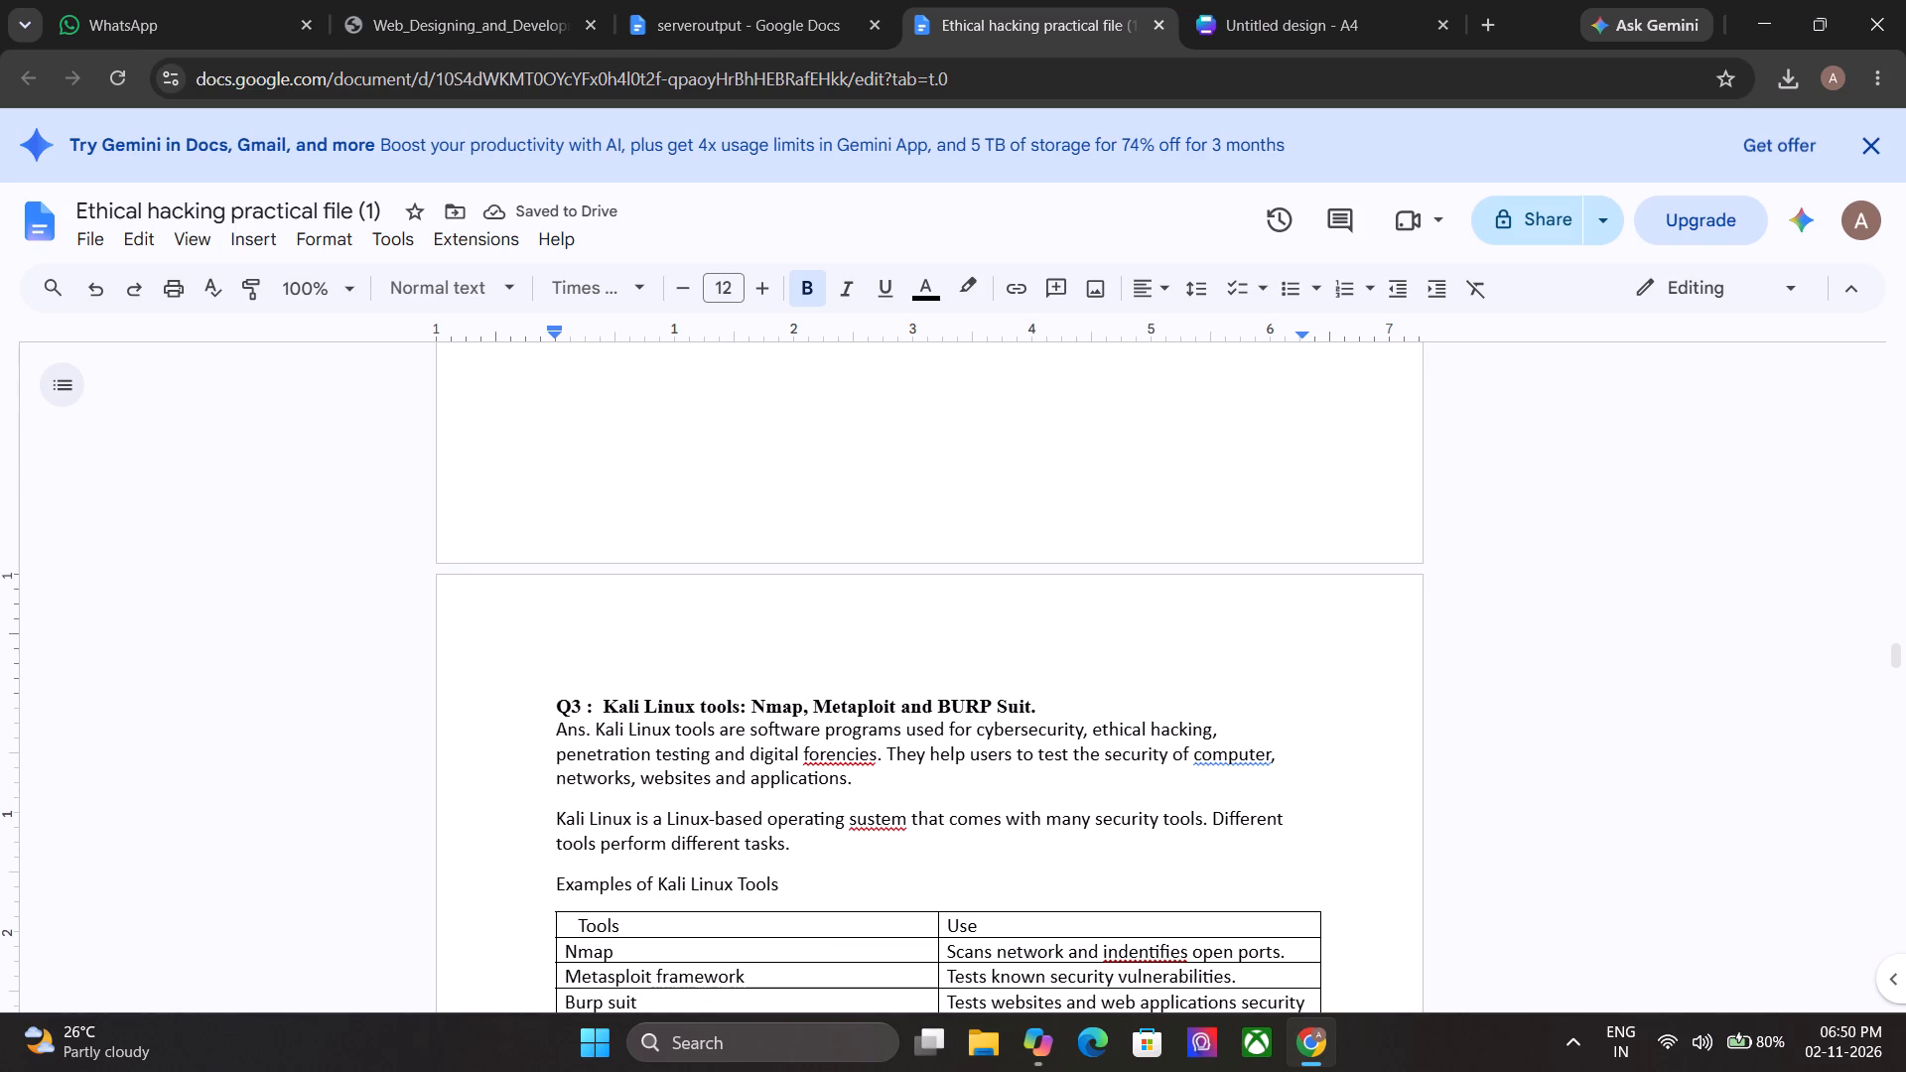
Set the font size of the Q3 Kali Linux tools heading to 14.
left_click_drag(549, 700, 1080, 702)
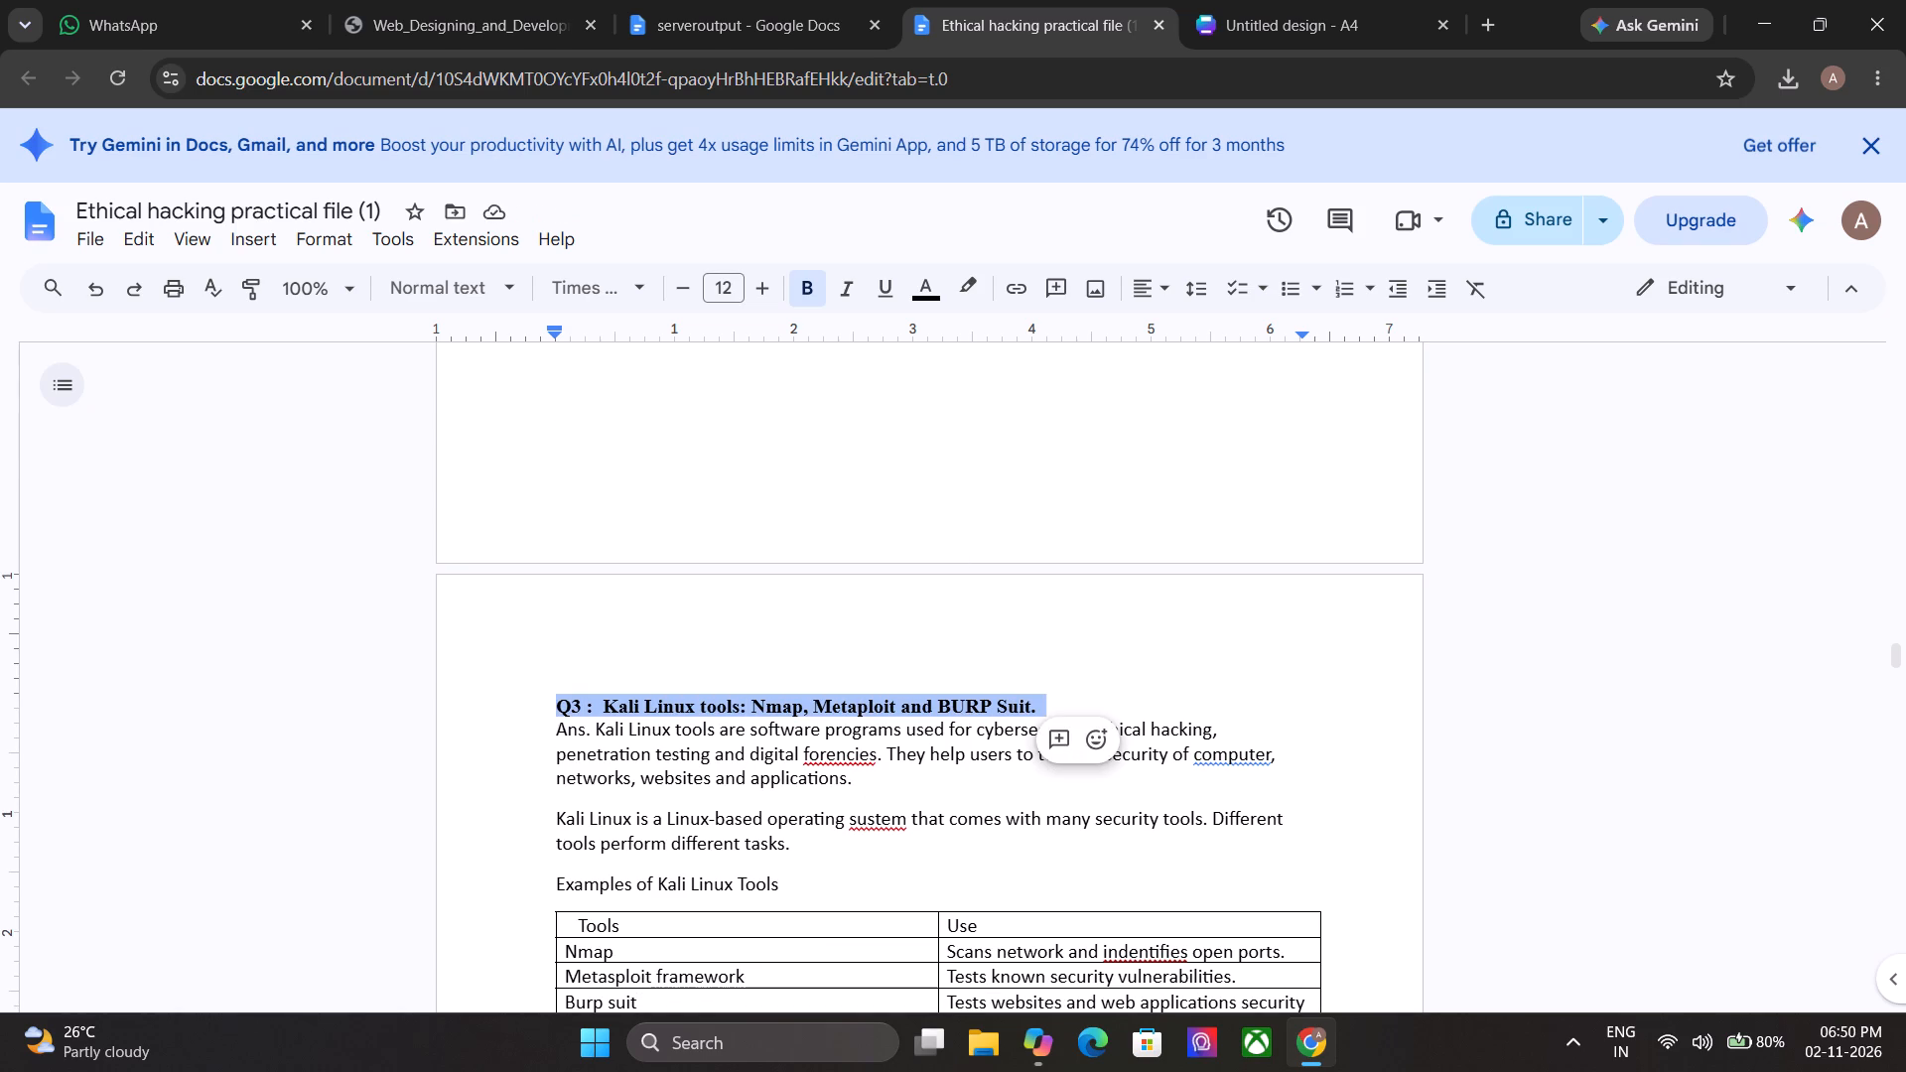
double_click(765, 287)
Delete the blank lines above the heading "Q4. Explain vulnerability Scanning and network analysis.", keeping it on the first line of its page.
scroll(837, 823, "down", 4)
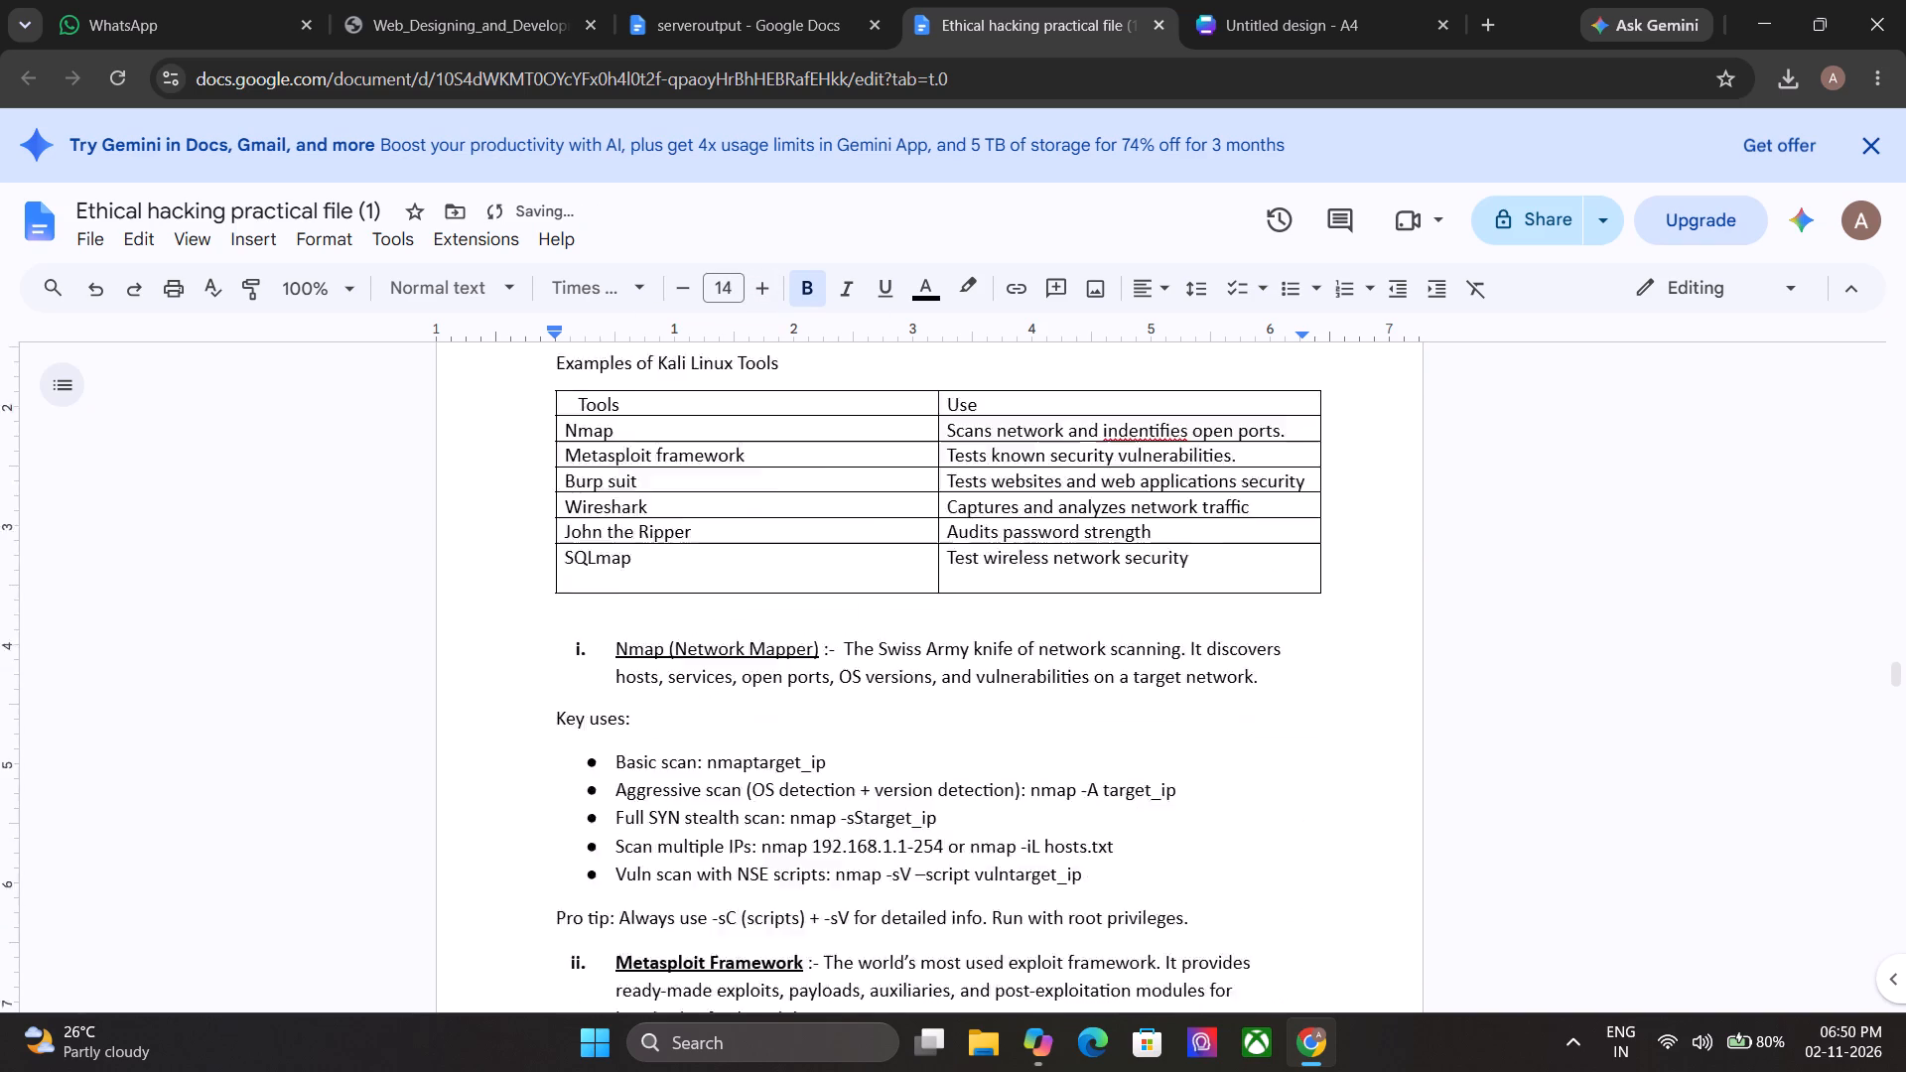
scroll(837, 823, "down", 7)
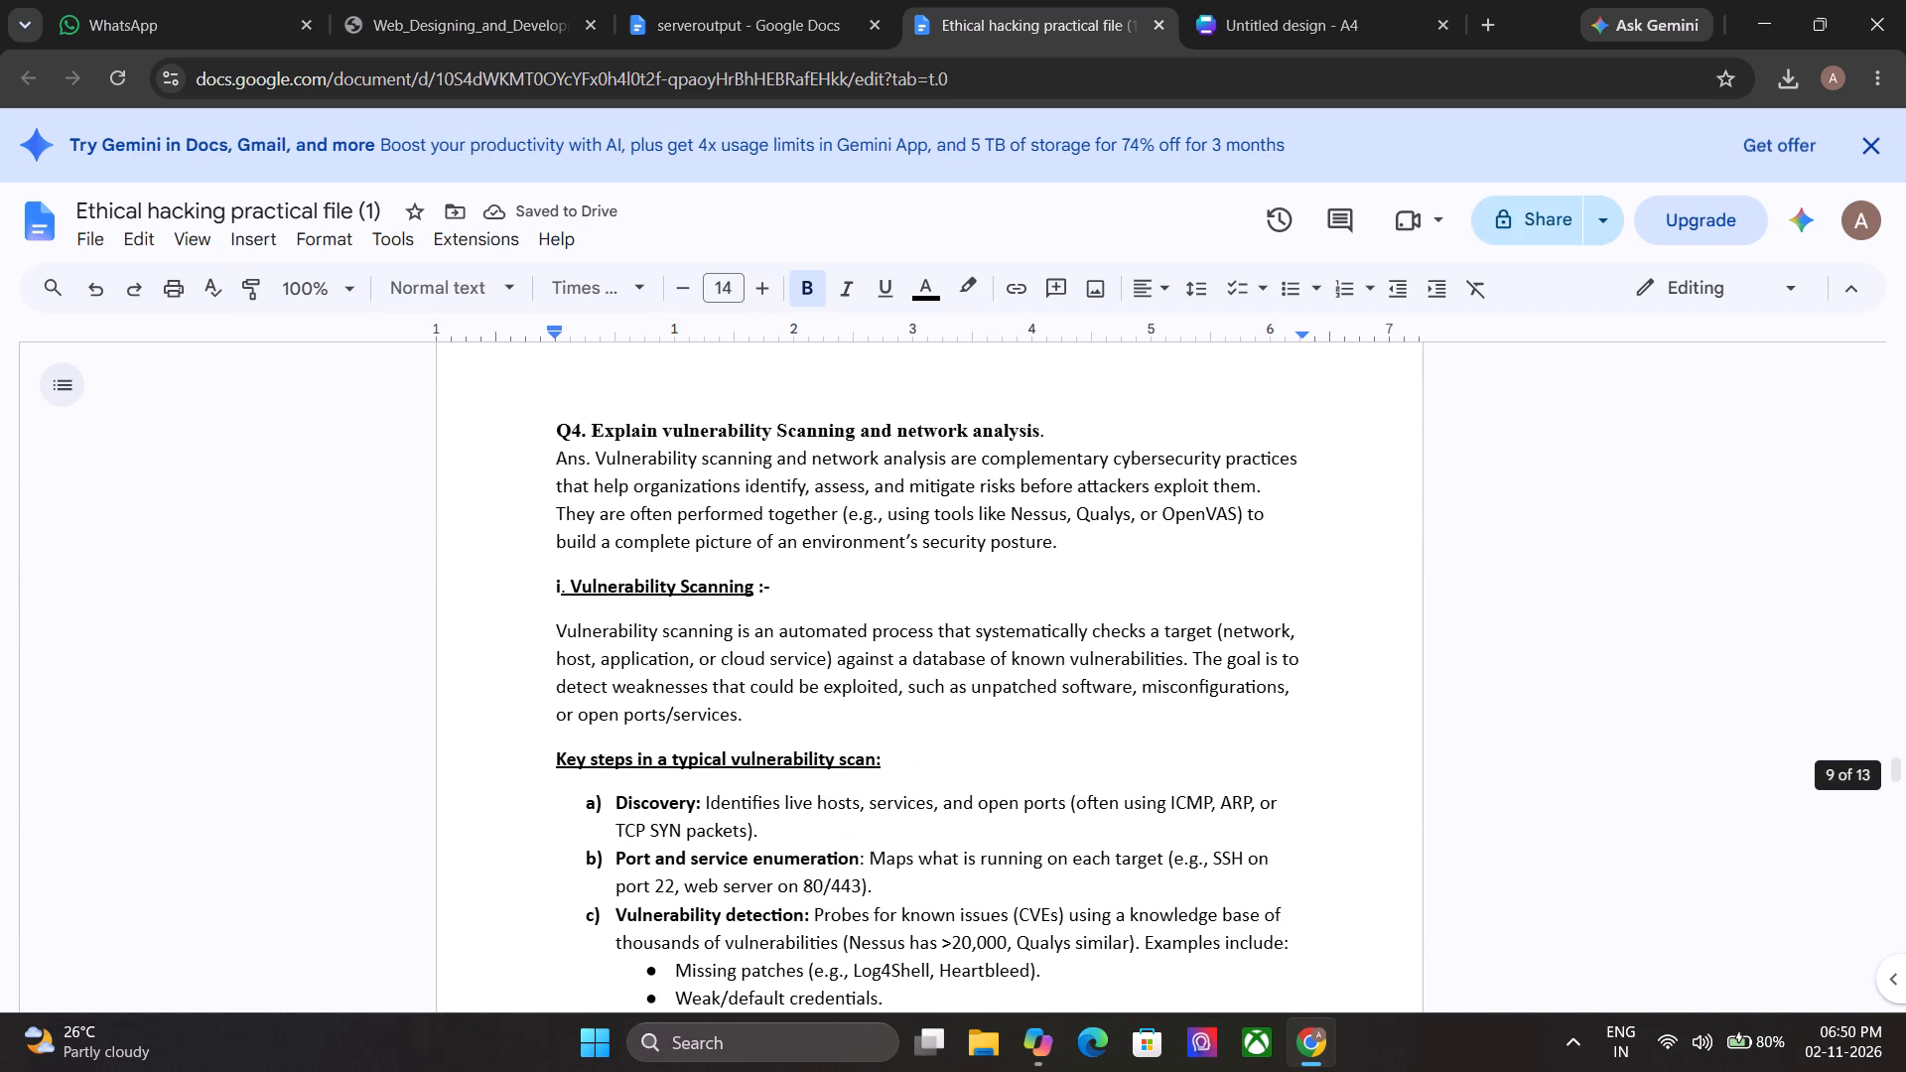
scroll(837, 823, "up", 1)
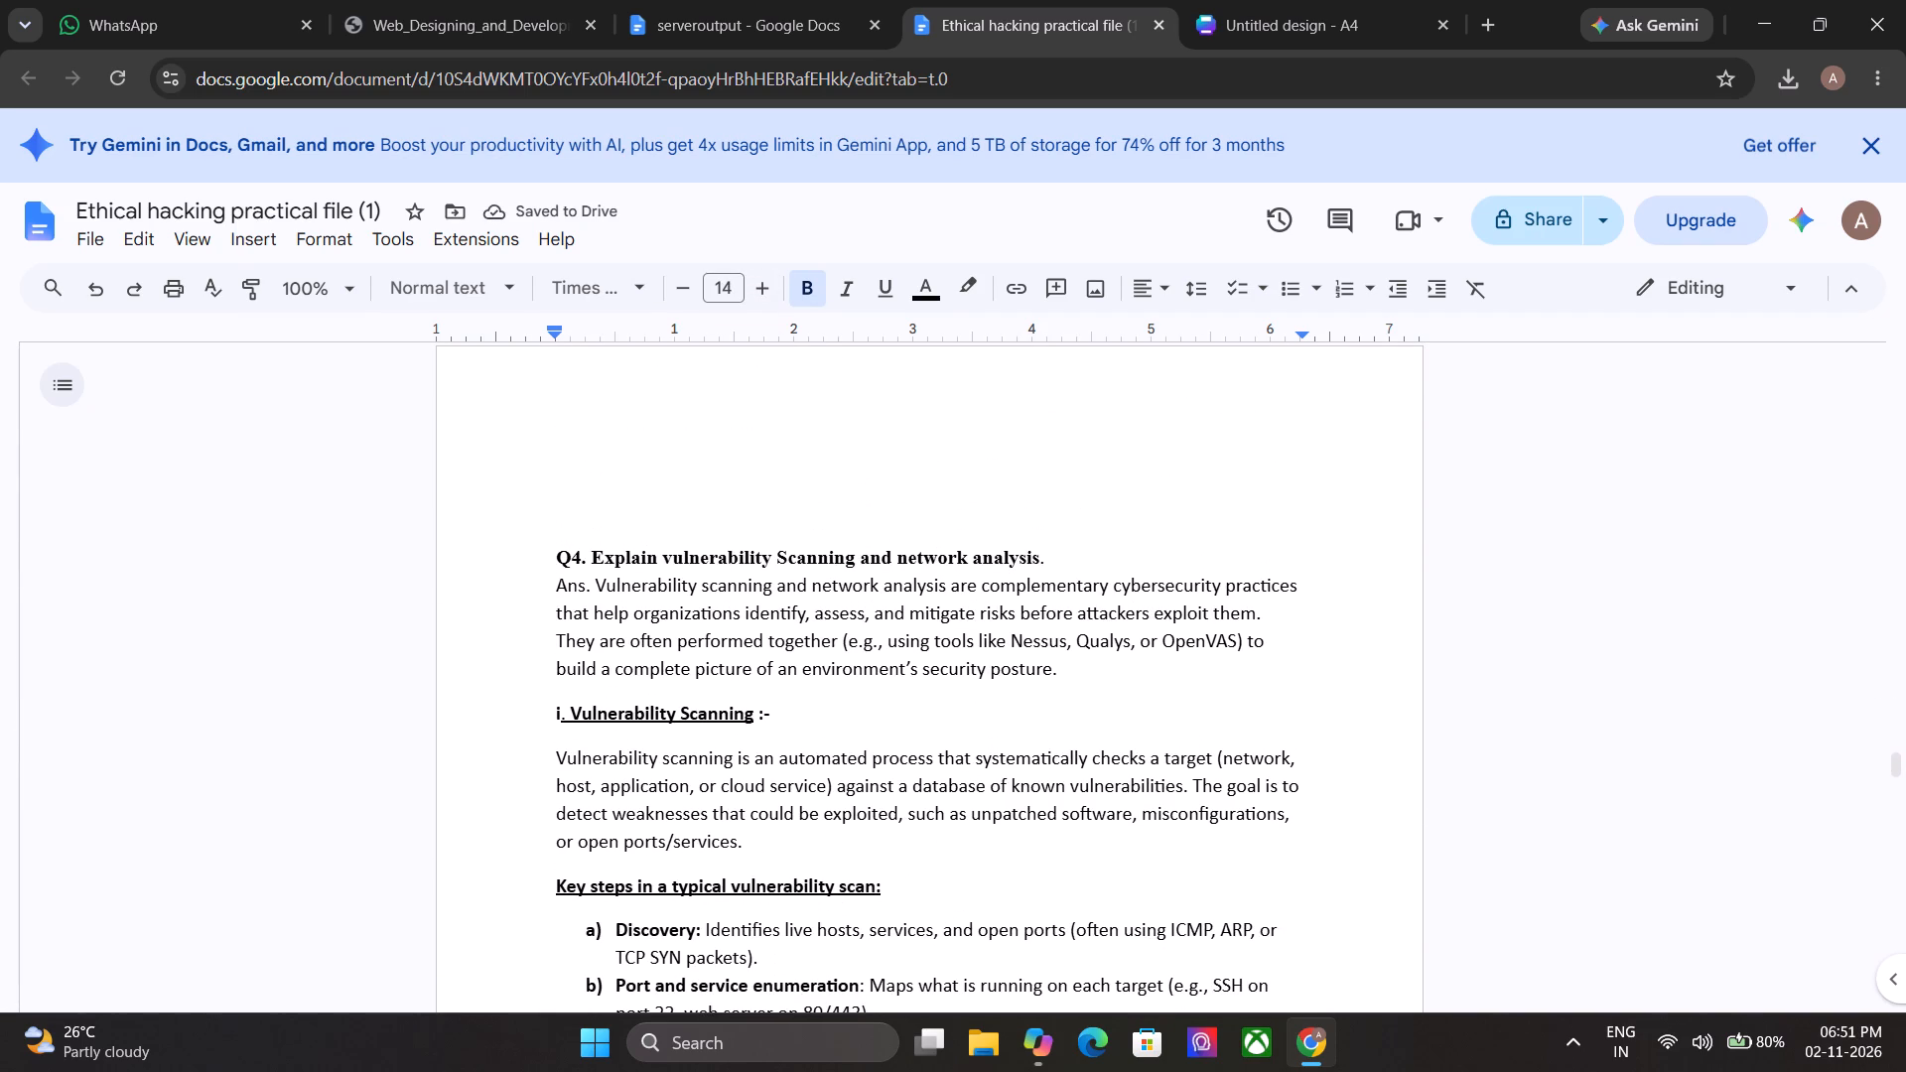
left_click(558, 555)
key("BackSpace")
key("BackSpace")
key("BackSpace")
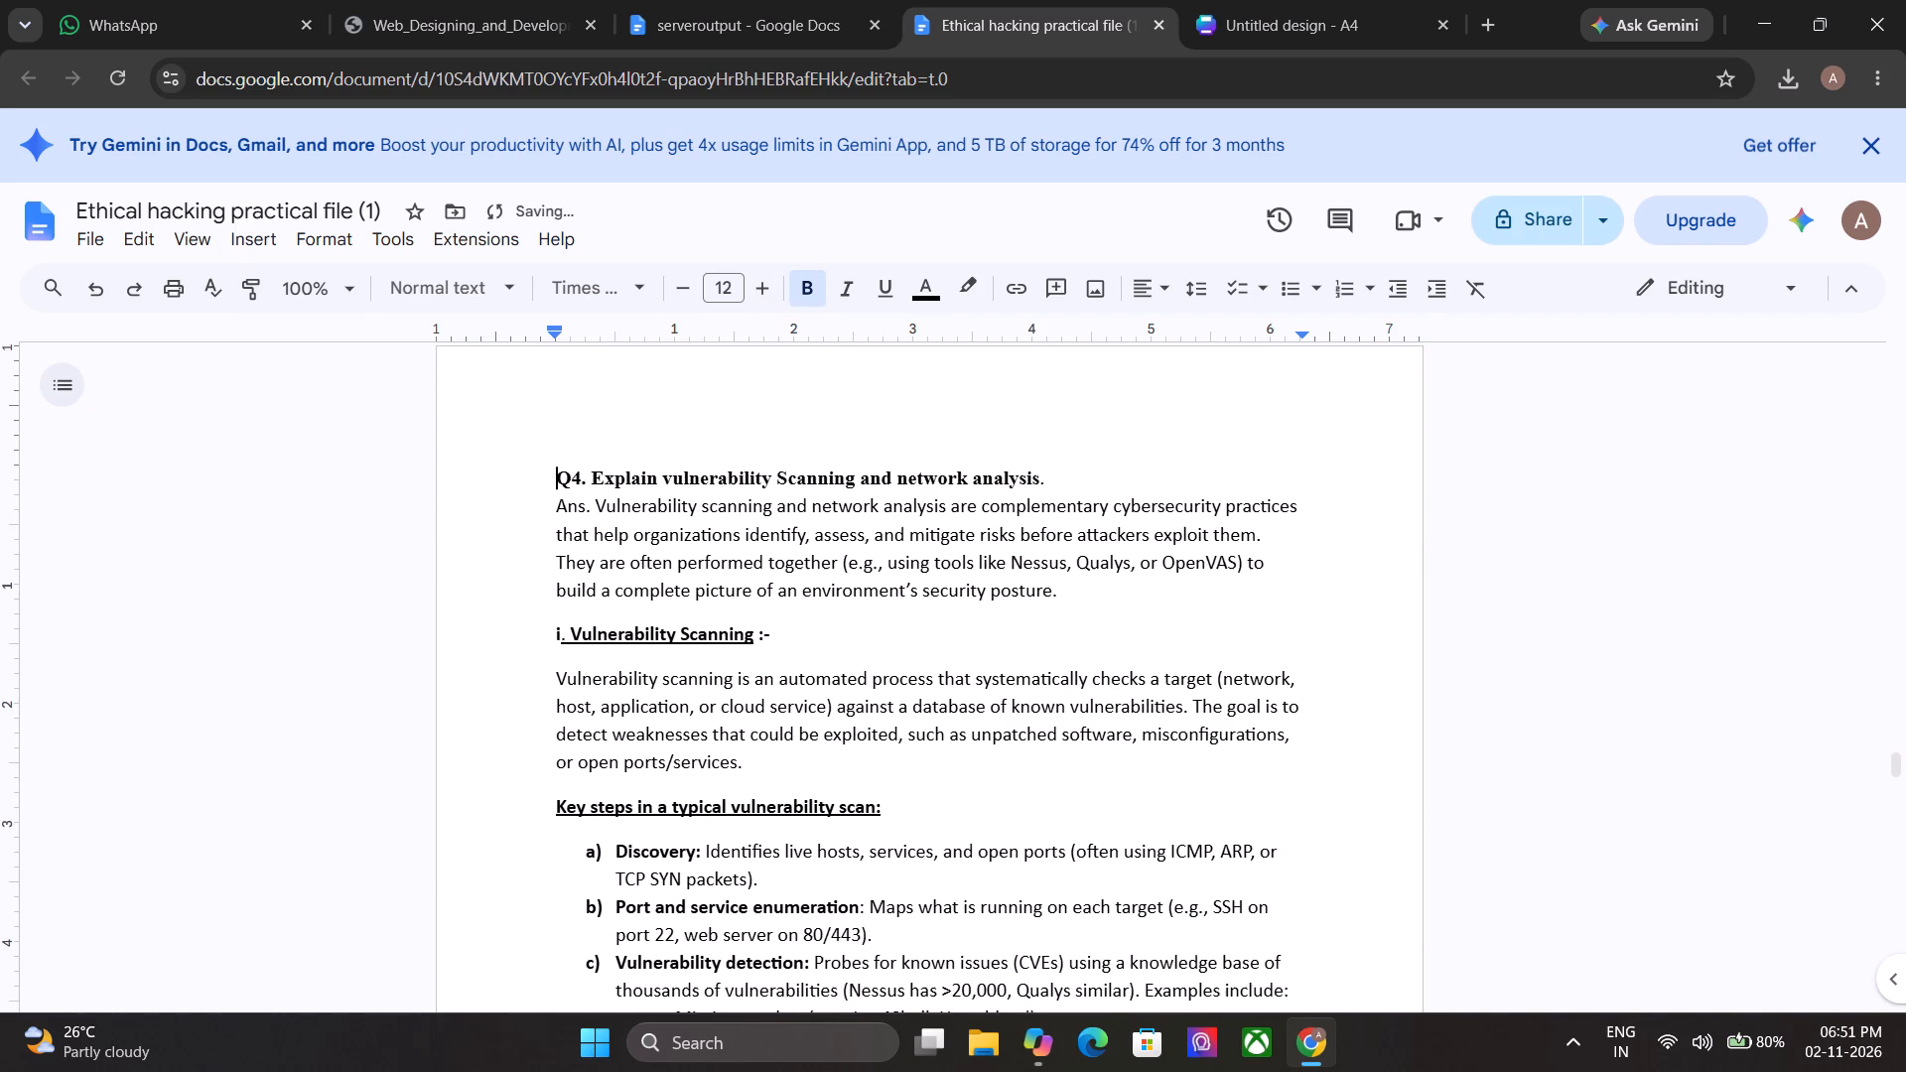
key("BackSpace")
key("Return")
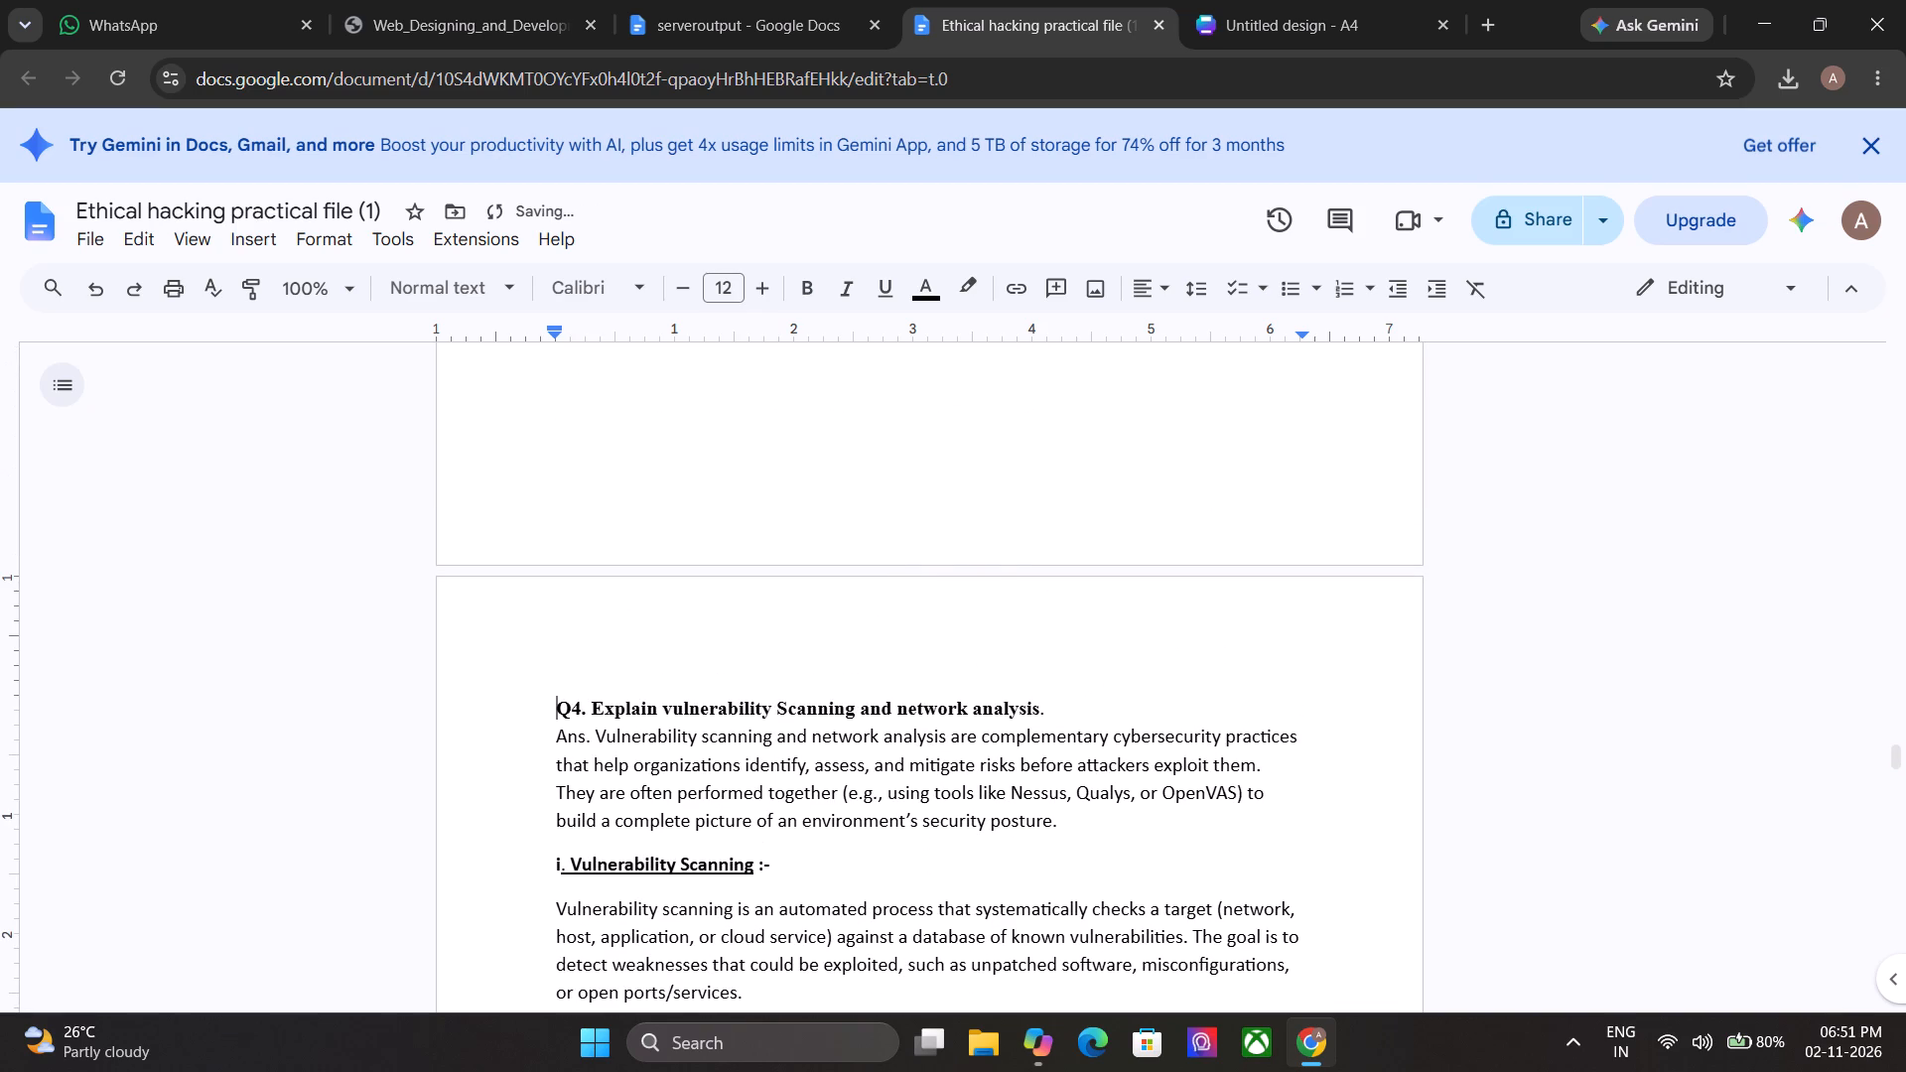
Set the font size of the Q4 vulnerability scanning heading to 14.
left_click_drag(553, 706, 1038, 698)
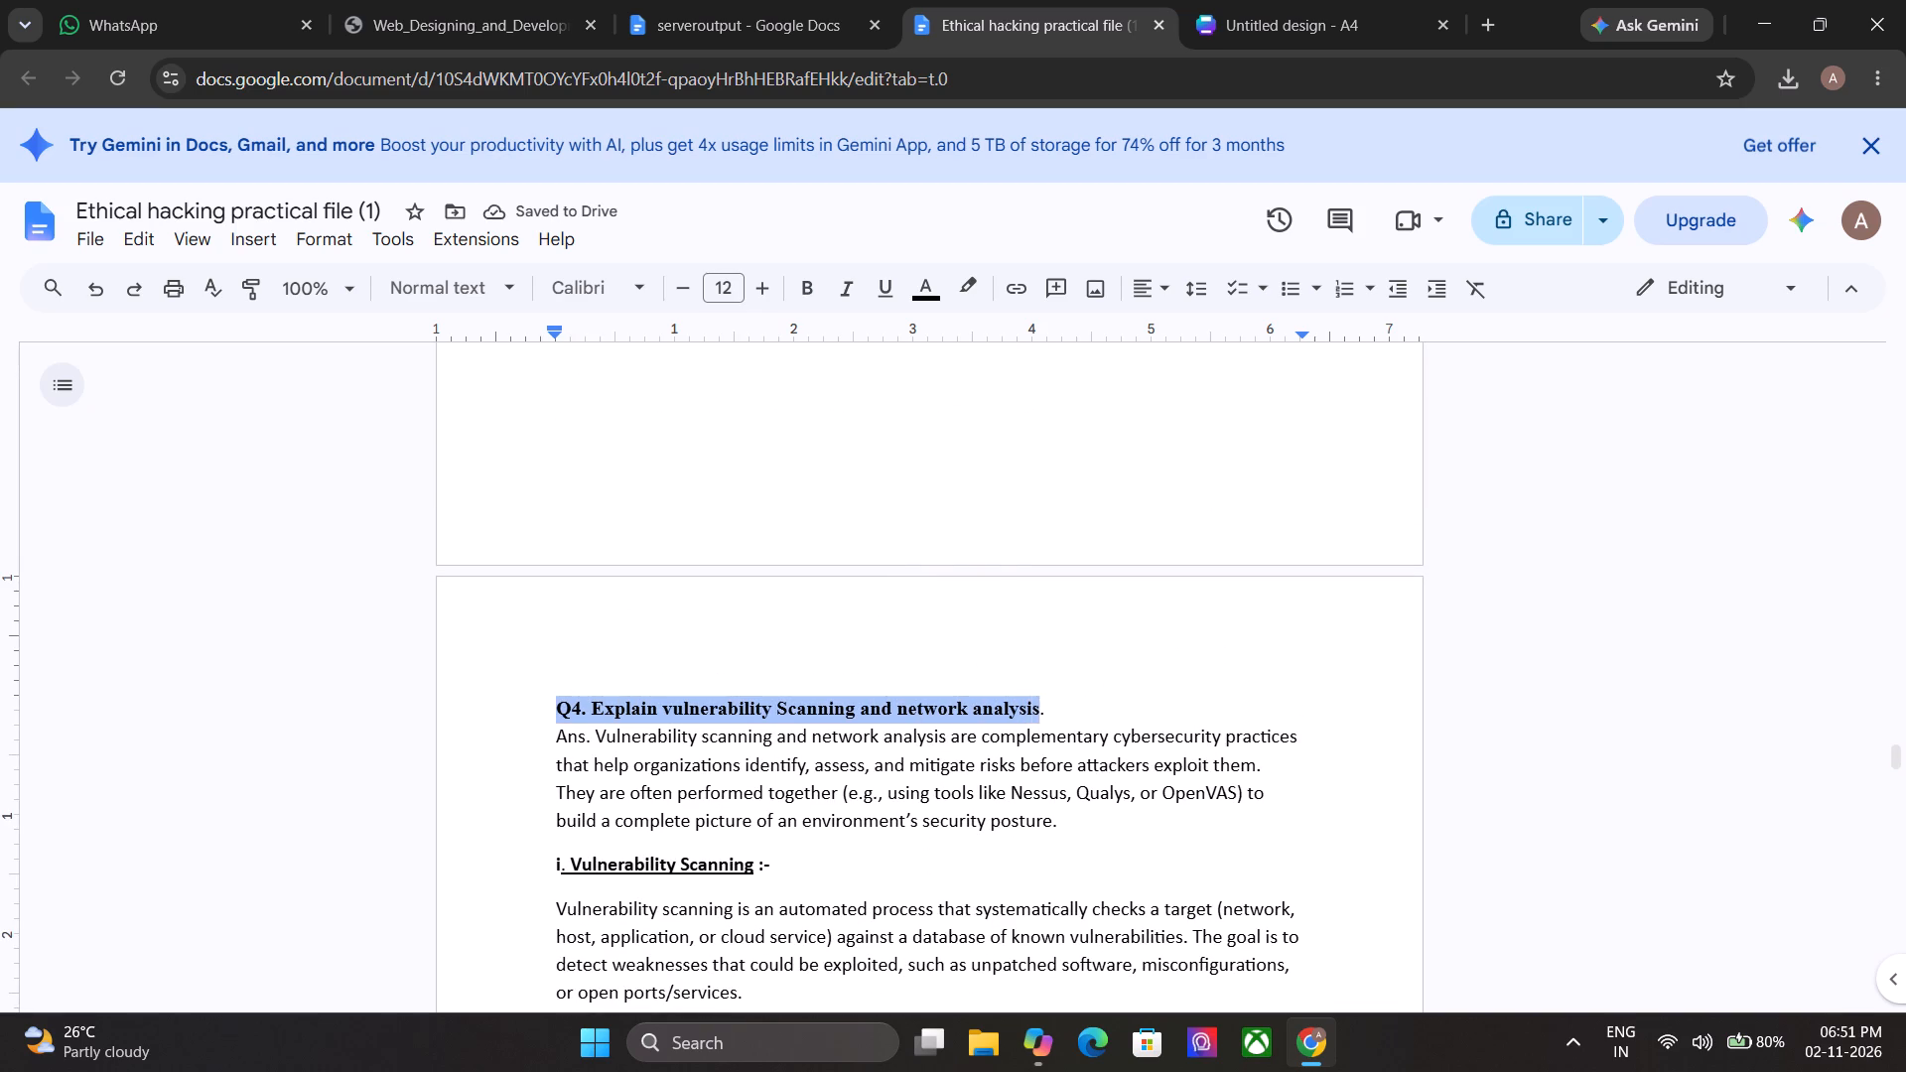
left_click_drag(1038, 698, 1044, 698)
left_click(756, 295)
left_click(756, 295)
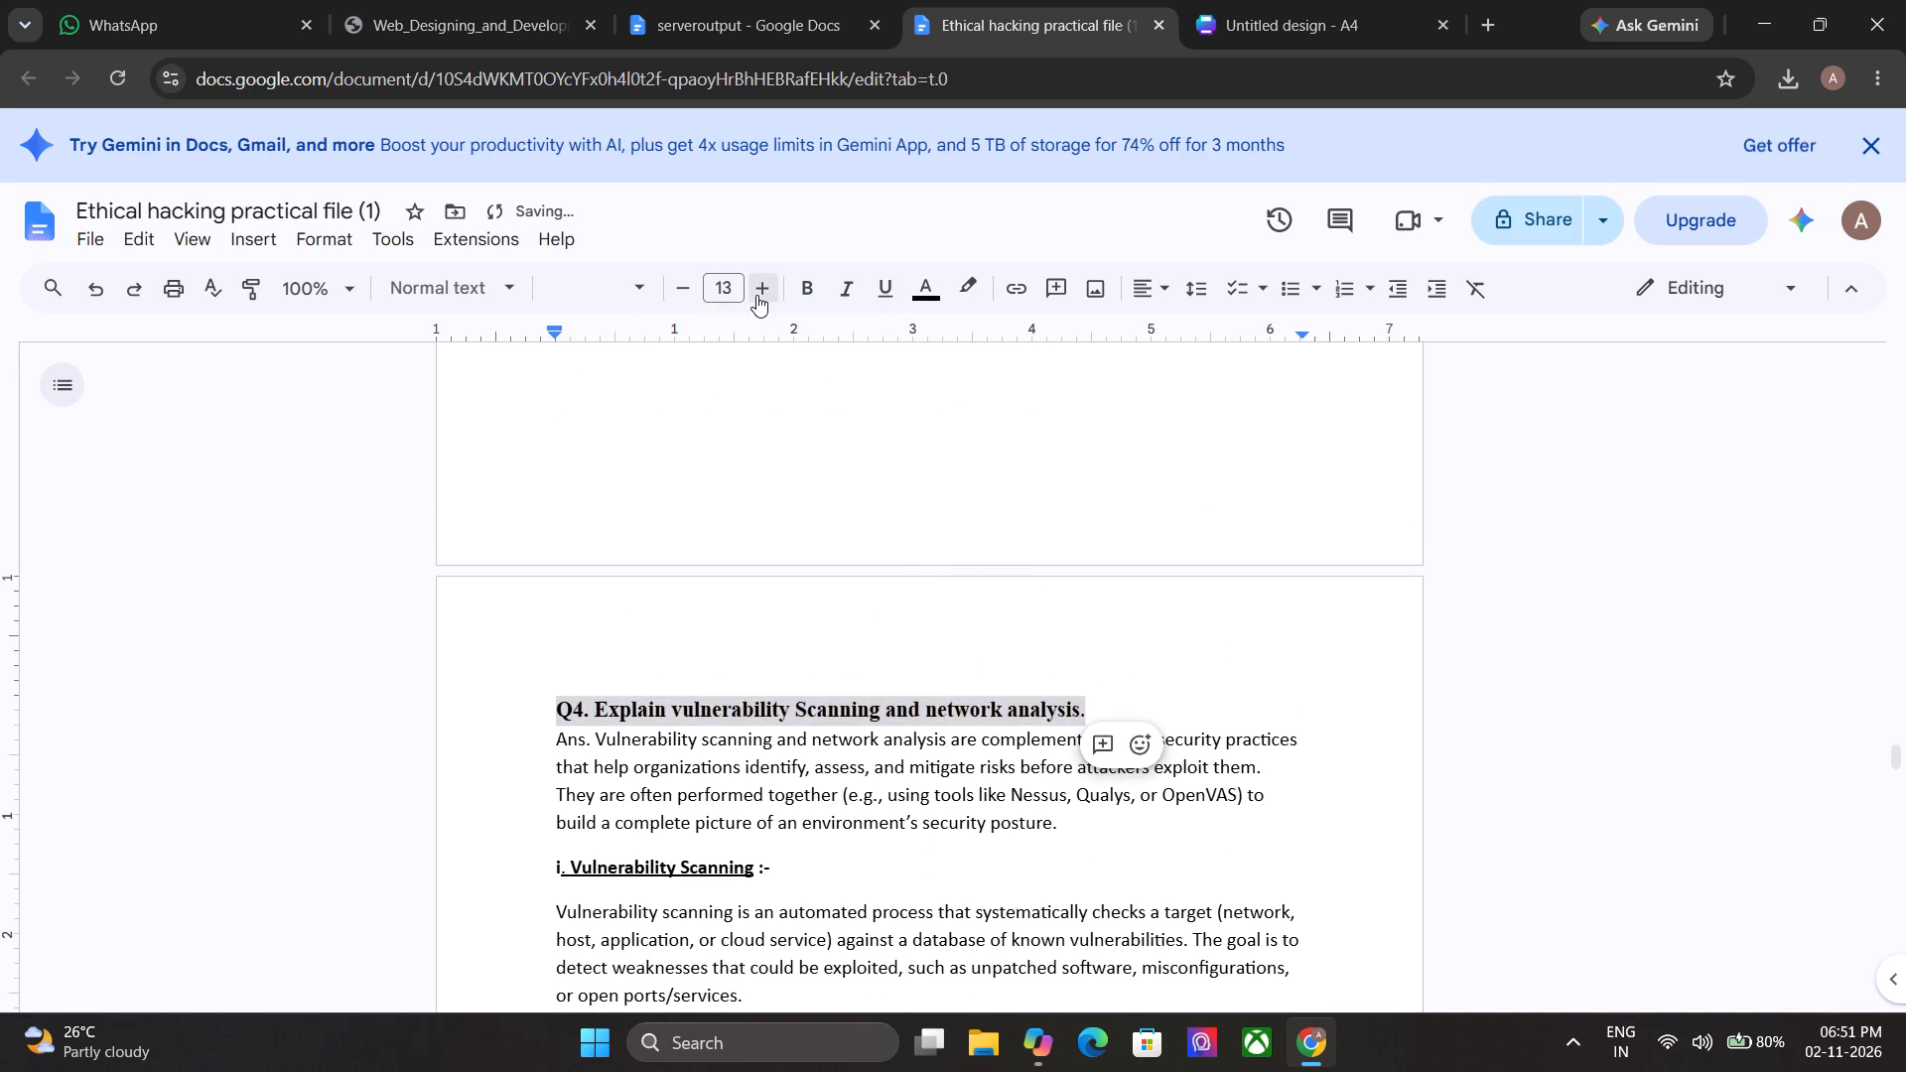
Set the font size of the heading "Q5. Explain basic penetration testing on a virtual machine." to 14.
scroll(823, 580, "down", 10)
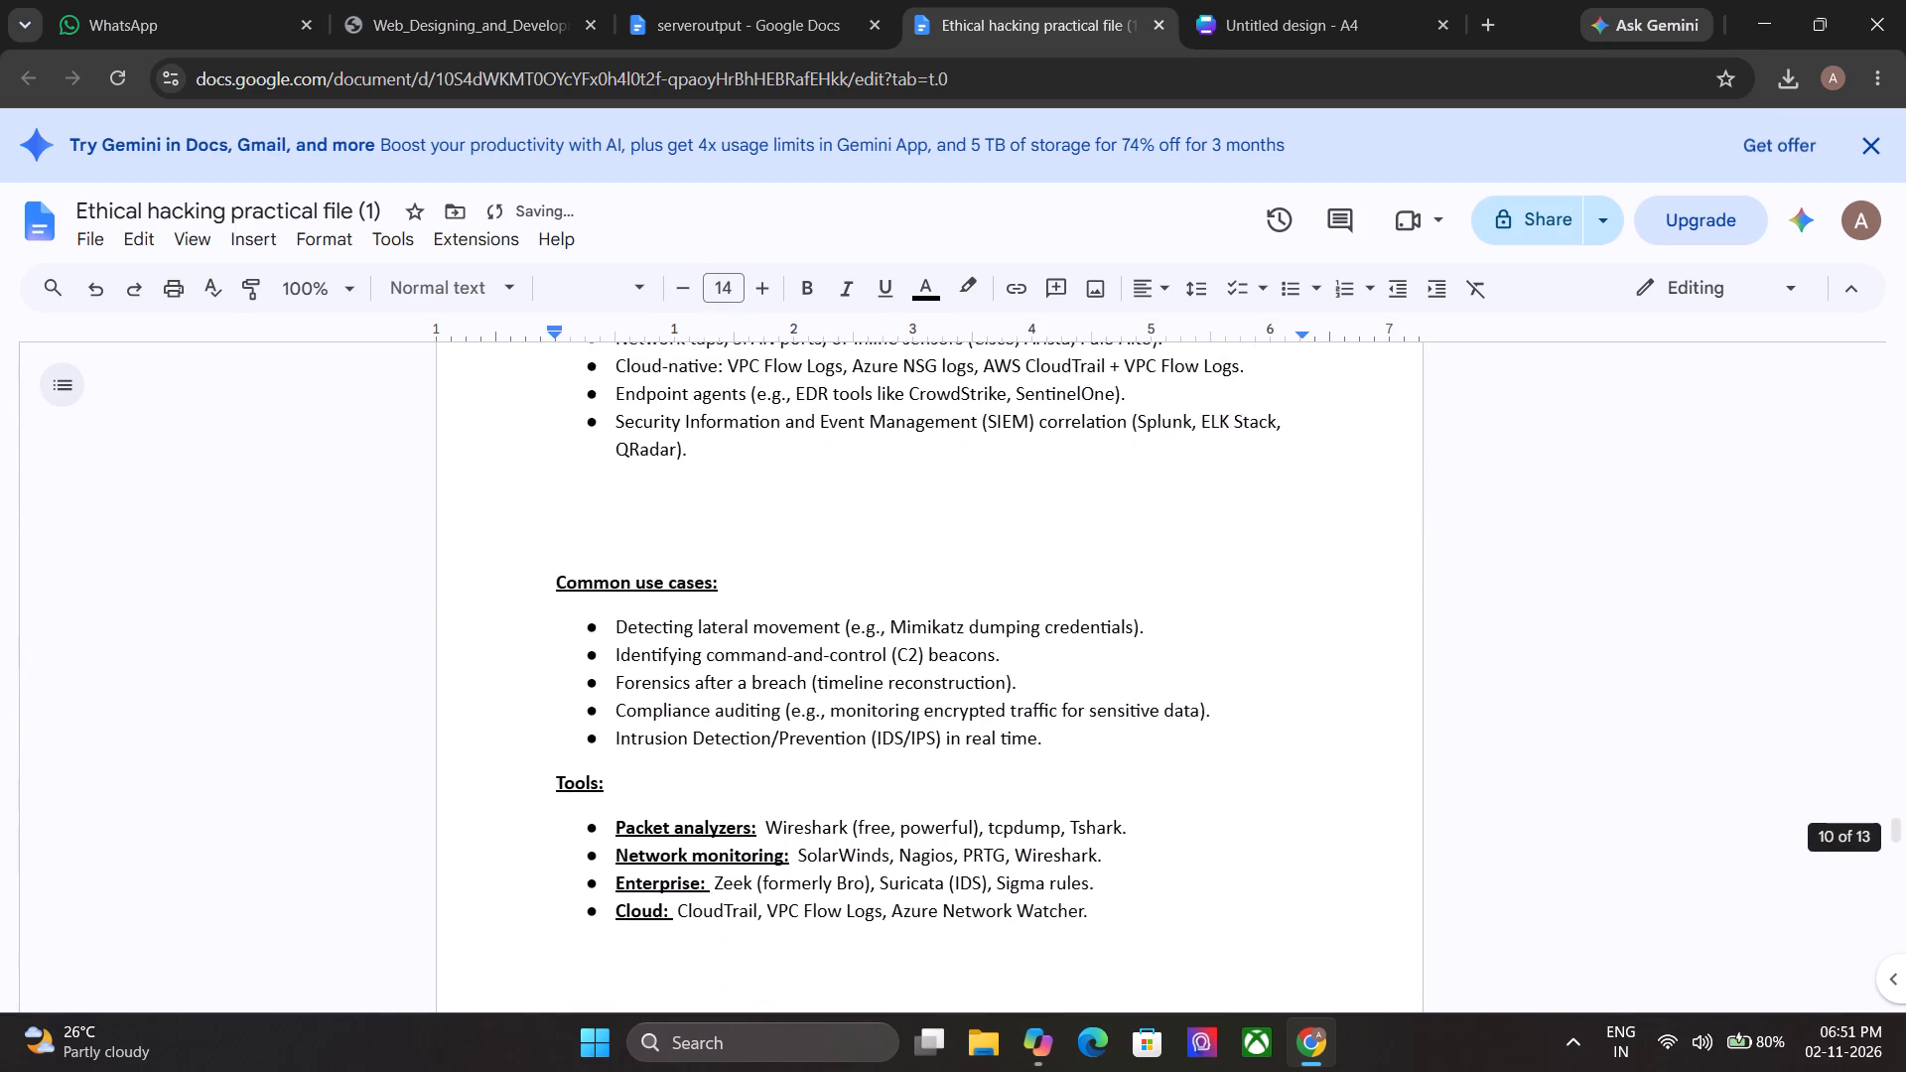
scroll(823, 580, "down", 2)
scroll(823, 580, "up", 2)
scroll(823, 580, "down", 3)
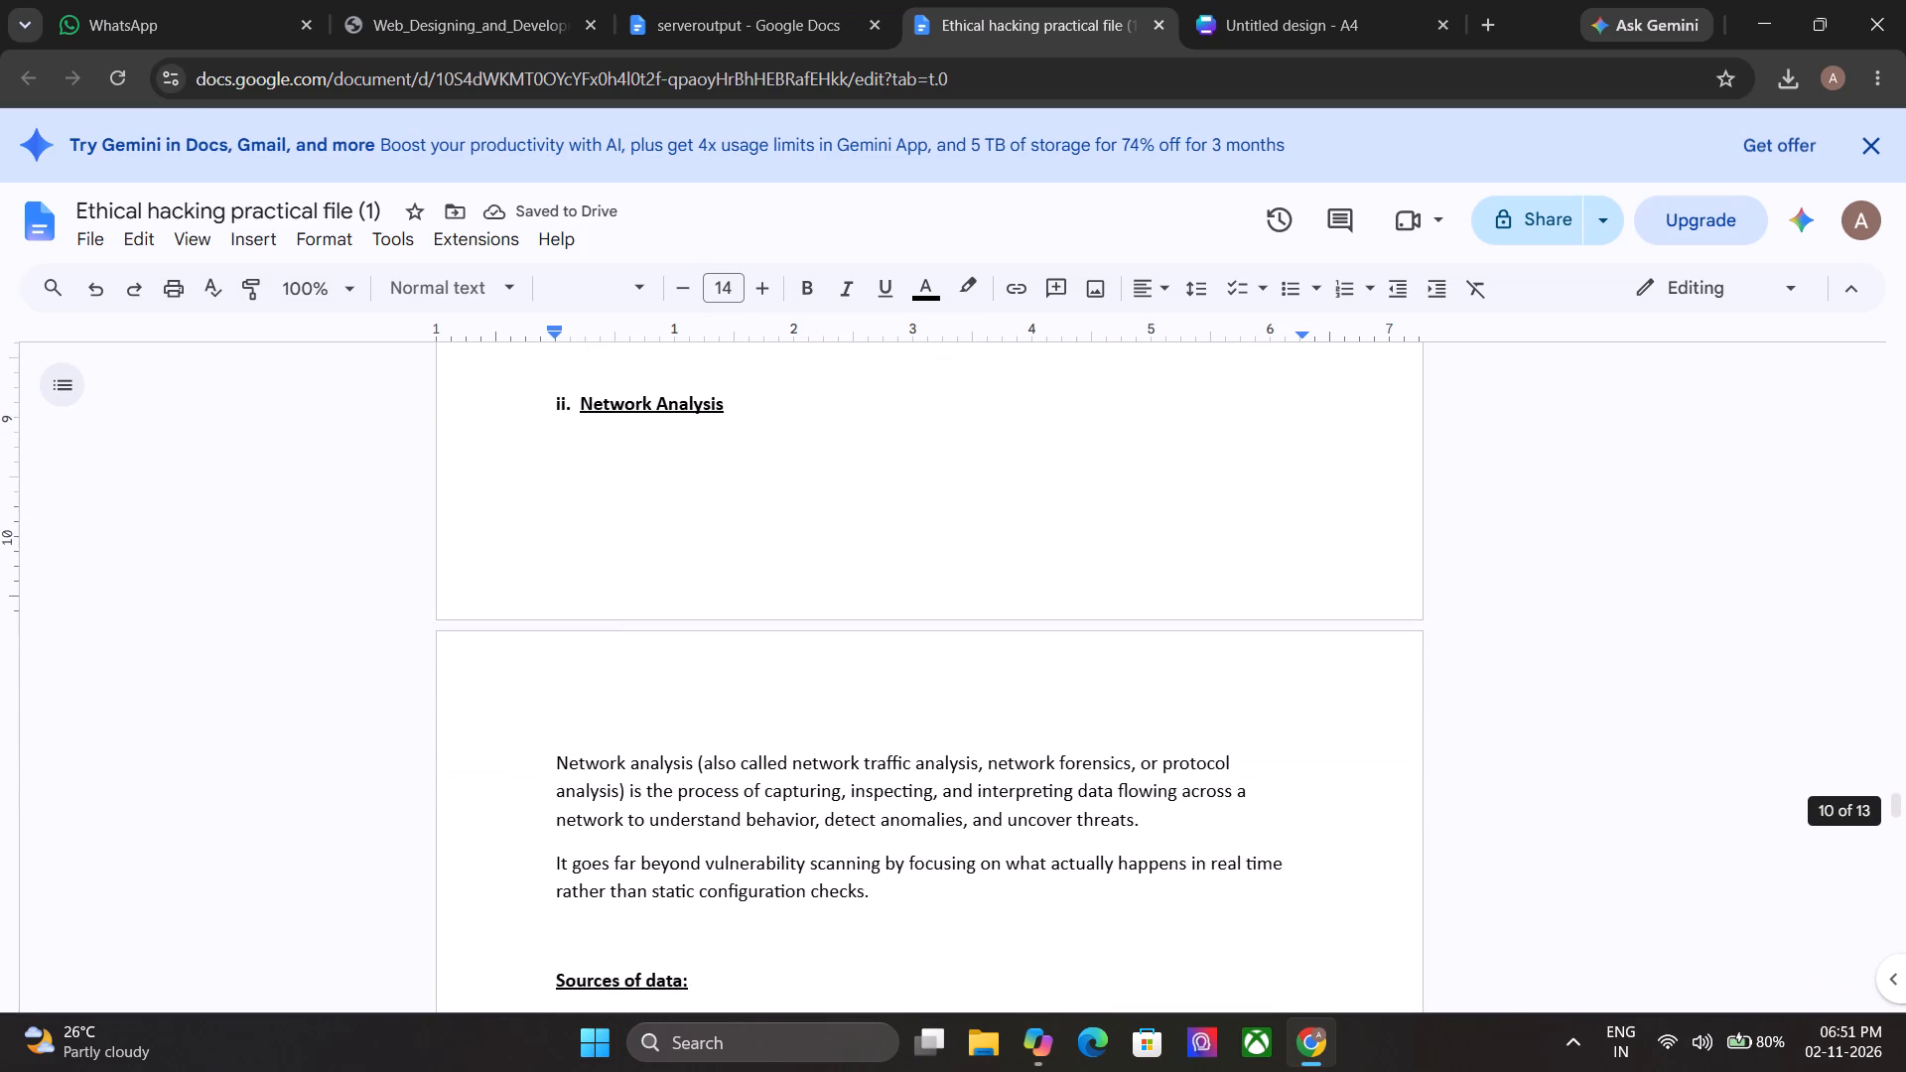
scroll(823, 580, "down", 7)
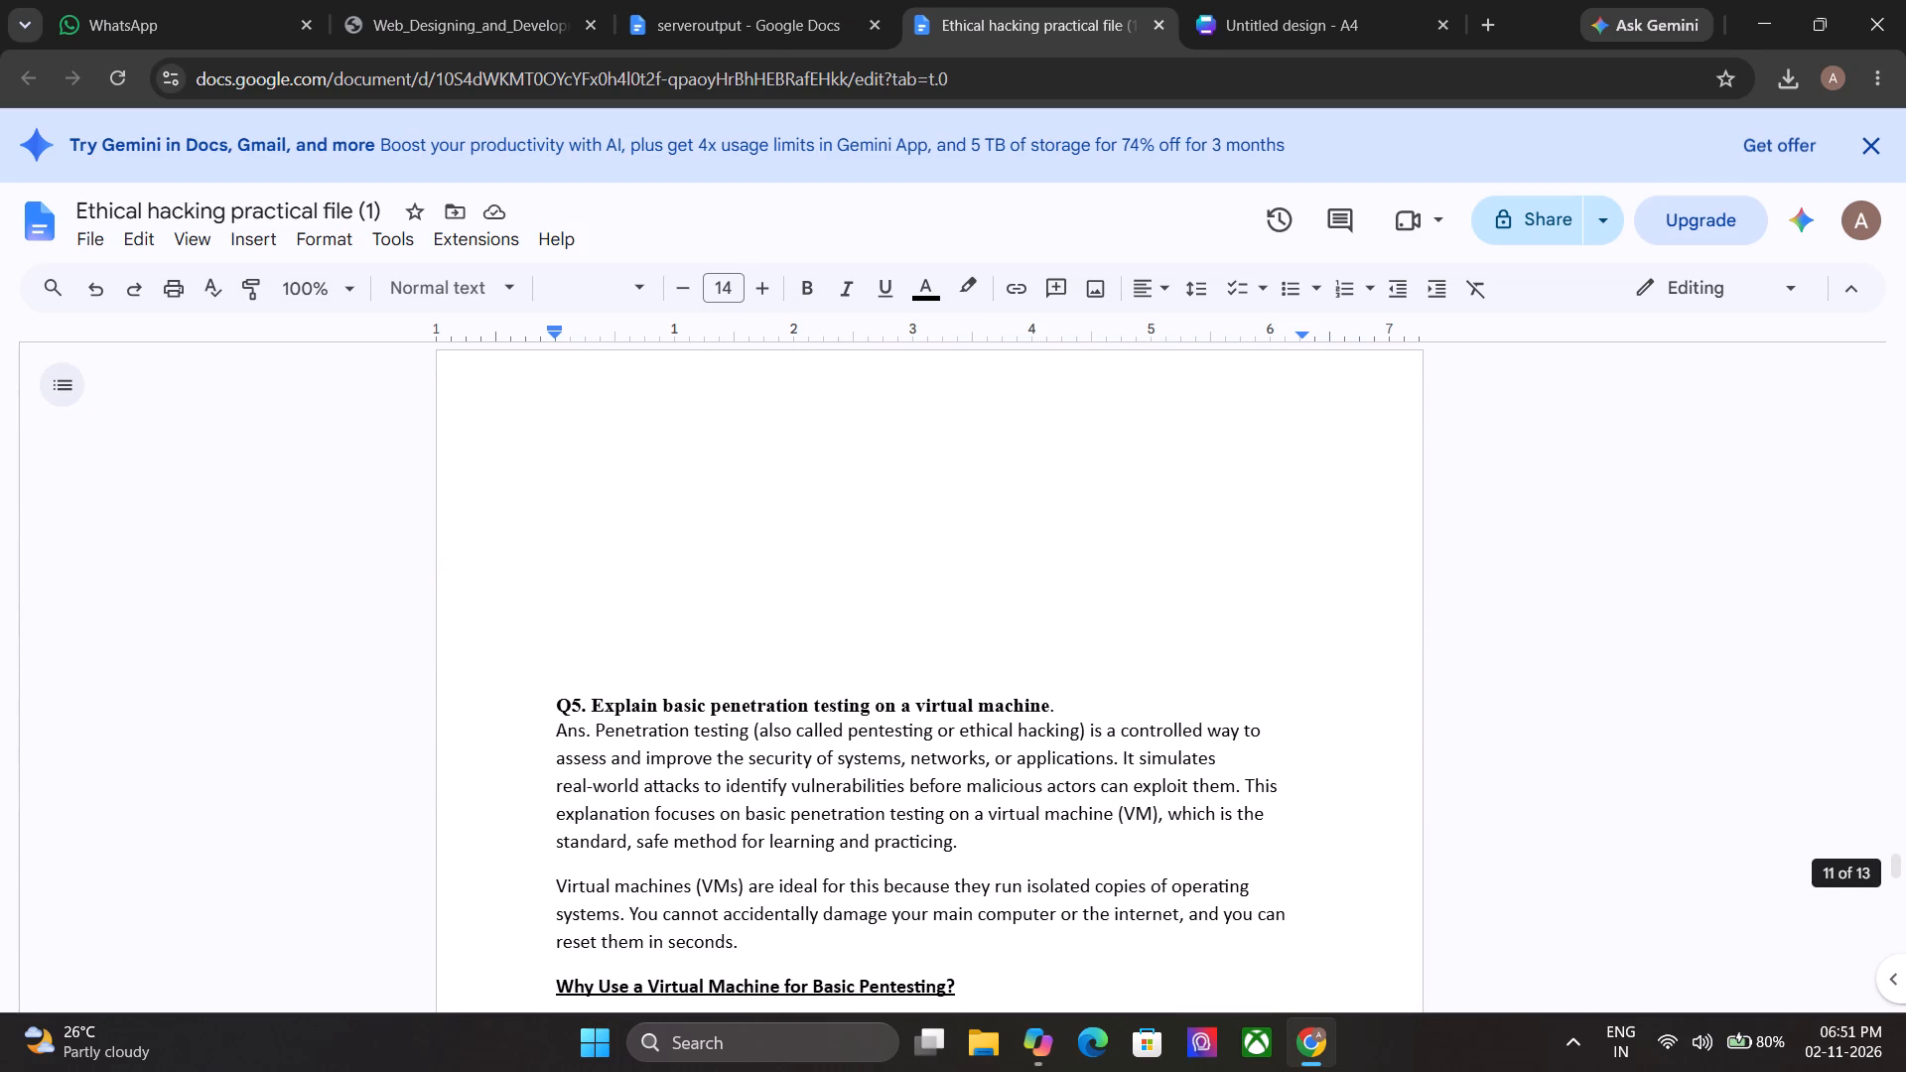
left_click_drag(546, 693, 1009, 672)
left_click(541, 690)
left_click_drag(551, 699, 578, 695)
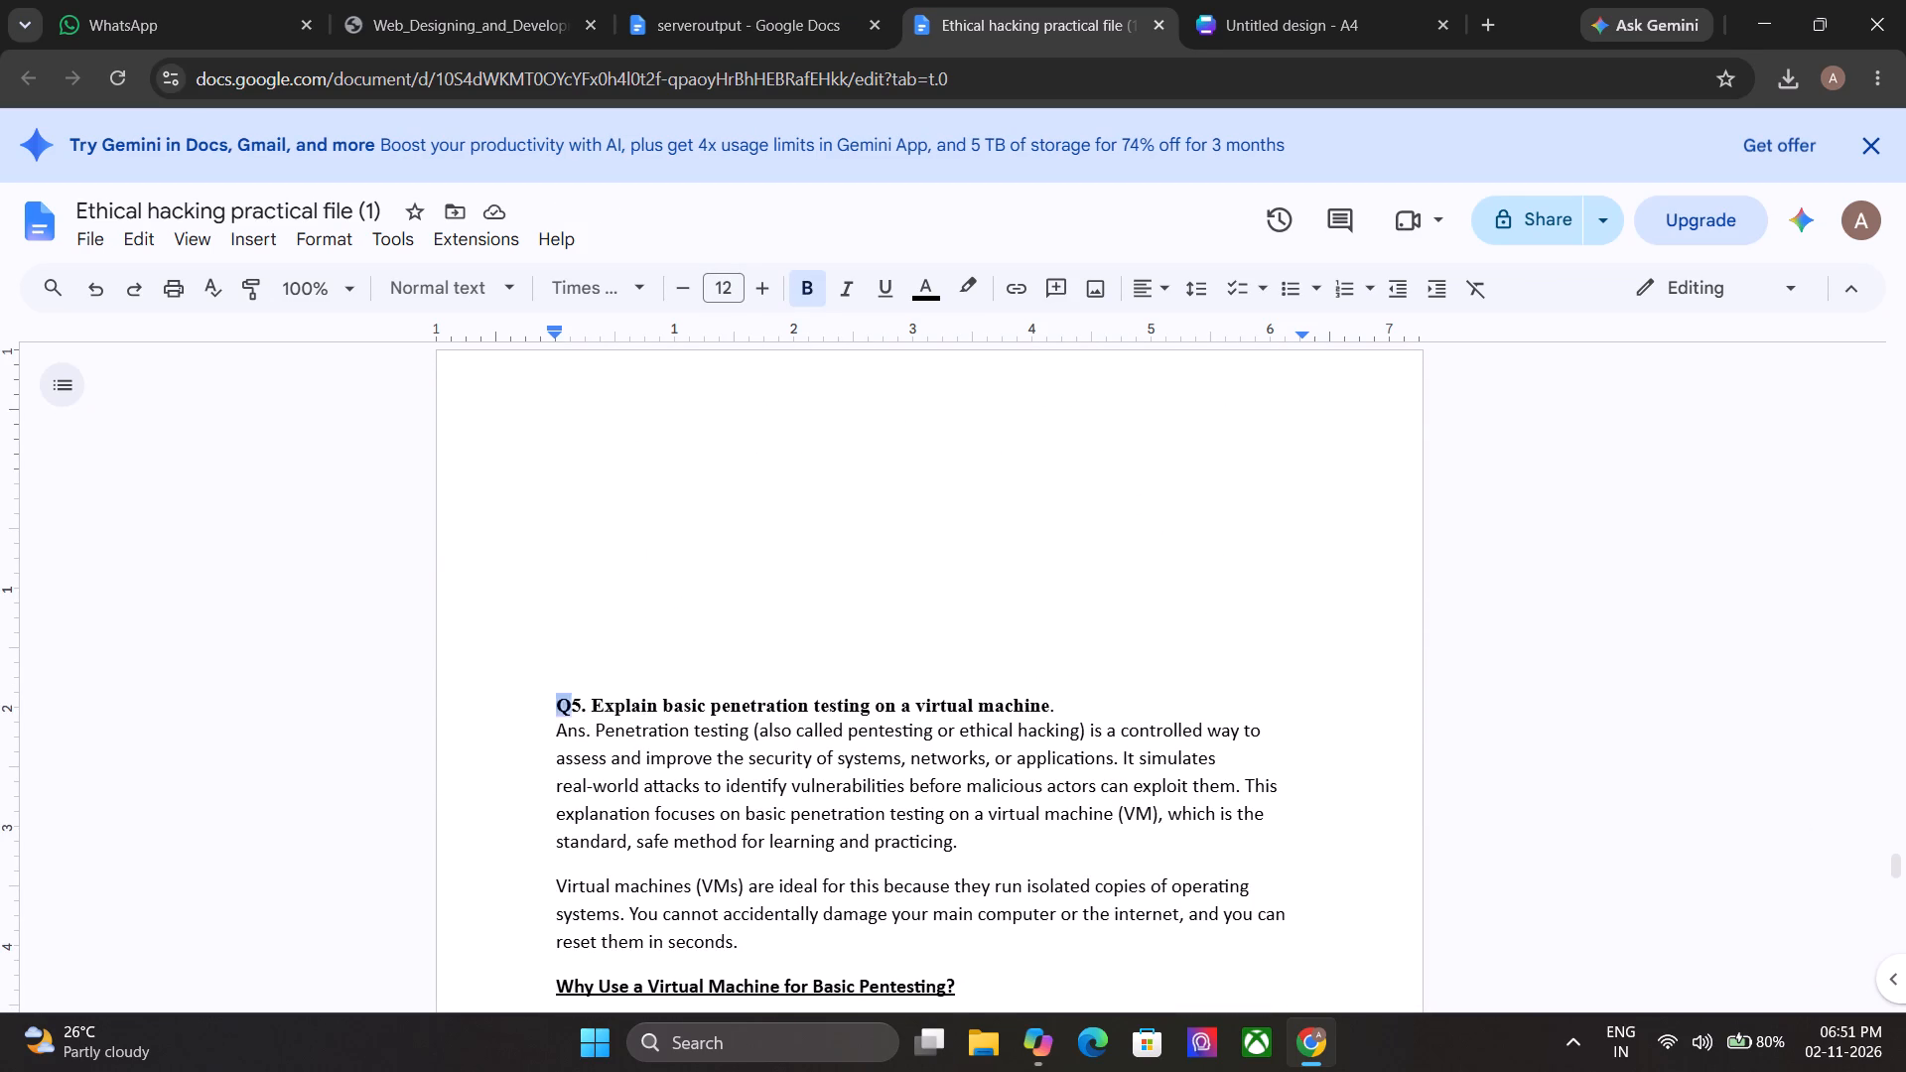
left_click_drag(578, 695, 1070, 707)
left_click(768, 281)
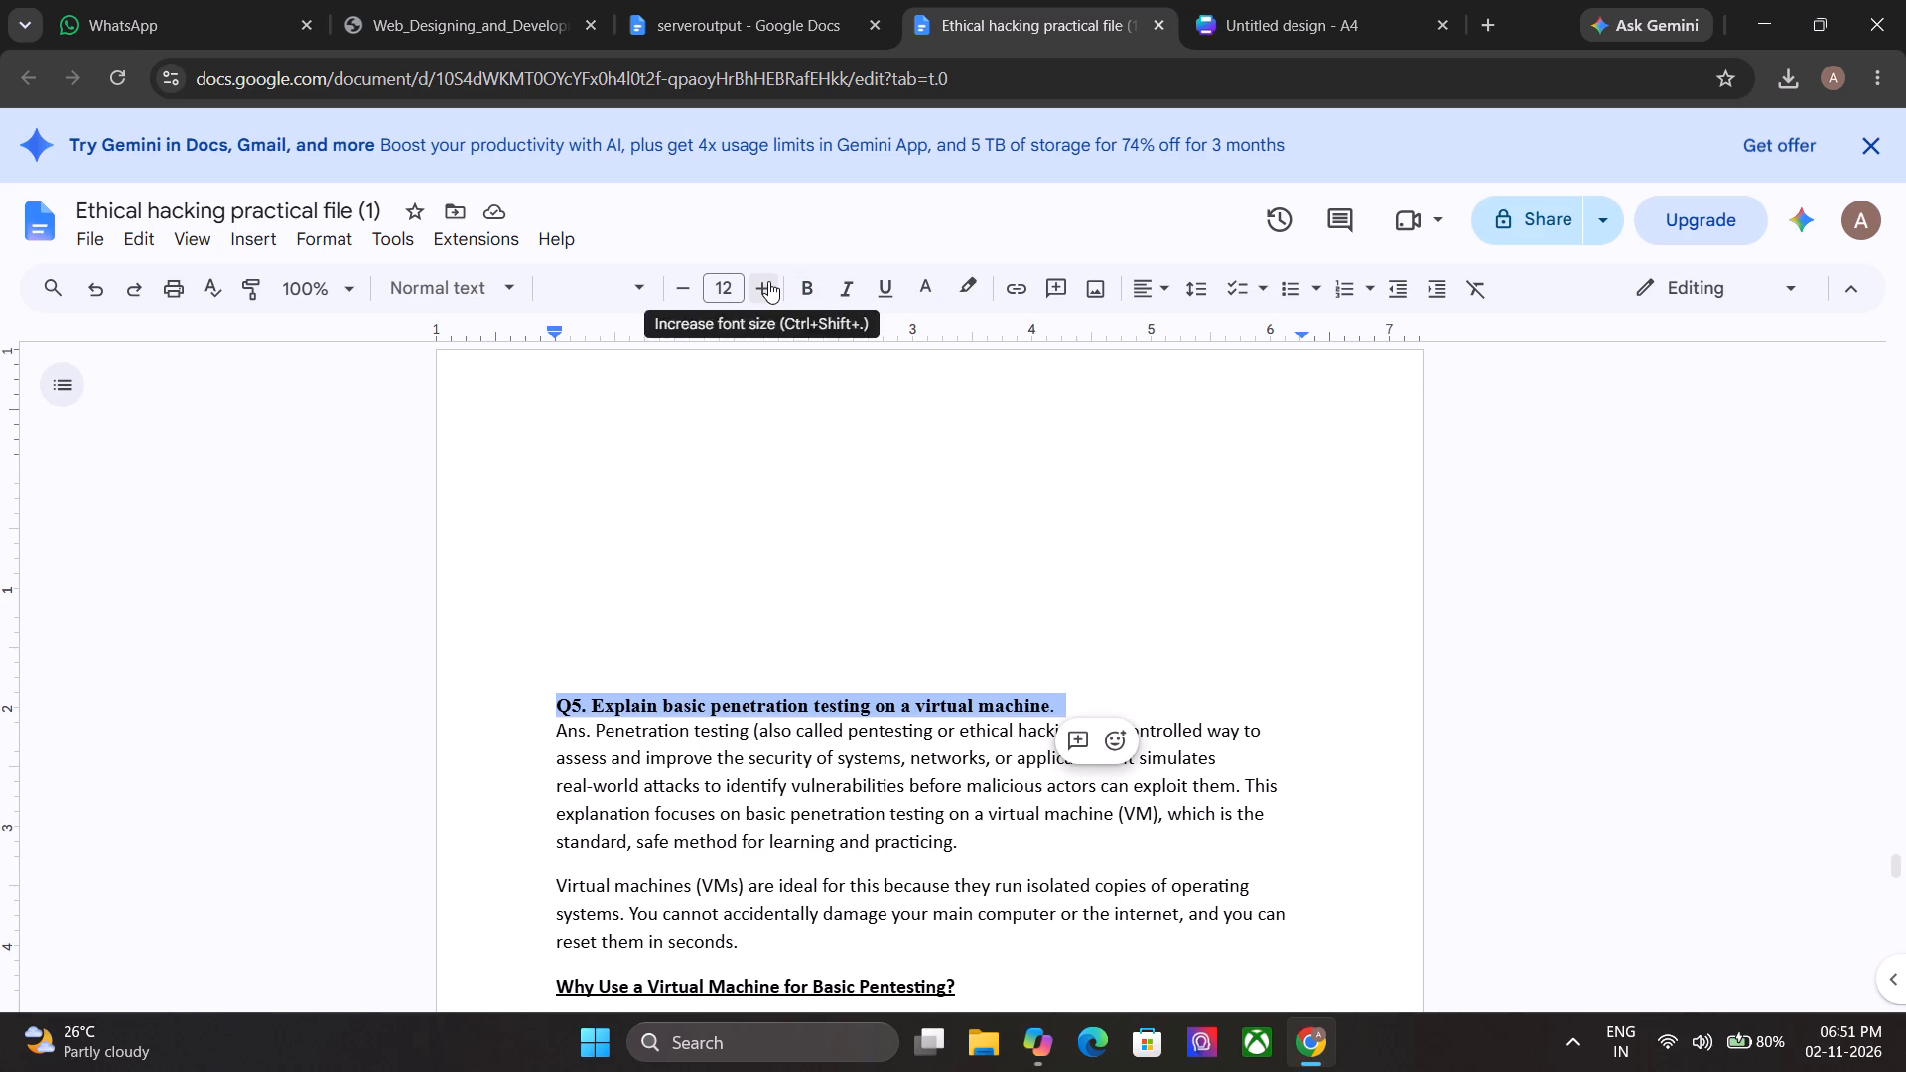
left_click(768, 281)
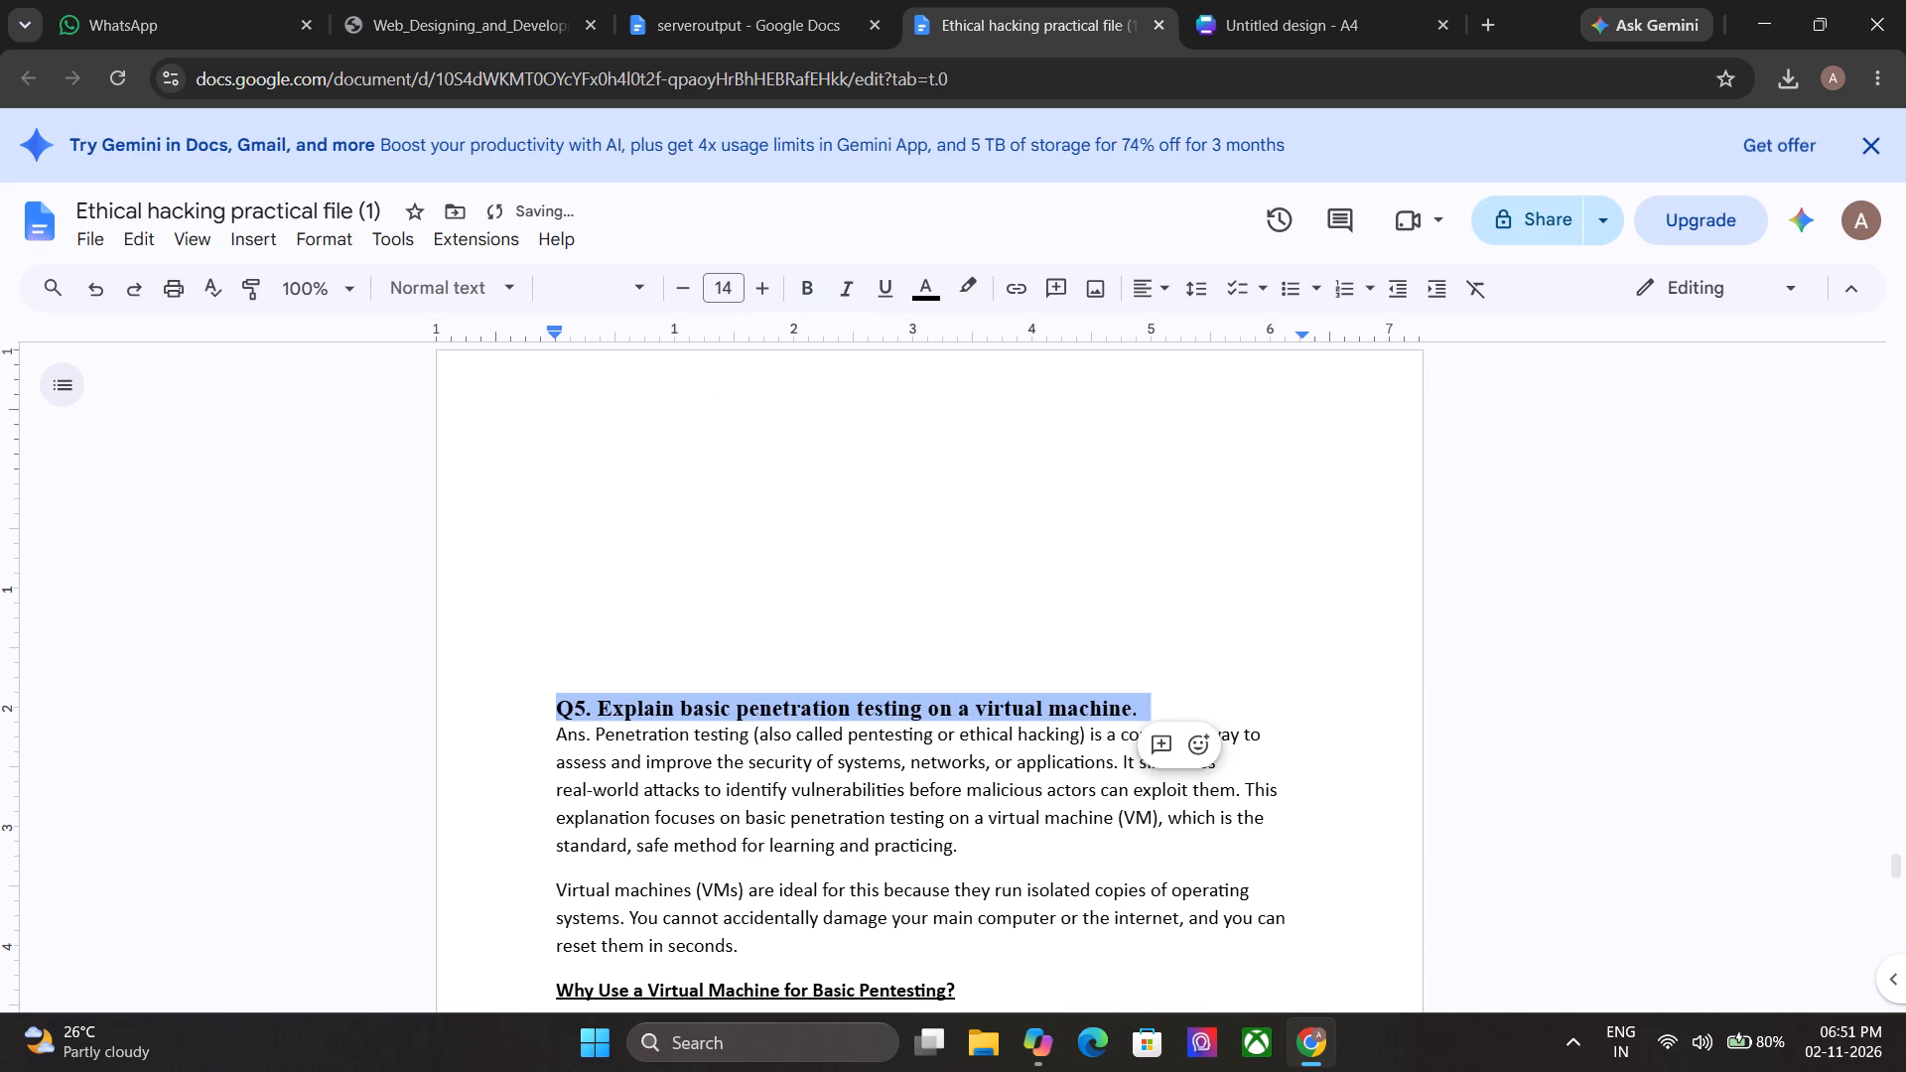
Delete the blank lines above the heading "Q5. Explain basic penetration testing on a virtual machine." so it starts at the top of its page.
left_click(549, 711)
key("BackSpace")
key("BackSpace")
key("BackSpace")
key("BackSpace")
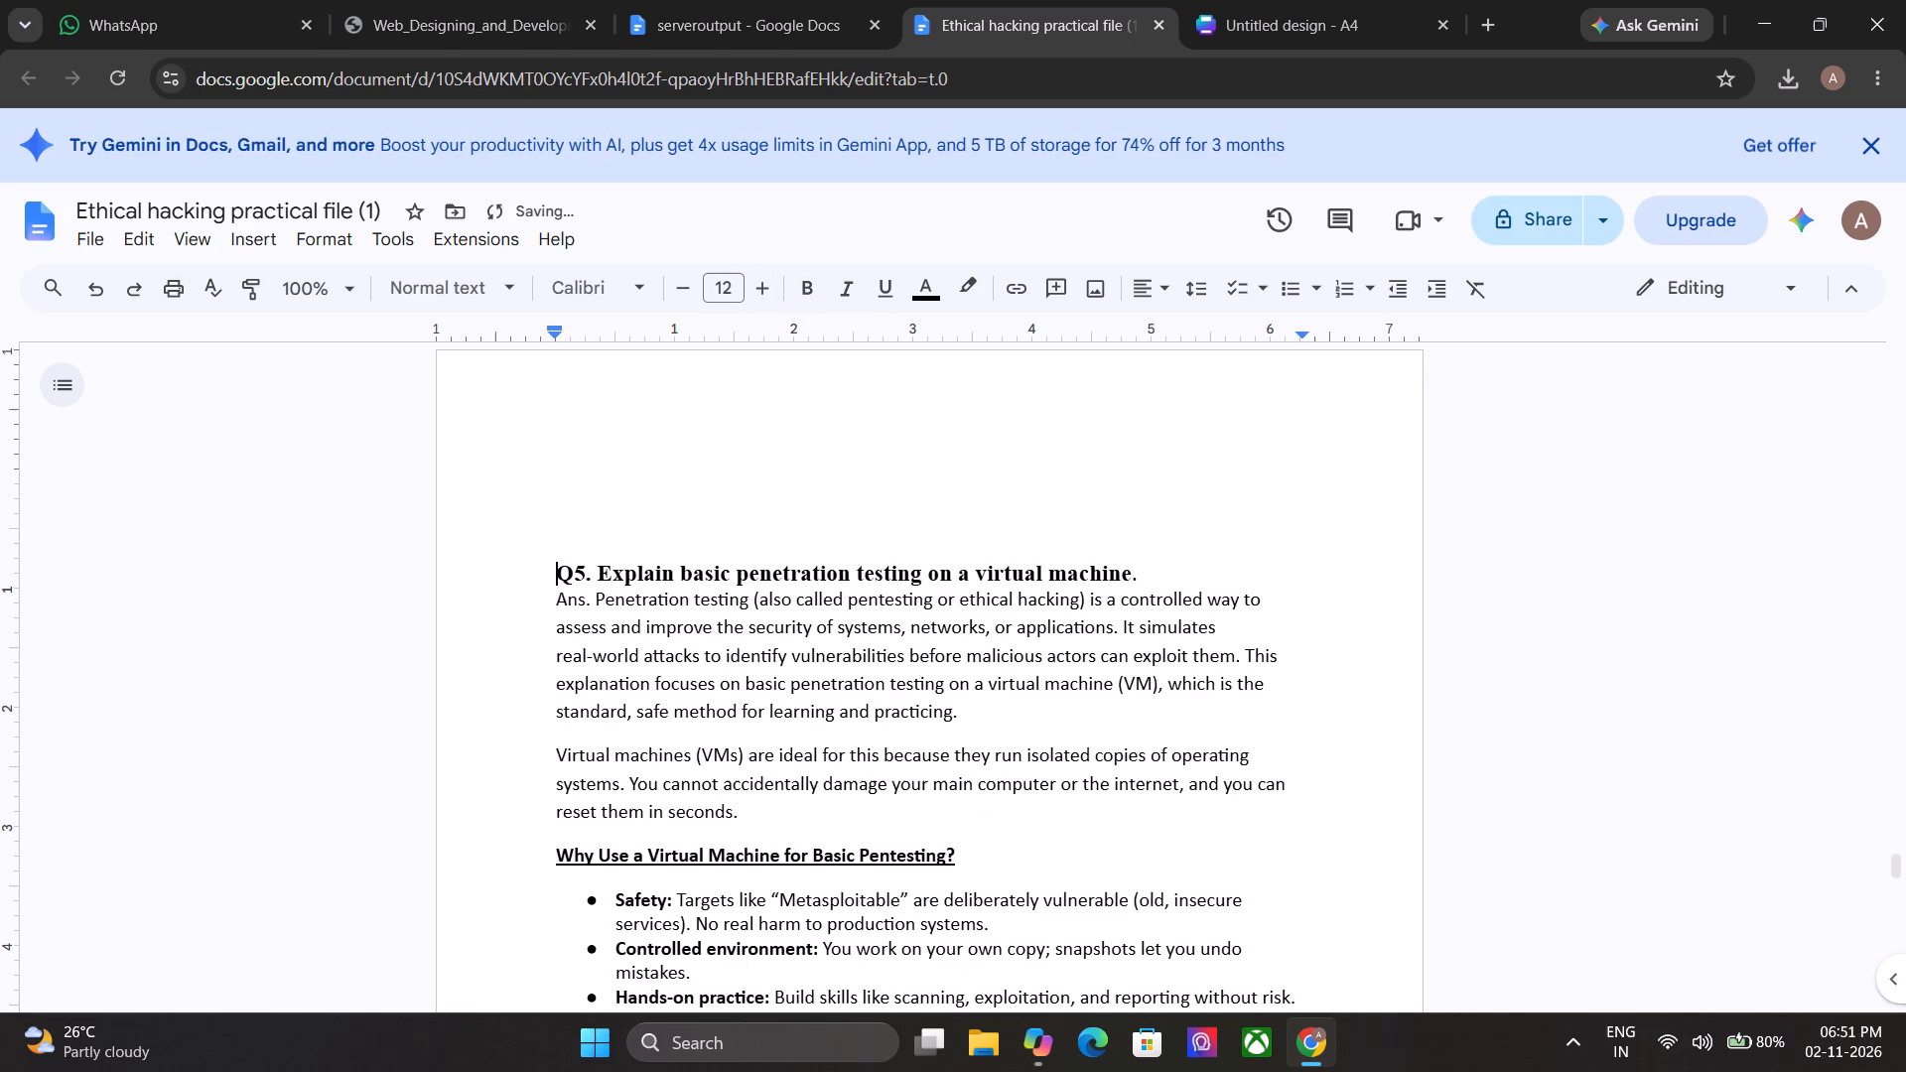
key("BackSpace")
key("BackSpace")
Insert blank lines above the heading "Q6. Explain reconnaissance and analysis." until it starts on the first line of the next page.
scroll(549, 711, "down", 2)
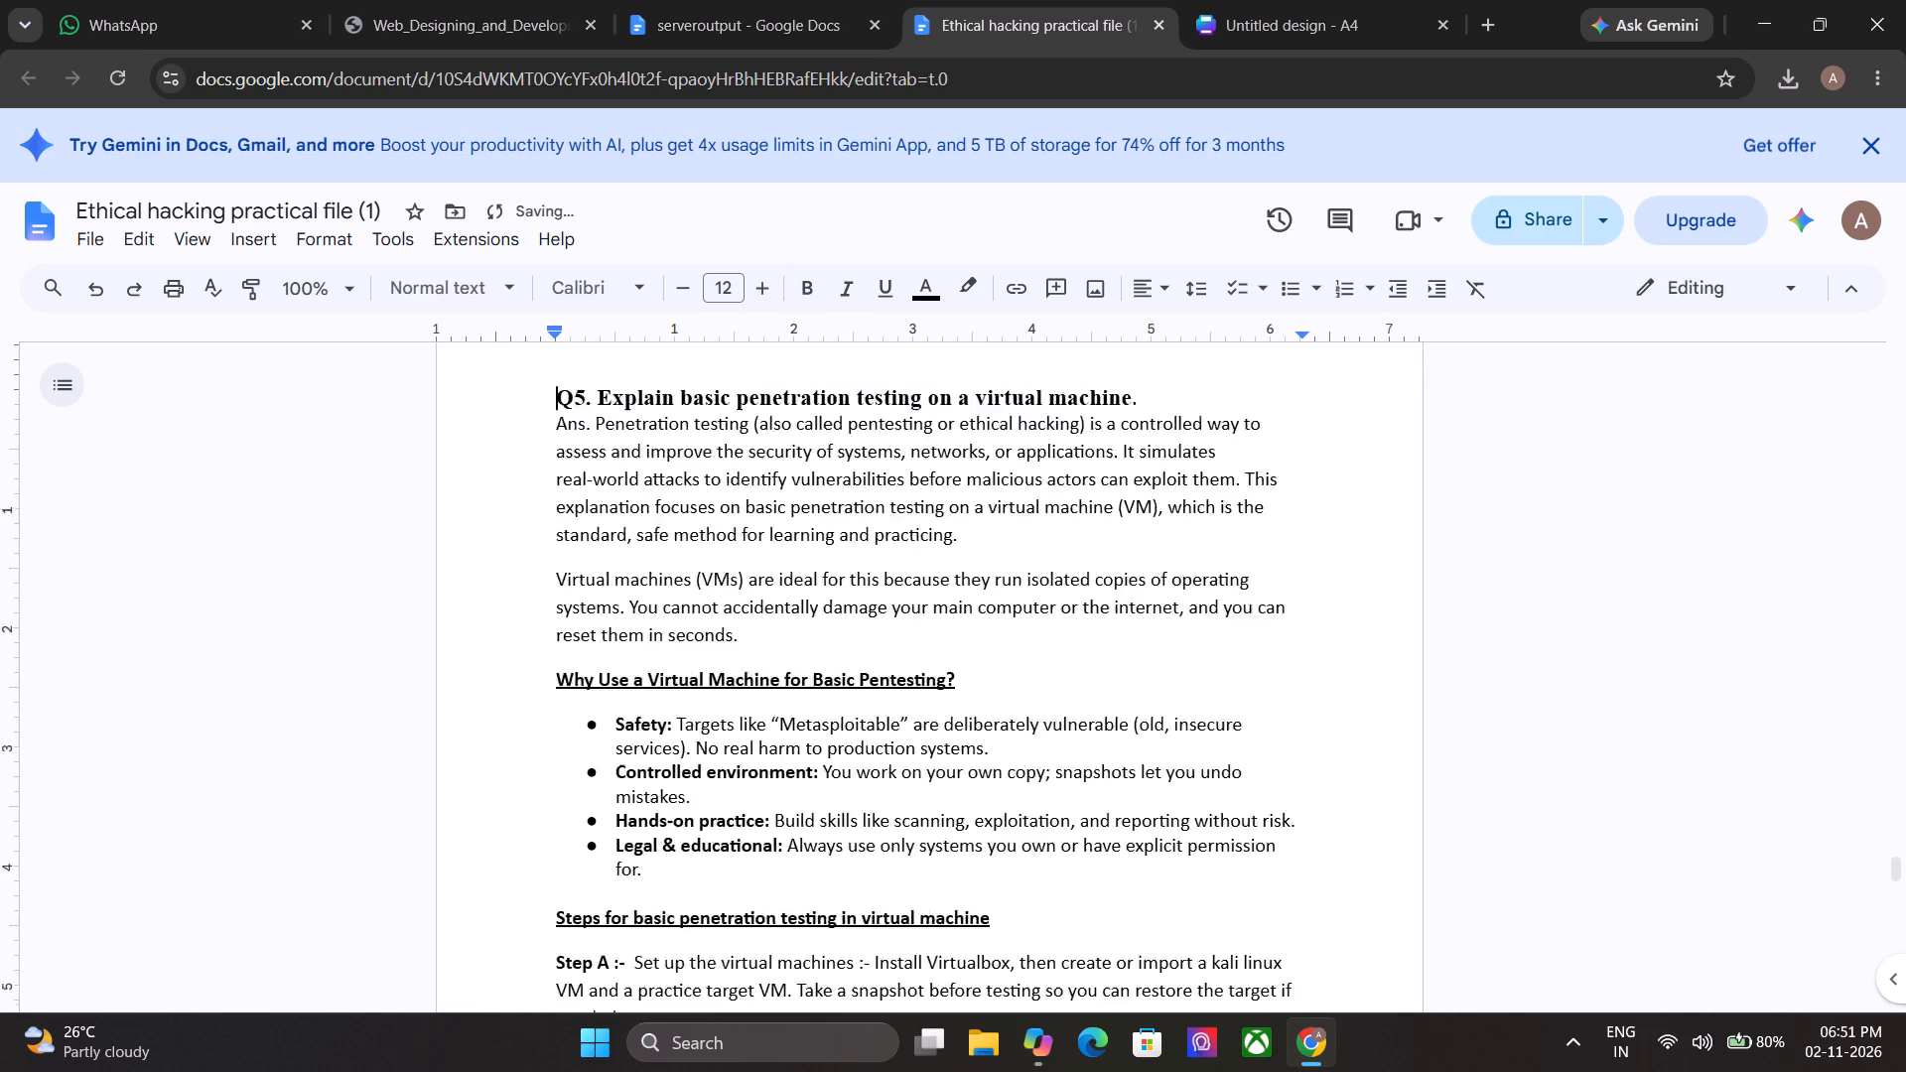
scroll(549, 711, "down", 8)
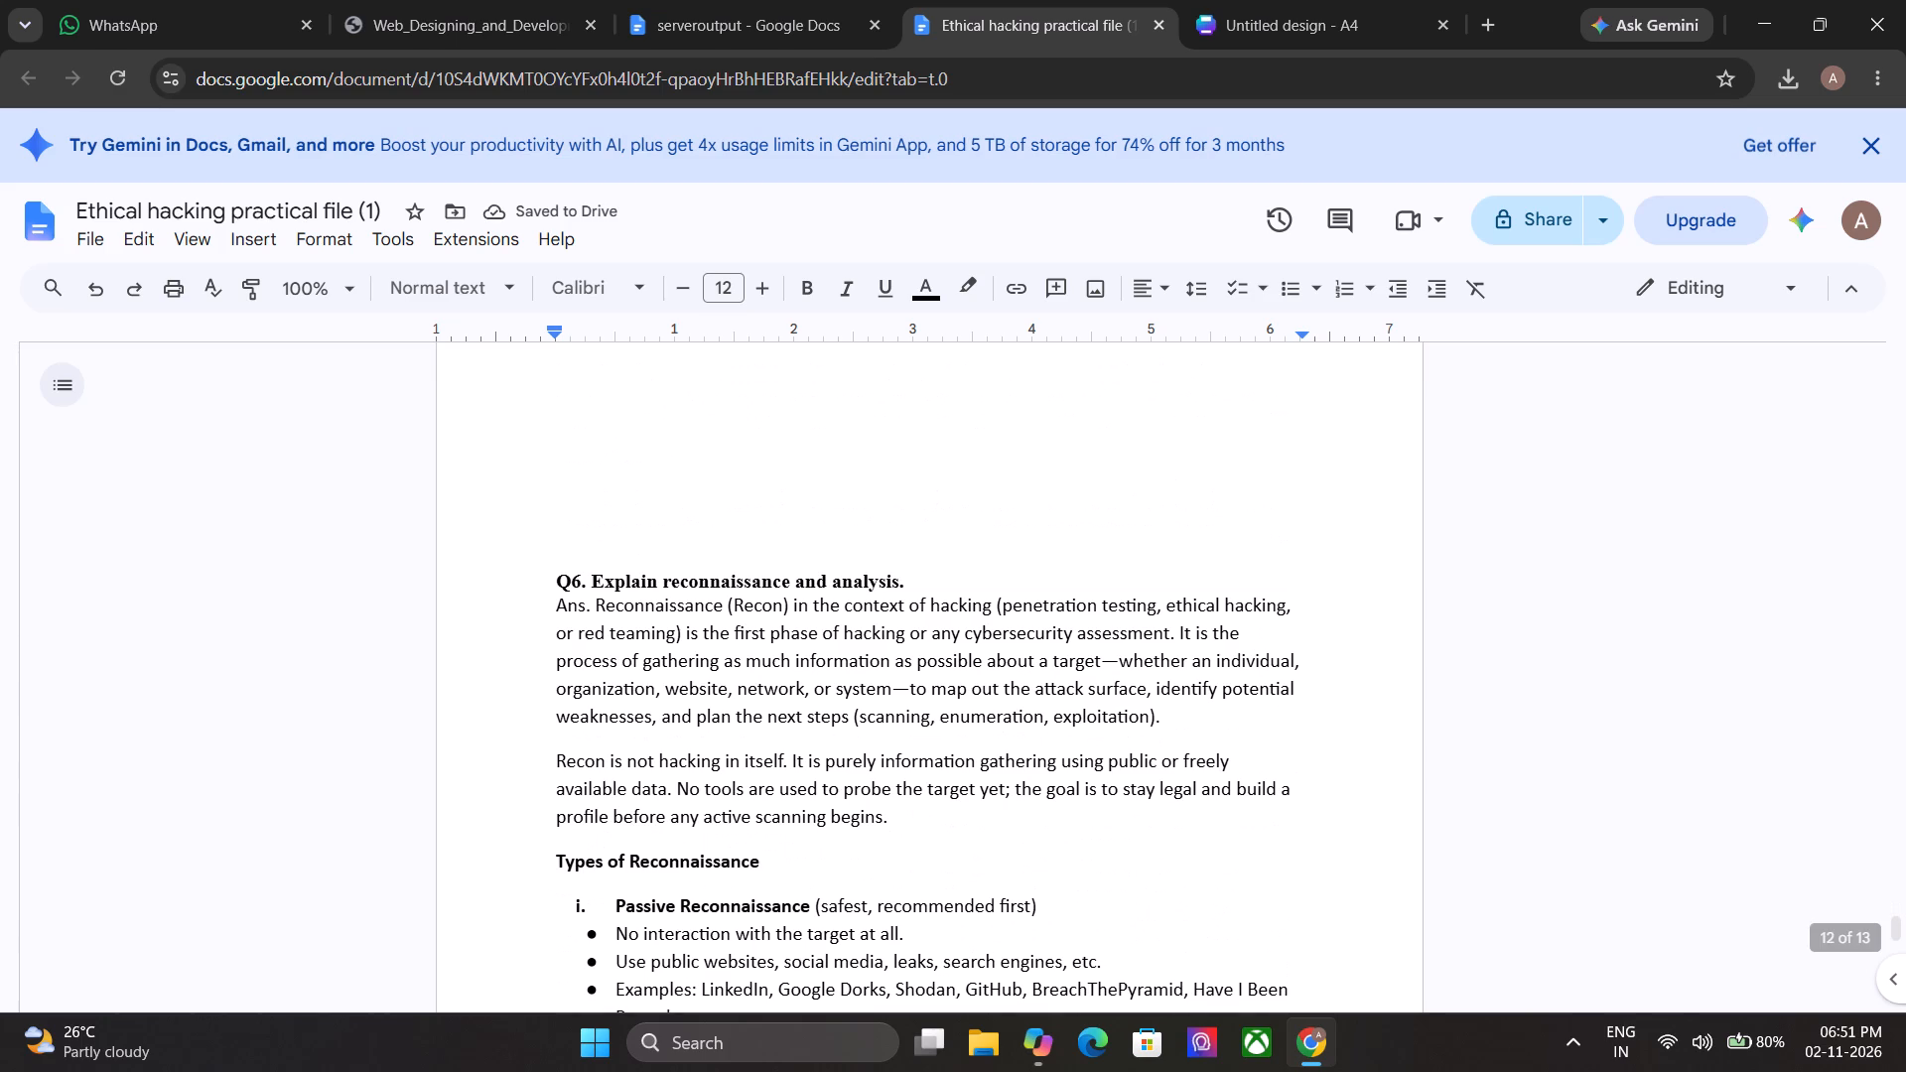
left_click(529, 562)
key("Return")
key("Return")
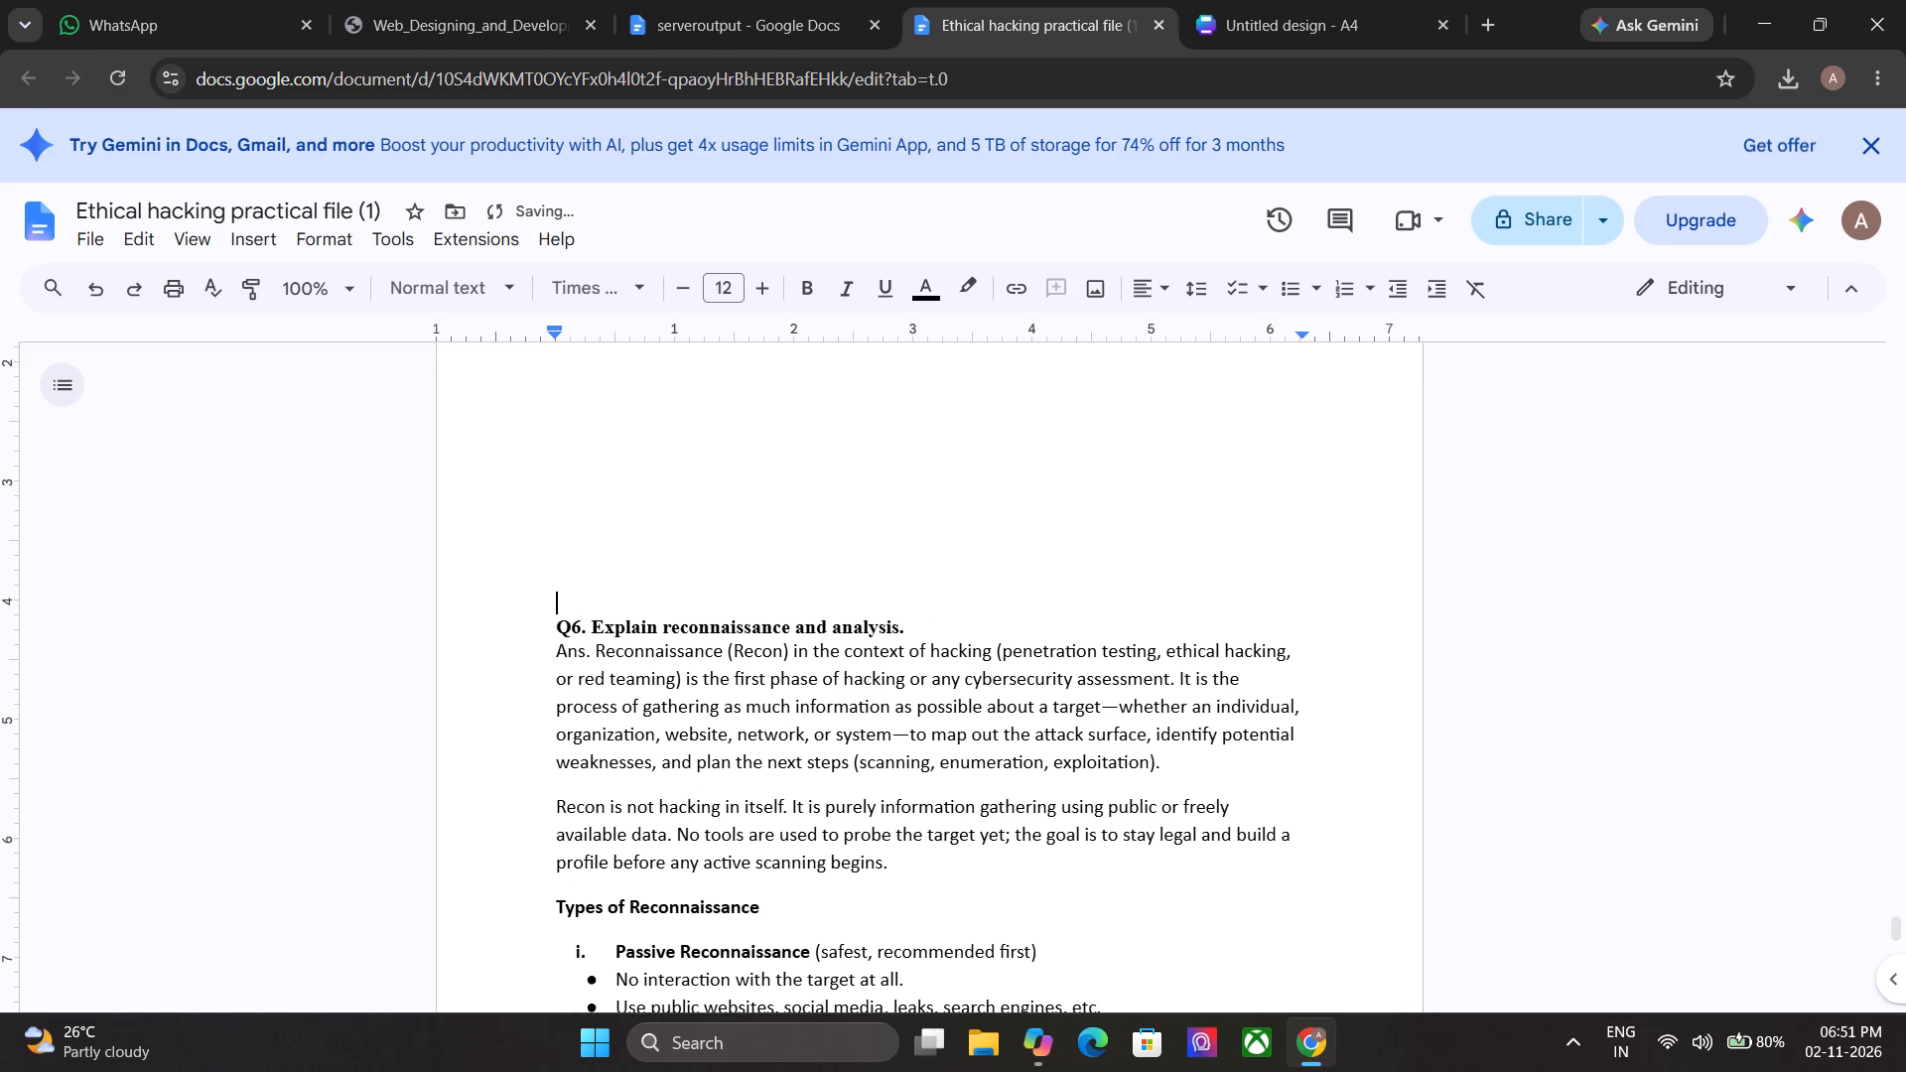
key("Return")
key("Return")
key("Return")
key("Return")
key("Return")
key("Return")
key("Return")
key("Return")
key("Return")
key("Return")
key("Return")
key("Return")
key("Return")
key("Return")
key("Return")
key("Return")
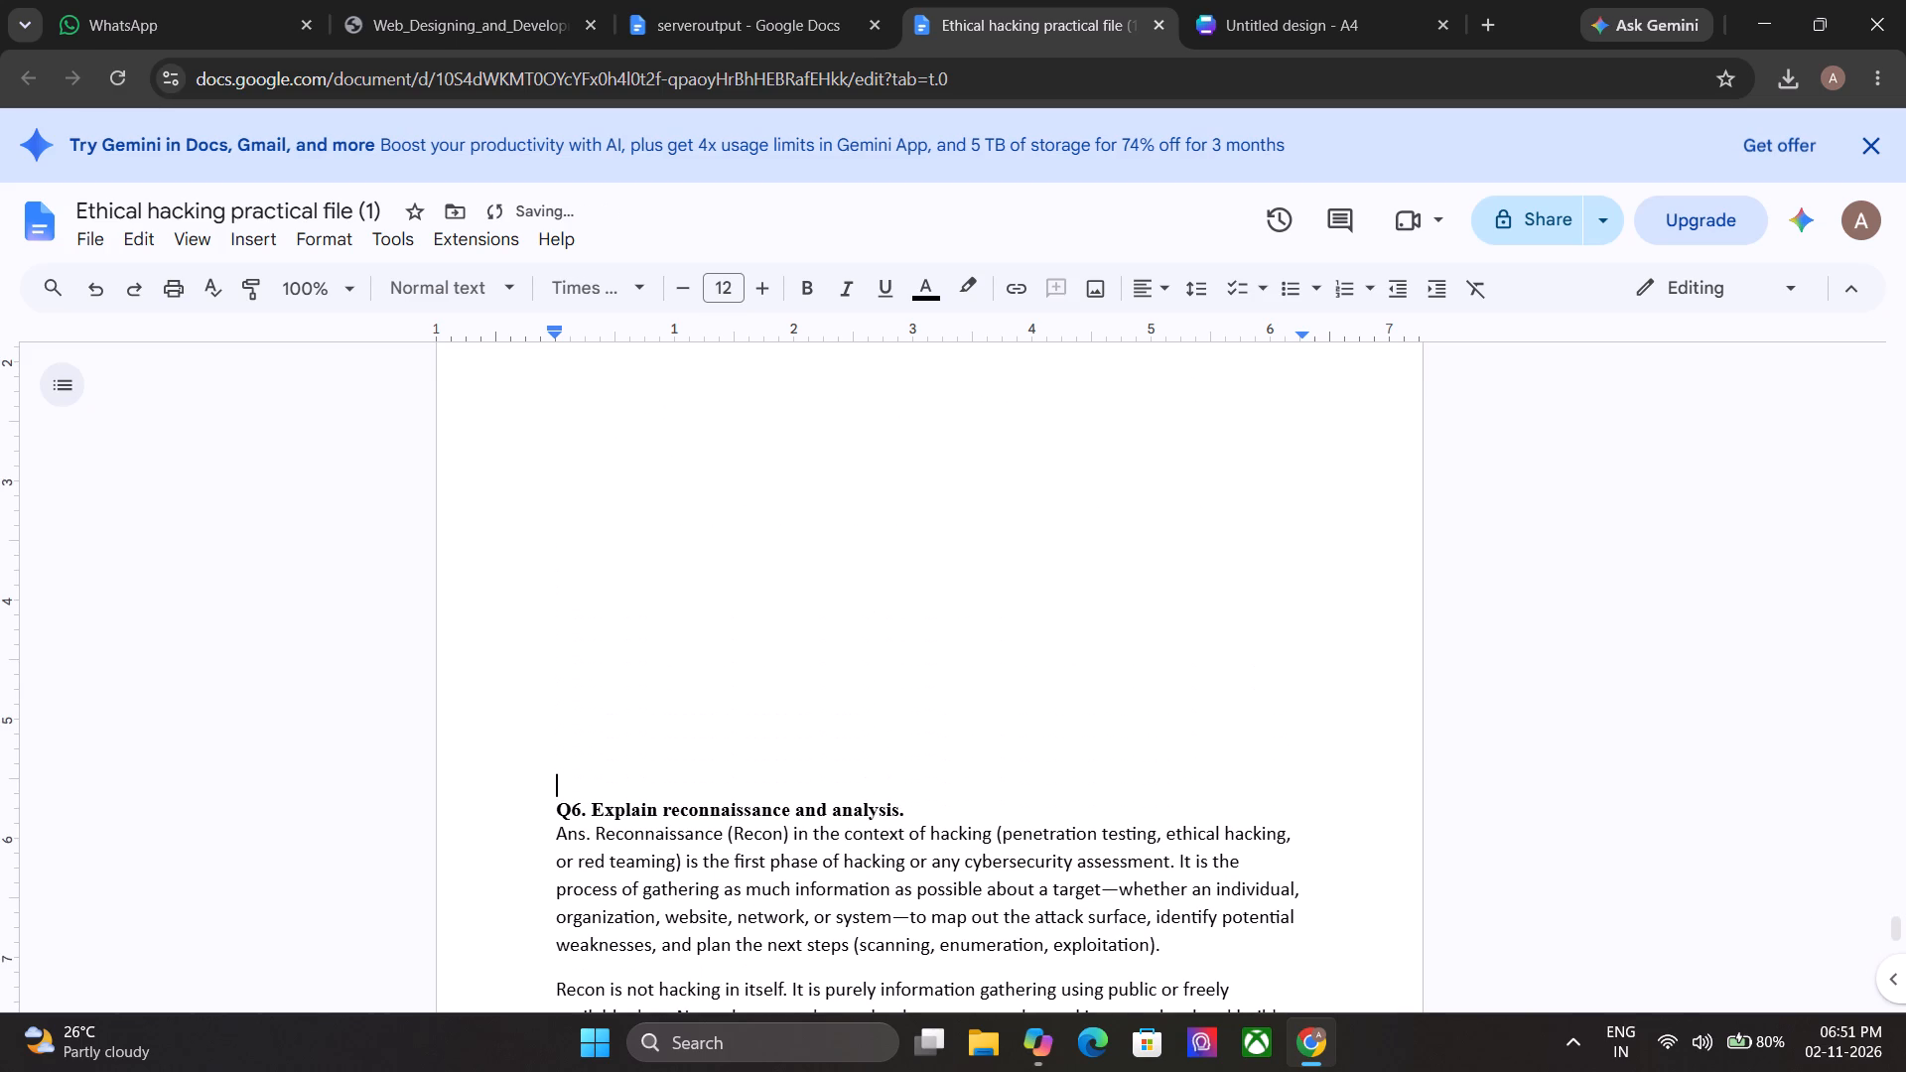
key("Return")
key("Return")
key("Return")
key("Return")
key("Return")
key("Return")
key("Return")
key("Return")
key("Return")
key("Return")
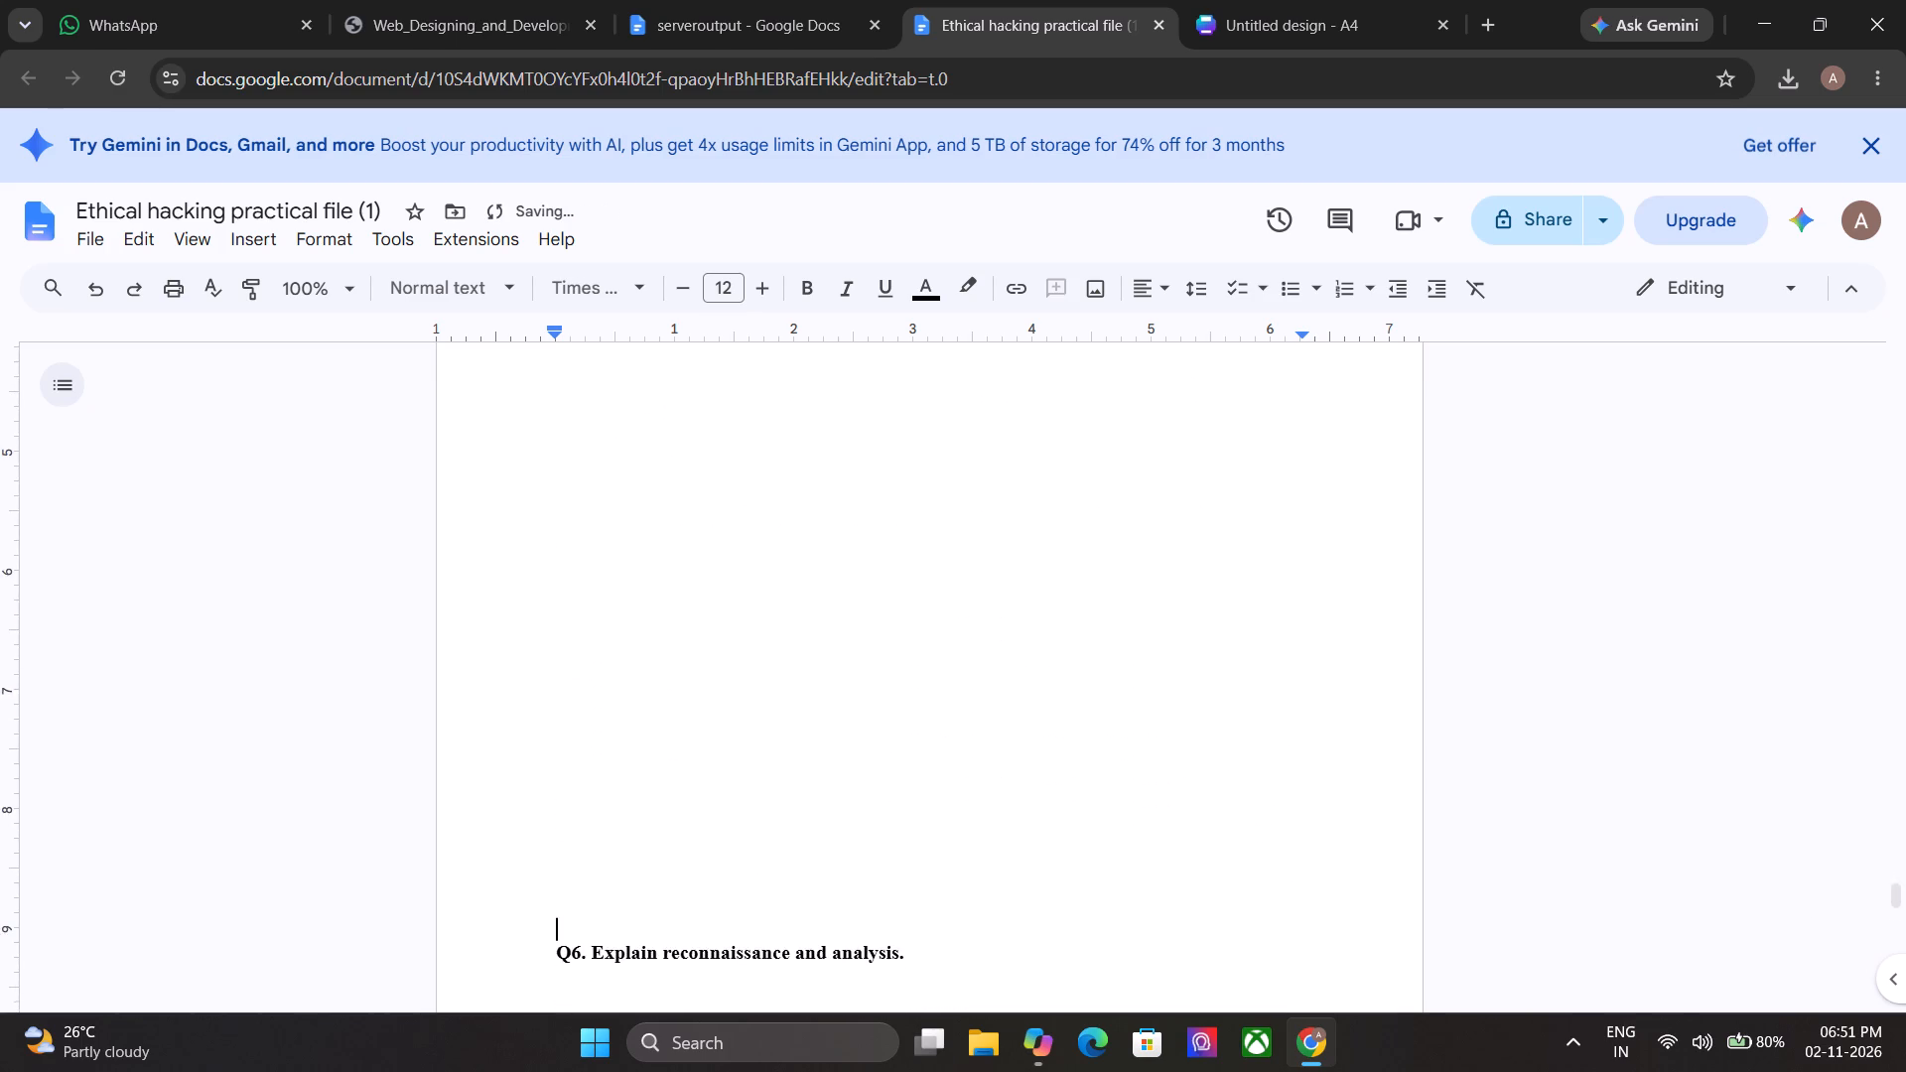
scroll(529, 562, "down", 2)
key("Return")
key("Return")
key("Return")
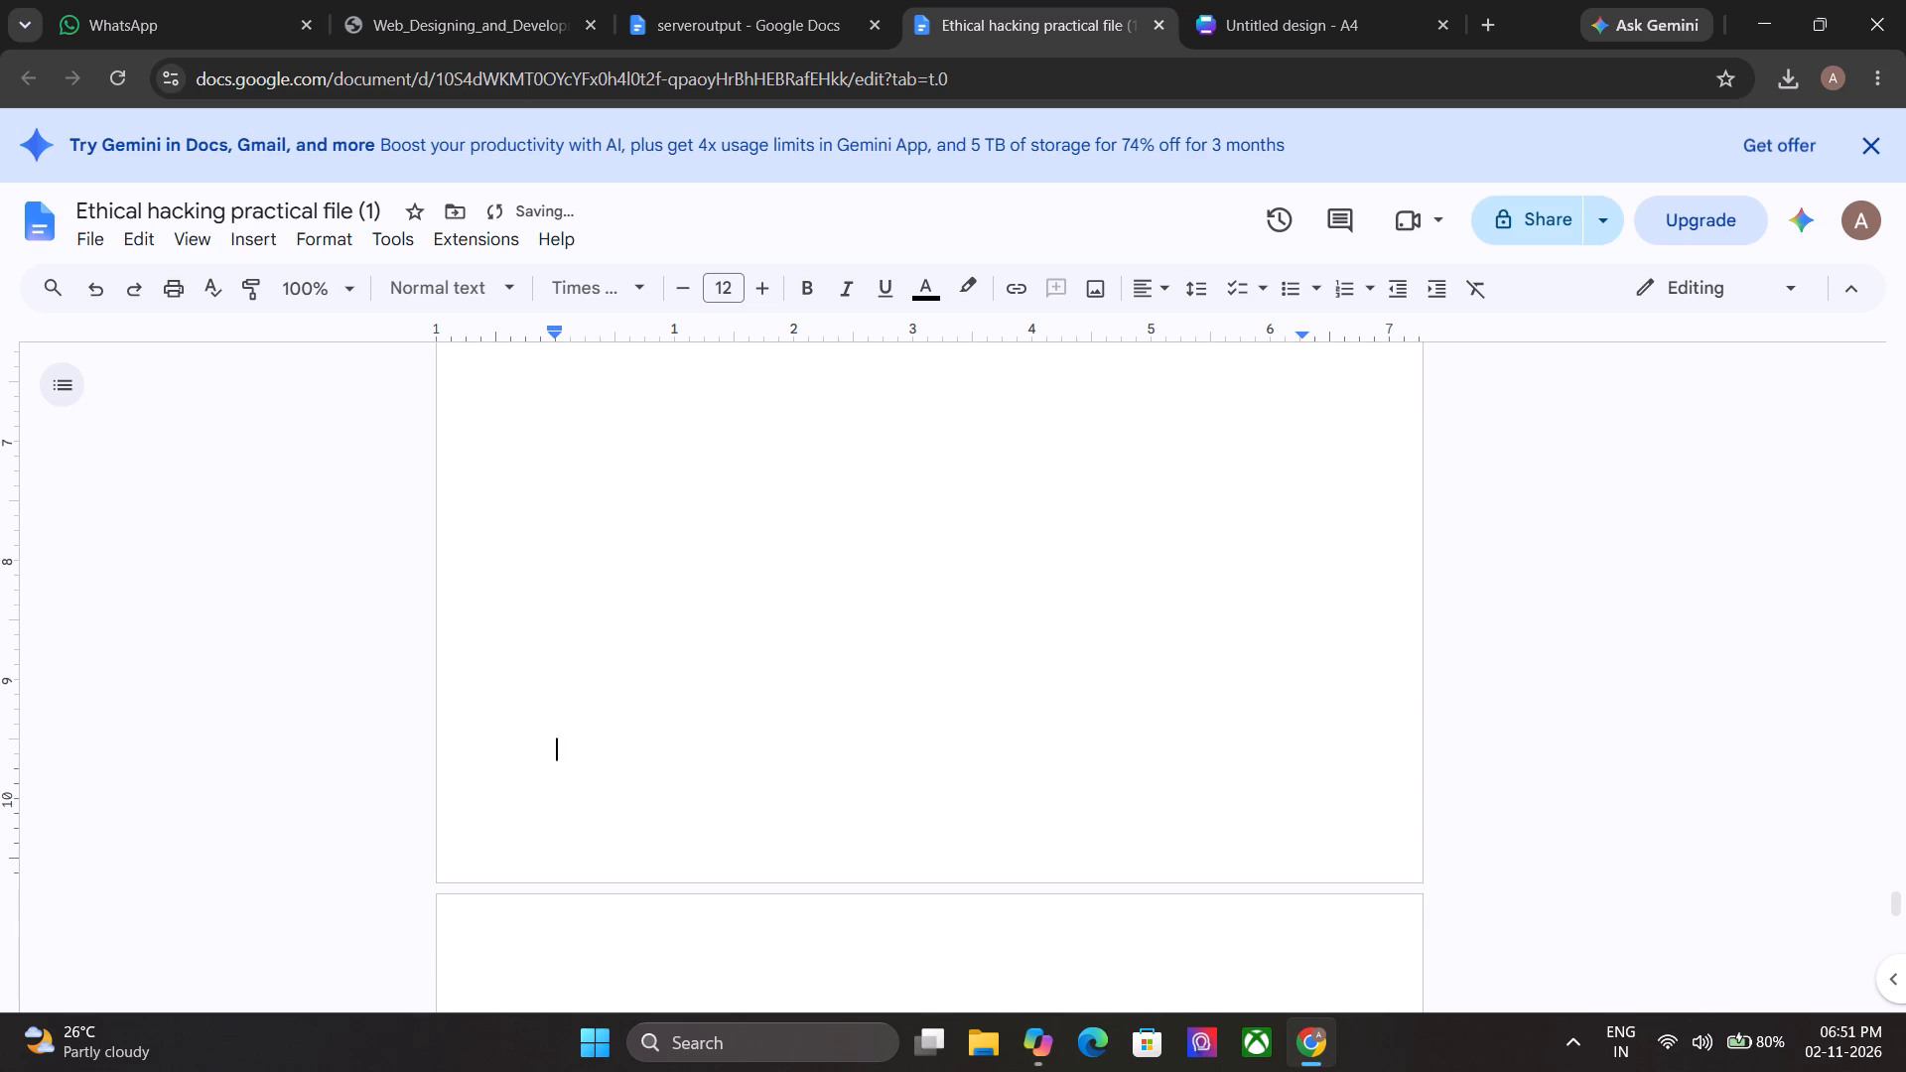
key("Return")
key("Return")
key("BackSpace")
key("BackSpace")
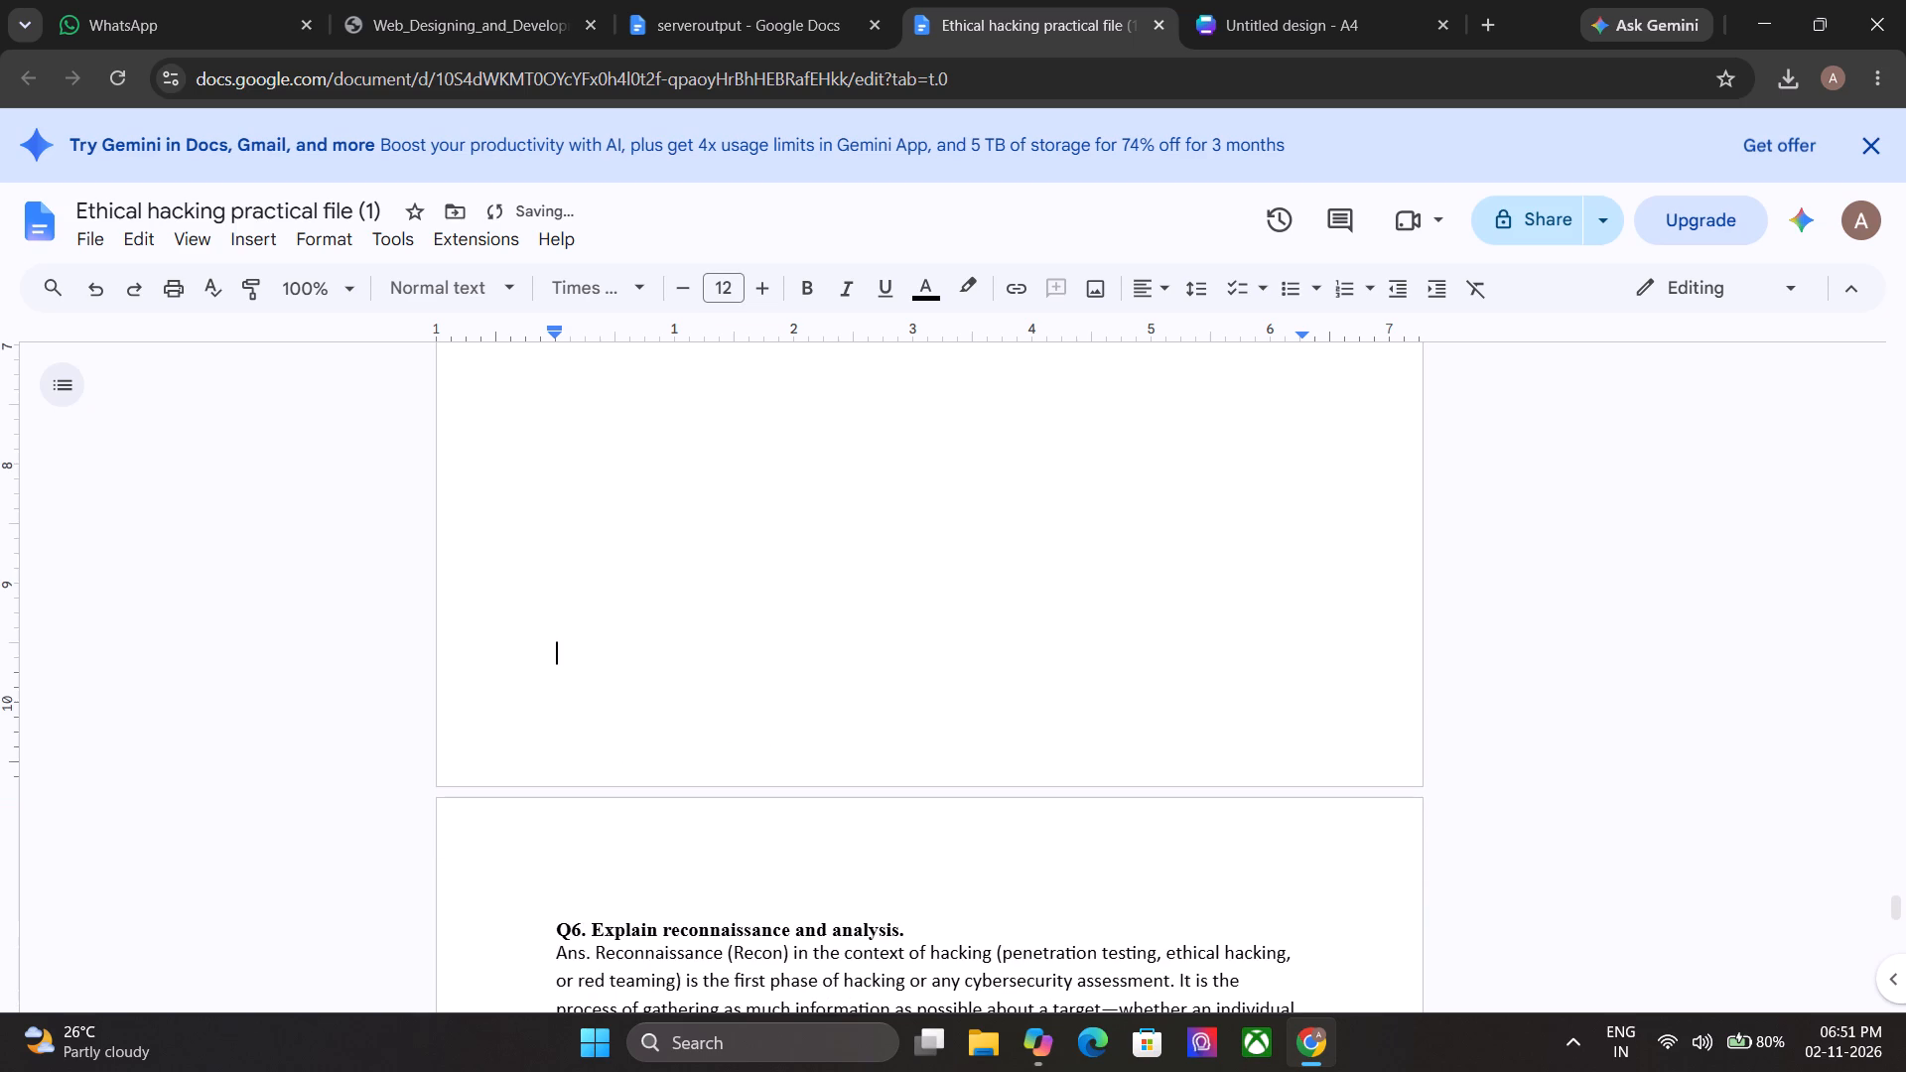
Set the font size of the heading "Q6. Explain reconnaissance and analysis." to 14.
scroll(529, 562, "down", 3)
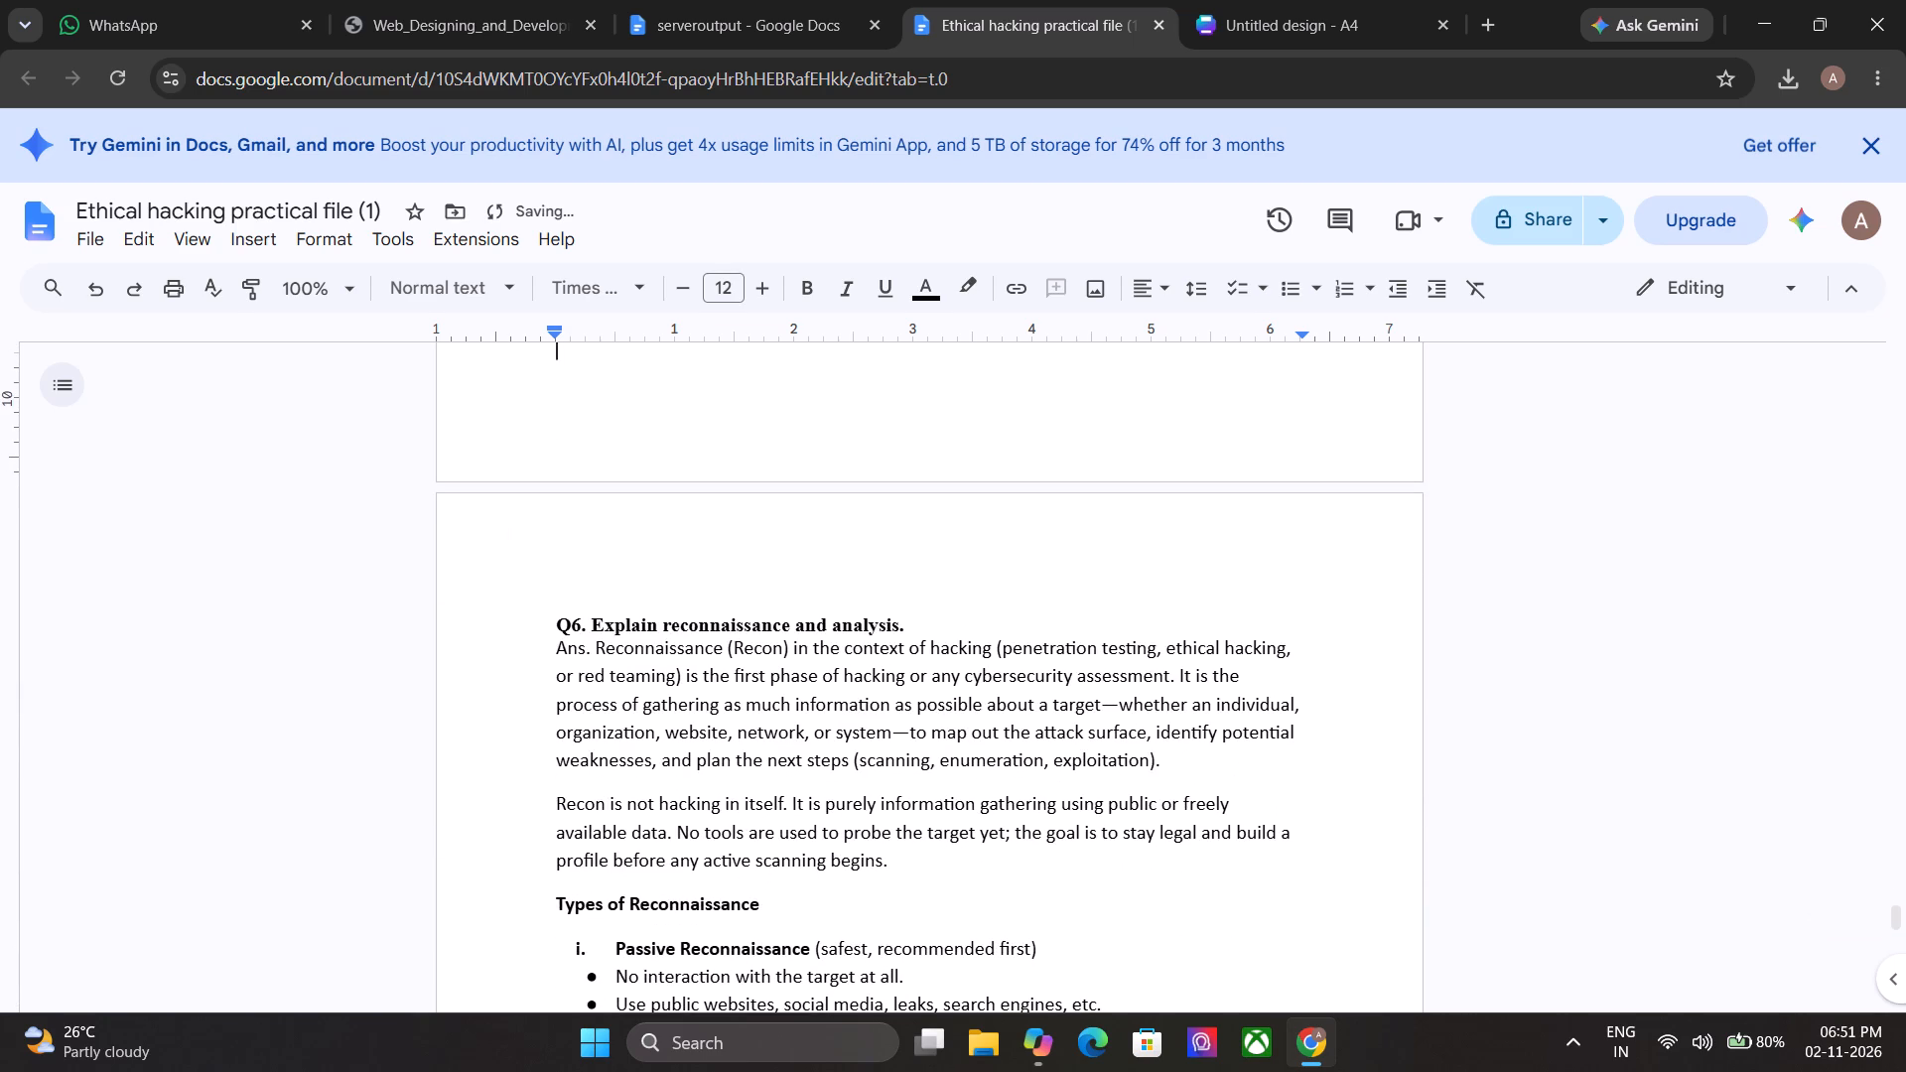
left_click_drag(552, 629, 903, 622)
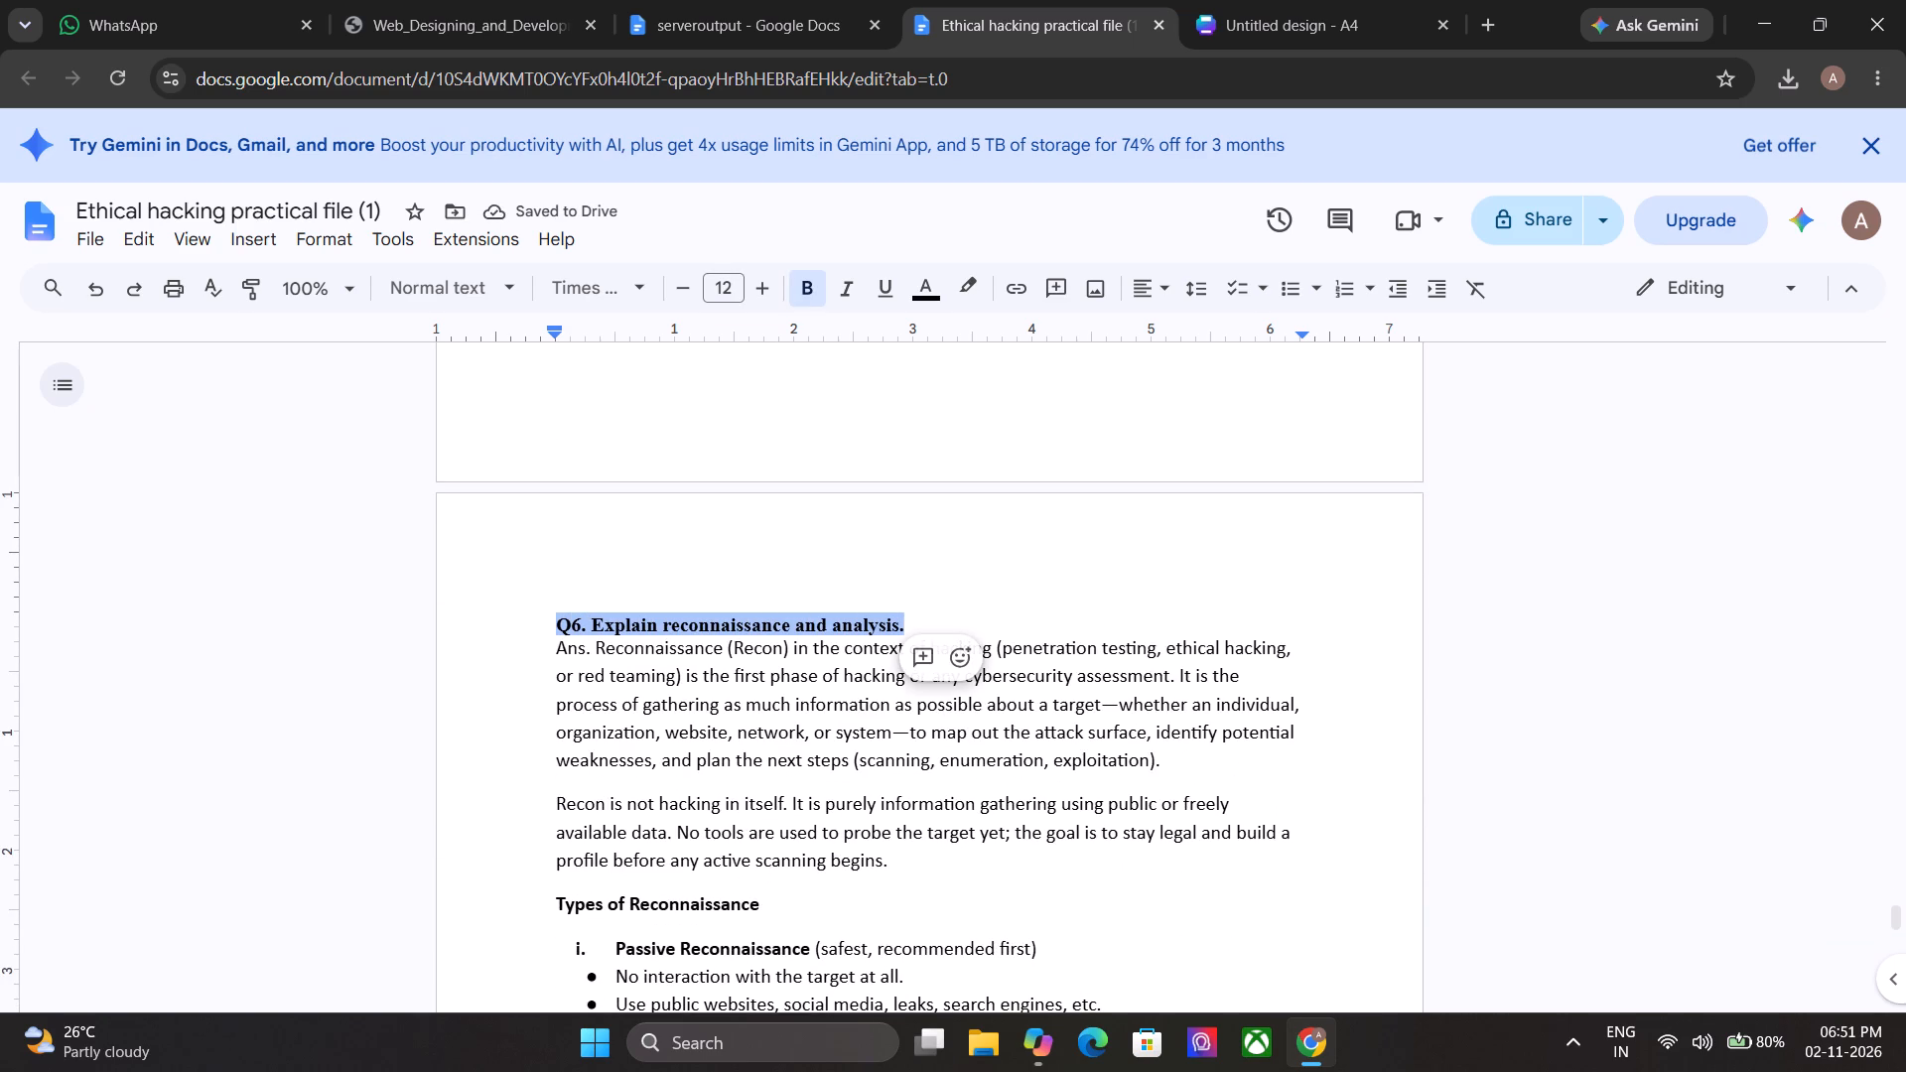
left_click(758, 294)
left_click(758, 294)
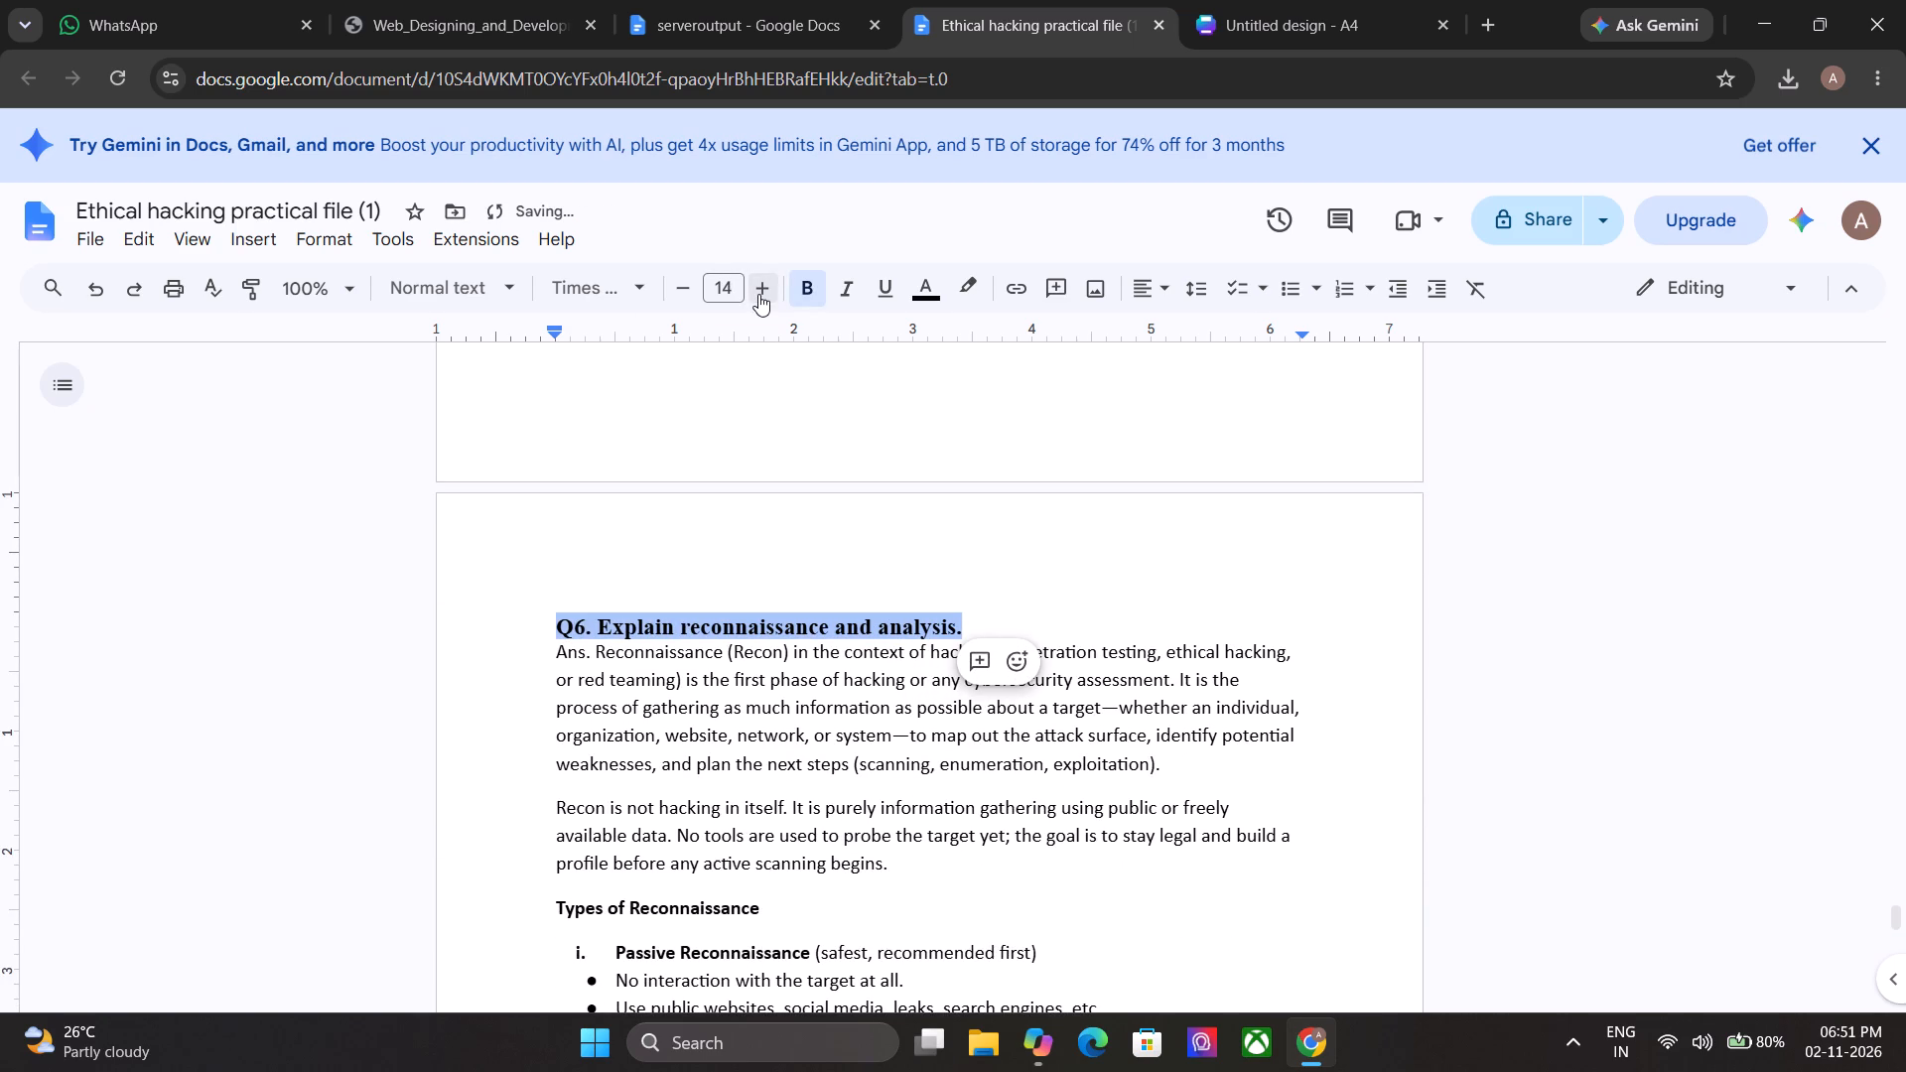
Check the beginning of the Ethical hacking practical file, the open Web Designing and Development PDF and the serveroutput document.
scroll(810, 460, "up", 18)
scroll(810, 460, "up", 6)
scroll(810, 460, "down", 5)
scroll(810, 460, "up", 20)
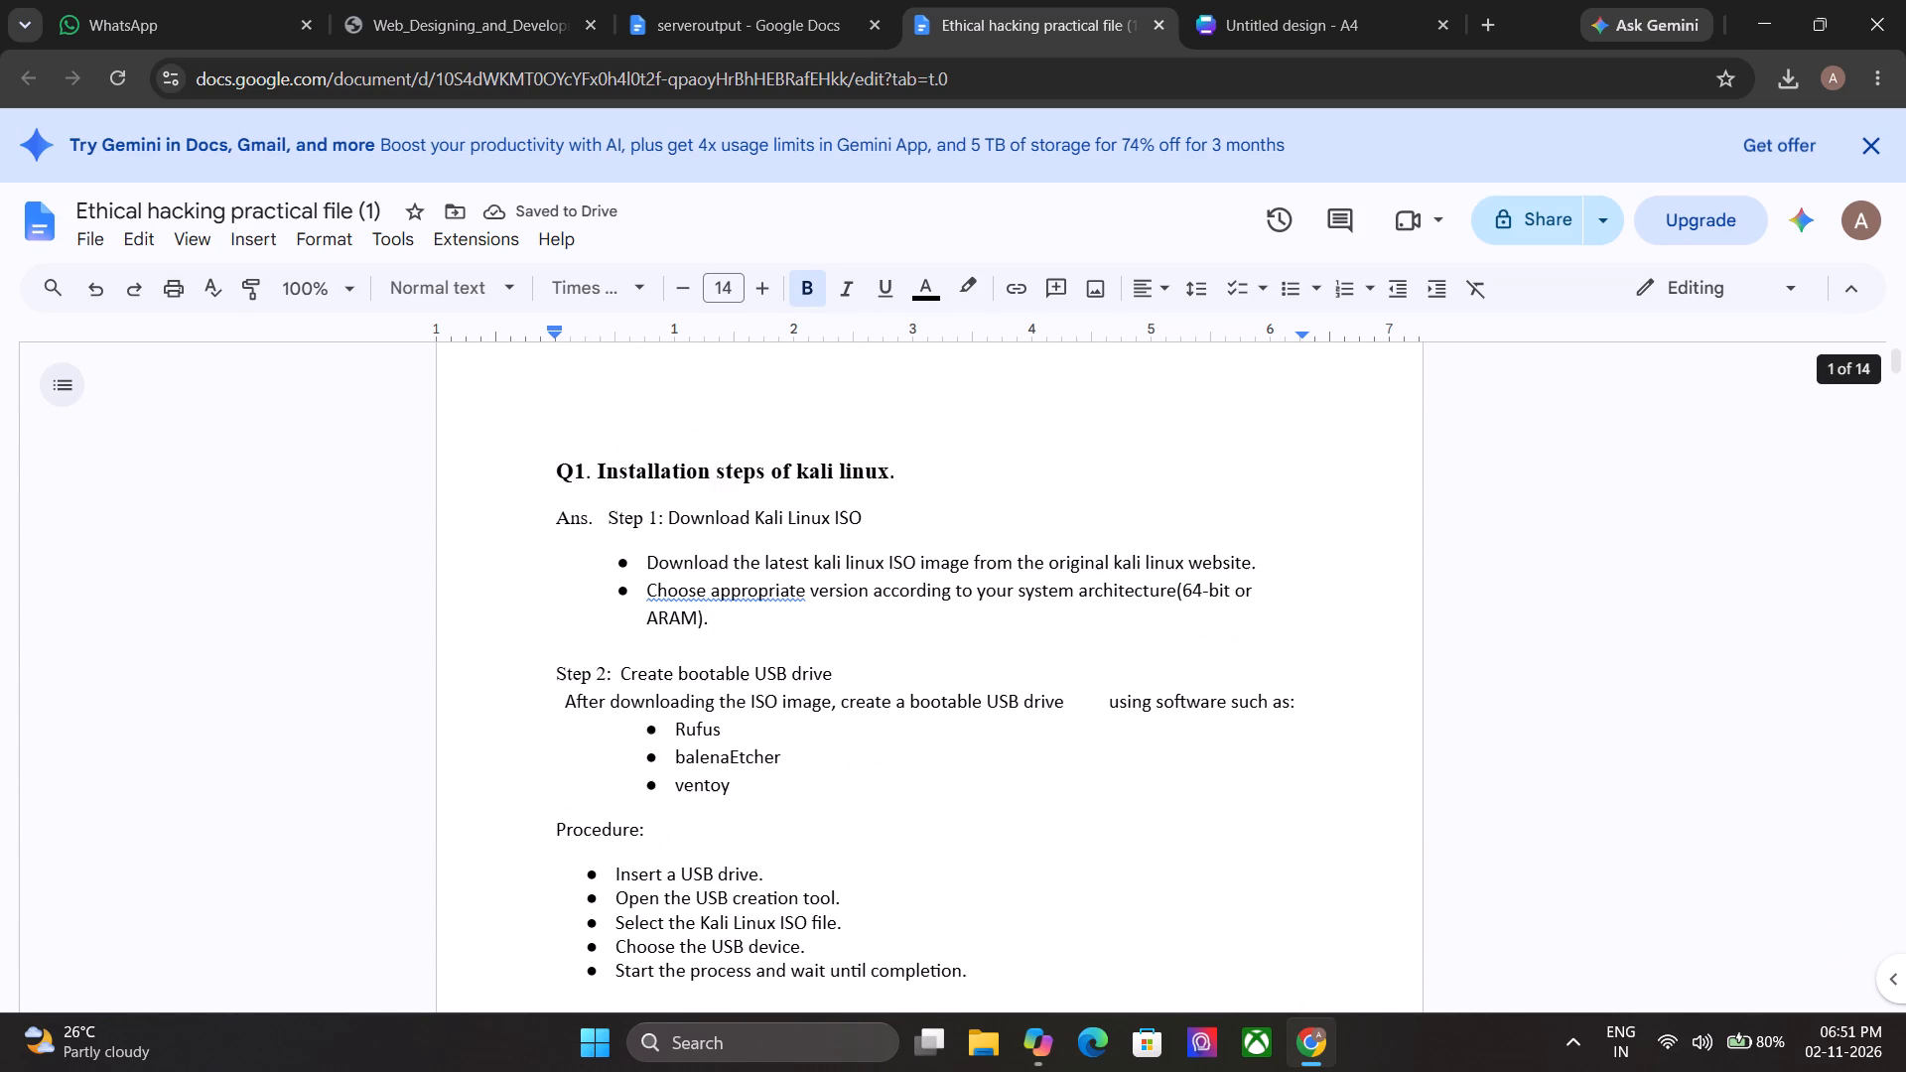
scroll(810, 460, "up", 2)
left_click(939, 501)
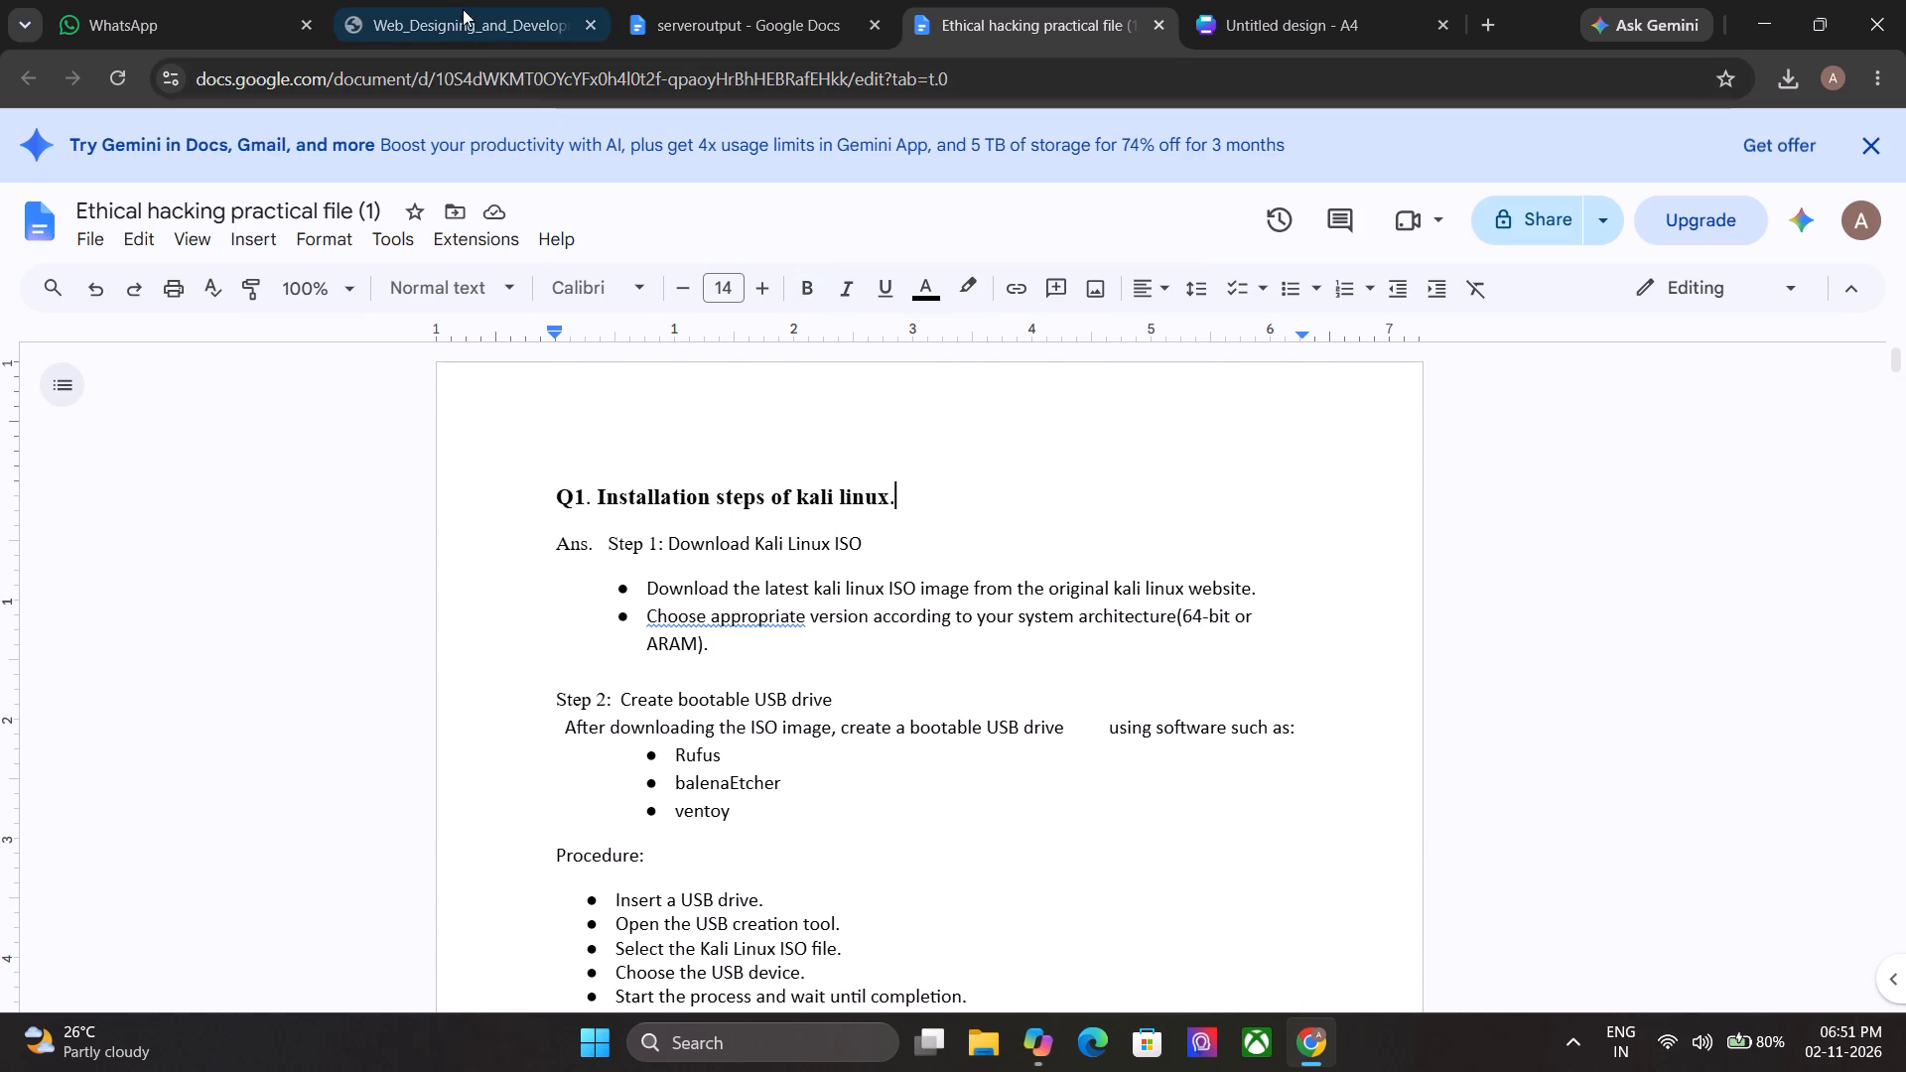
left_click(458, 0)
left_click(674, 0)
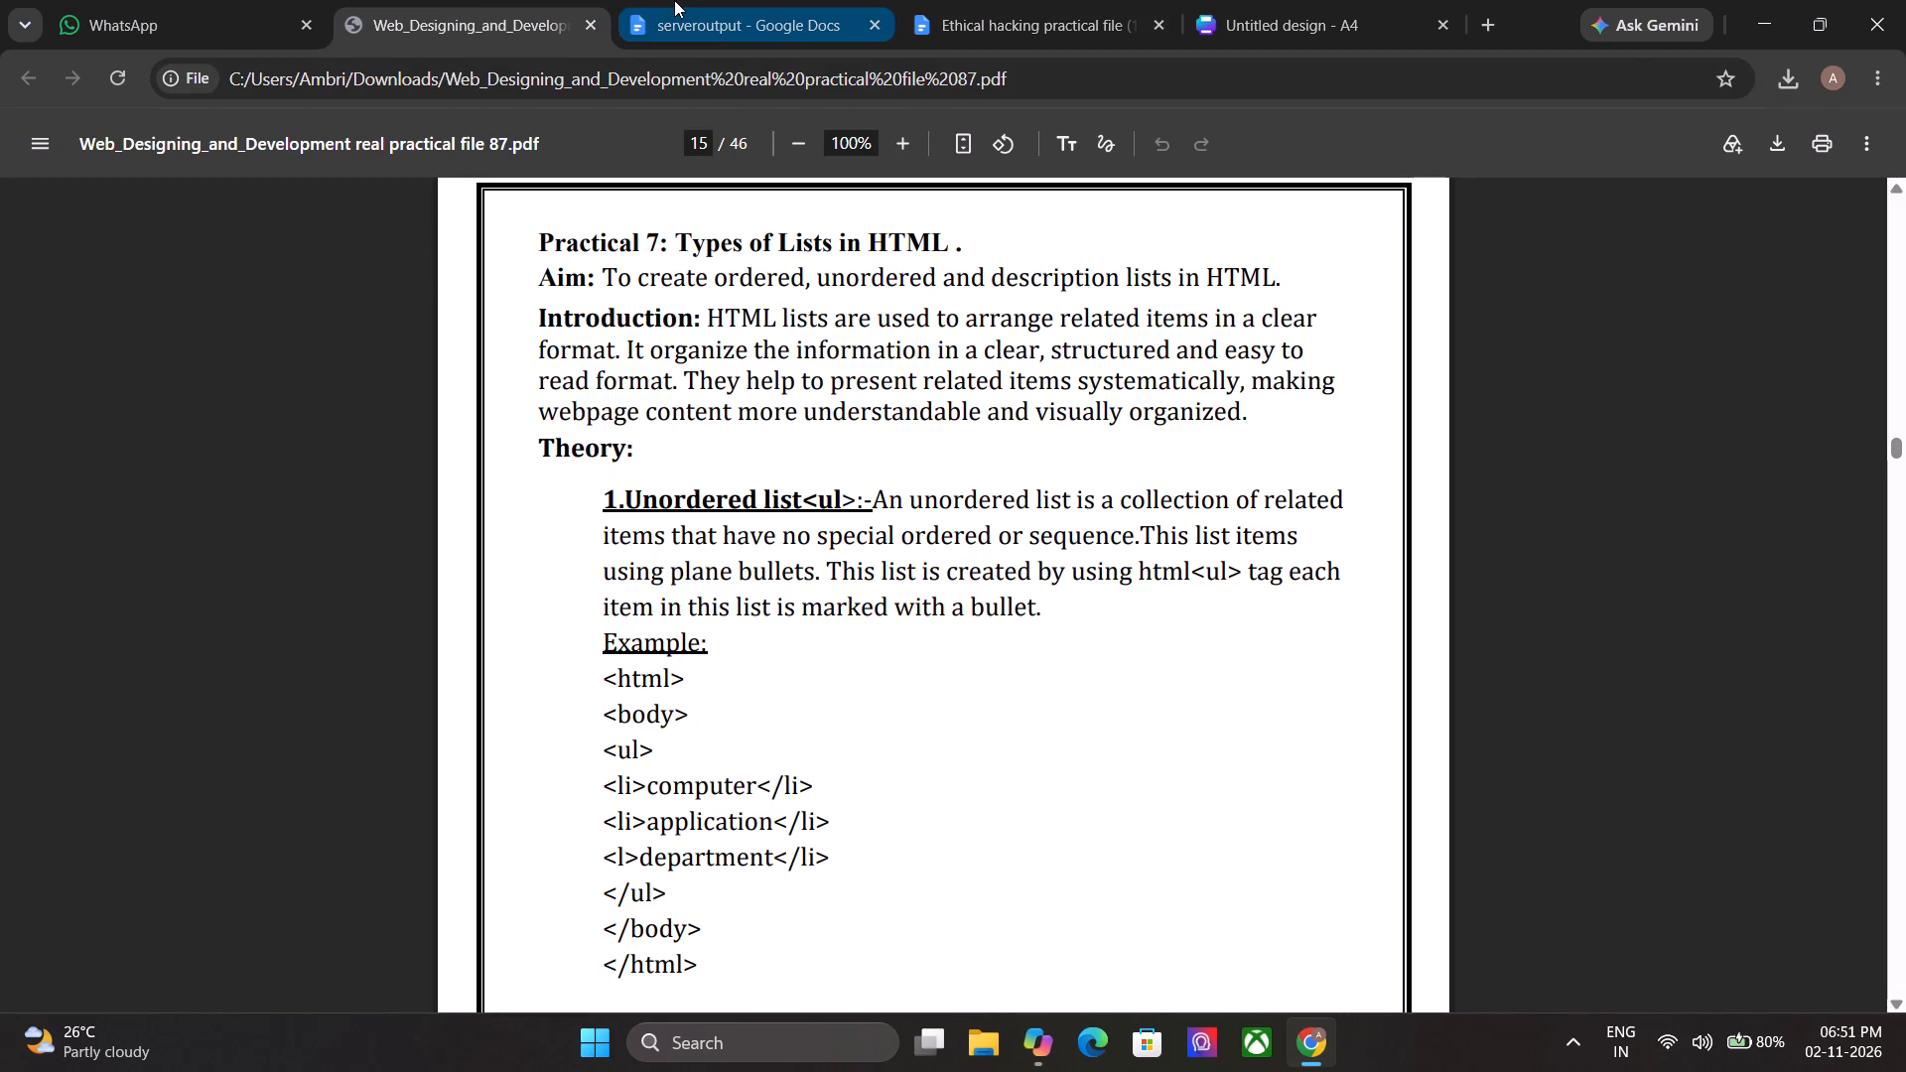
left_click(977, 0)
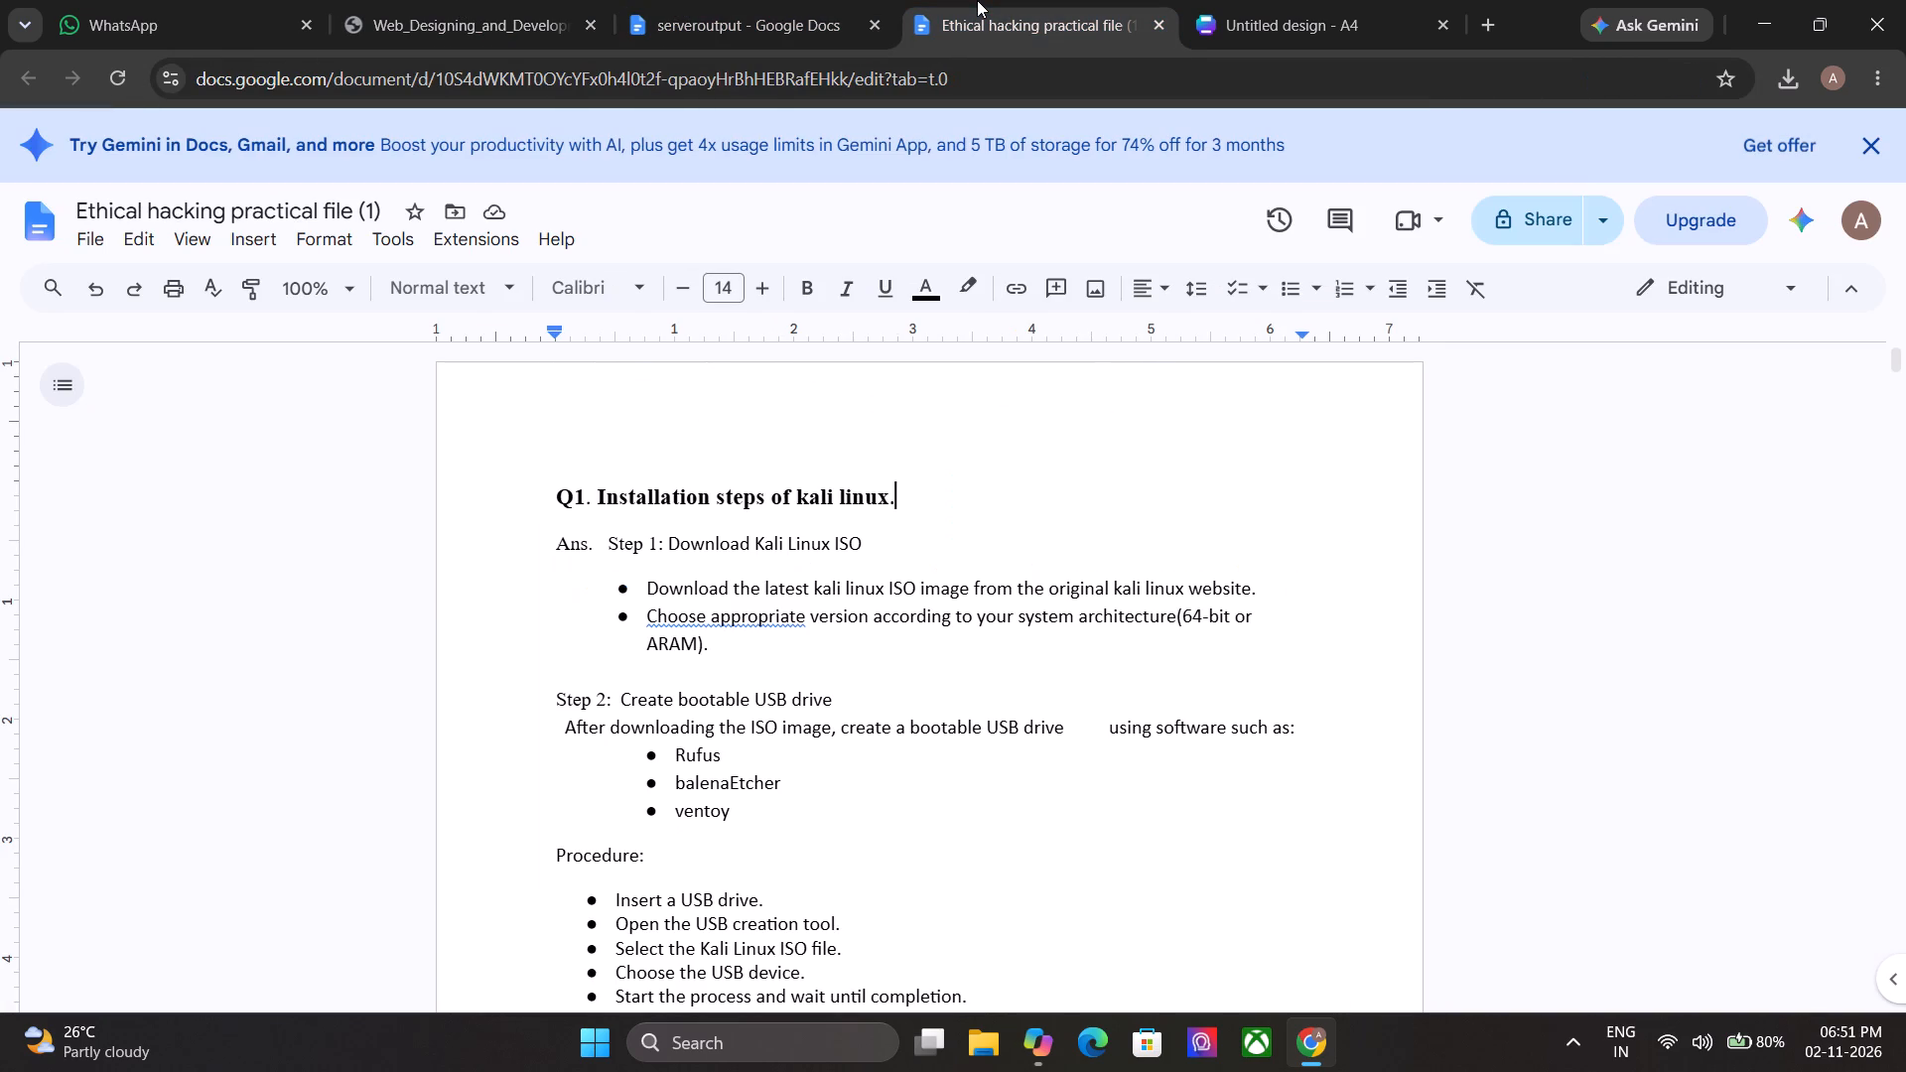
left_click(717, 0)
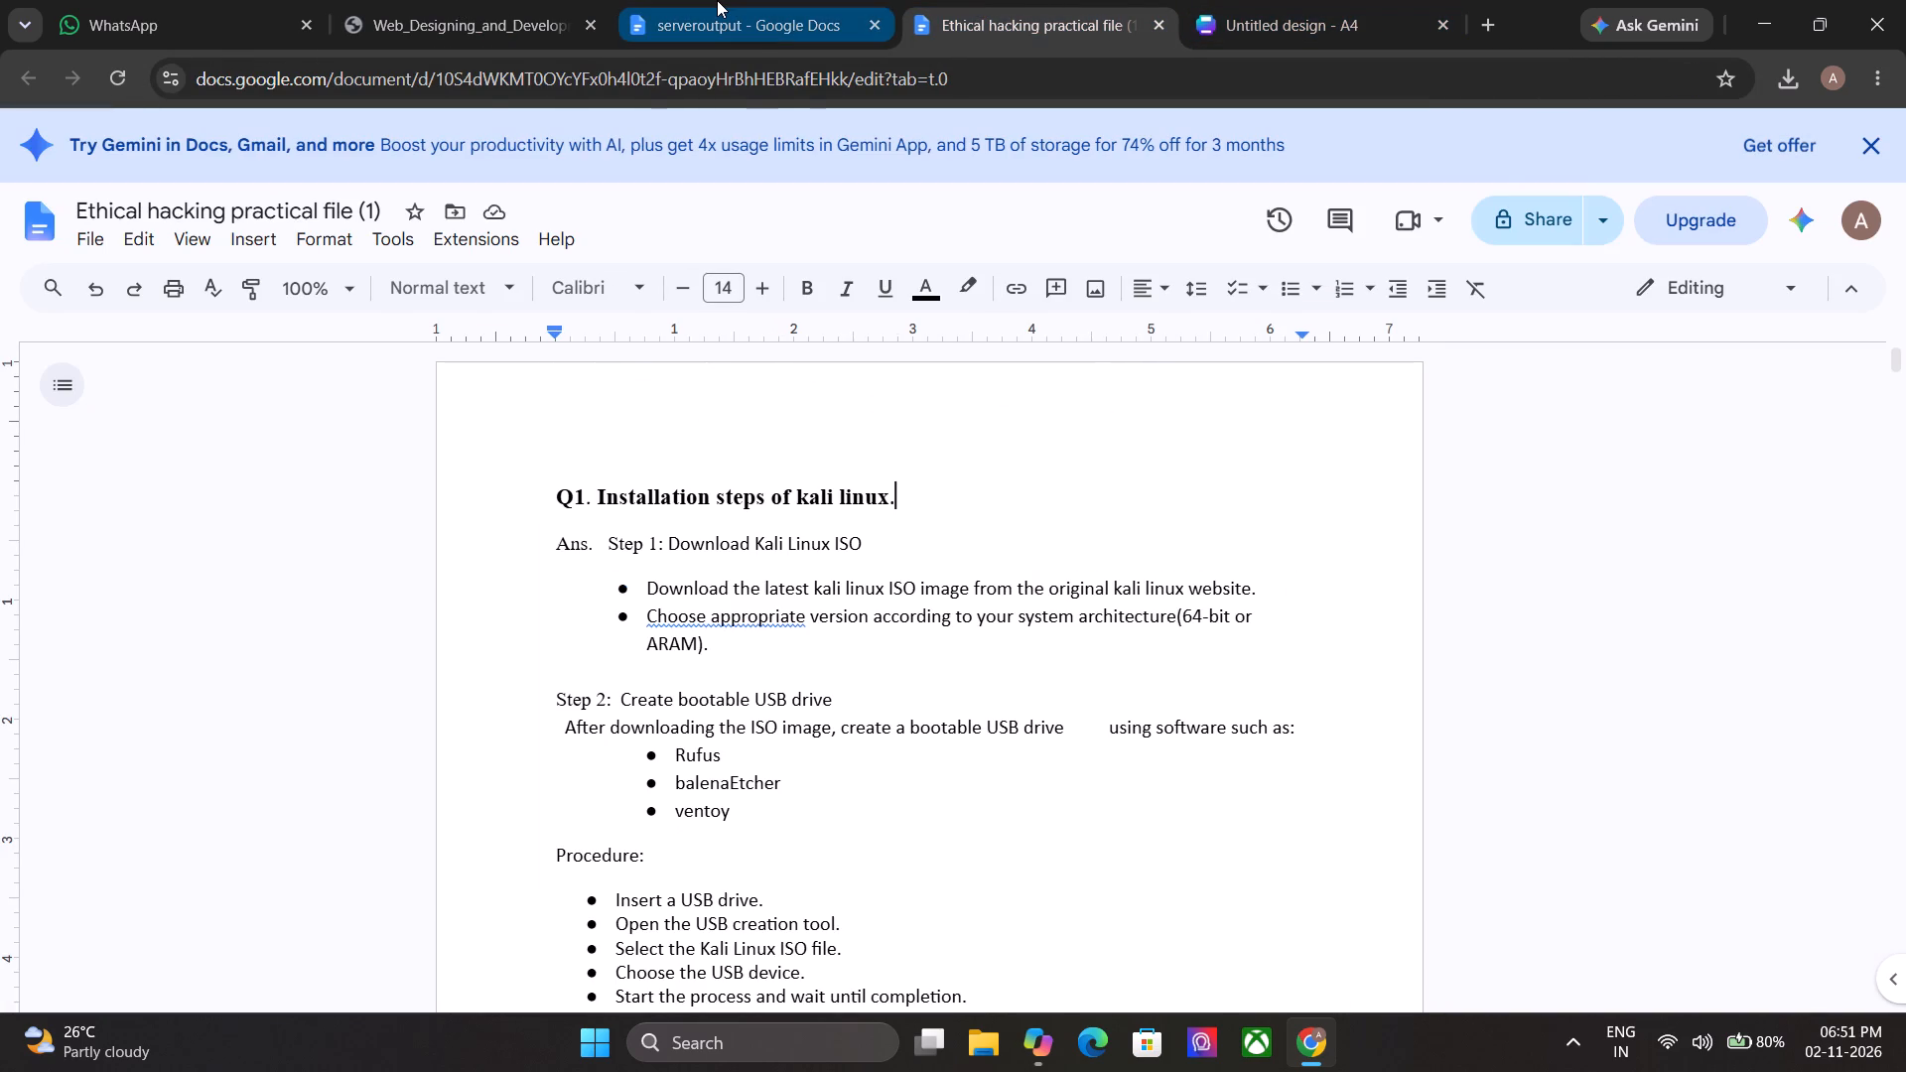
scroll(619, 713, "up", 8)
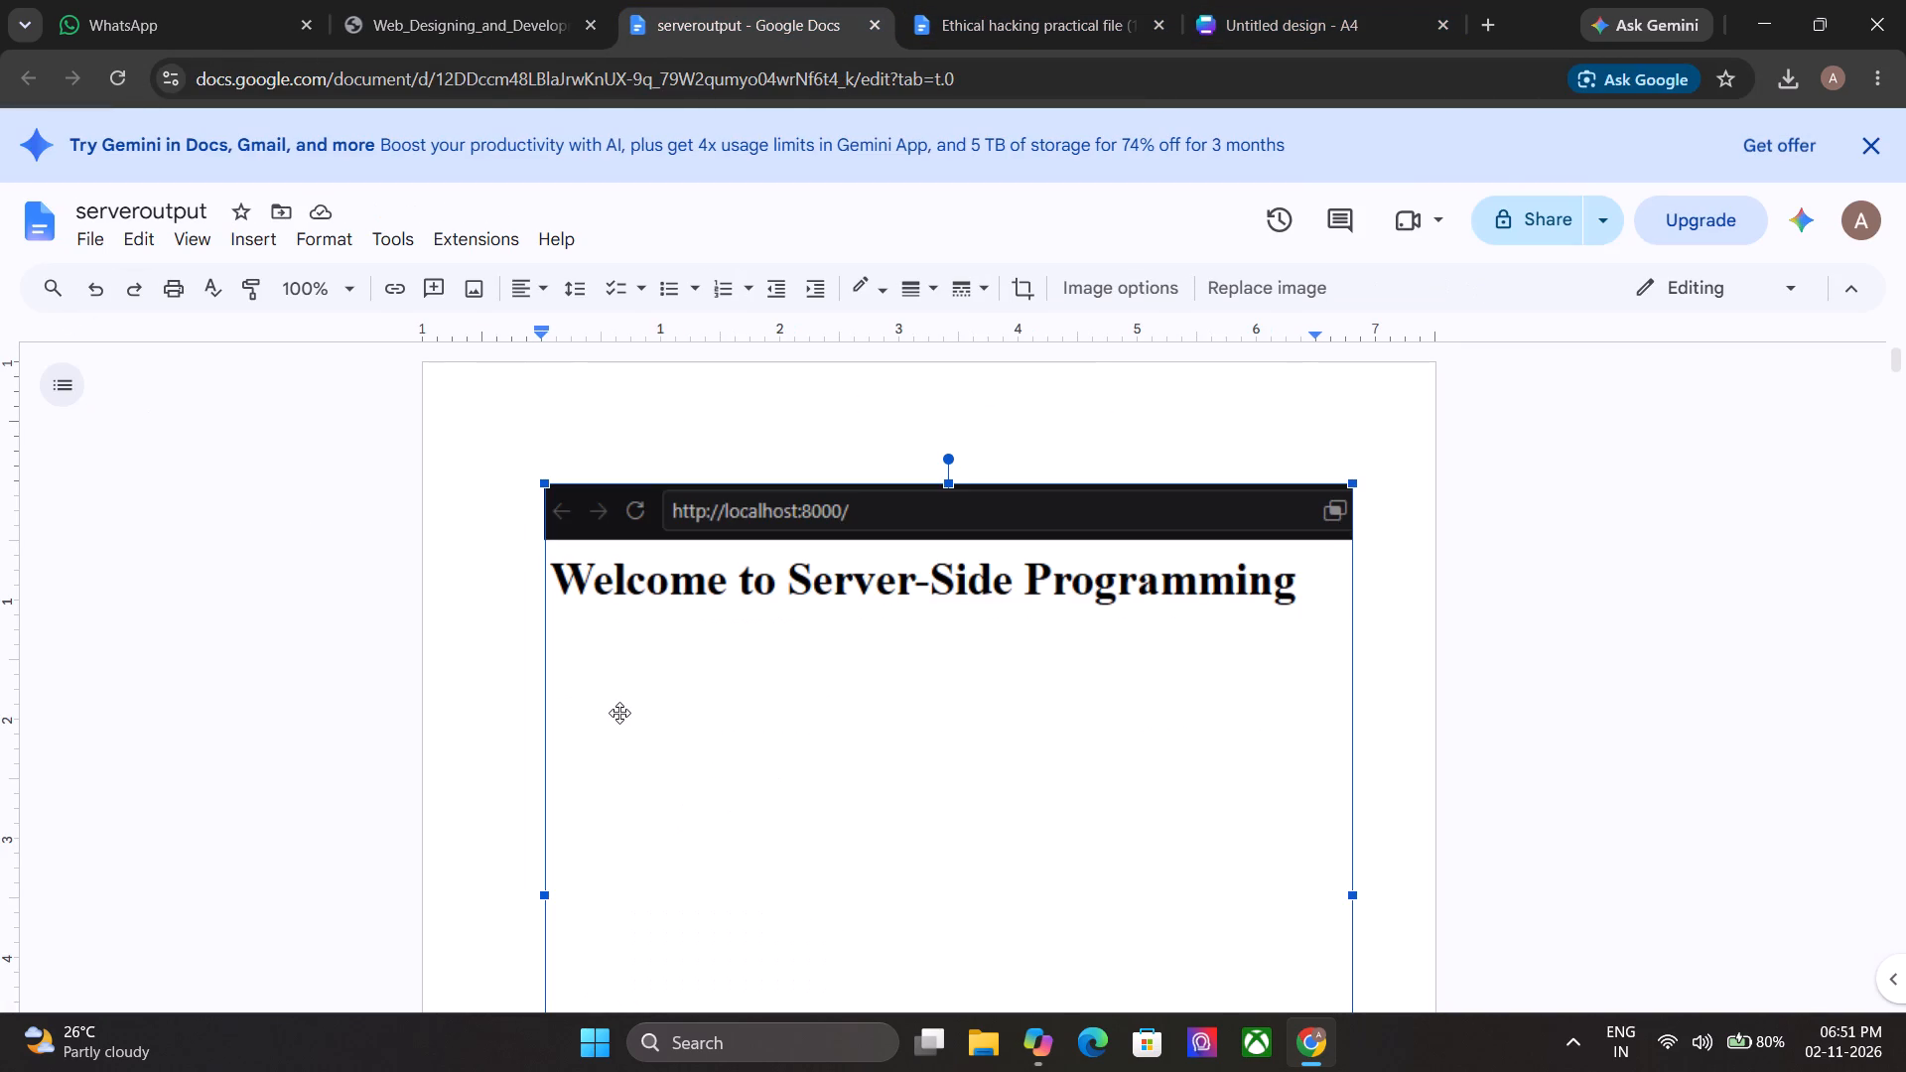
scroll(619, 713, "down", 6)
scroll(619, 713, "up", 9)
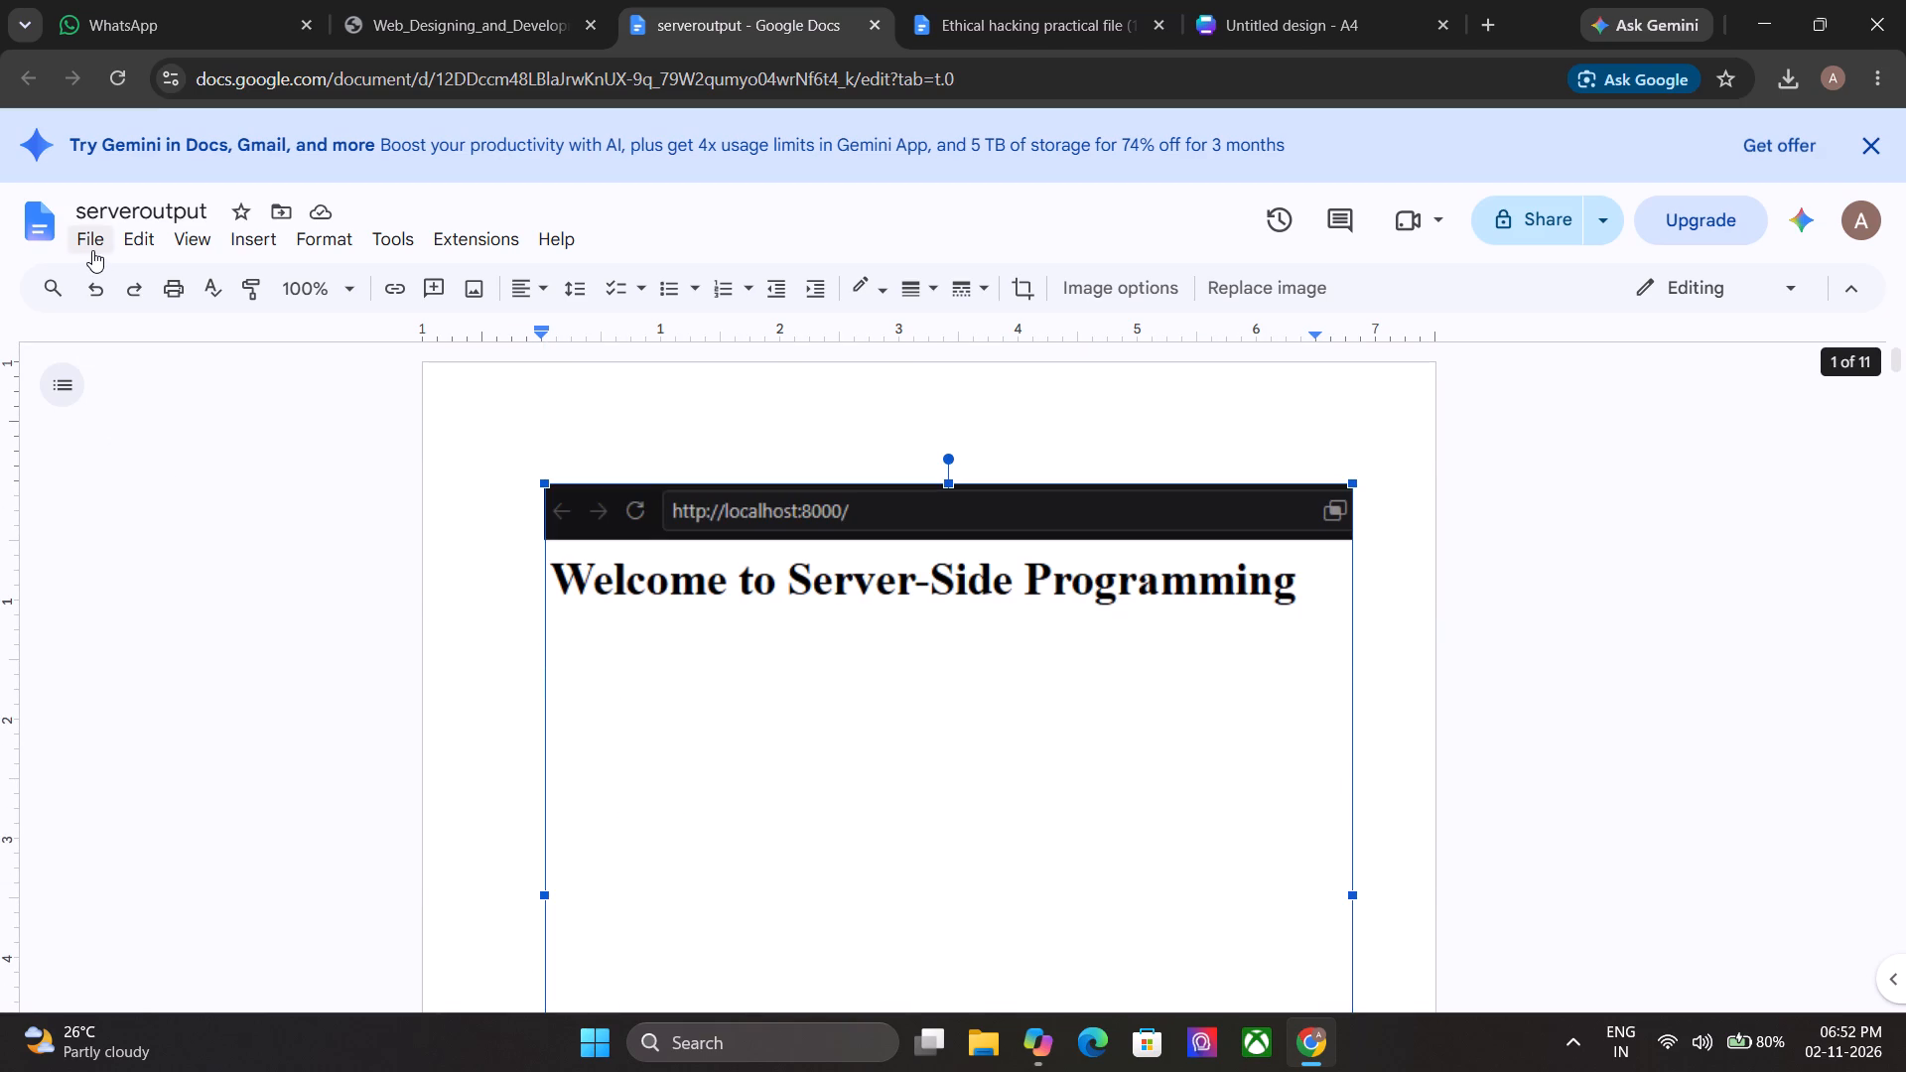
Open the "front Page" document from the recent Drive files and close the serveroutput document.
left_click(92, 250)
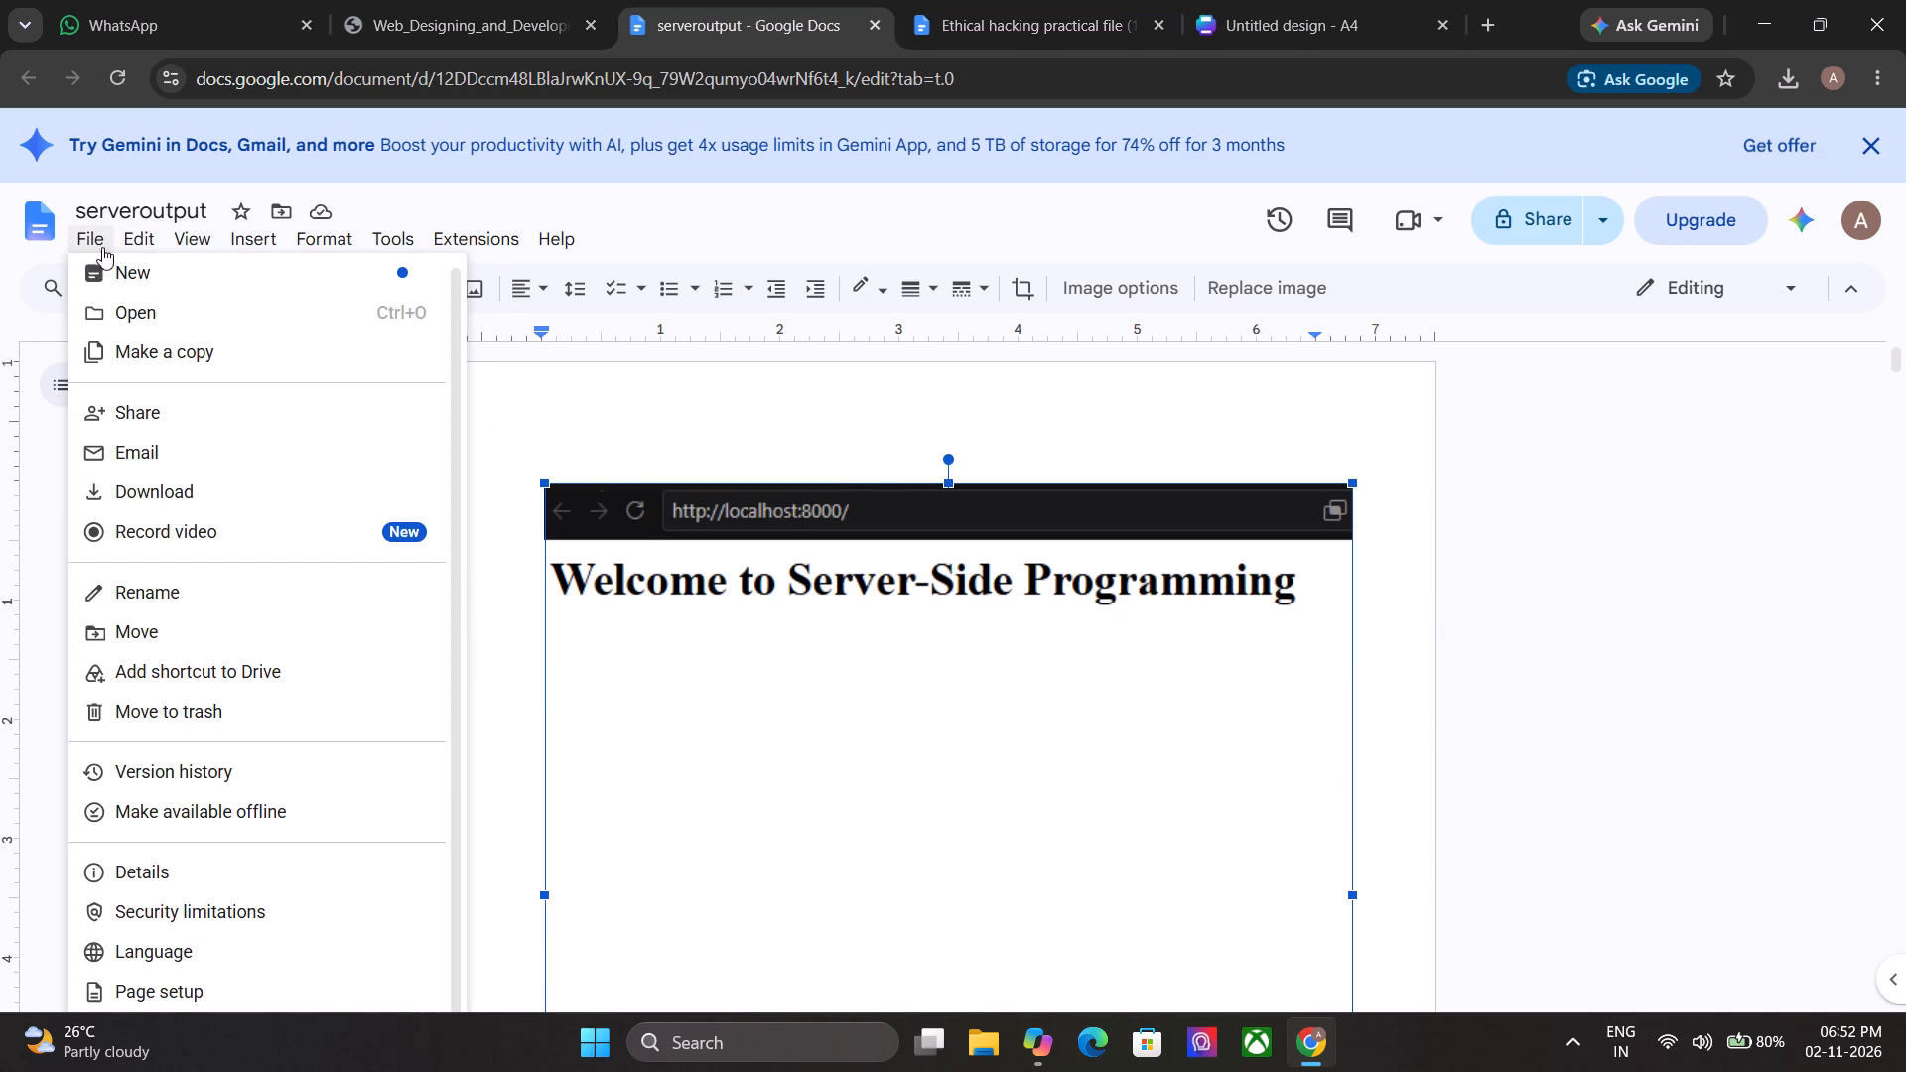
left_click(143, 311)
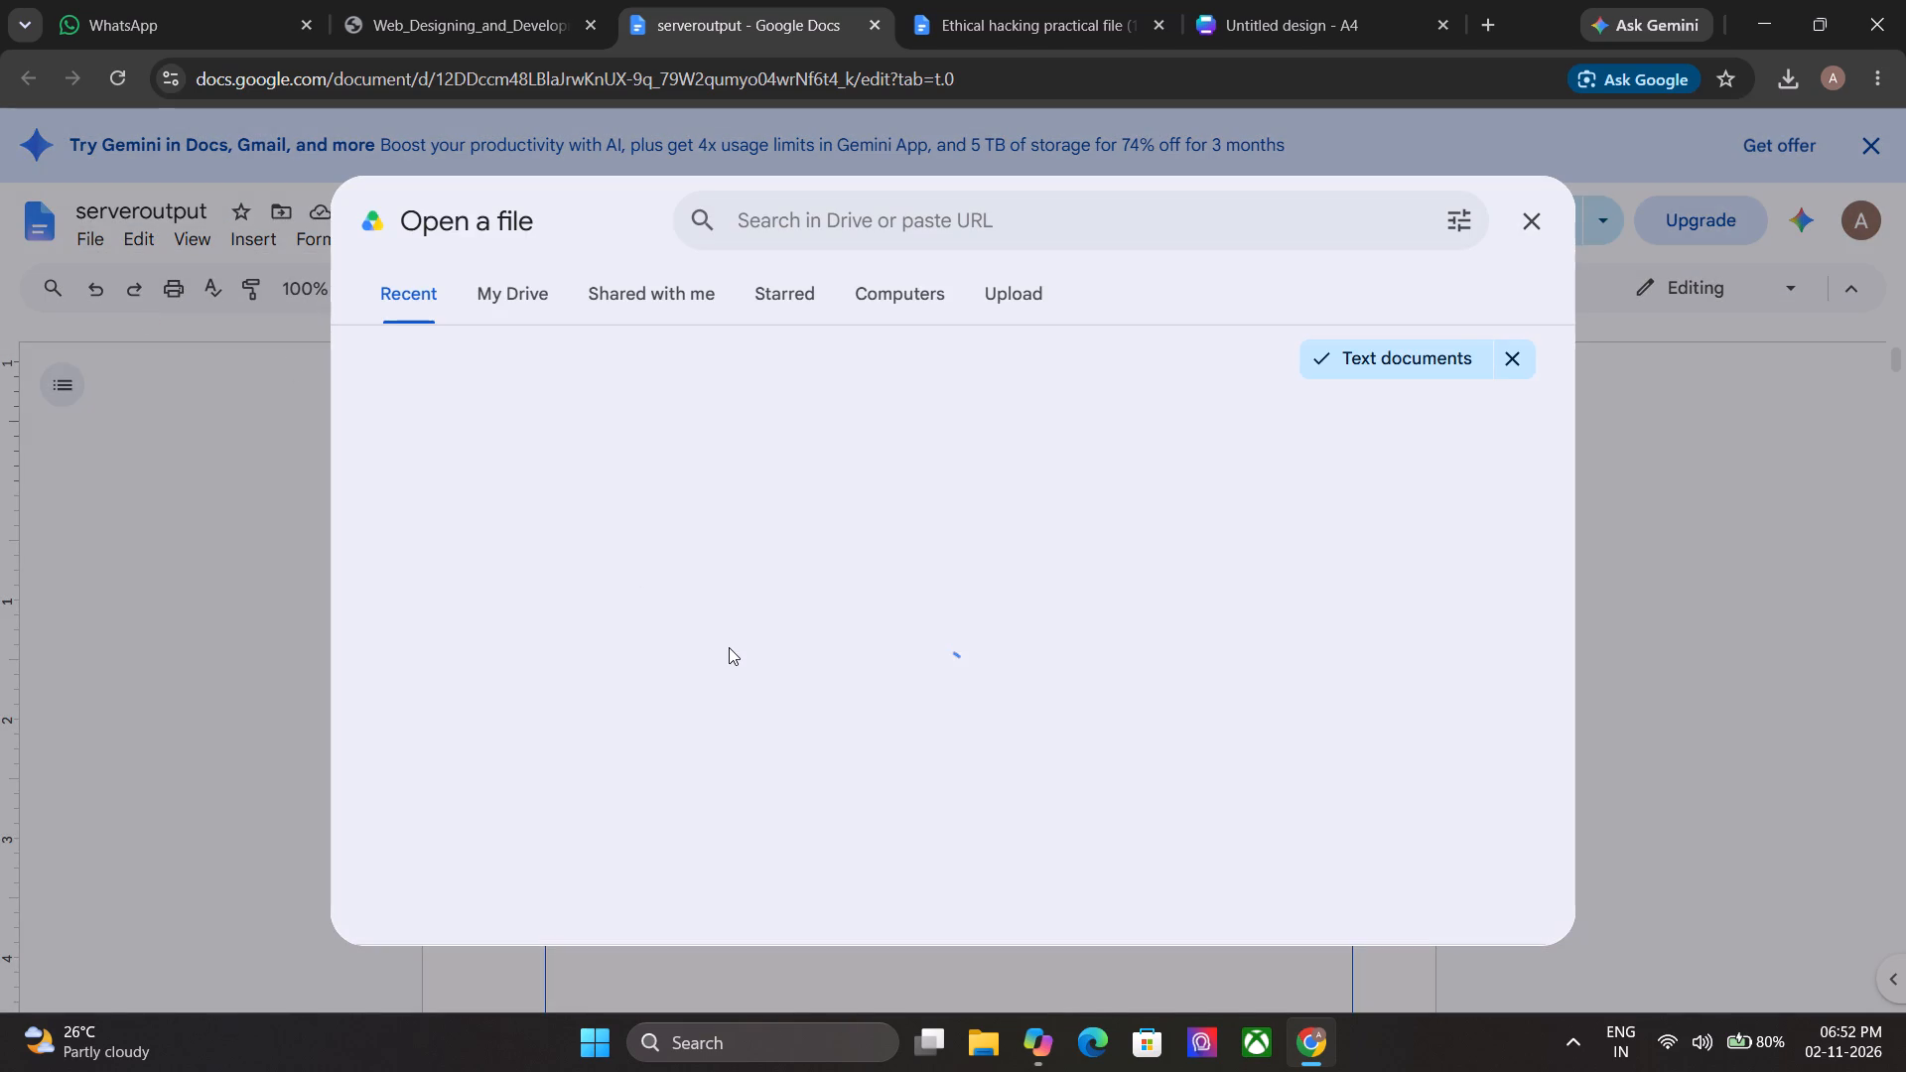
scroll(633, 717, "down", 1)
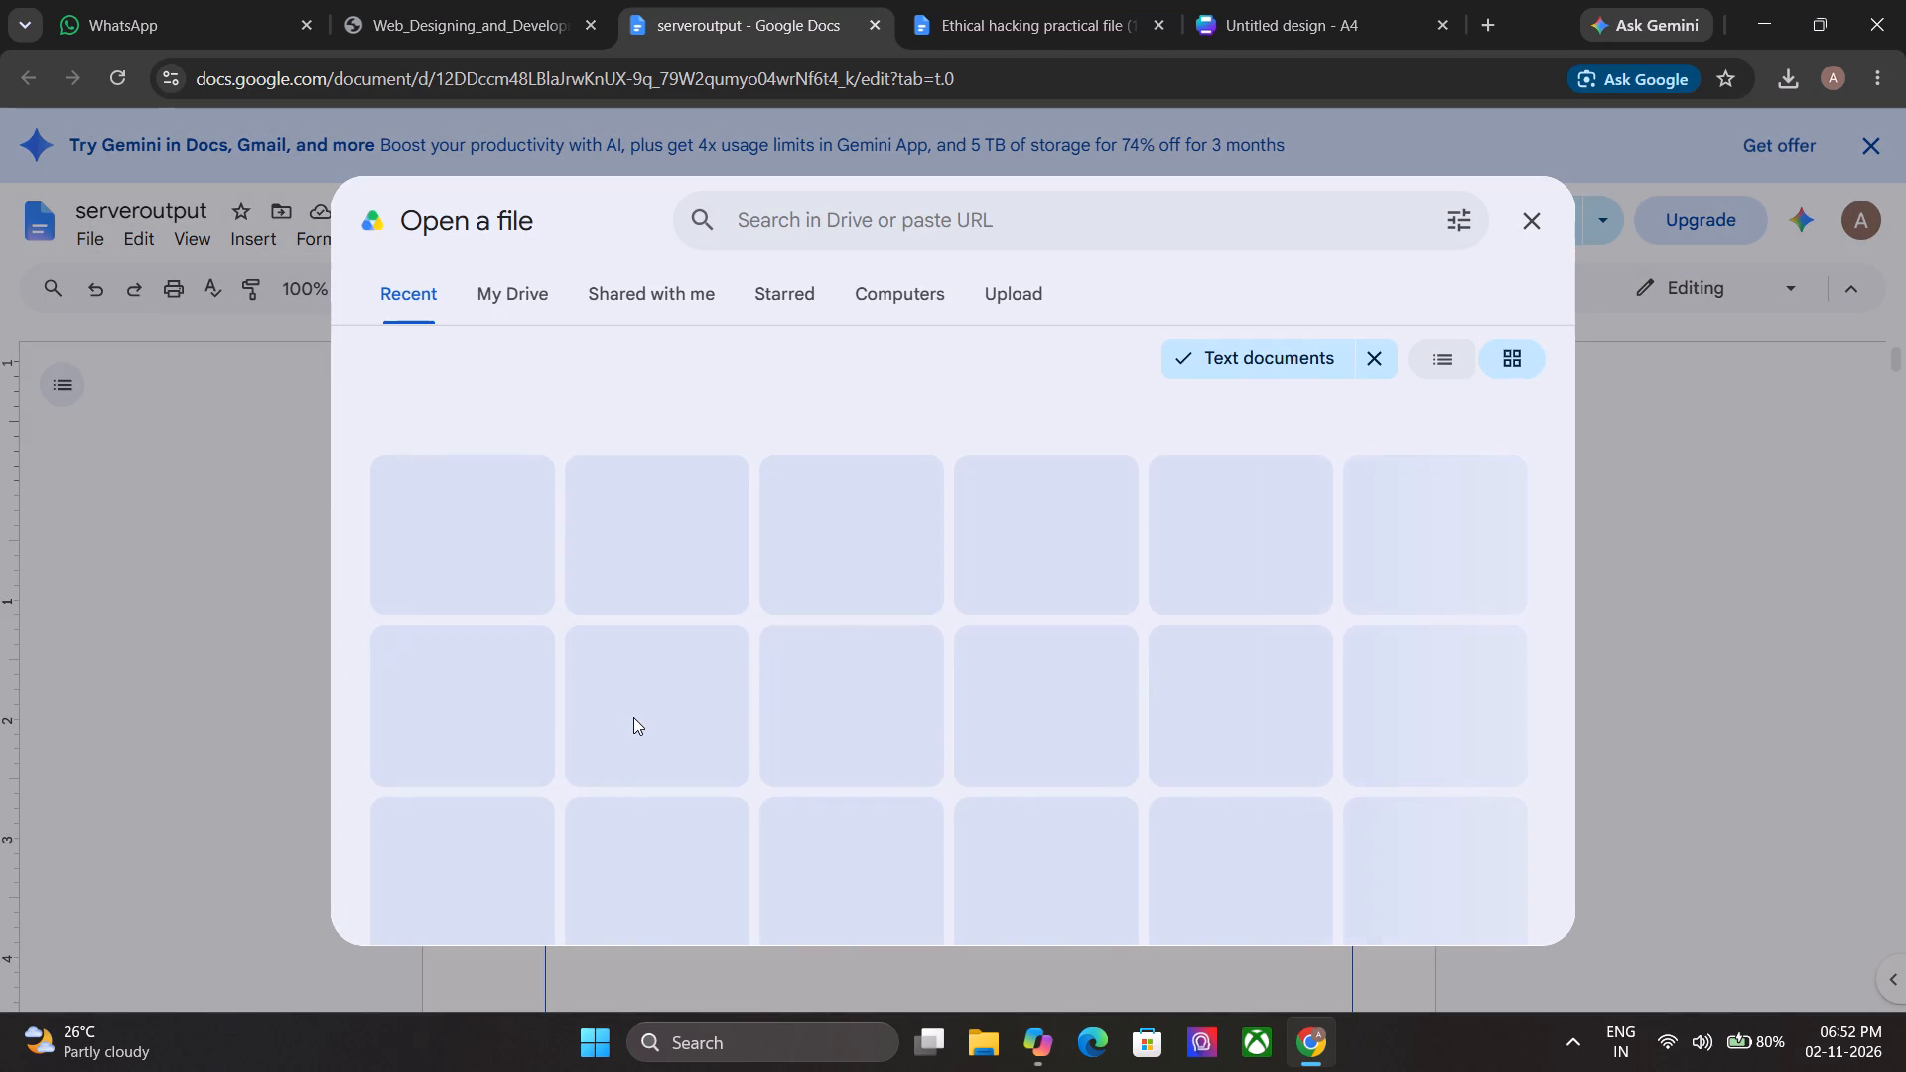
scroll(633, 717, "down", 2)
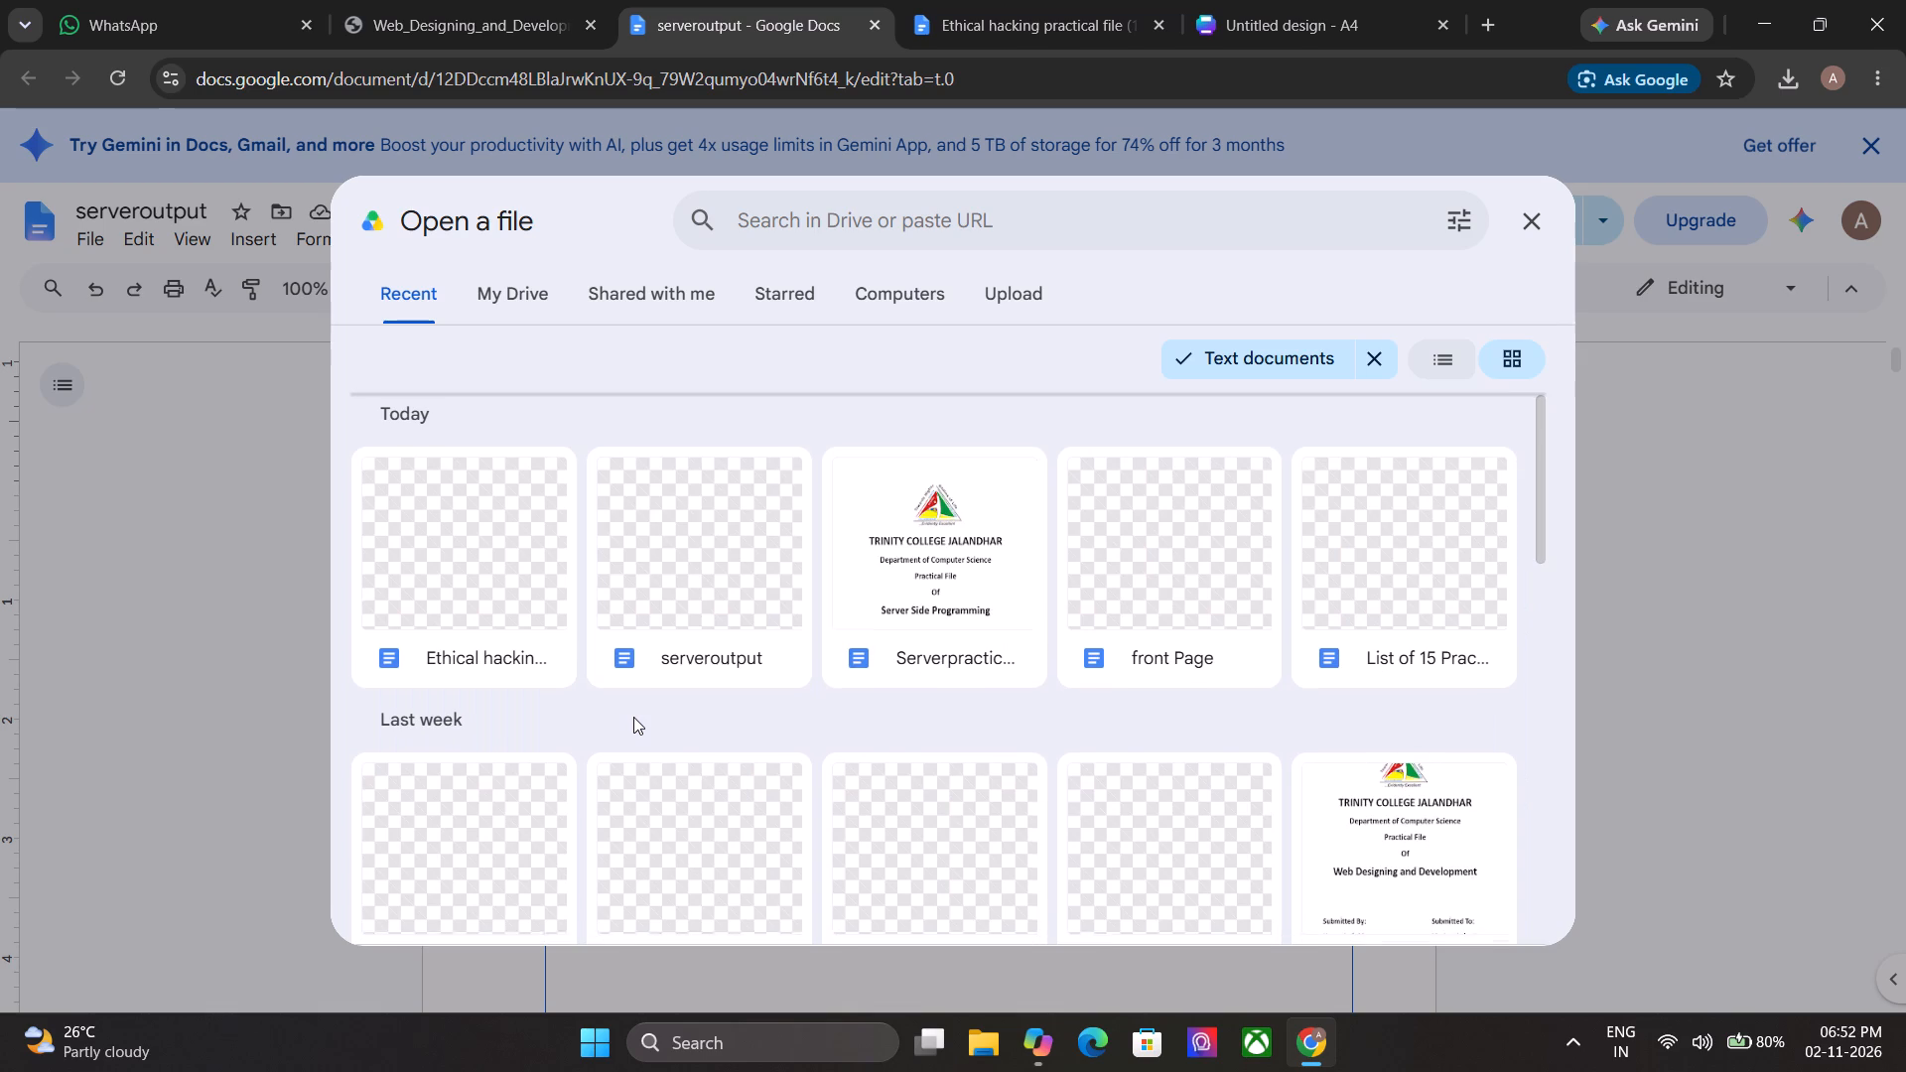
scroll(633, 717, "down", 1)
left_click(928, 596)
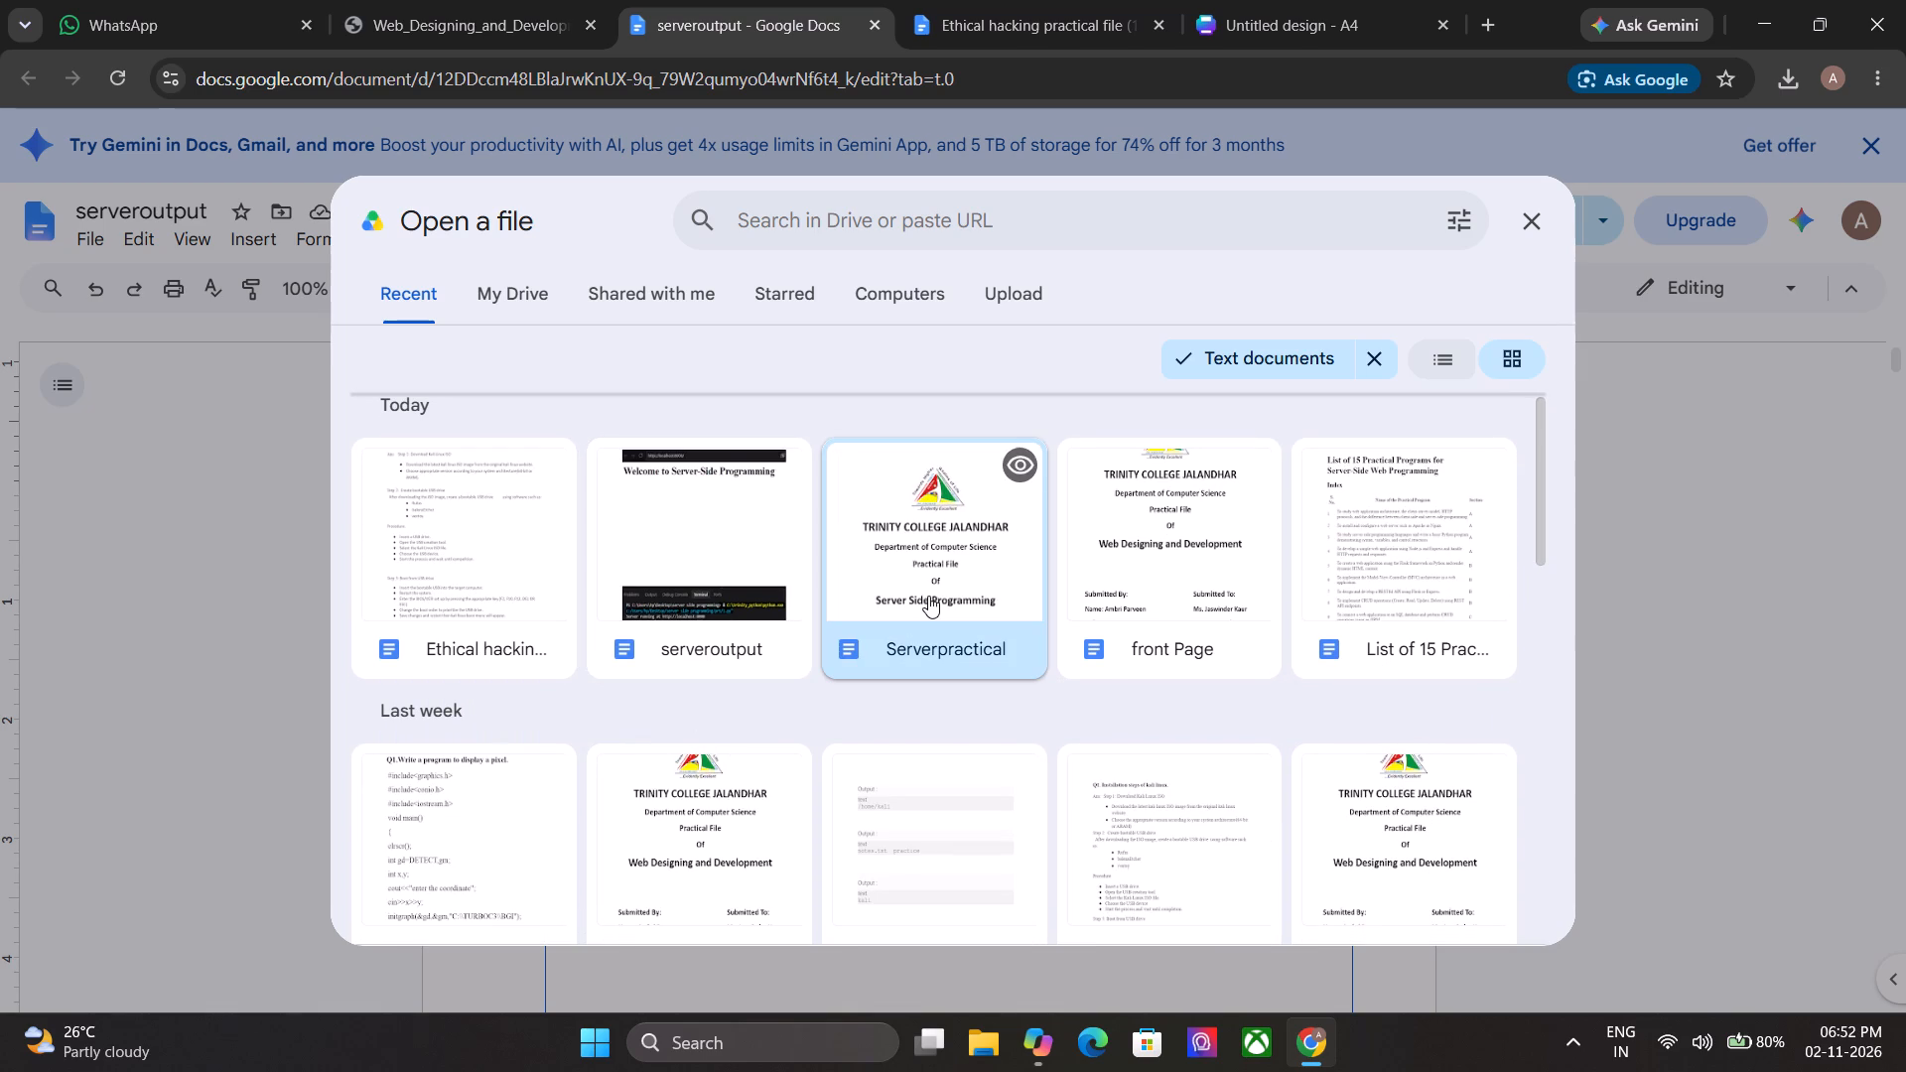
scroll(862, 750, "down", 1)
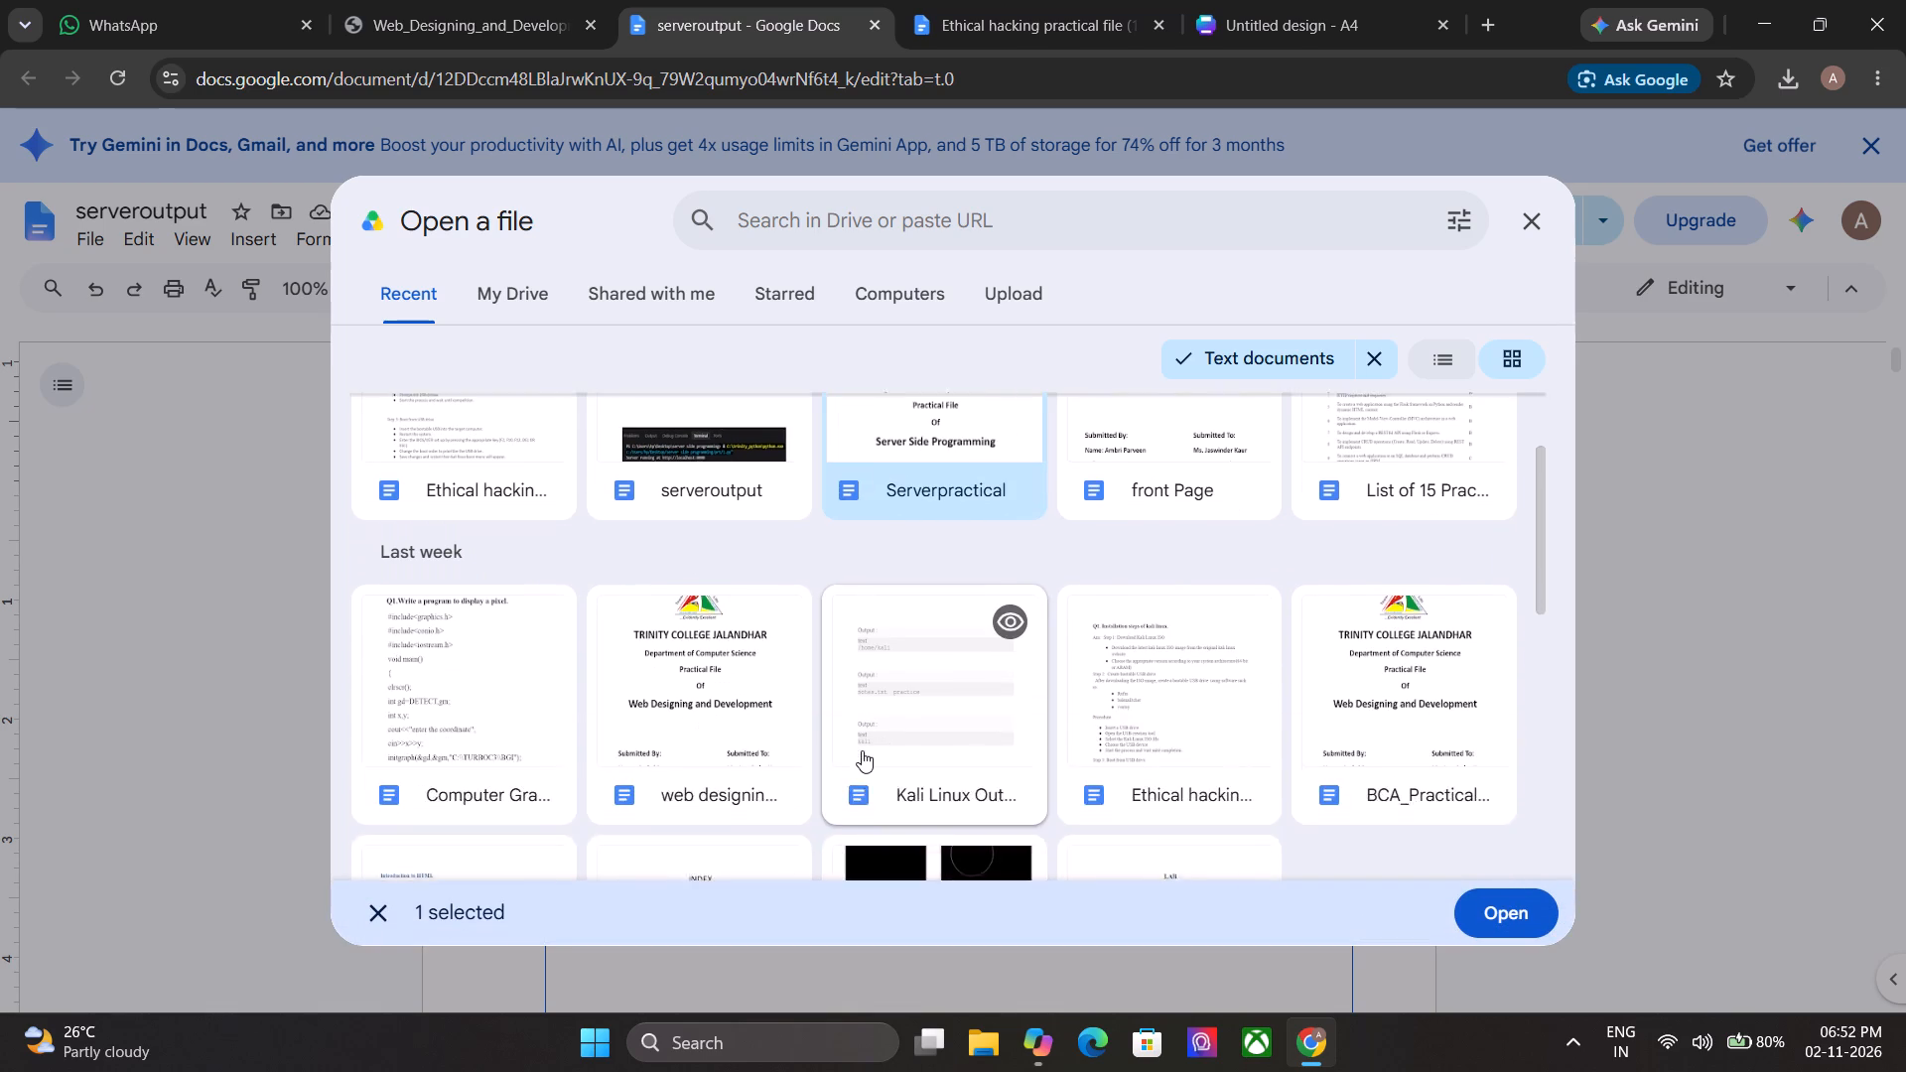
scroll(862, 750, "down", 5)
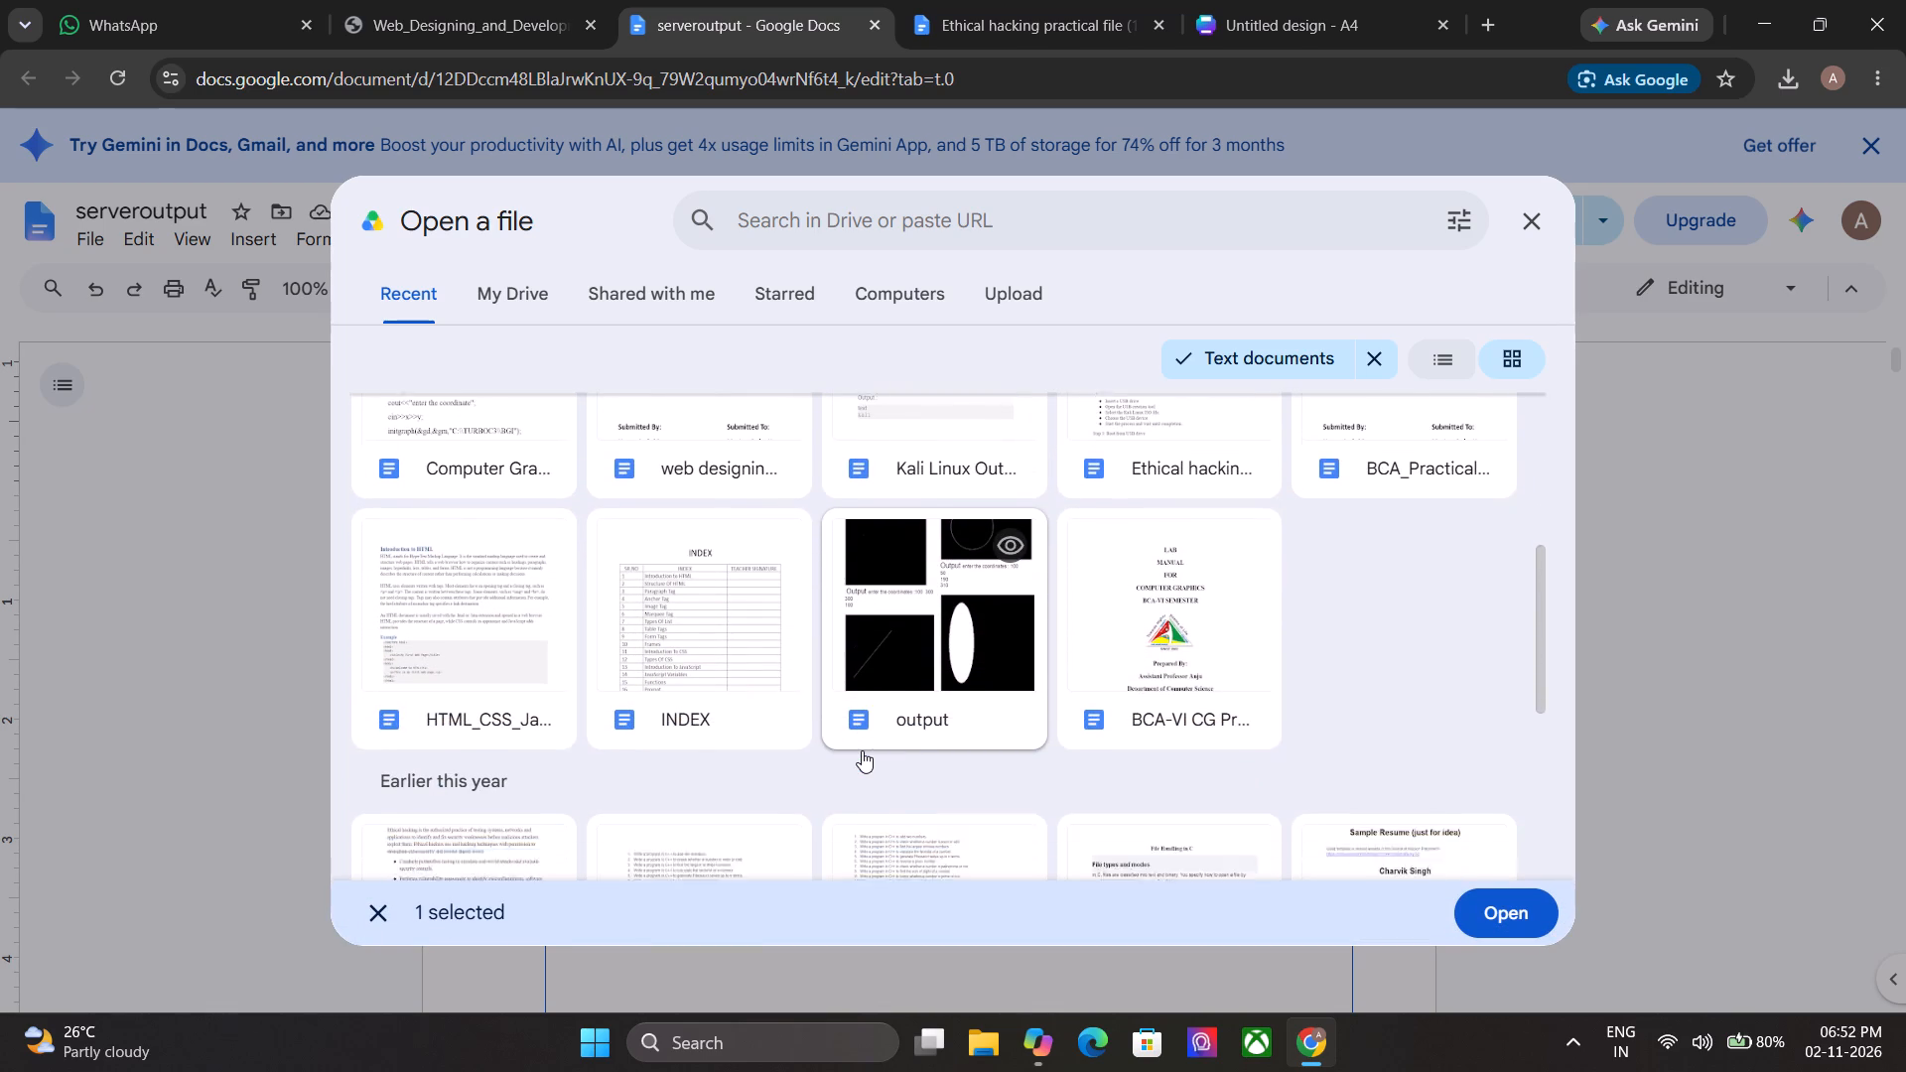
scroll(862, 750, "down", 1)
scroll(862, 750, "up", 1)
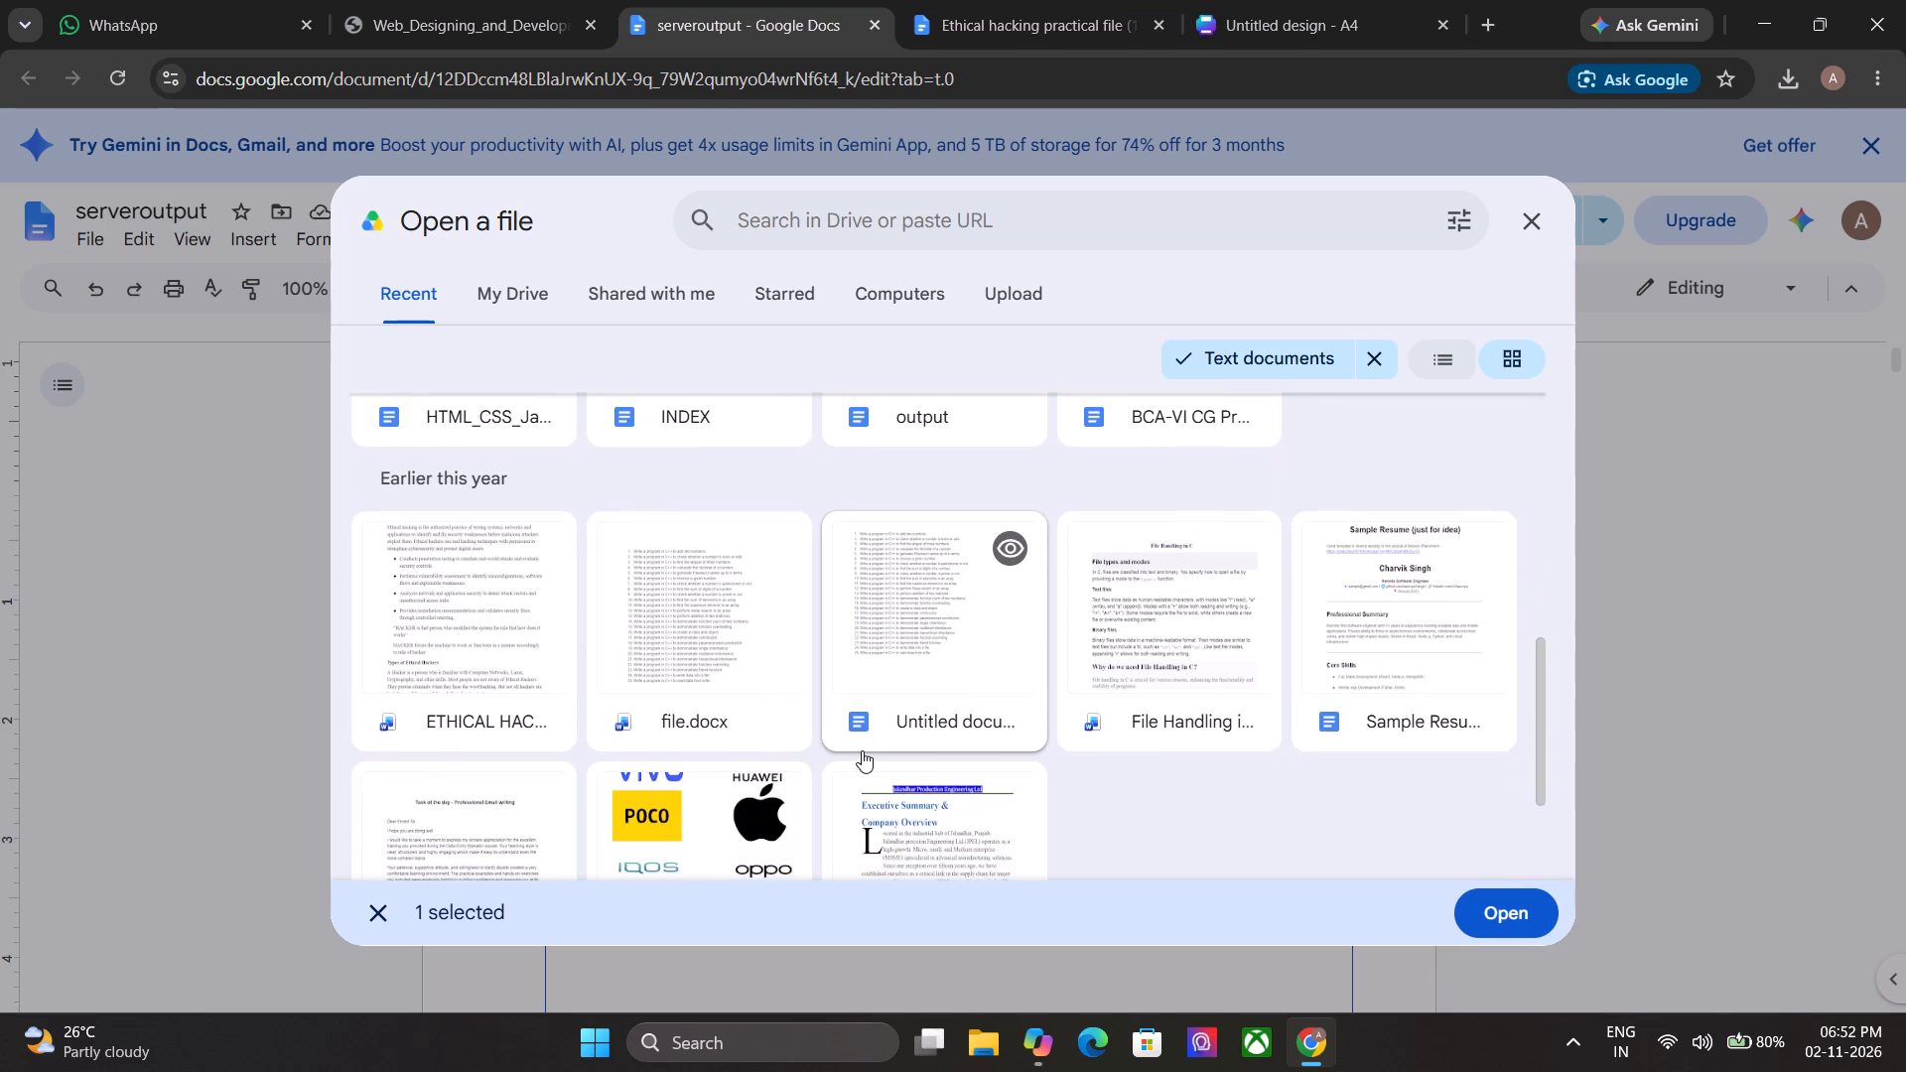
scroll(862, 750, "up", 3)
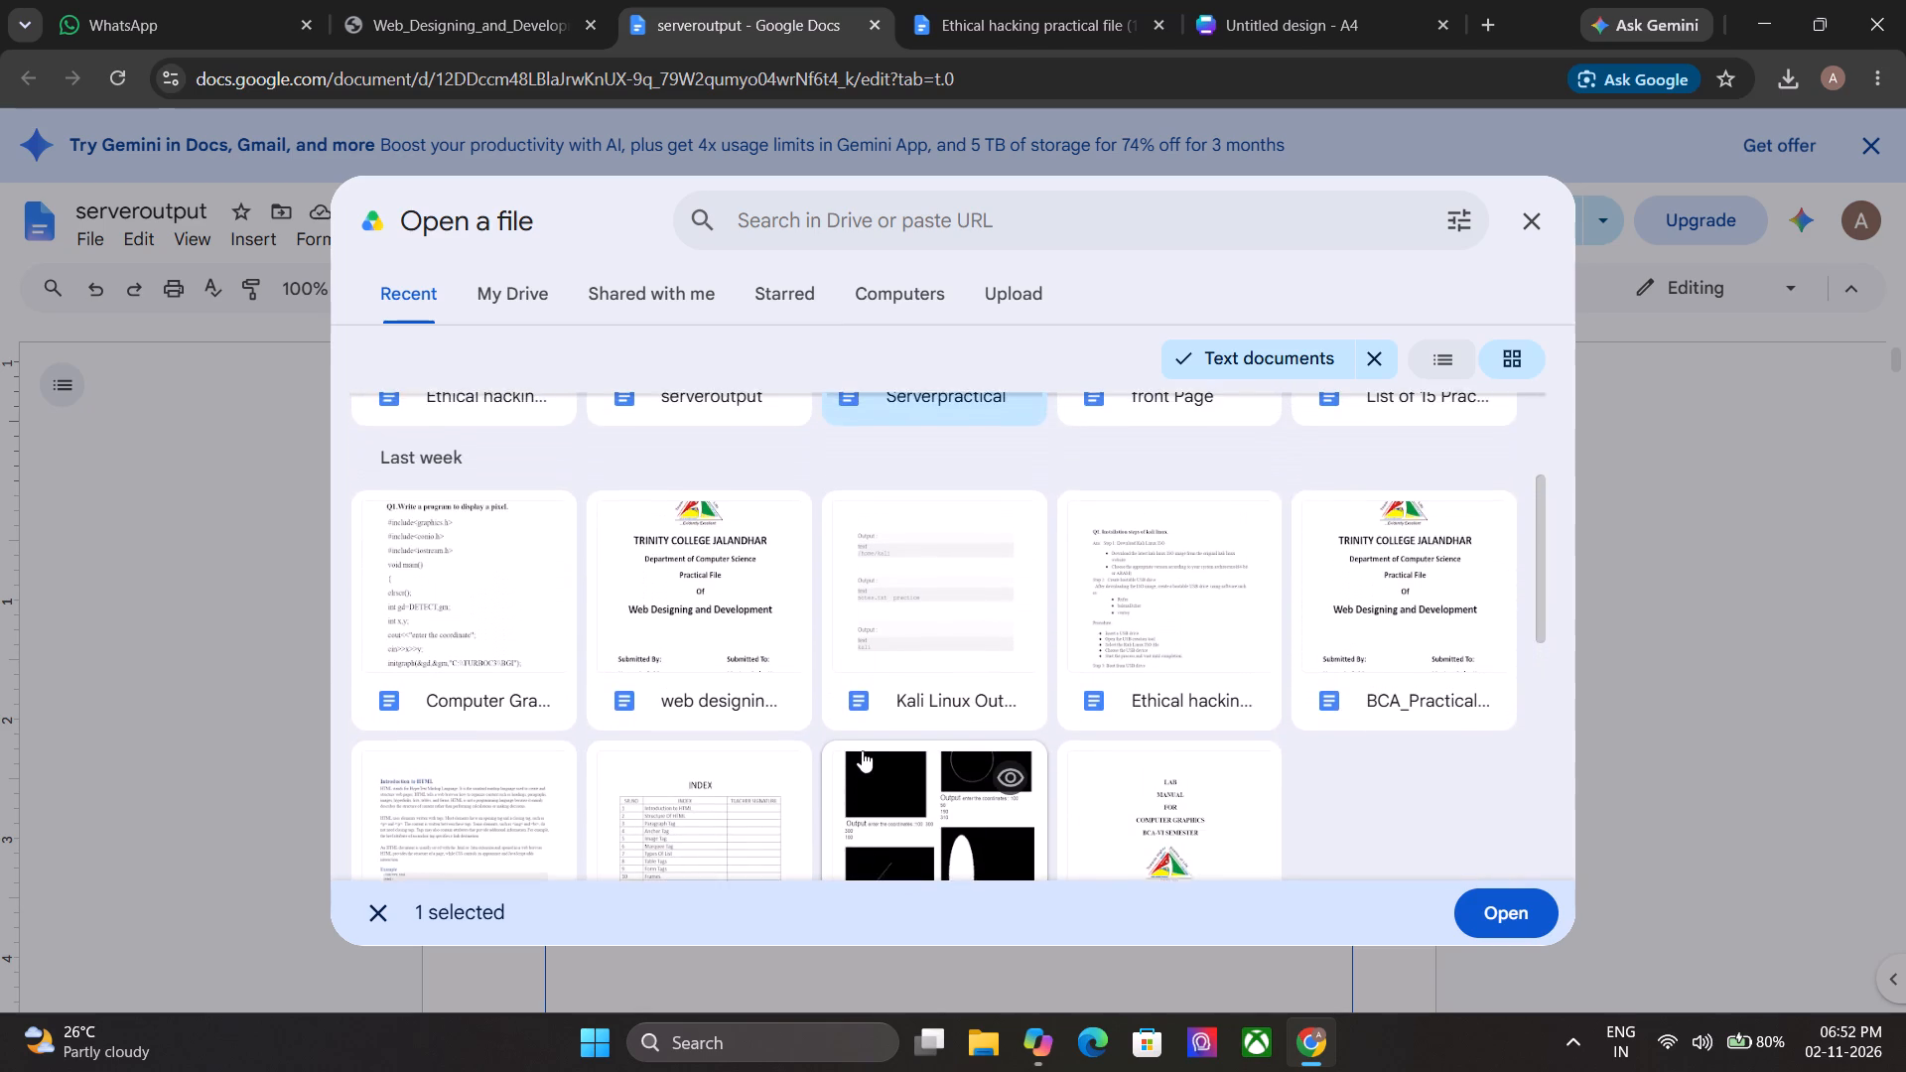
scroll(862, 750, "up", 1)
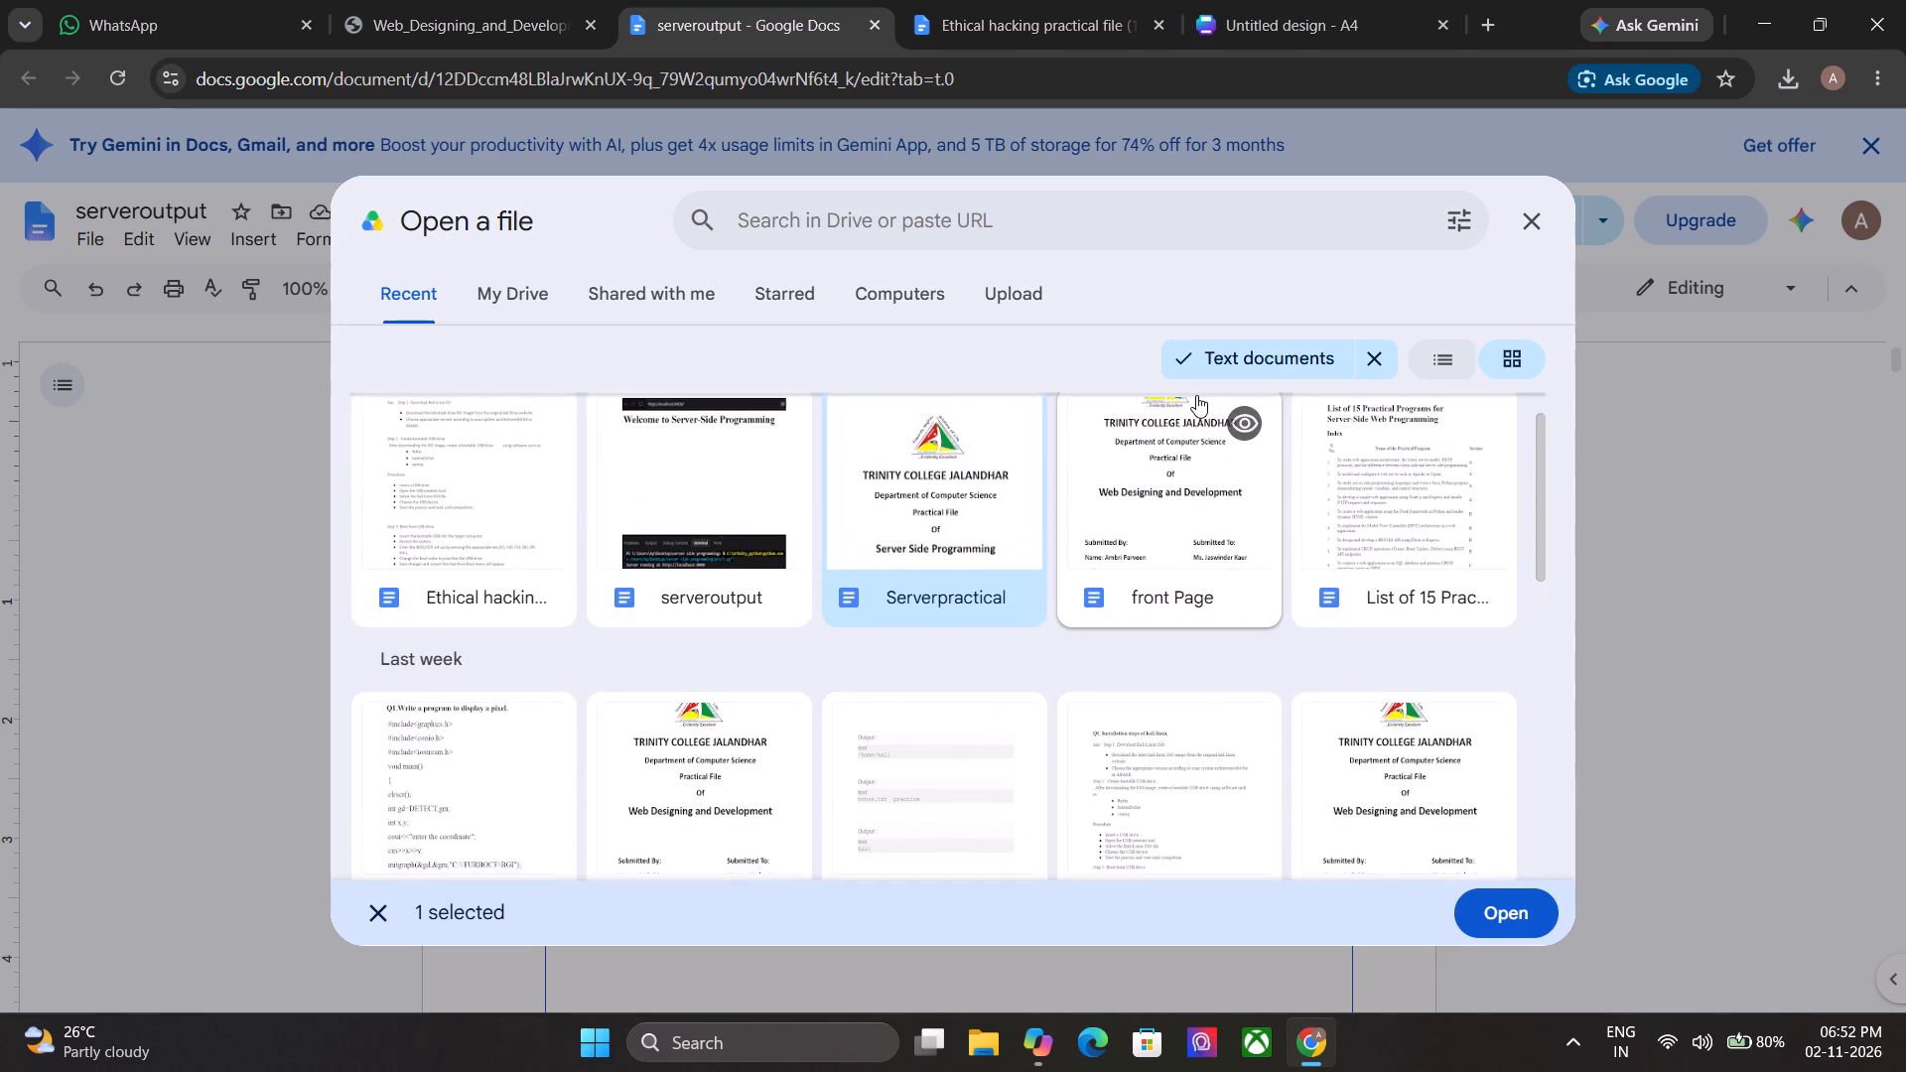
left_click(1196, 395)
left_click(1473, 888)
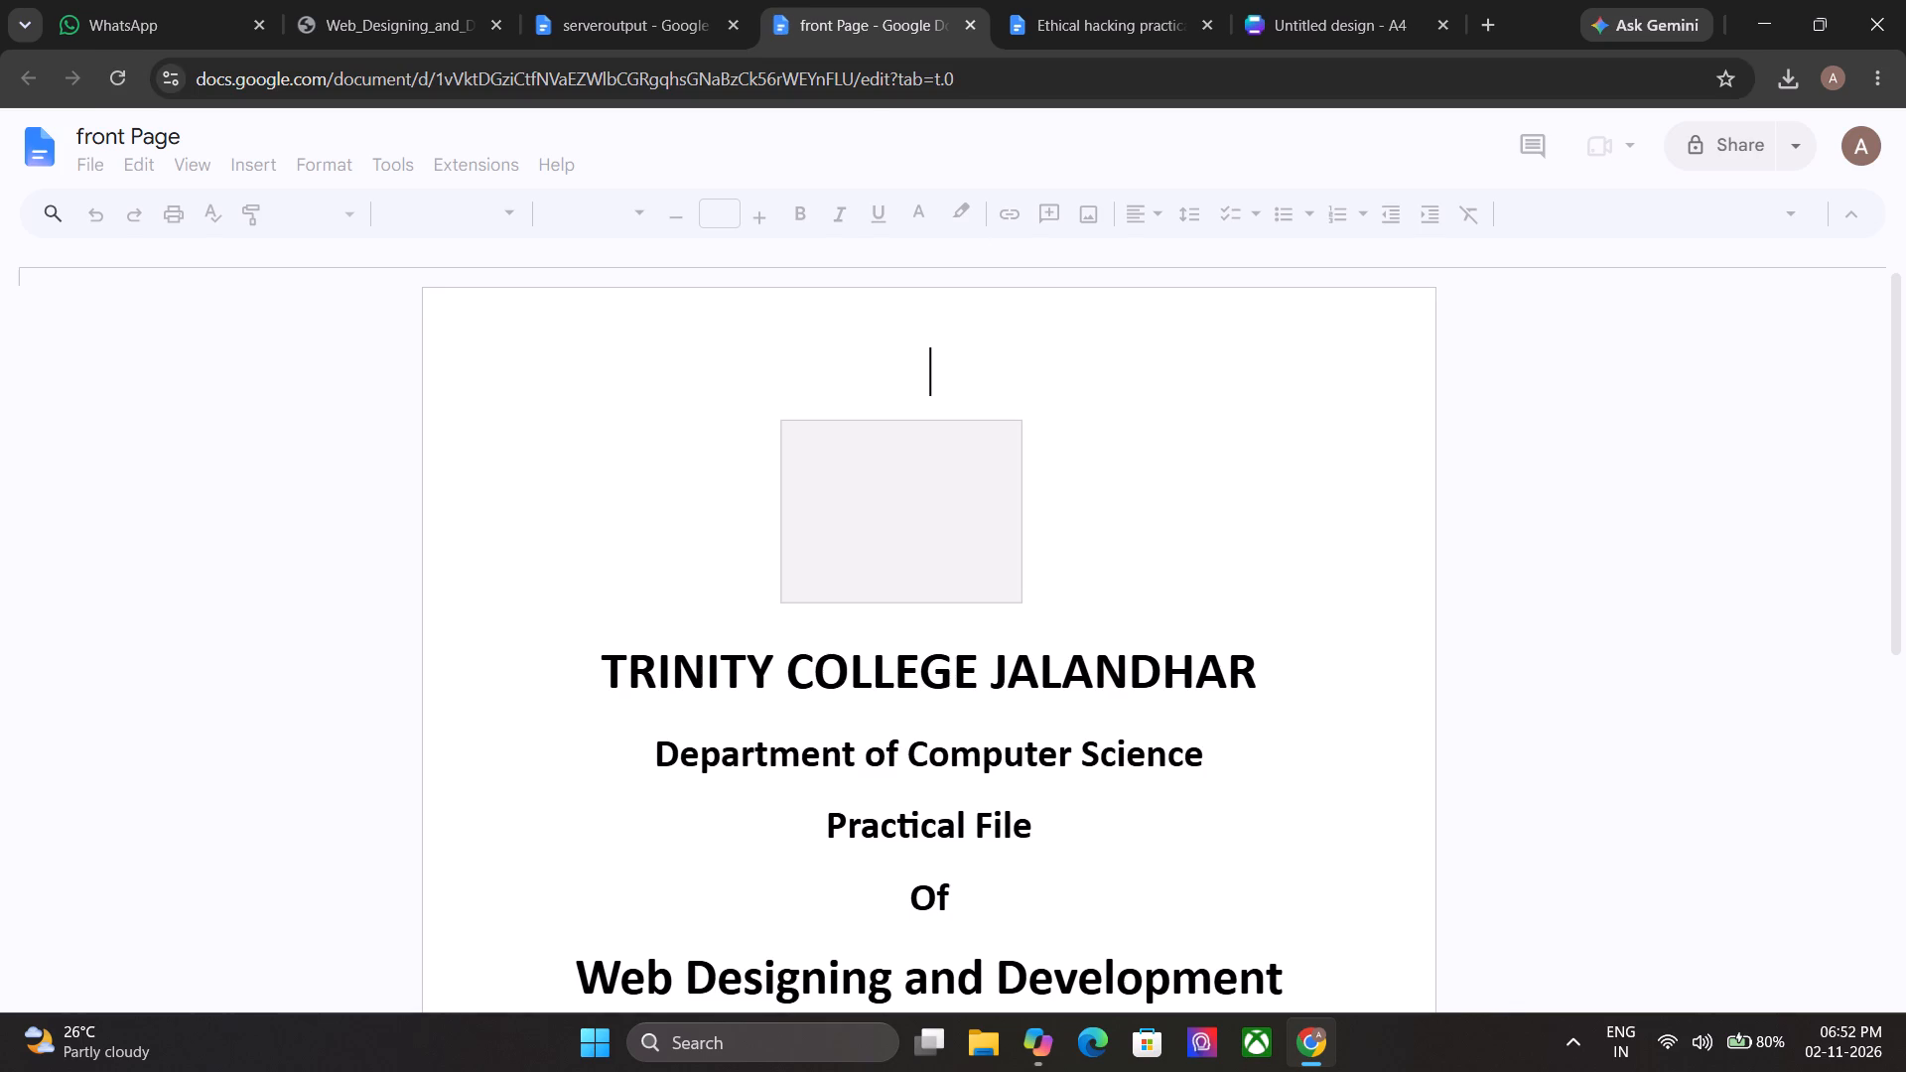
left_click(731, 22)
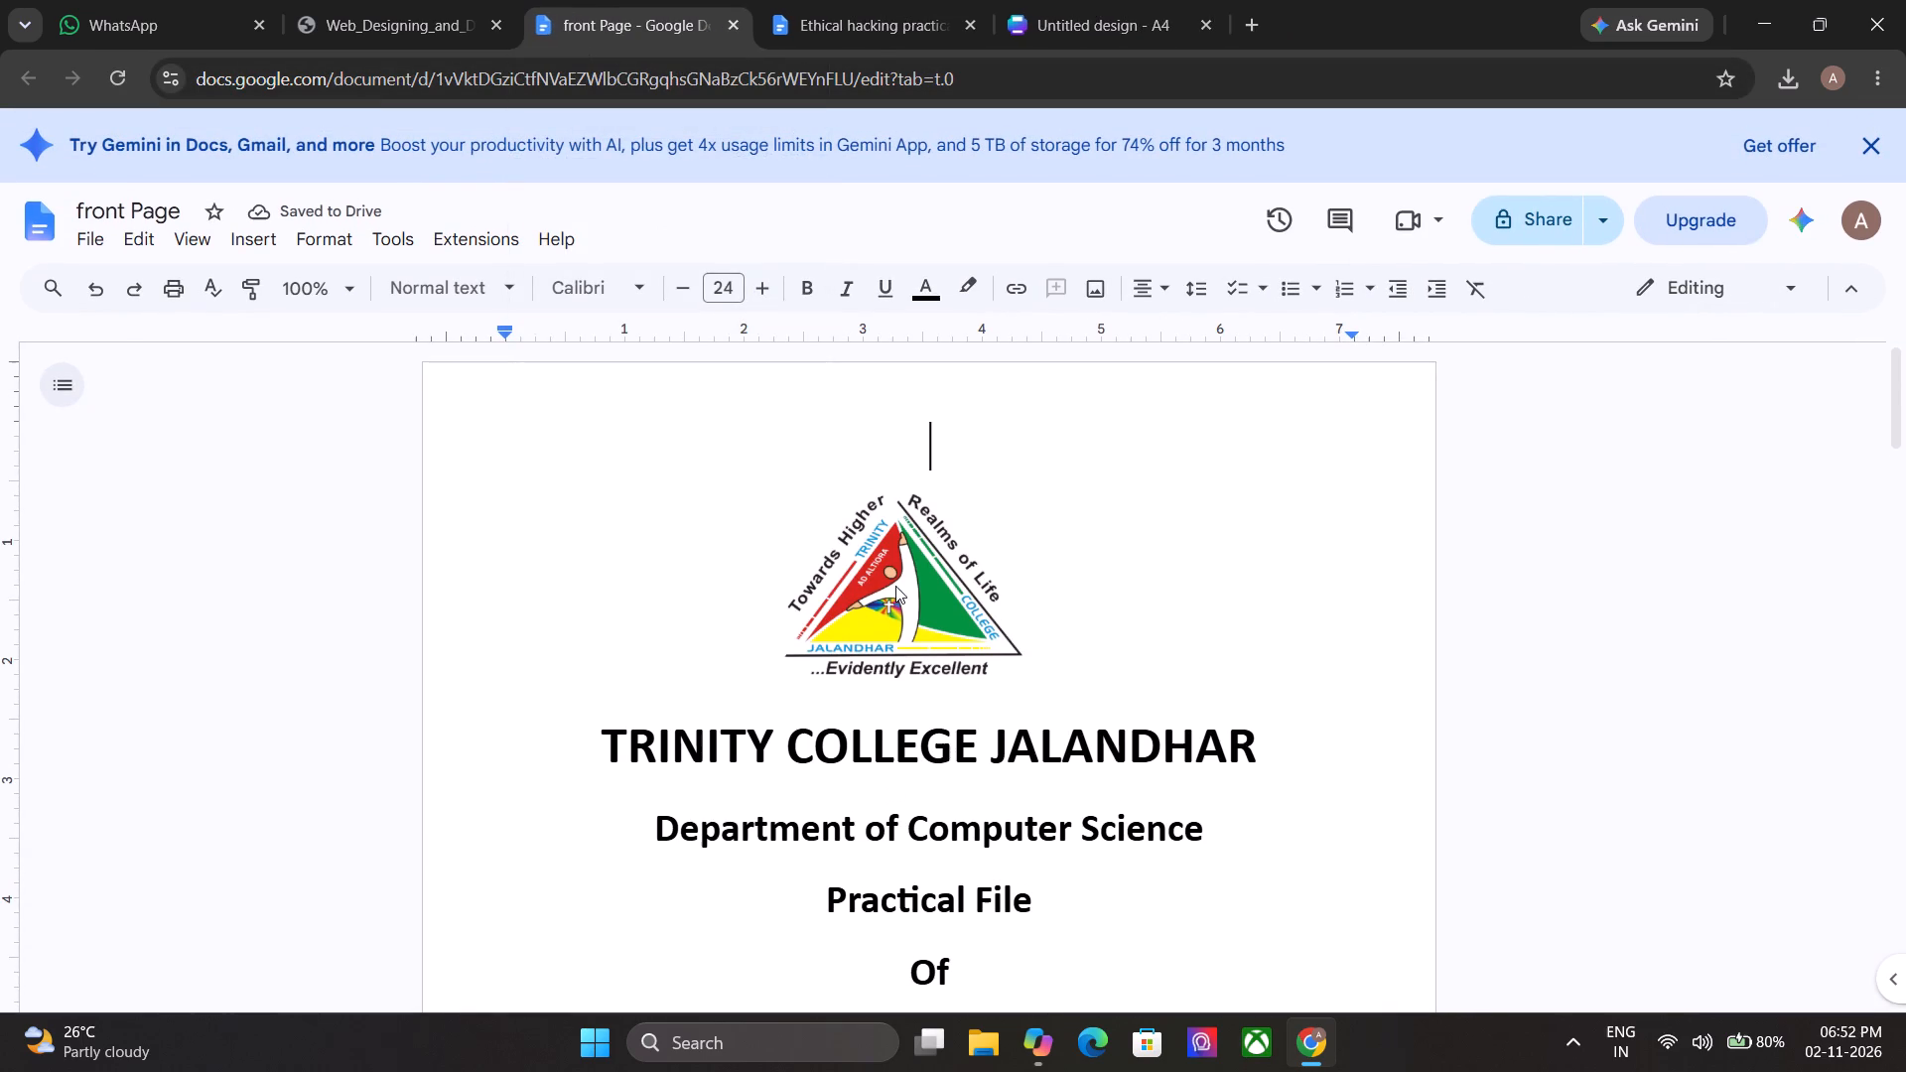
Copy the college cover page and index table from front Page and paste them before the Q1 heading in the Ethical hacking practical file.
scroll(895, 586, "down", 2)
scroll(695, 705, "up", 5)
left_click_drag(712, 666, 999, 577)
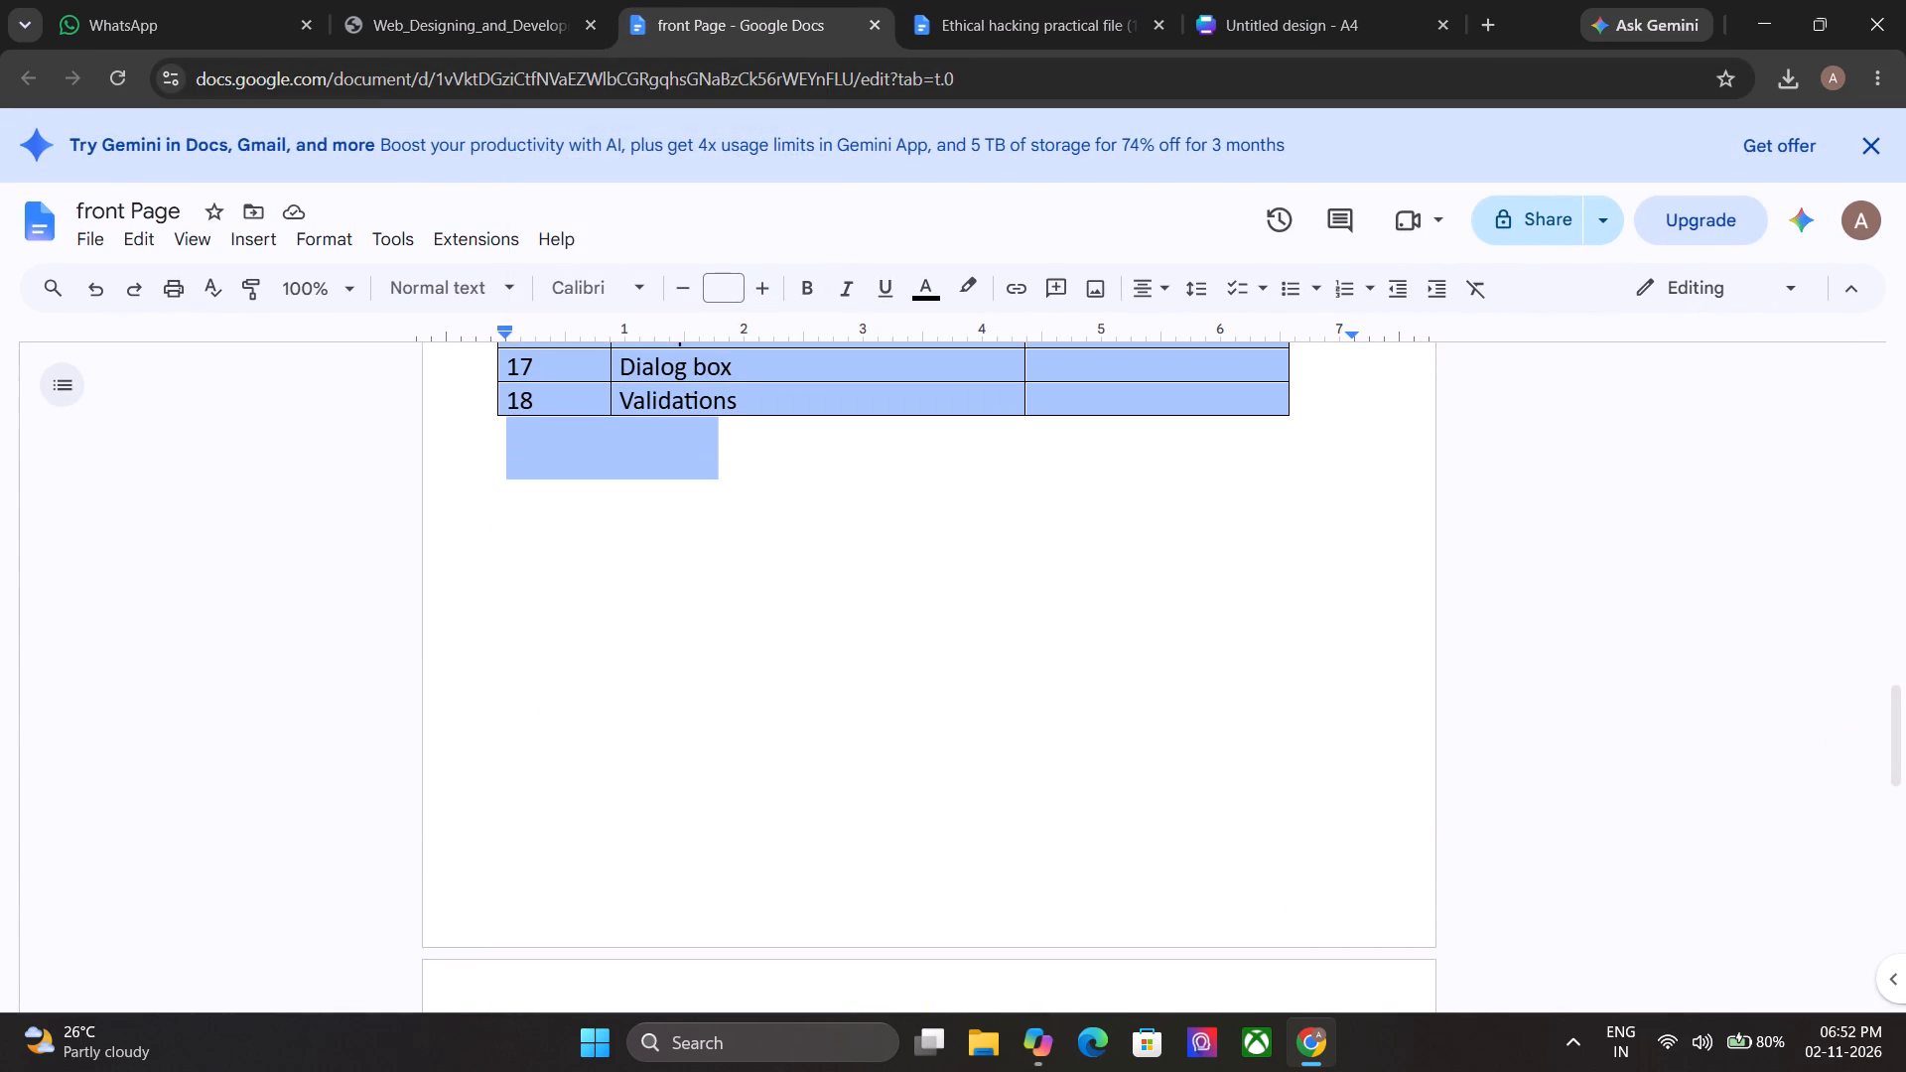
key("ctrl+c")
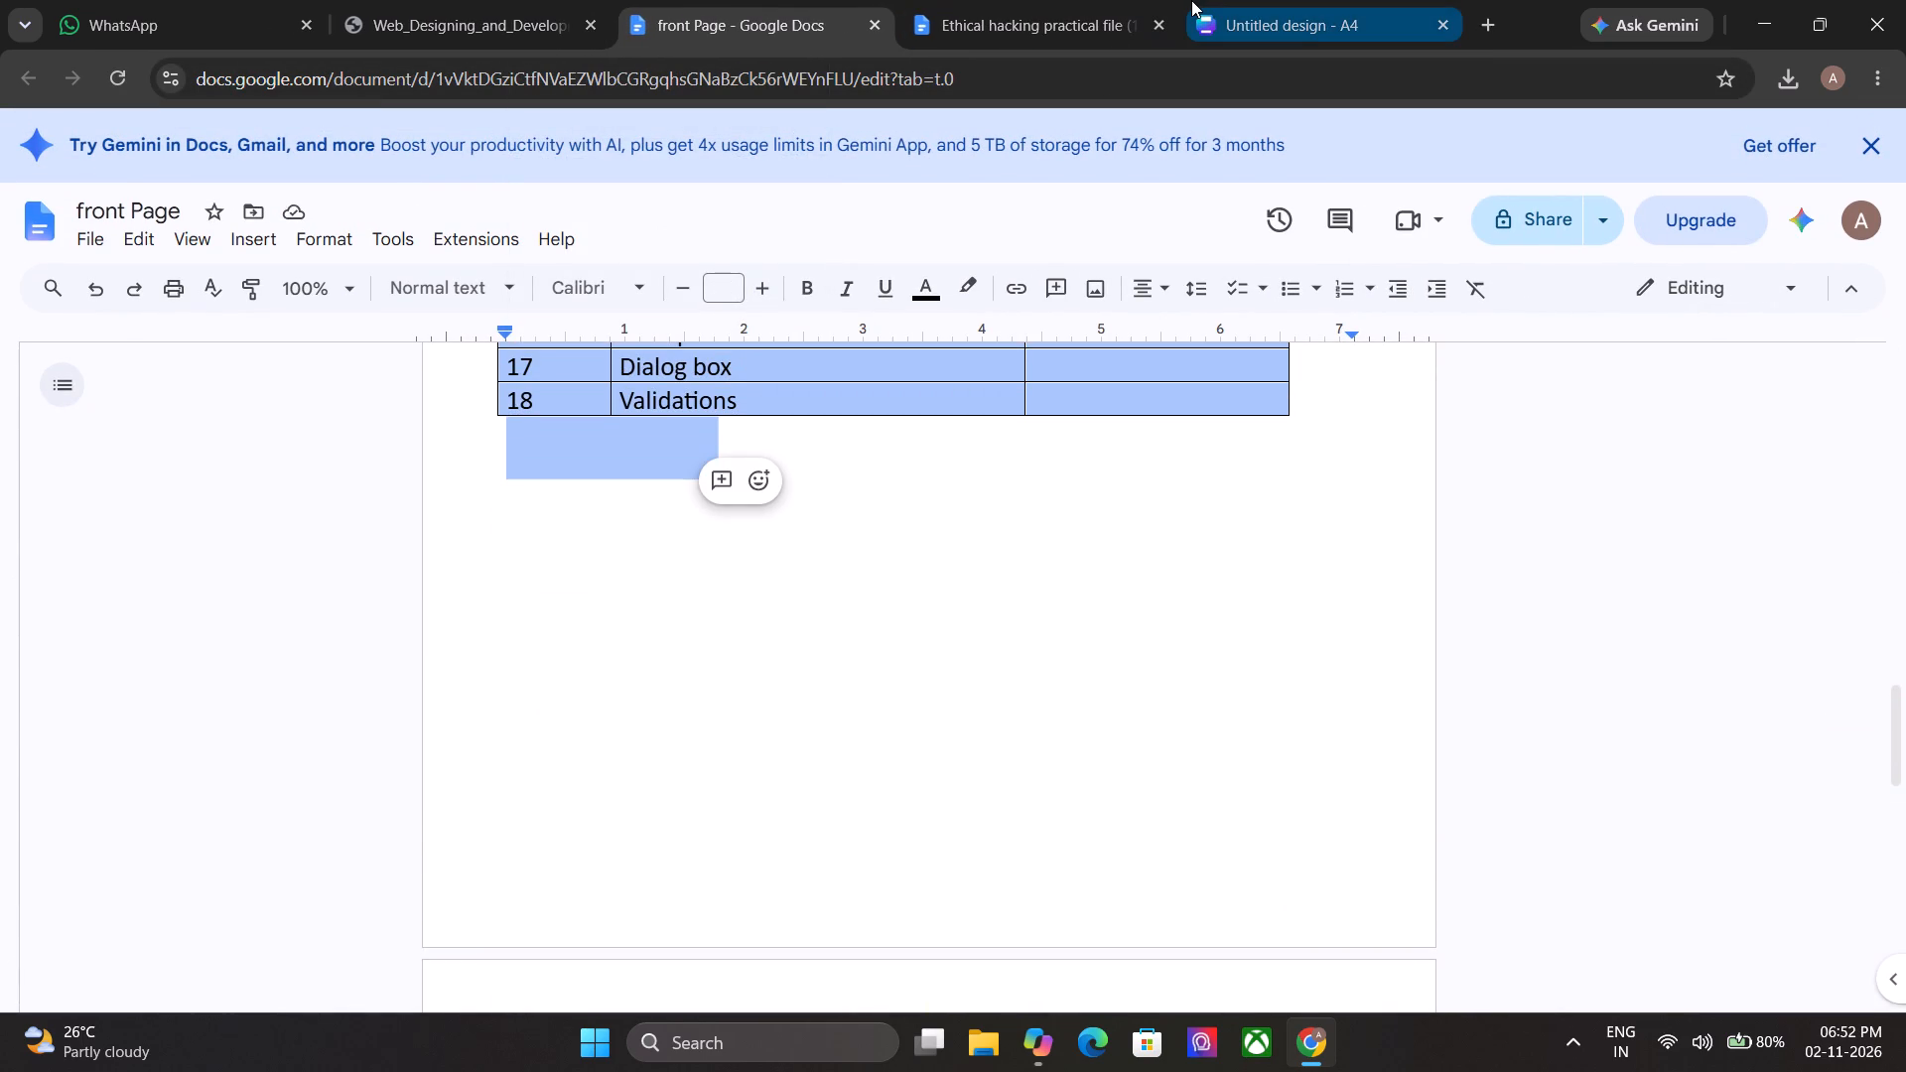
left_click(1056, 13)
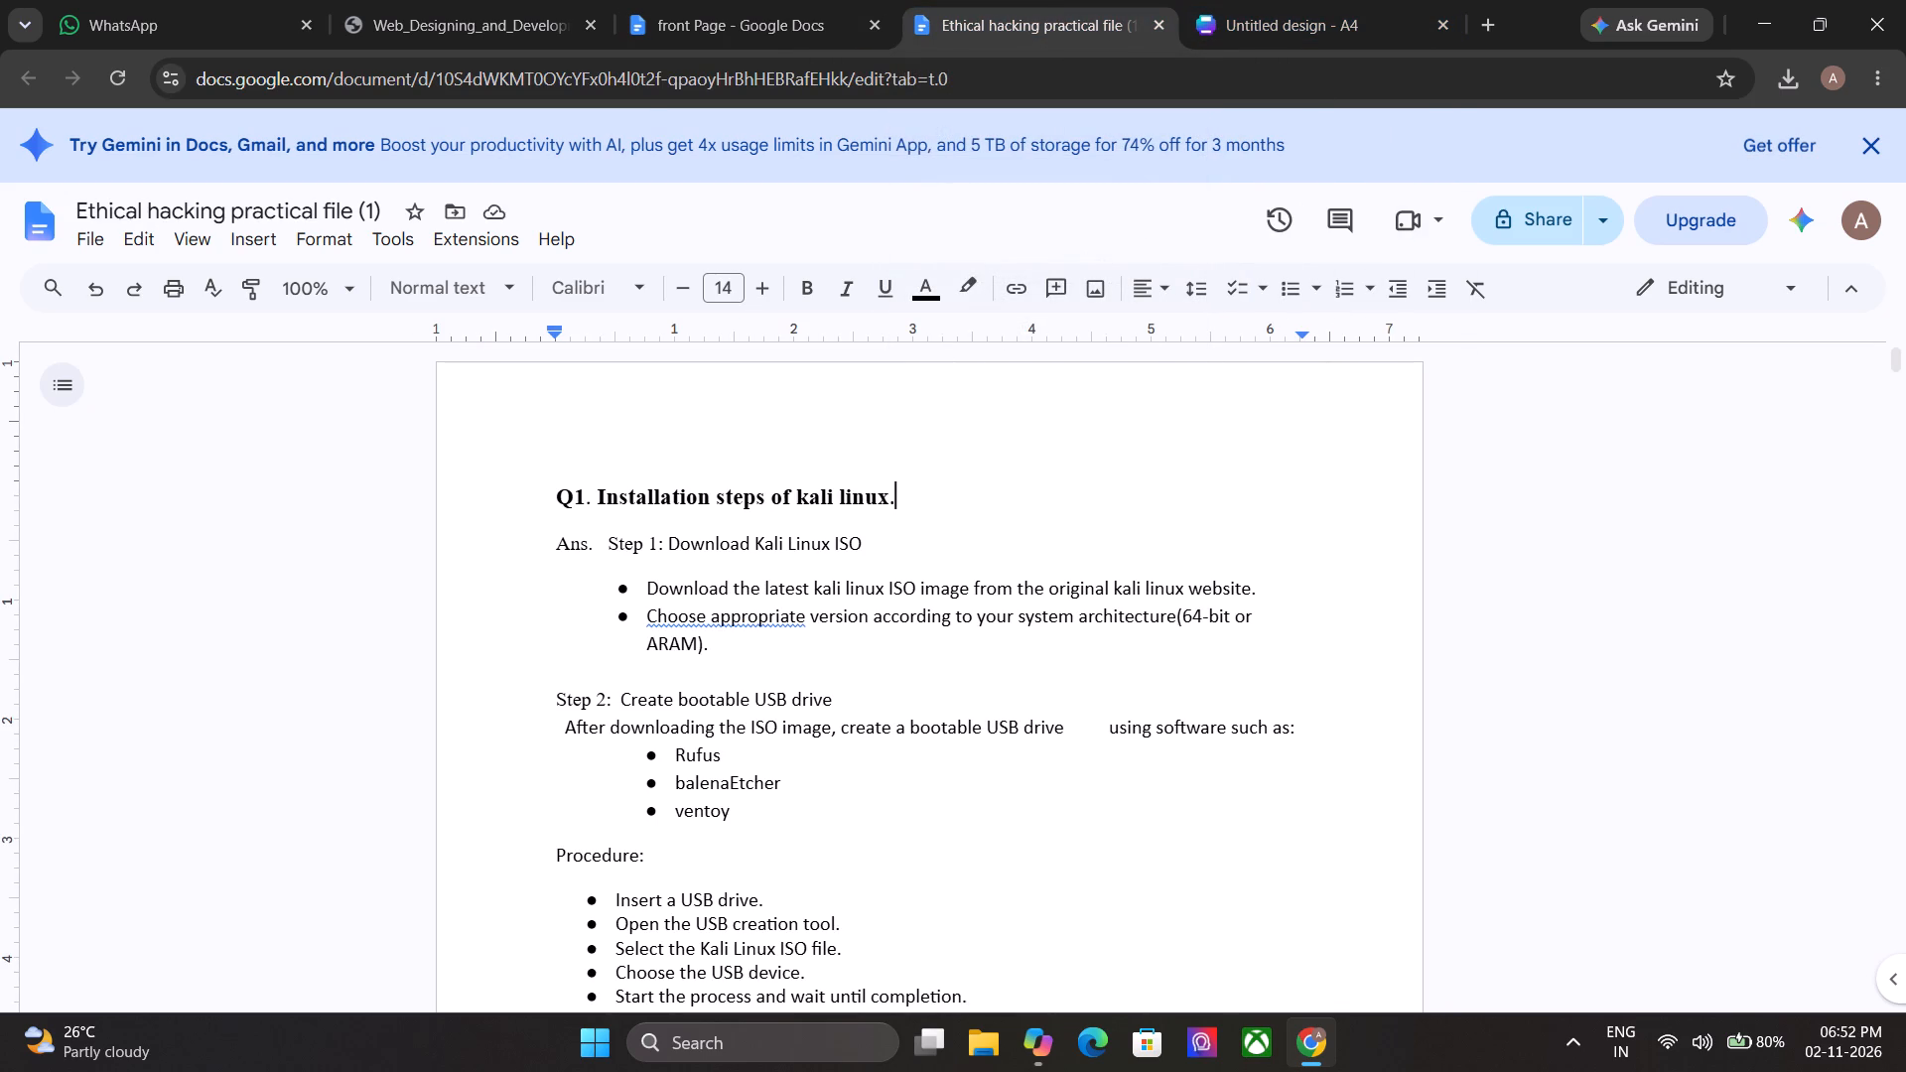
left_click(561, 490)
key("ctrl+v")
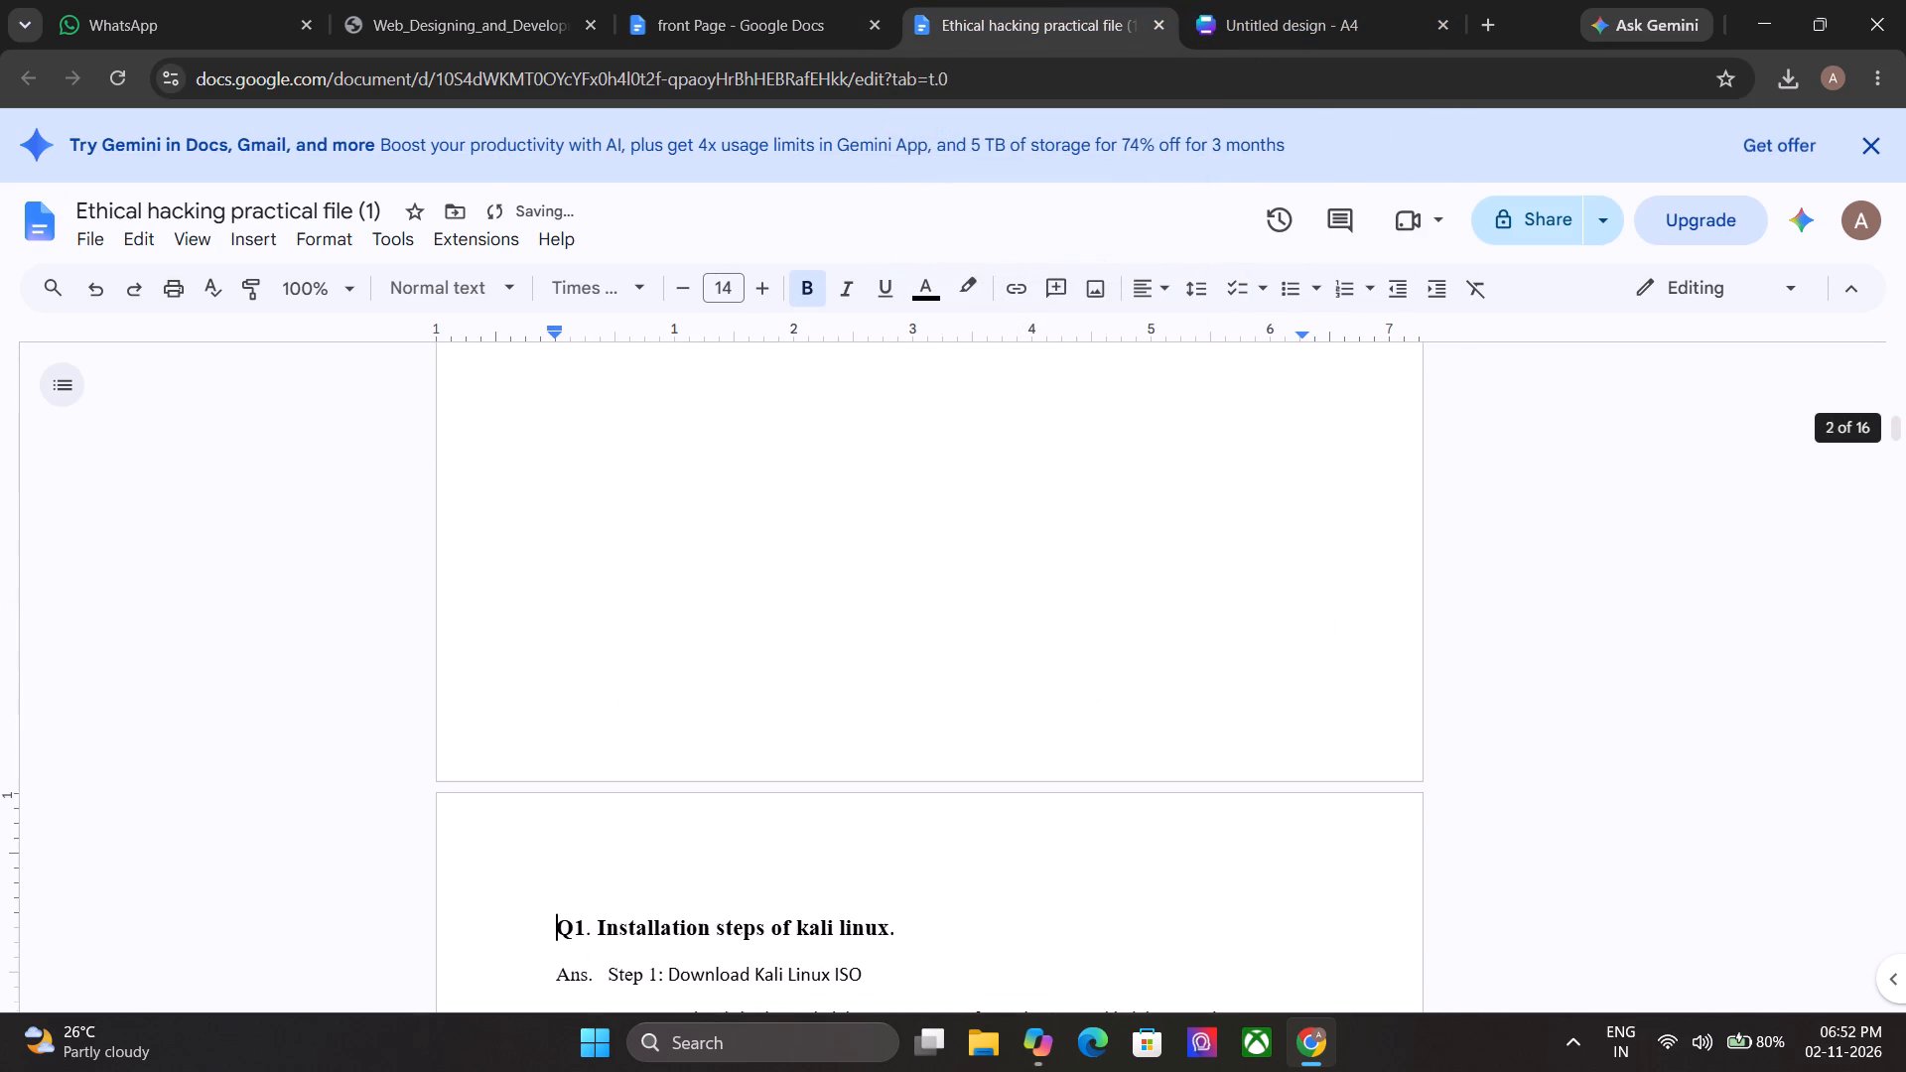
scroll(561, 490, "up", 1)
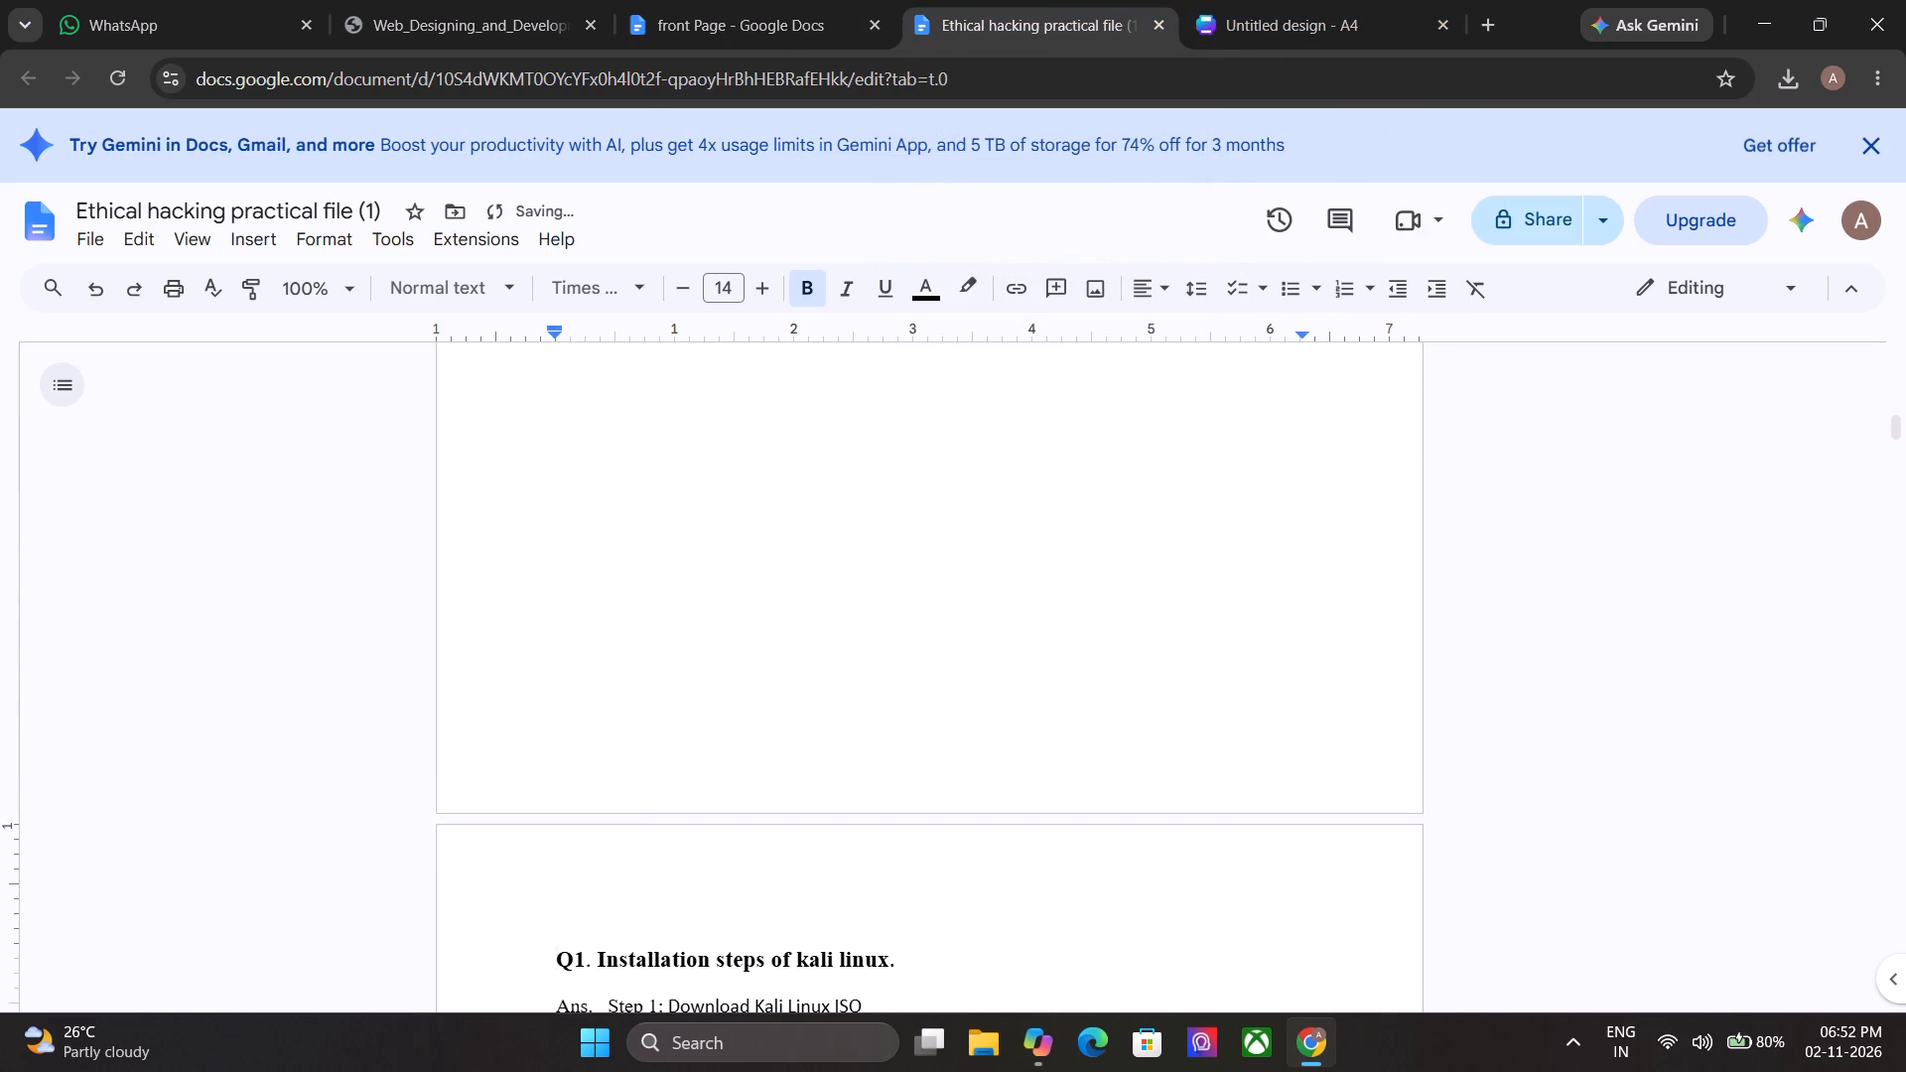
Replace the index table's row 1 entry with the copied Q1 heading text "Installation steps of kali linux.".
left_click_drag(599, 961, 901, 945)
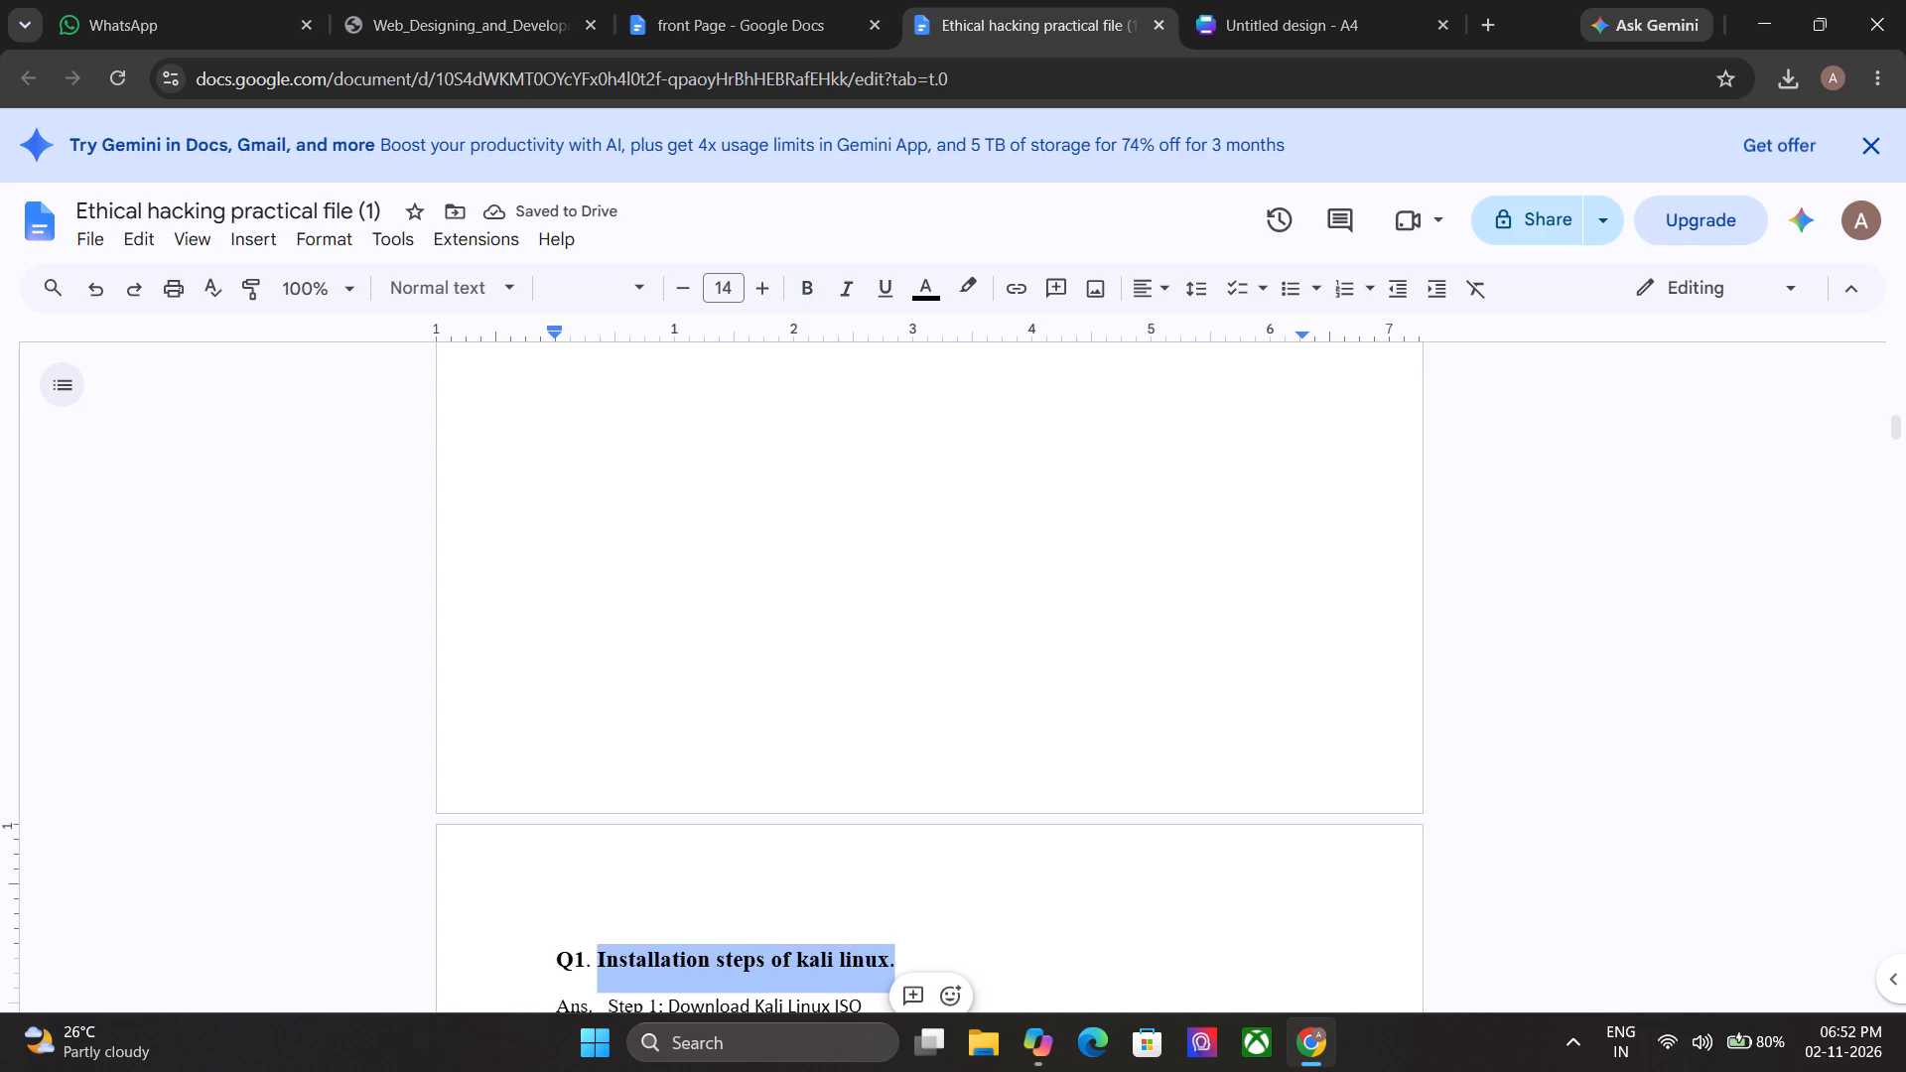
key("ctrl+c")
scroll(901, 945, "up", 6)
scroll(901, 945, "down", 1)
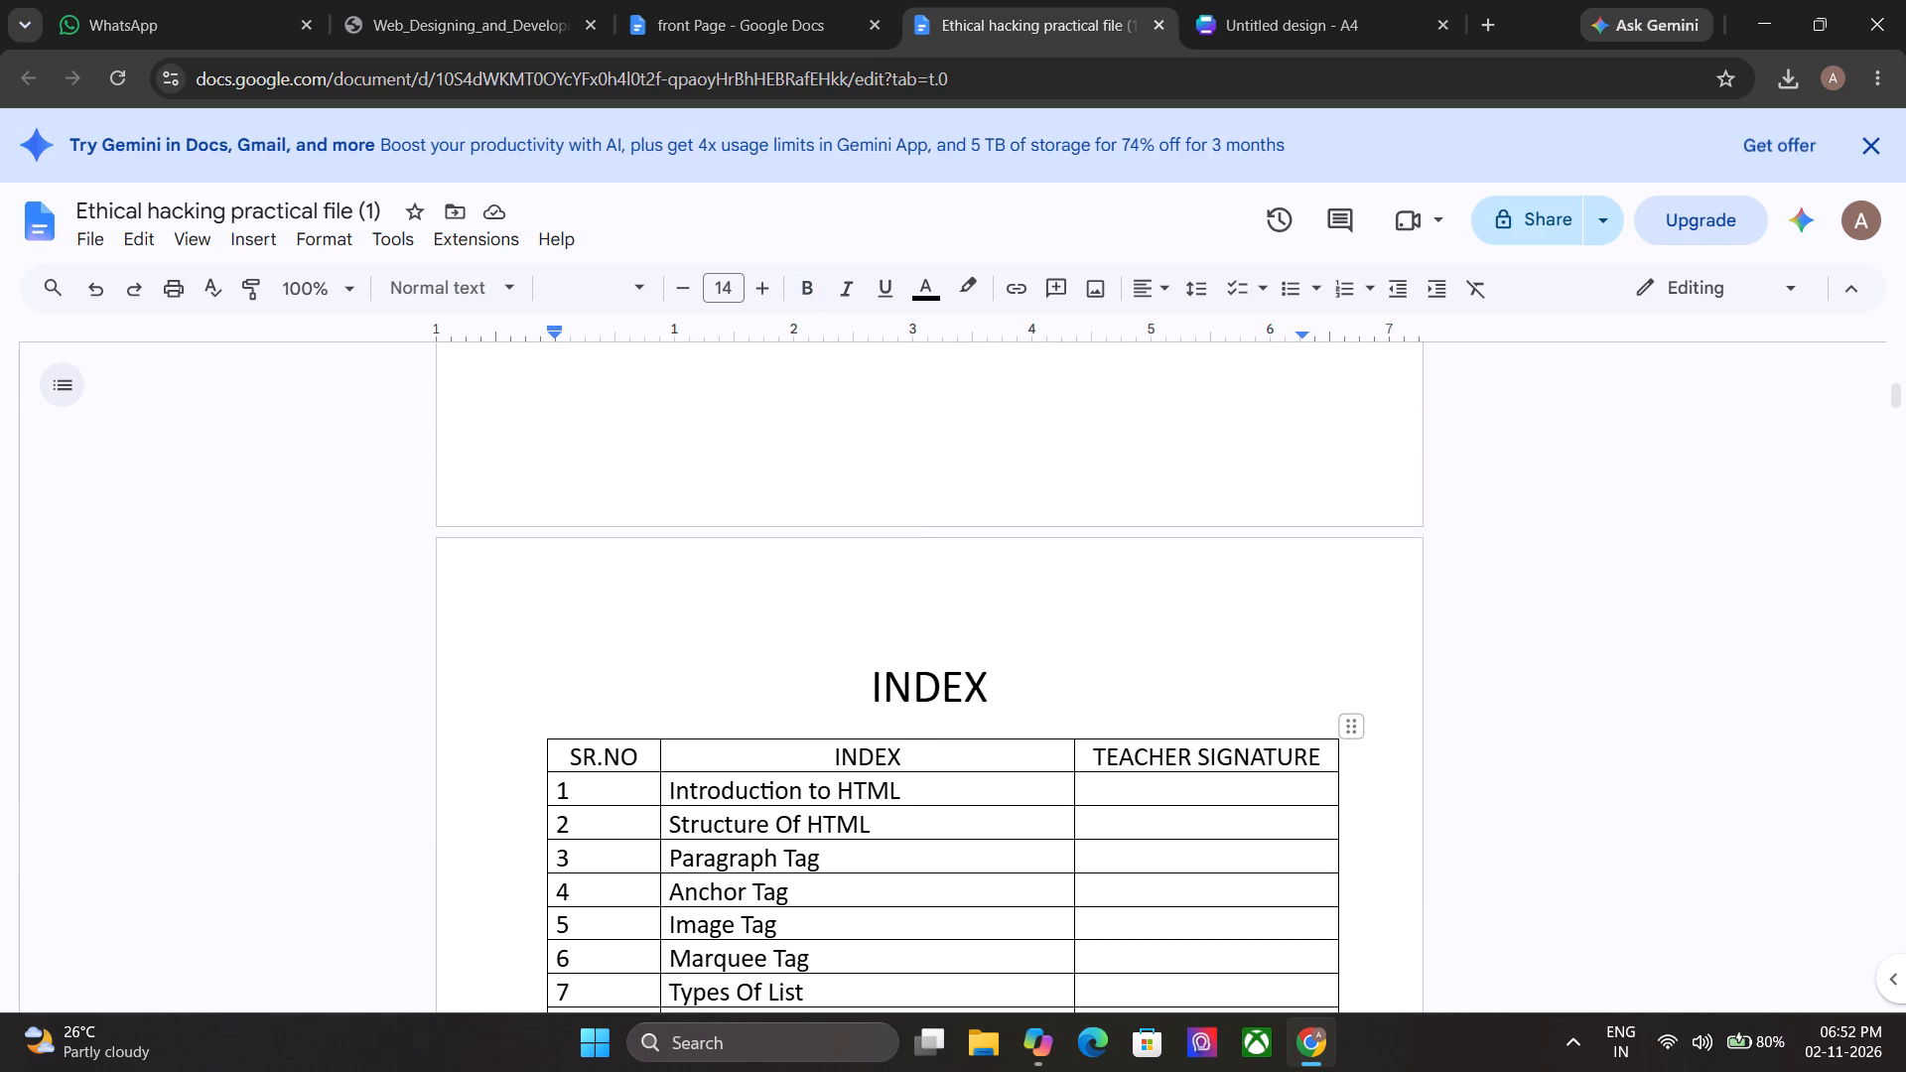
scroll(901, 945, "down", 1)
left_click_drag(667, 785, 922, 770)
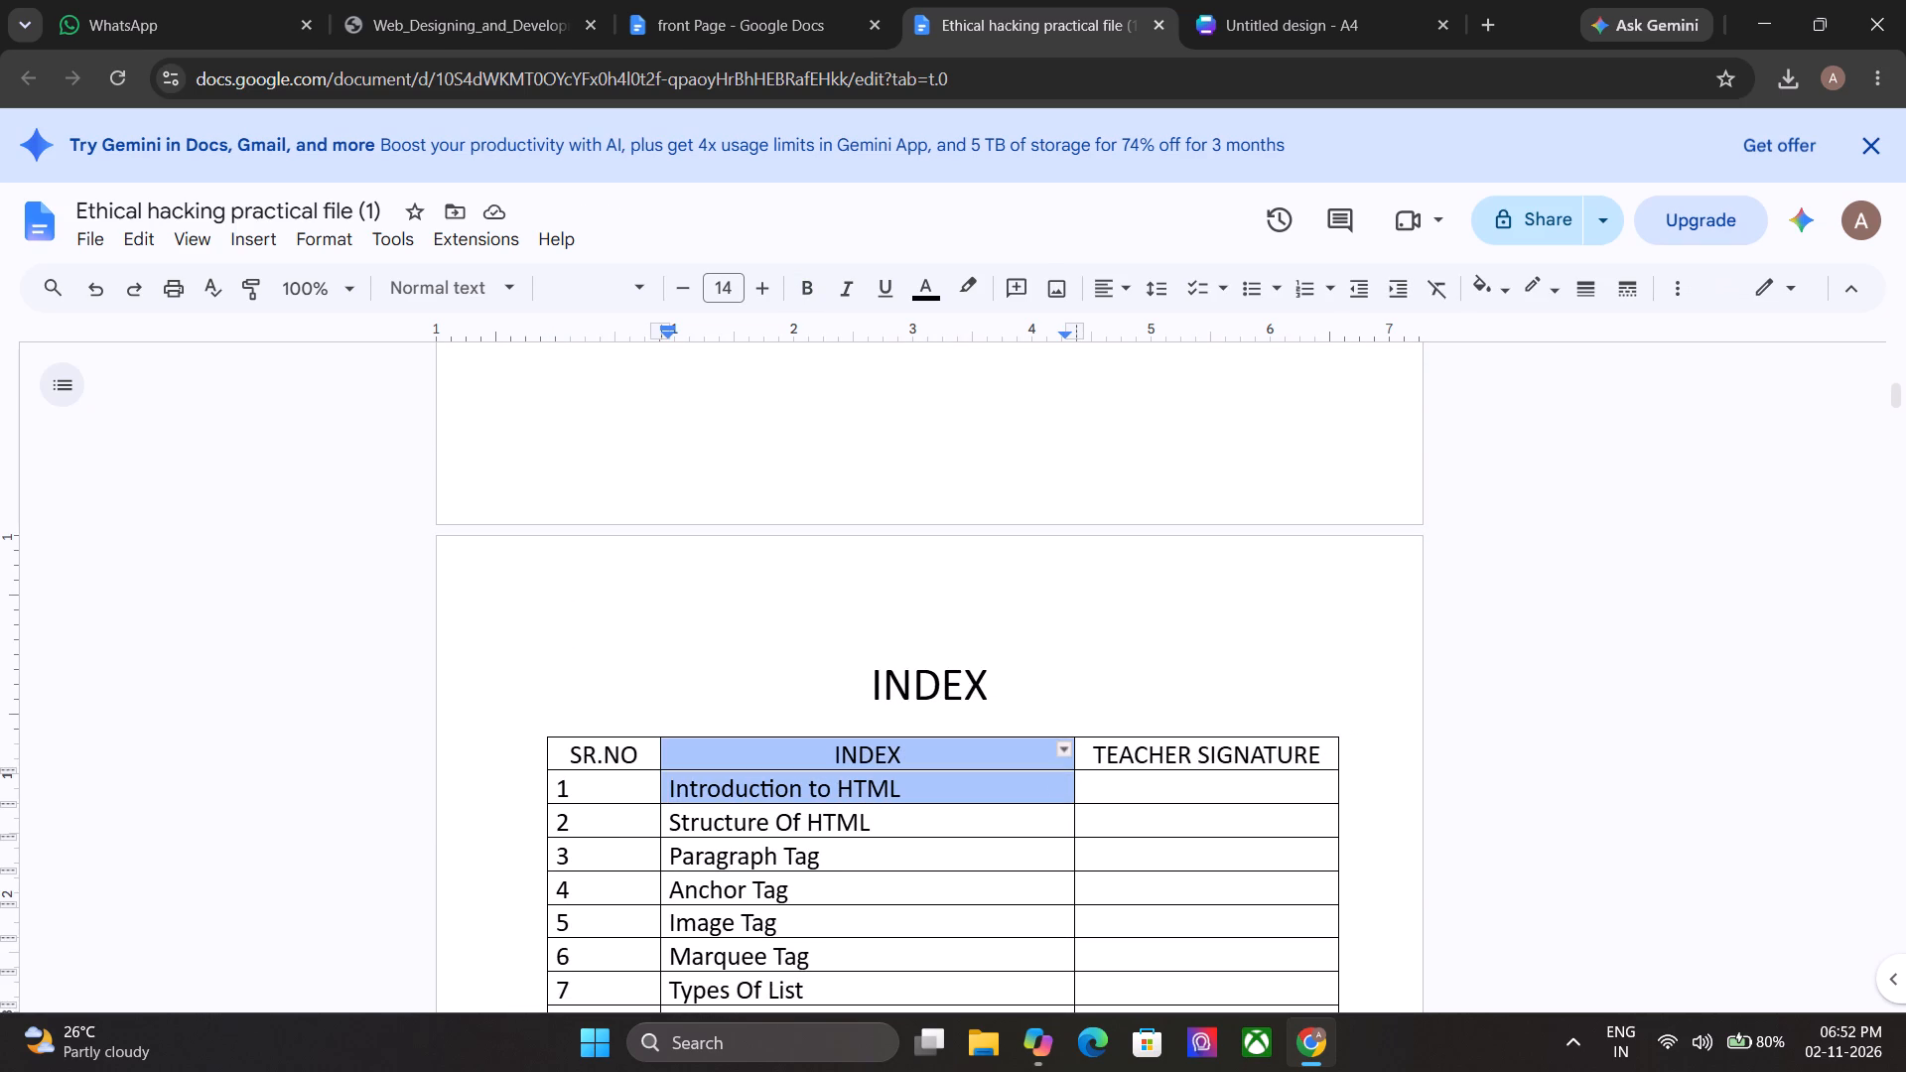
left_click_drag(922, 770, 899, 786)
key("BackSpace")
key("ctrl+v")
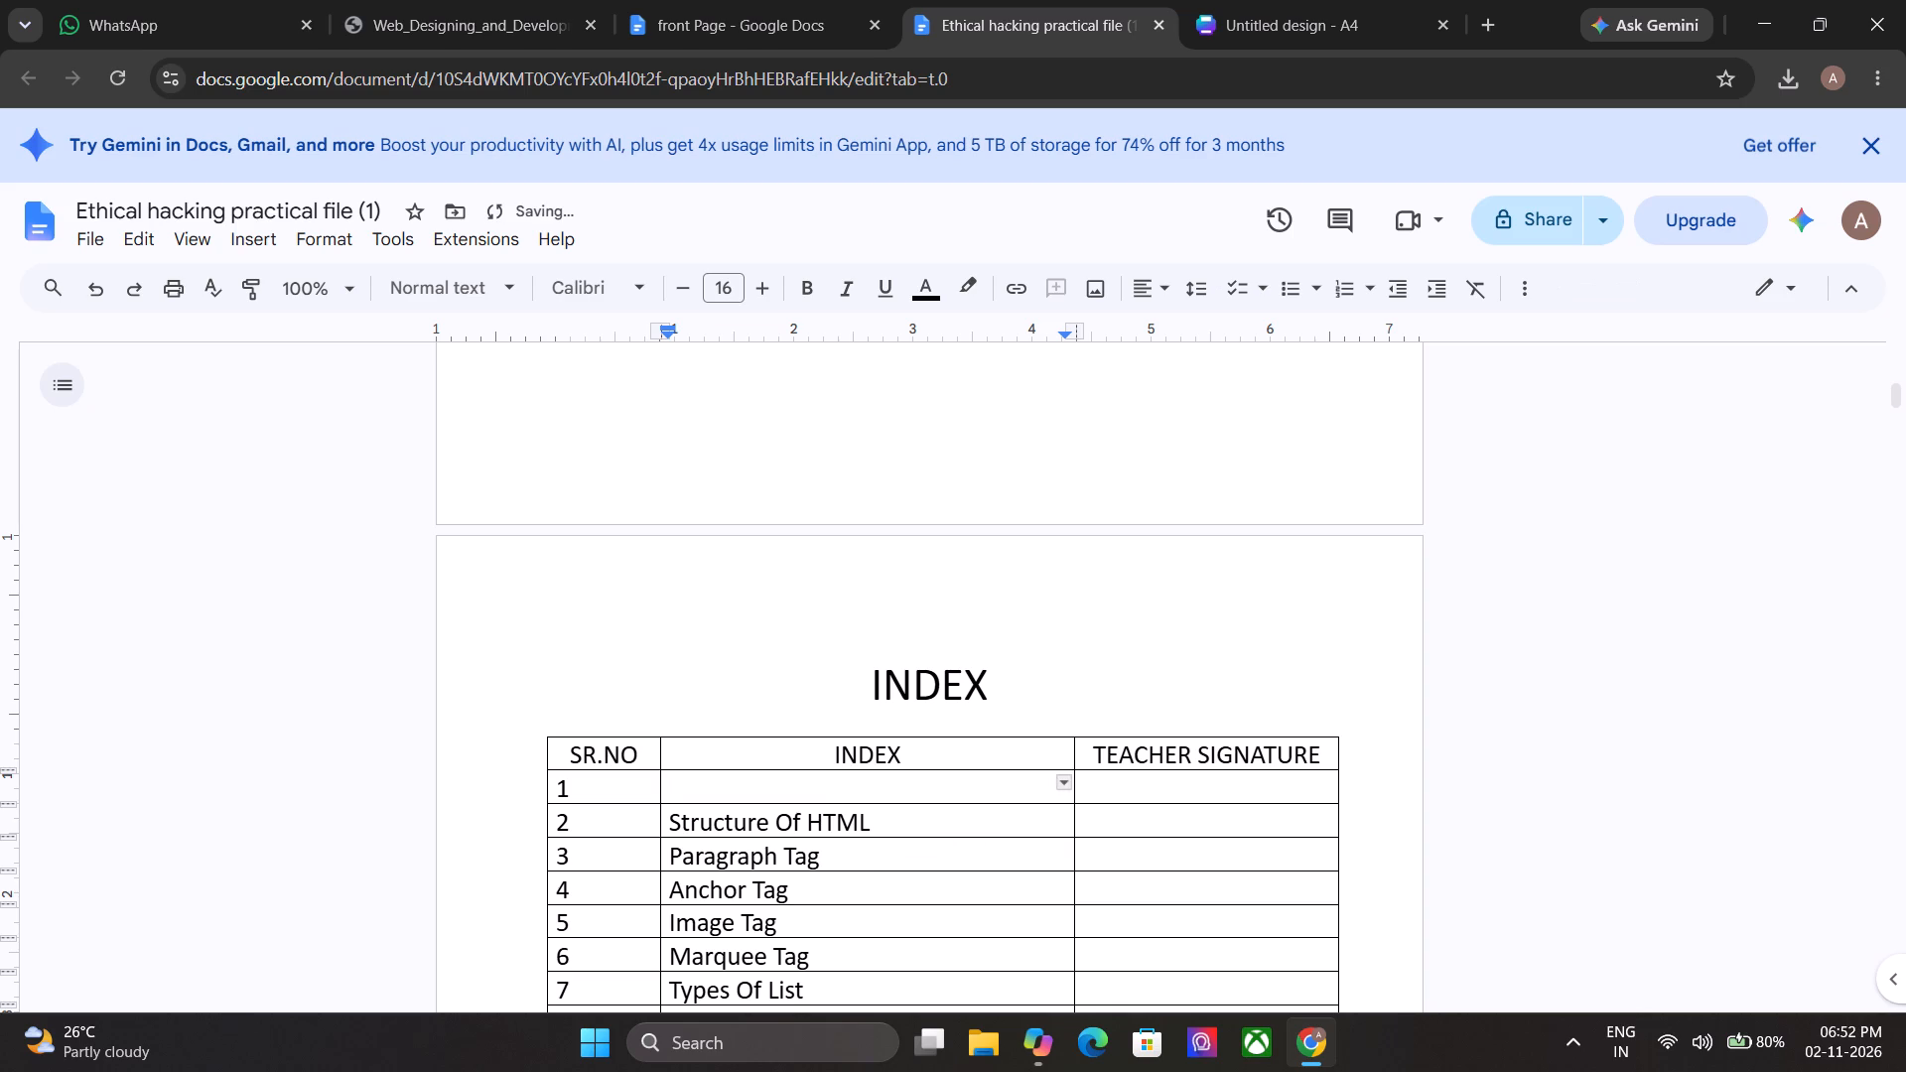
Replace the teacher's name after "Ms." under Submitted To on the cover page with "Anju".
scroll(1065, 584, "up", 8)
scroll(1065, 584, "down", 2)
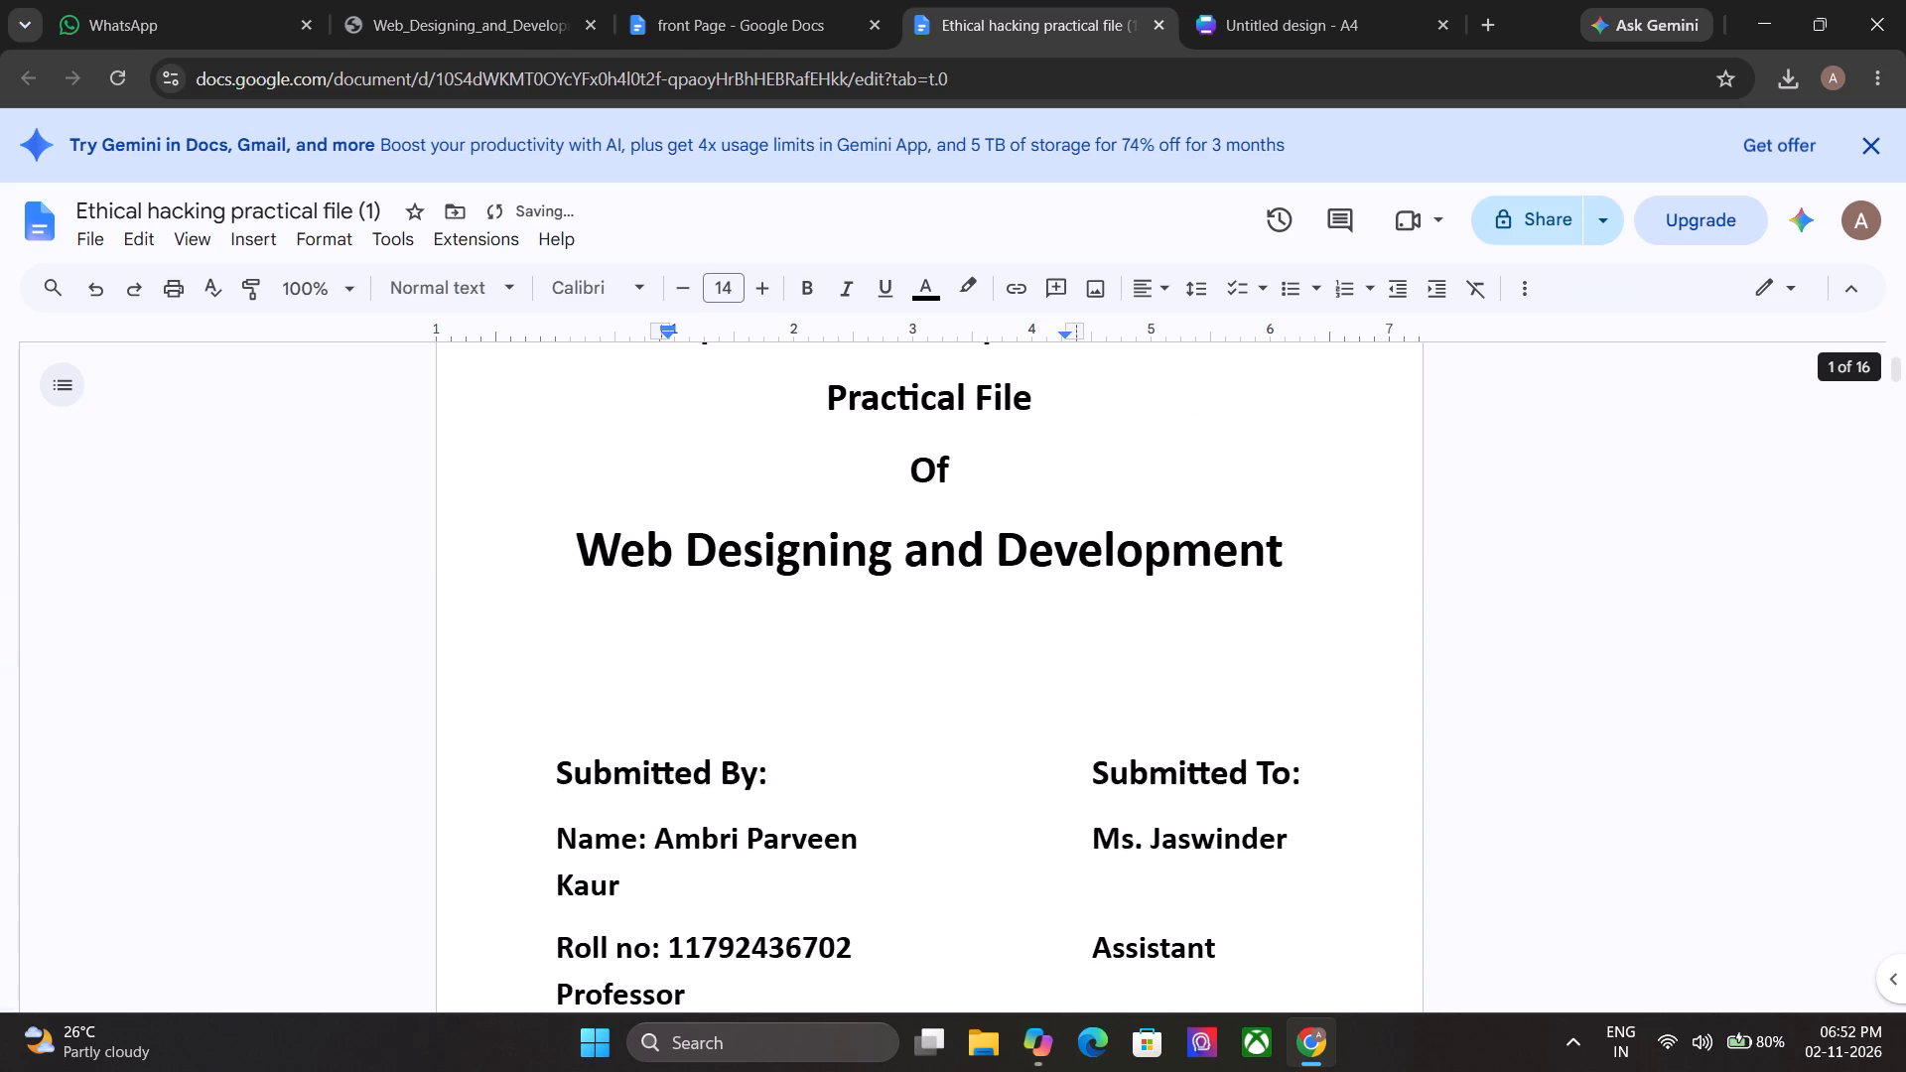
scroll(1065, 584, "down", 2)
left_click(1281, 618)
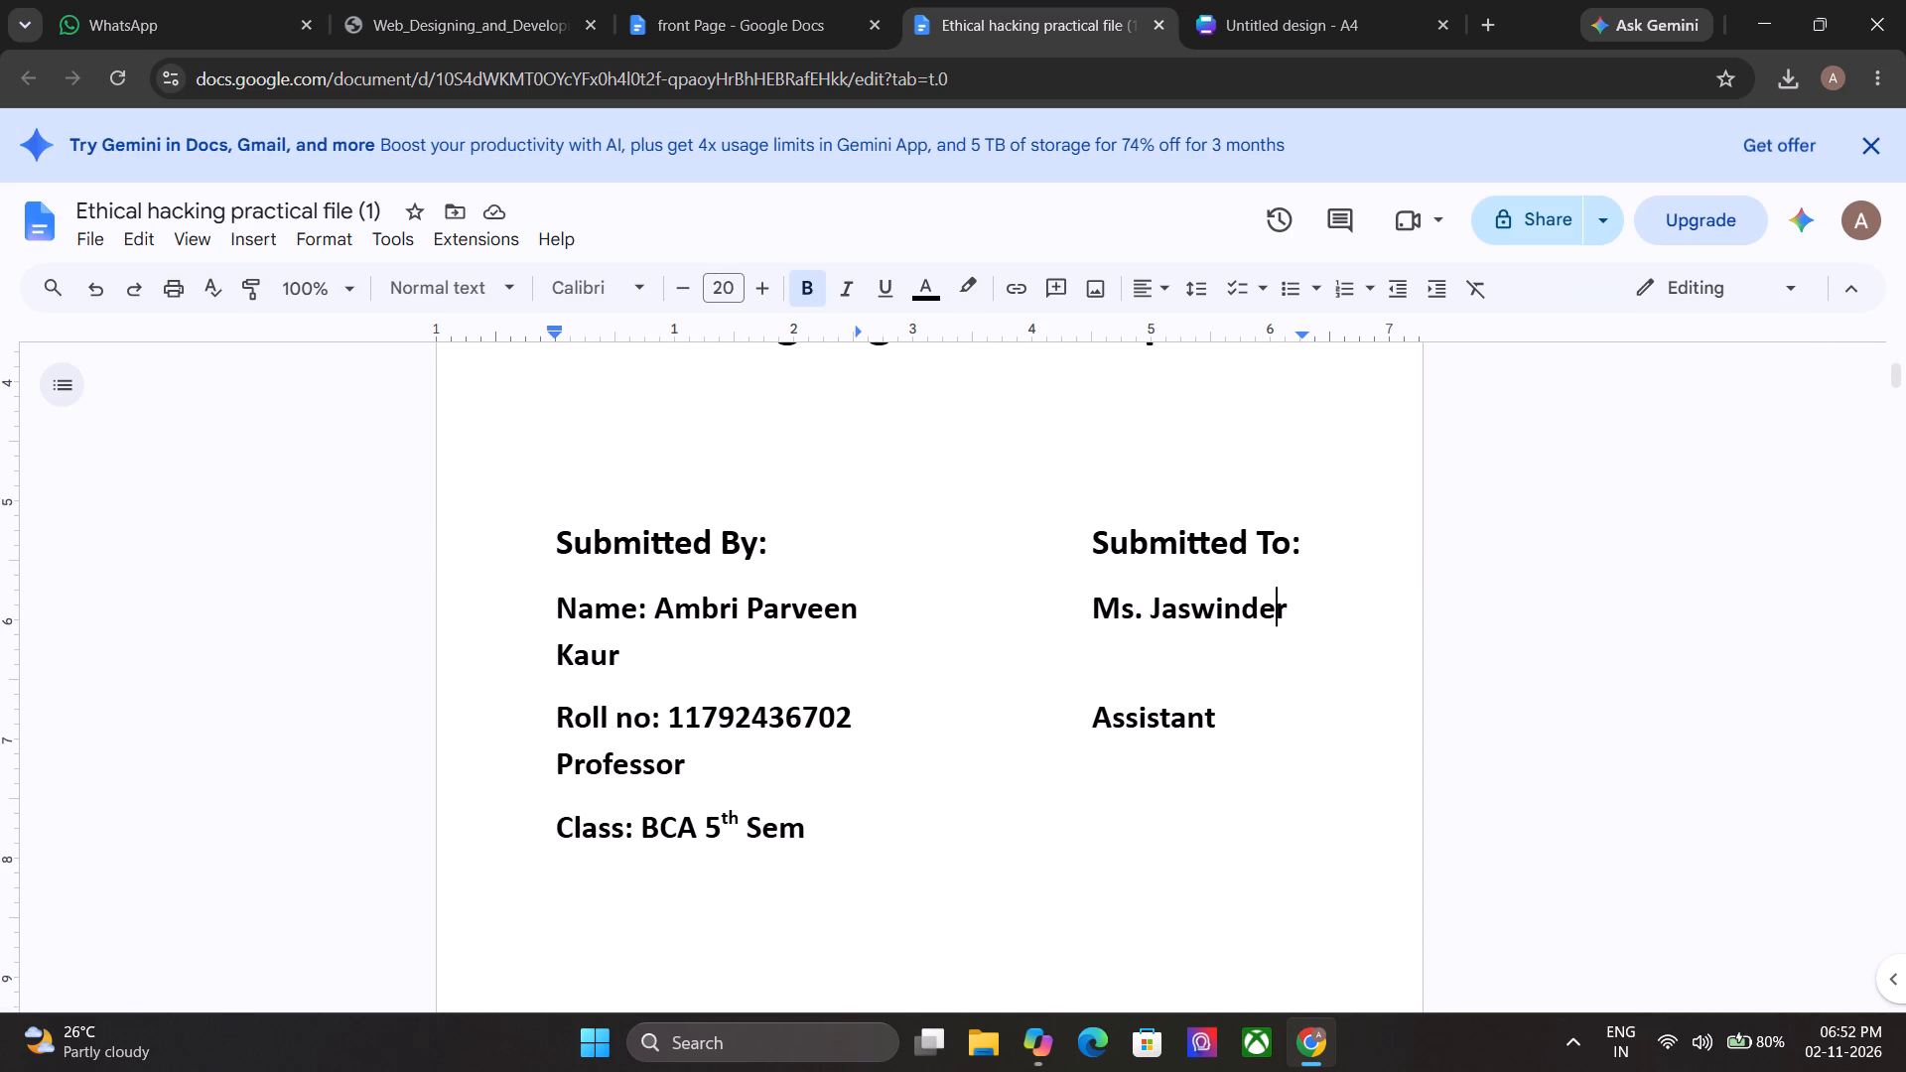
left_click(1318, 605)
key("BackSpace")
key("BackSpace")
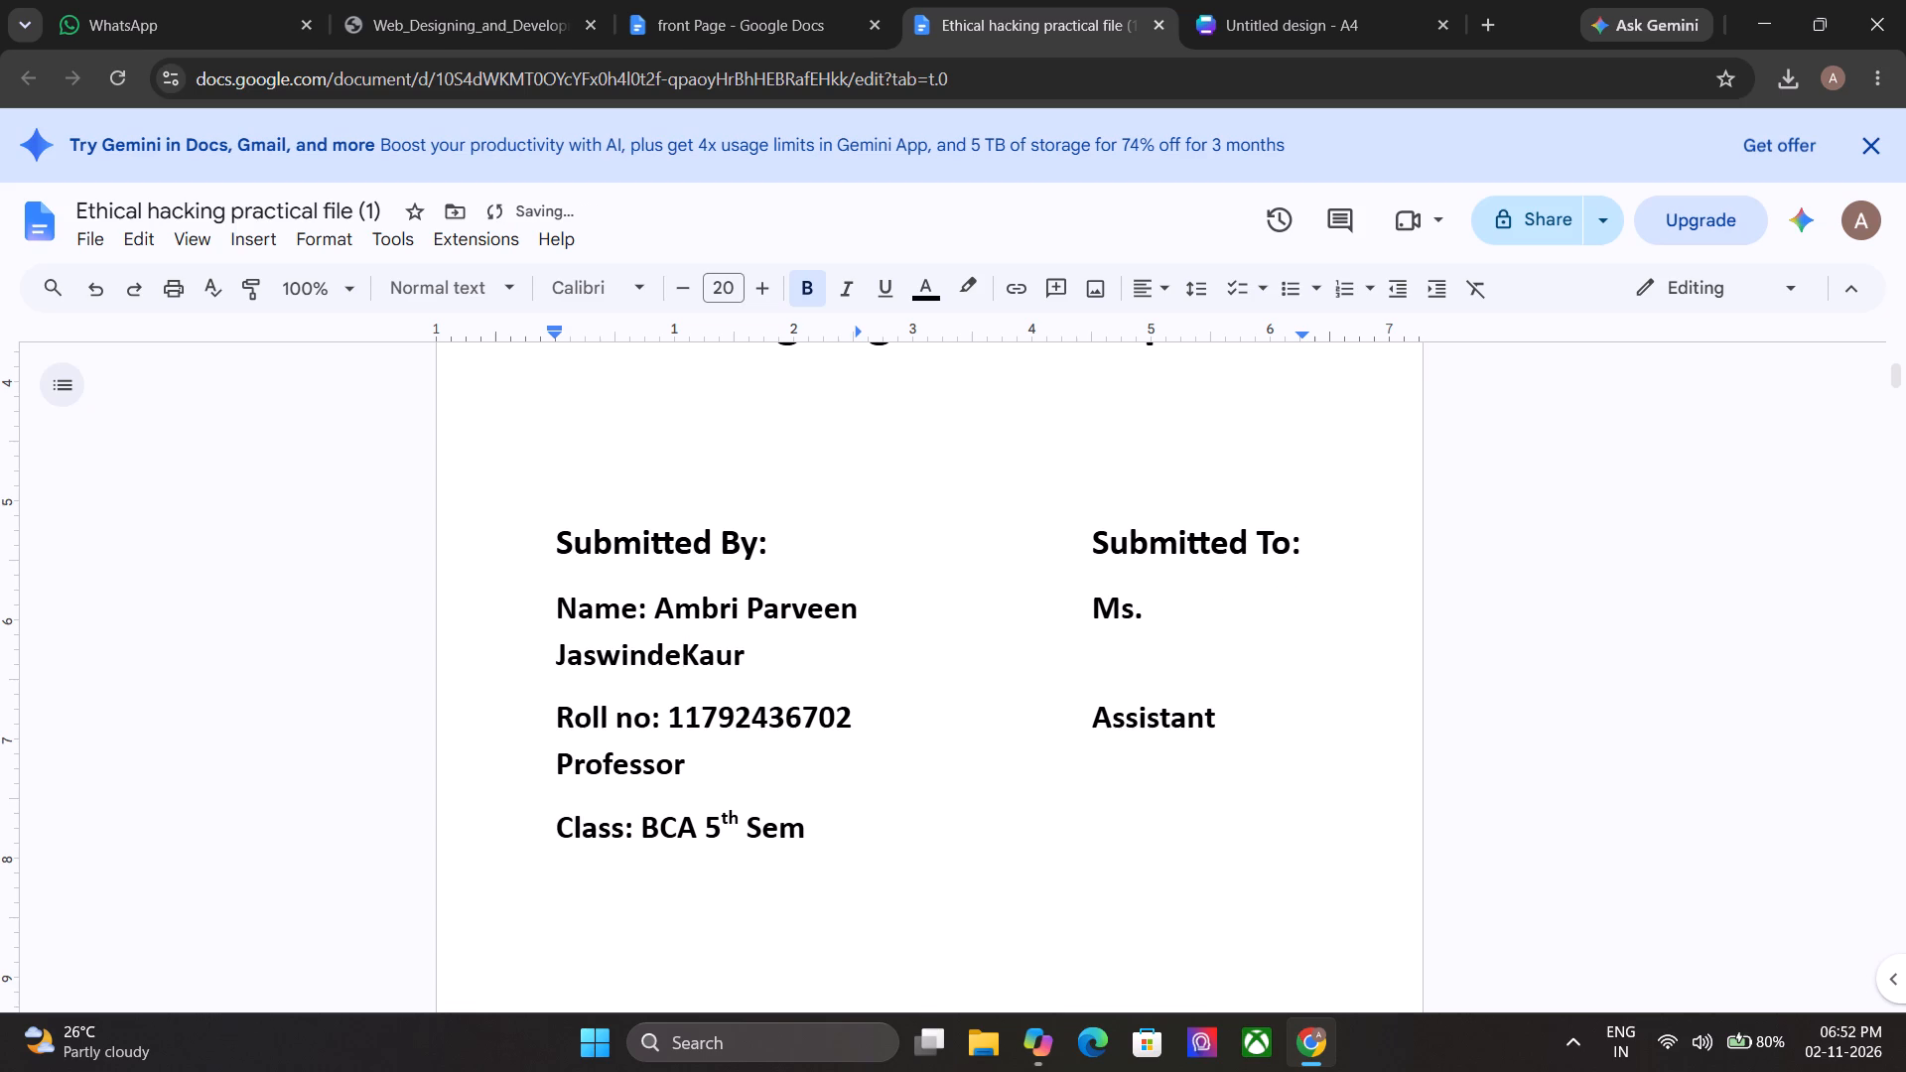
key("BackSpace")
key("BackSpace")
key("BackSpace")
key("BackSpace")
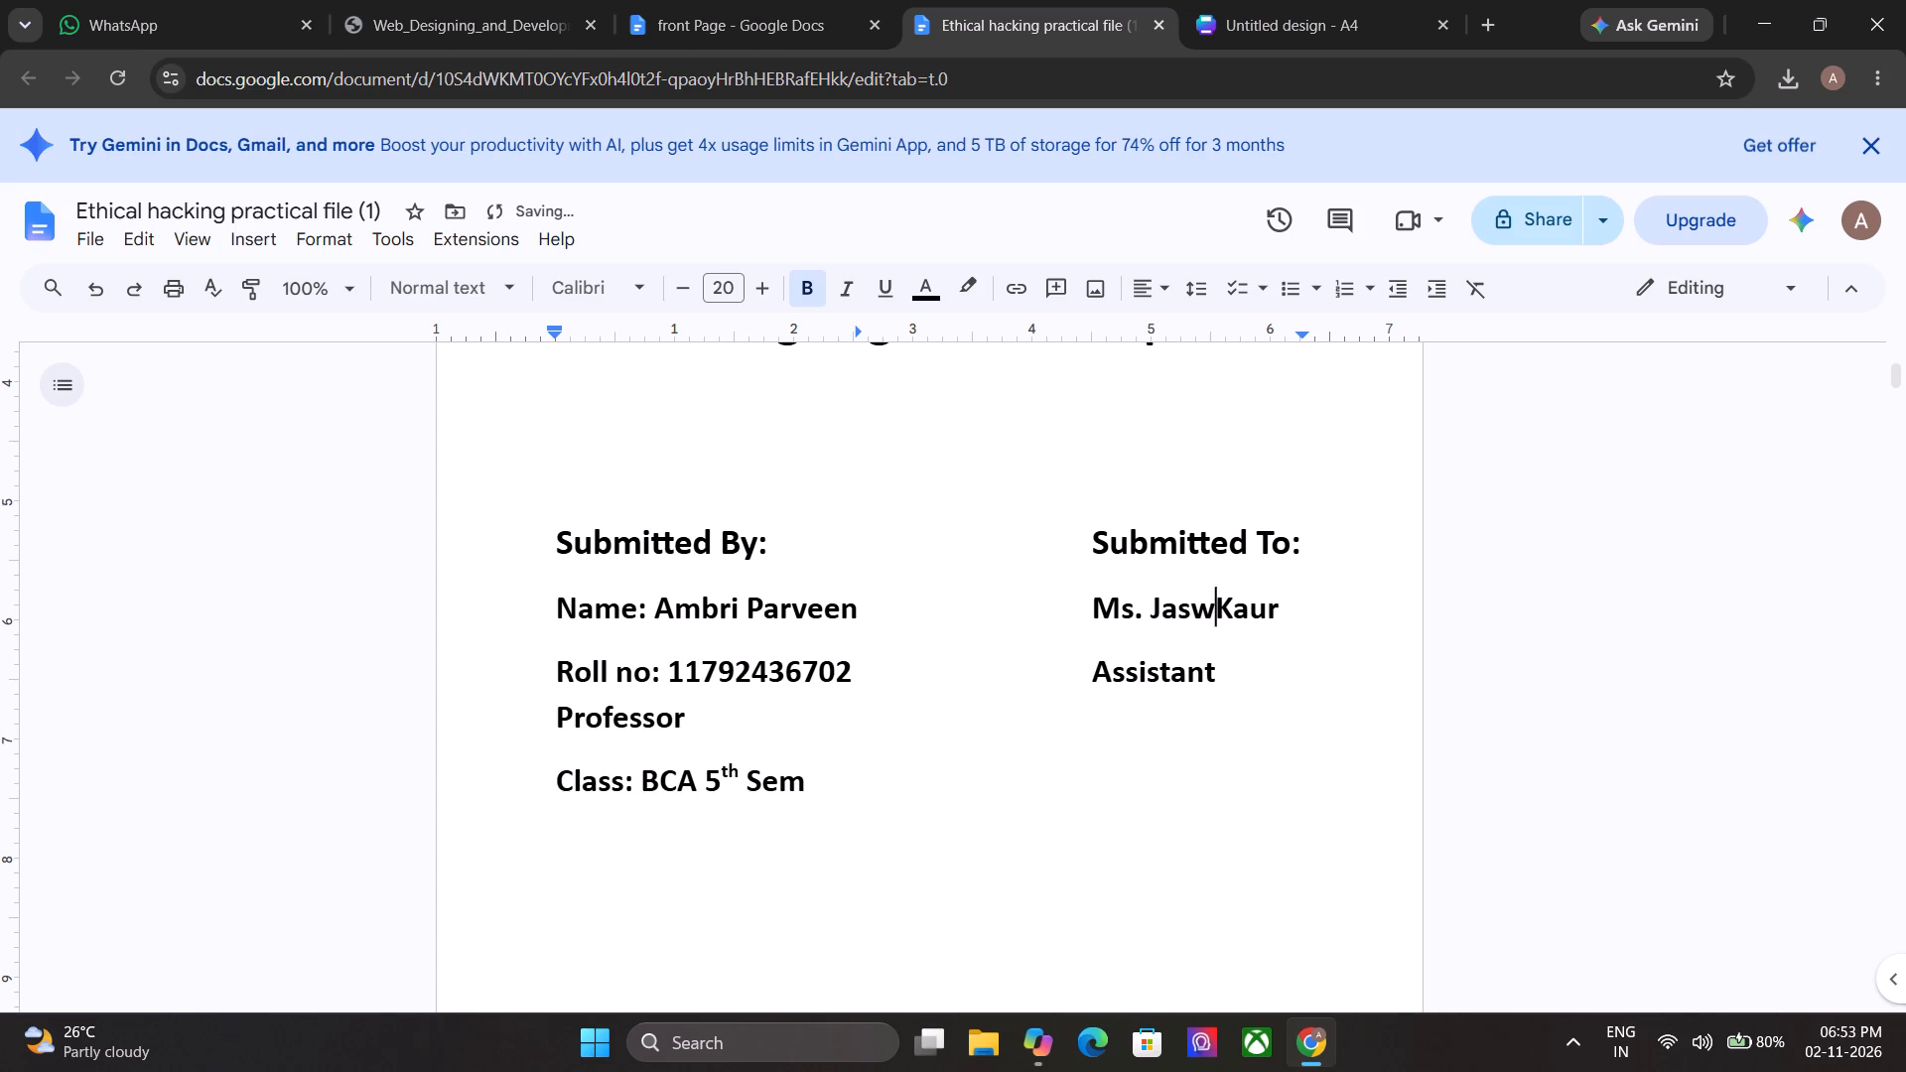
key("BackSpace")
key("BackSpace")
key("BackSpace")
key("BackSpace")
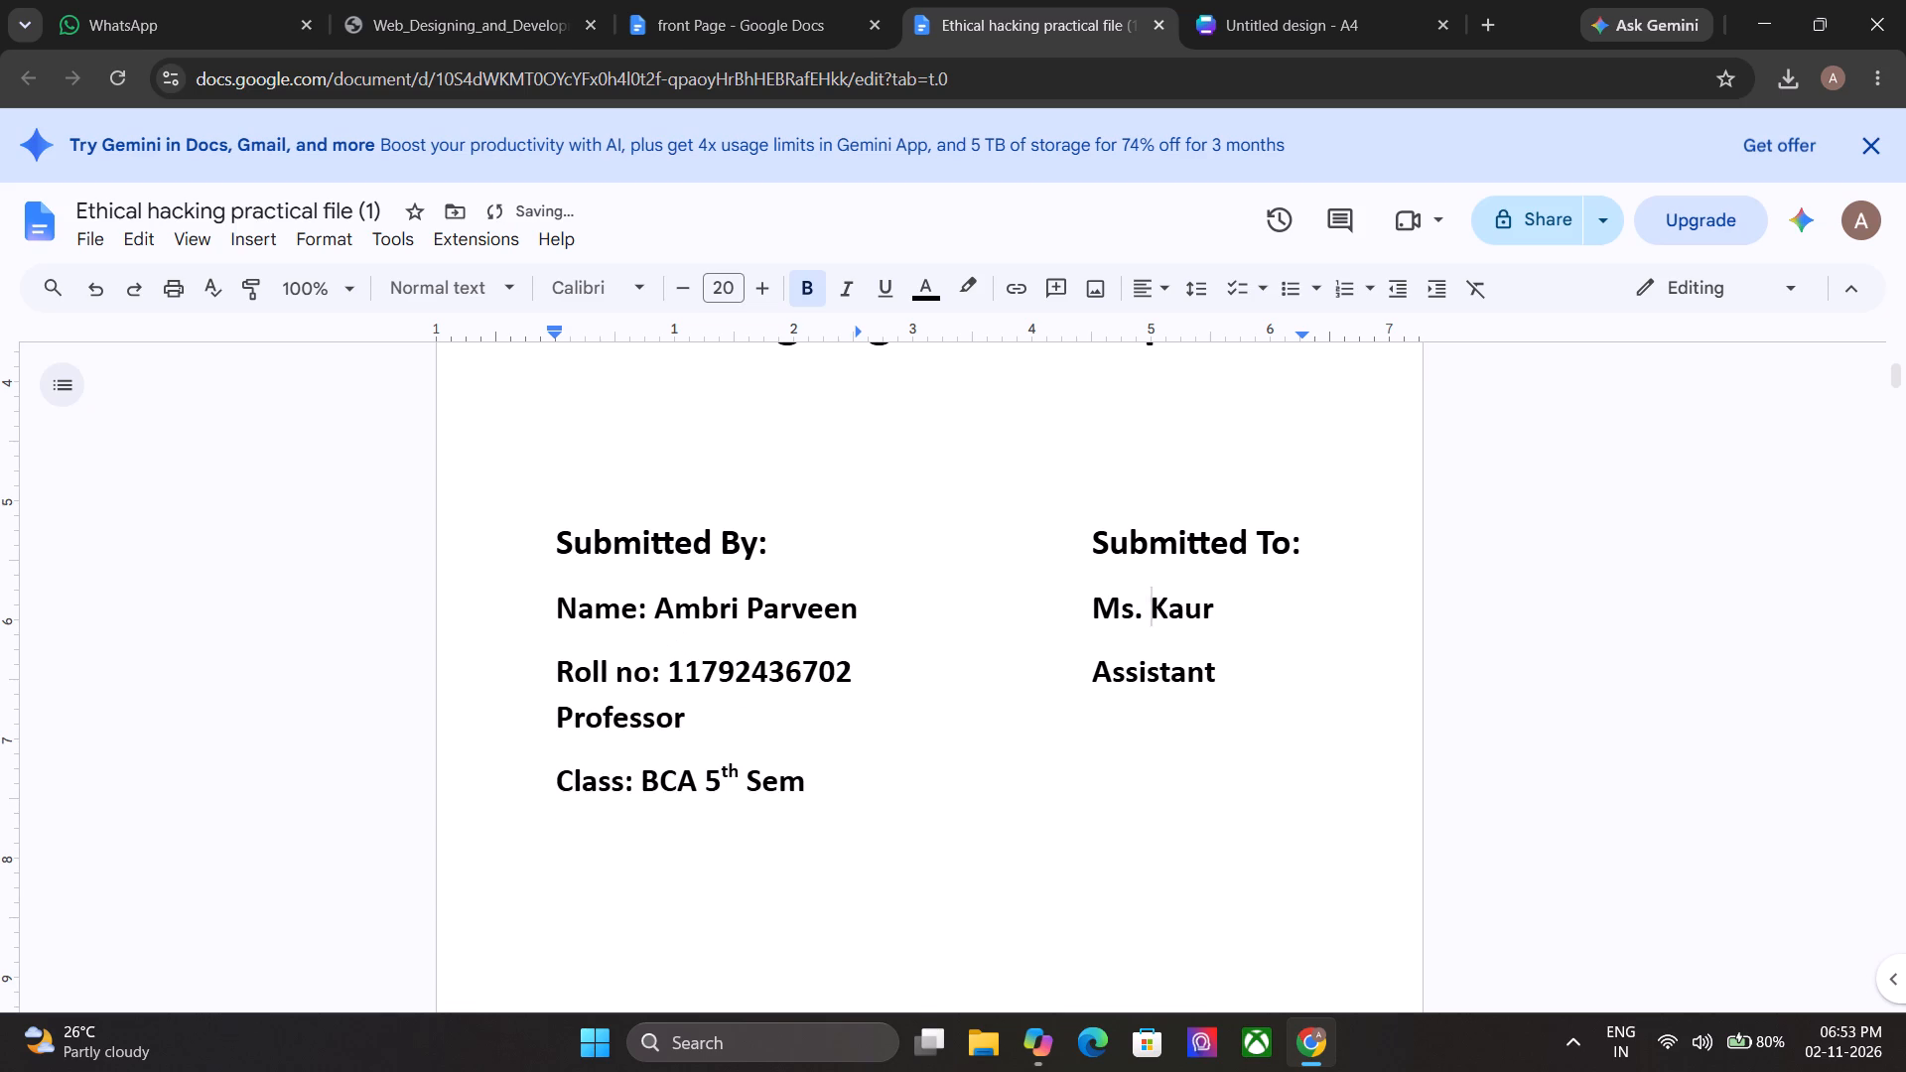
key("Right")
key("Right")
key("Right")
key("Right")
key("BackSpace")
key("BackSpace")
key("BackSpace")
key("BackSpace")
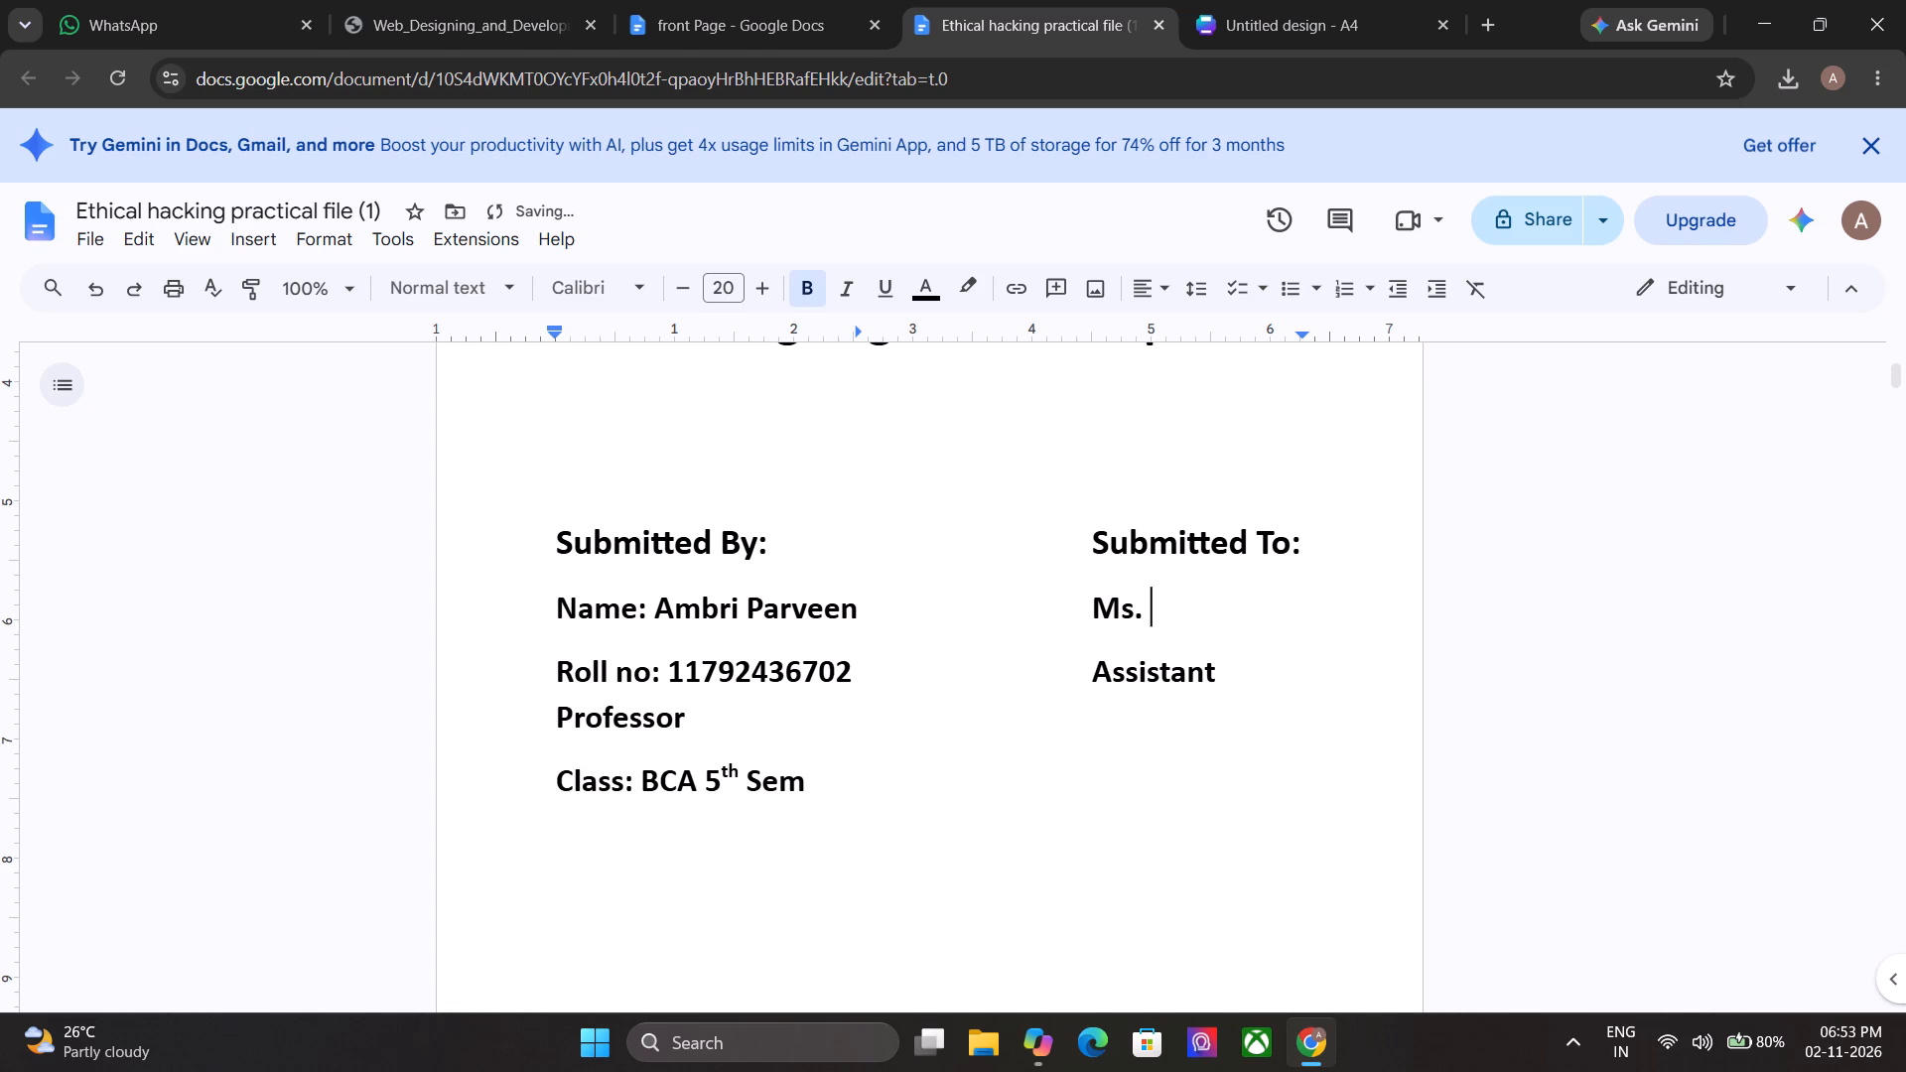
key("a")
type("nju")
Remove one tab of spacing before "Assistant Professor", "Submitted To:" and "Ms. Anju" so the three lines align.
scroll(1318, 605, "up", 2)
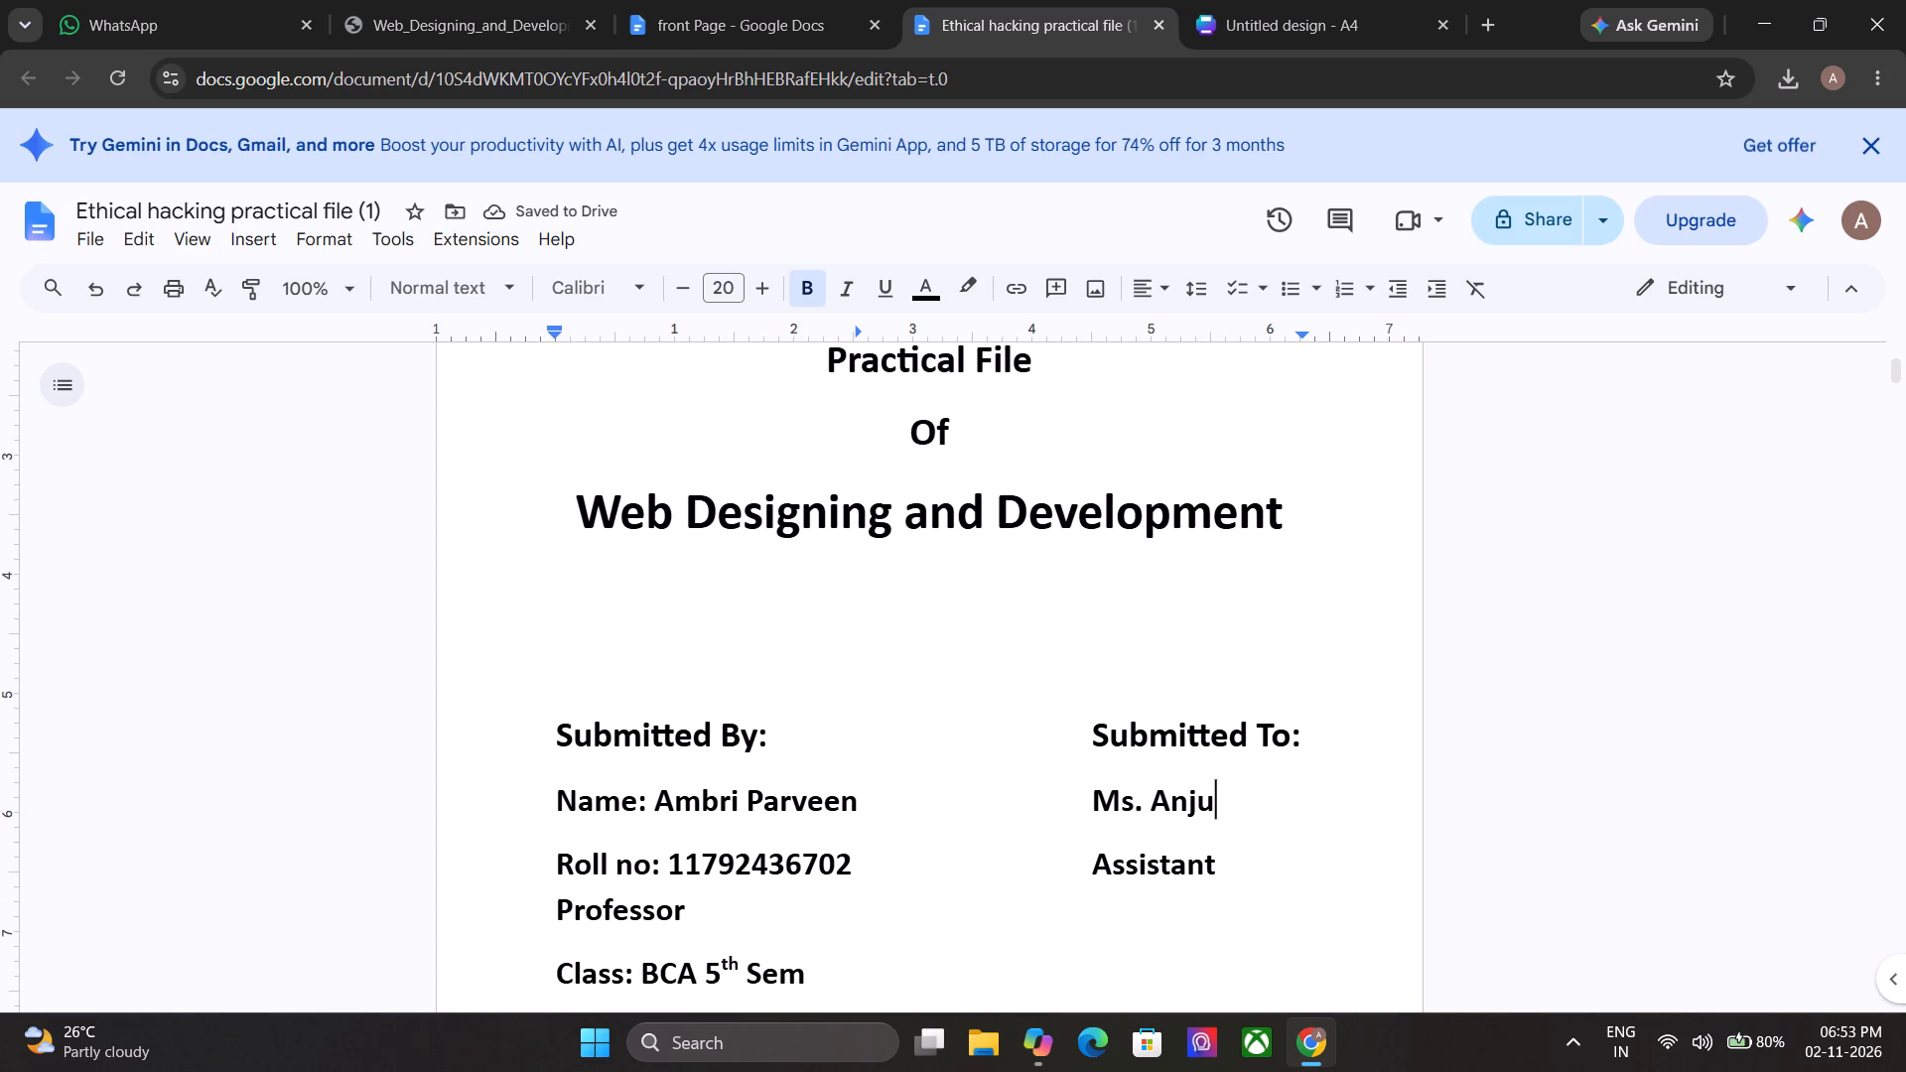
left_click(1092, 869)
key("BackSpace")
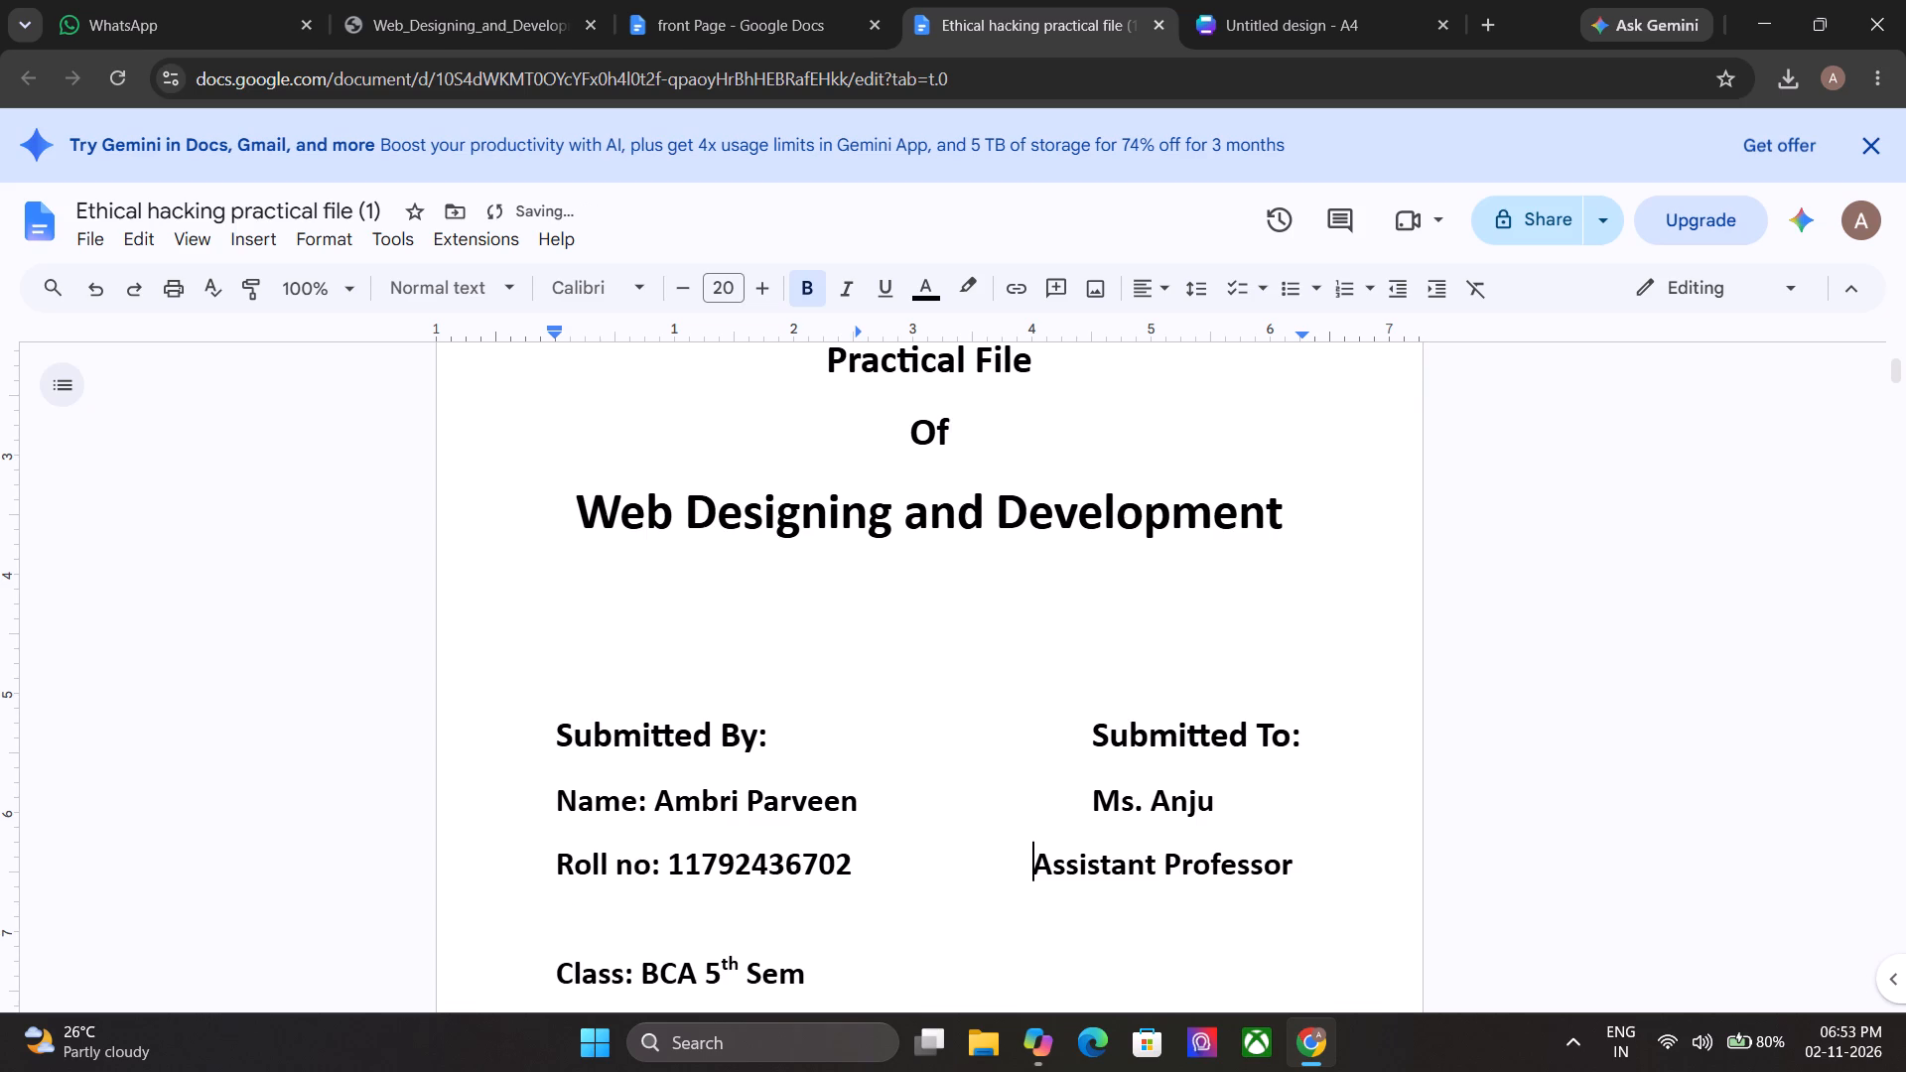
left_click(1083, 731)
key("BackSpace")
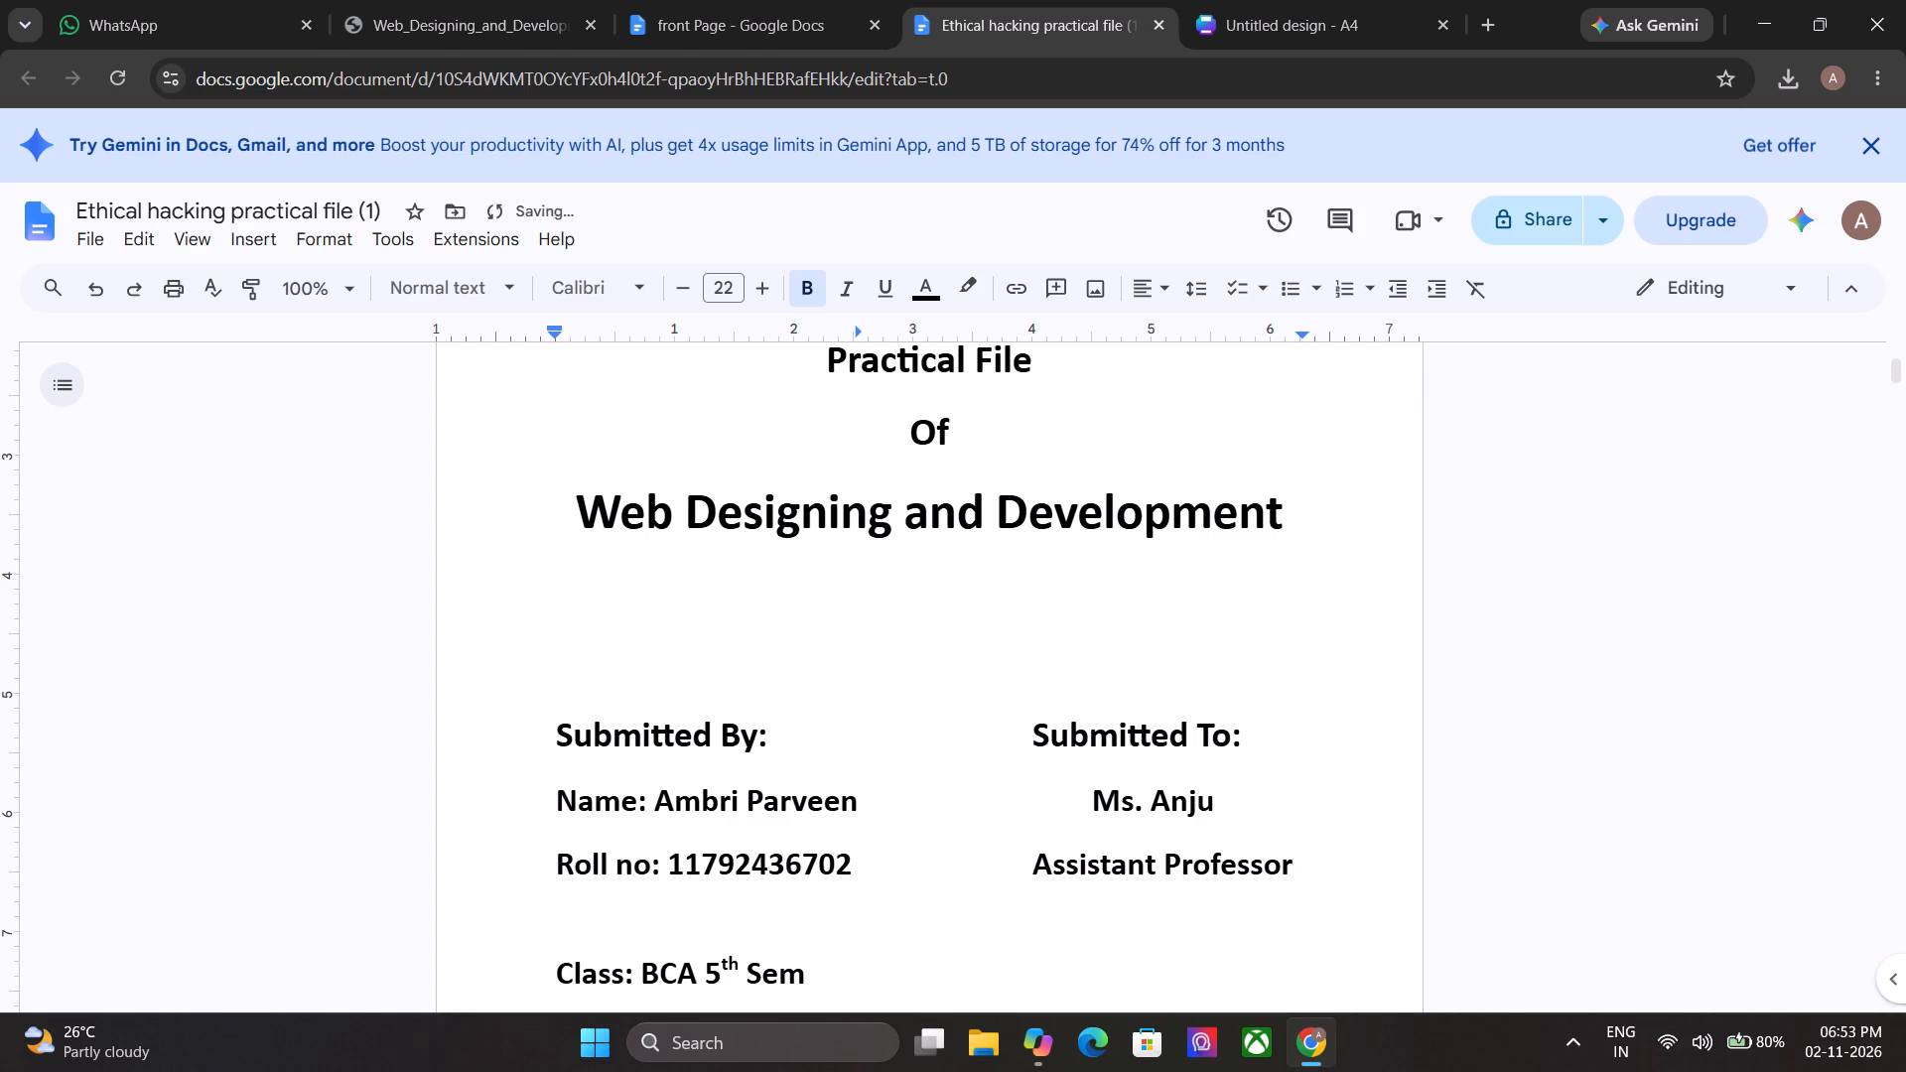
left_click(1089, 793)
key("BackSpace")
Remove the blank line between the Roll no and Class lines on the cover page.
scroll(1089, 793, "down", 1)
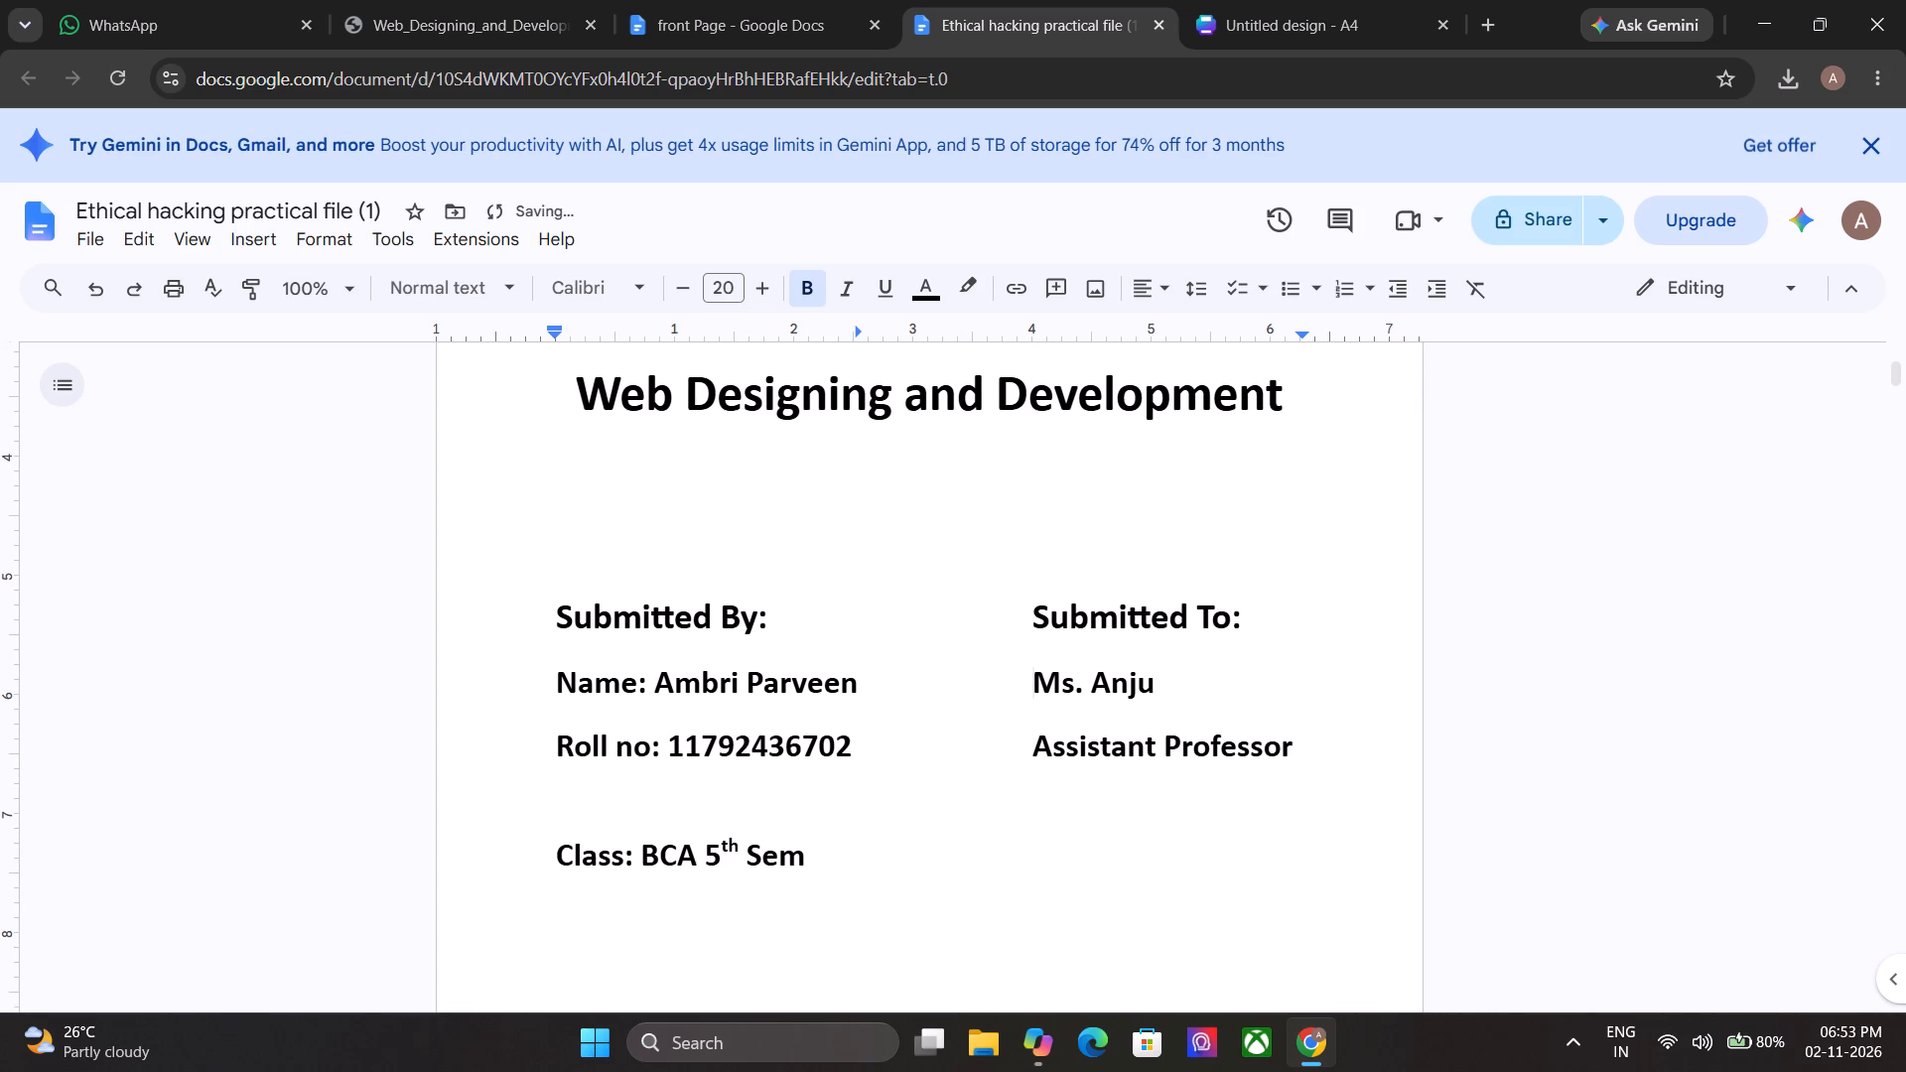
left_click(545, 816)
left_click(557, 817)
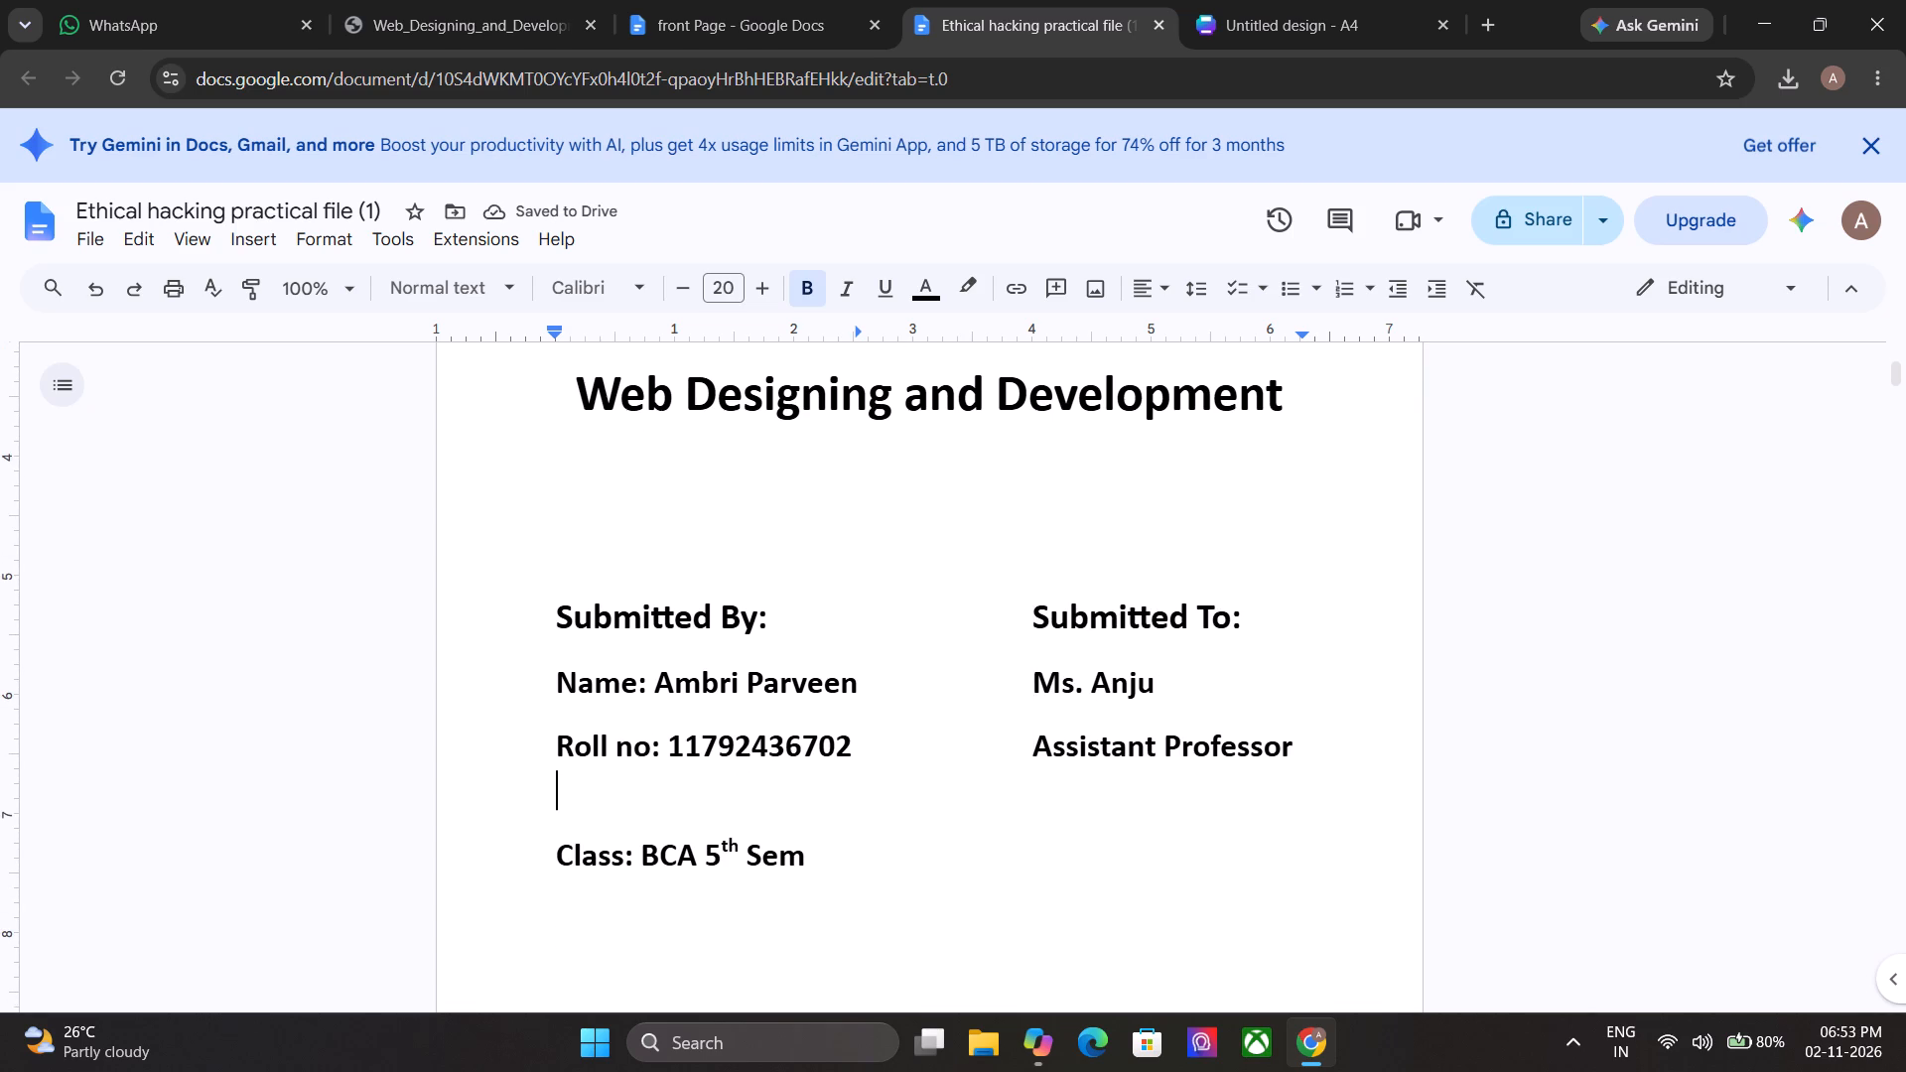
left_click(562, 827)
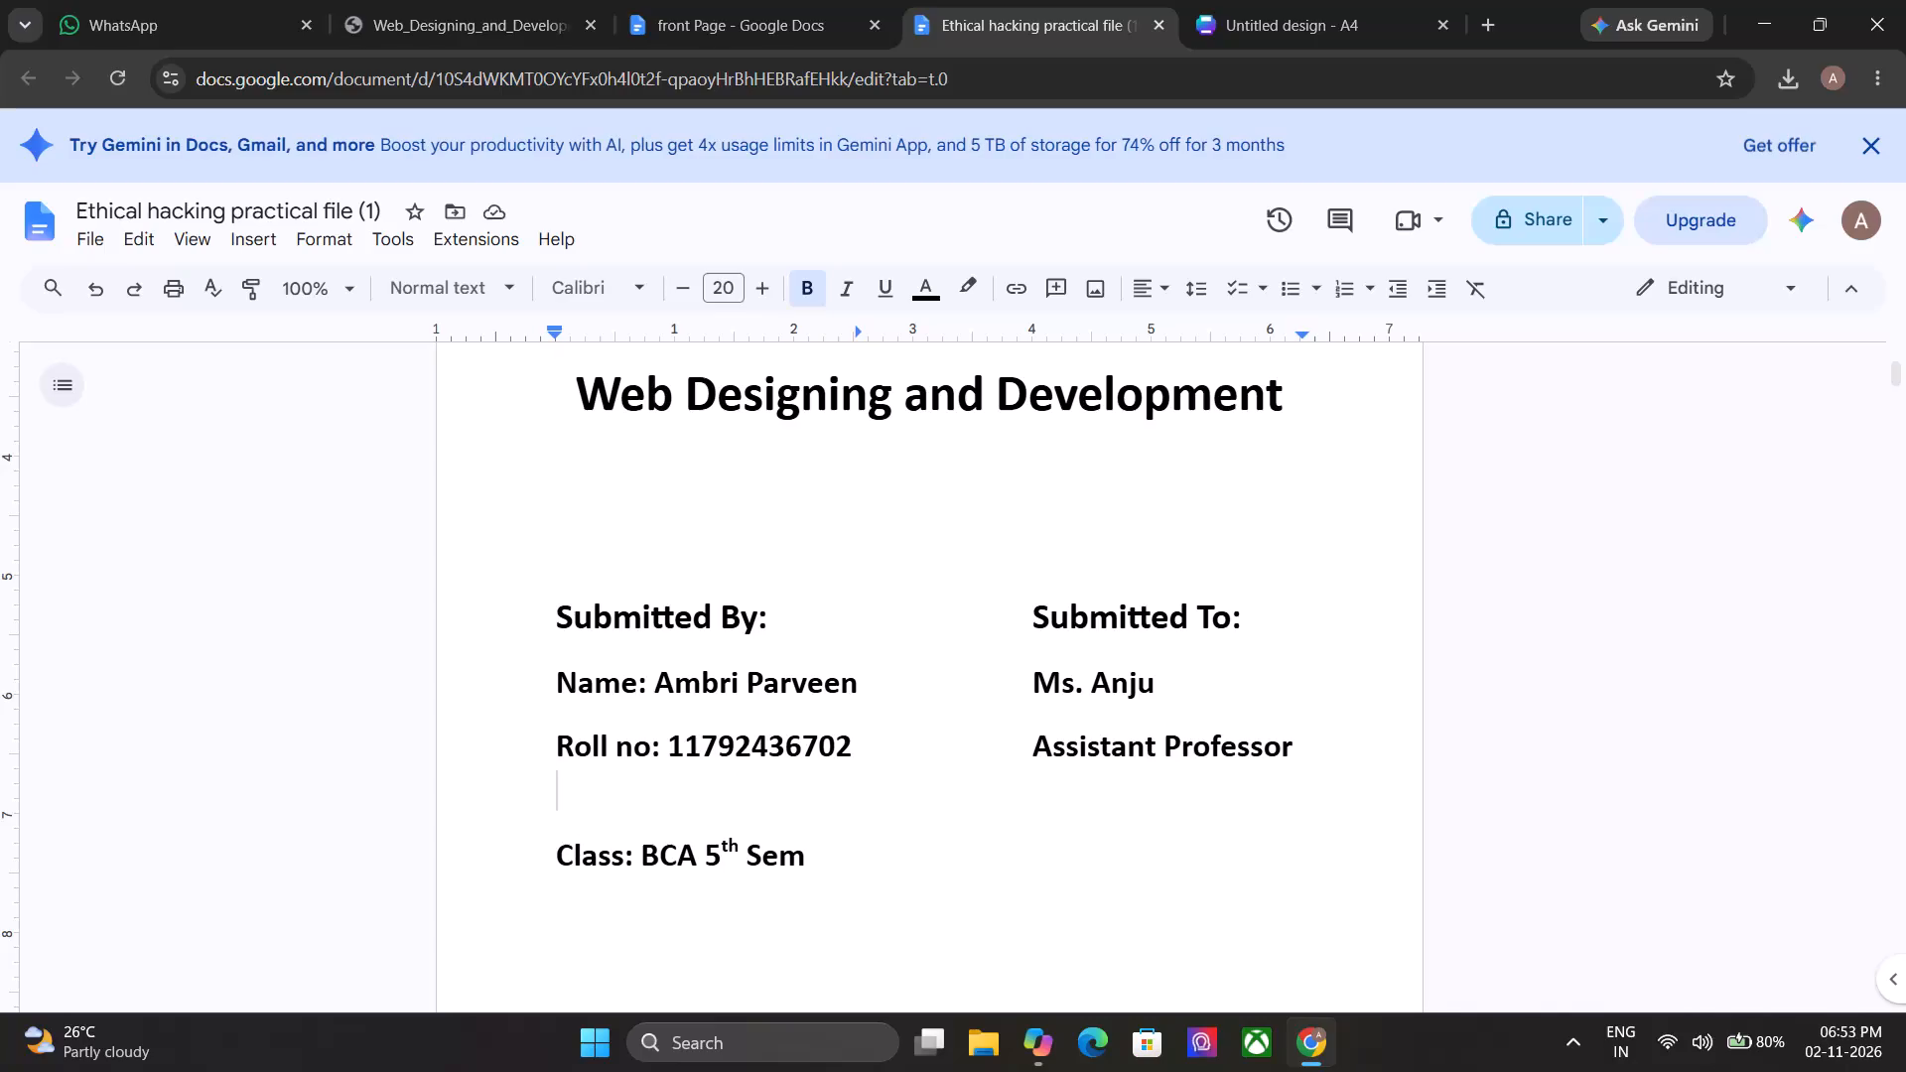
key("BackSpace")
key("BackSpace")
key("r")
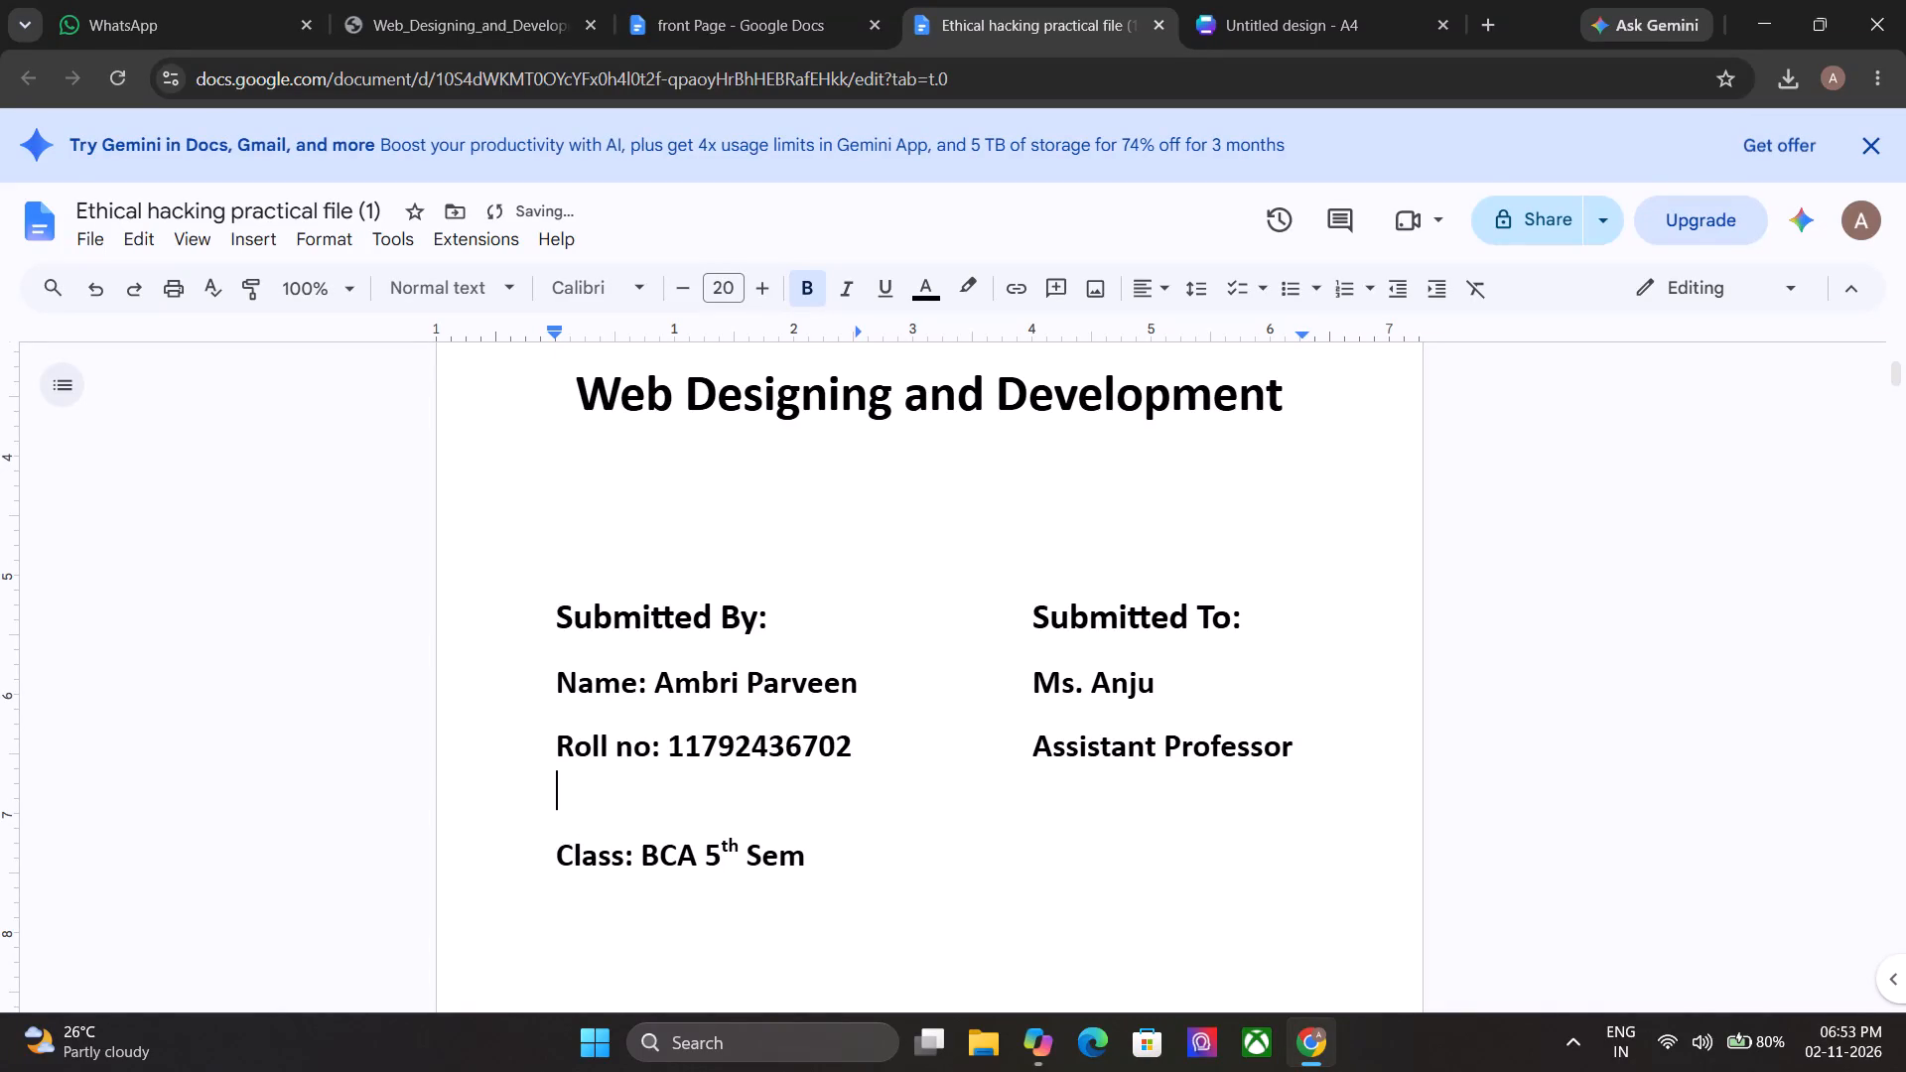
left_click(547, 849)
key("BackSpace")
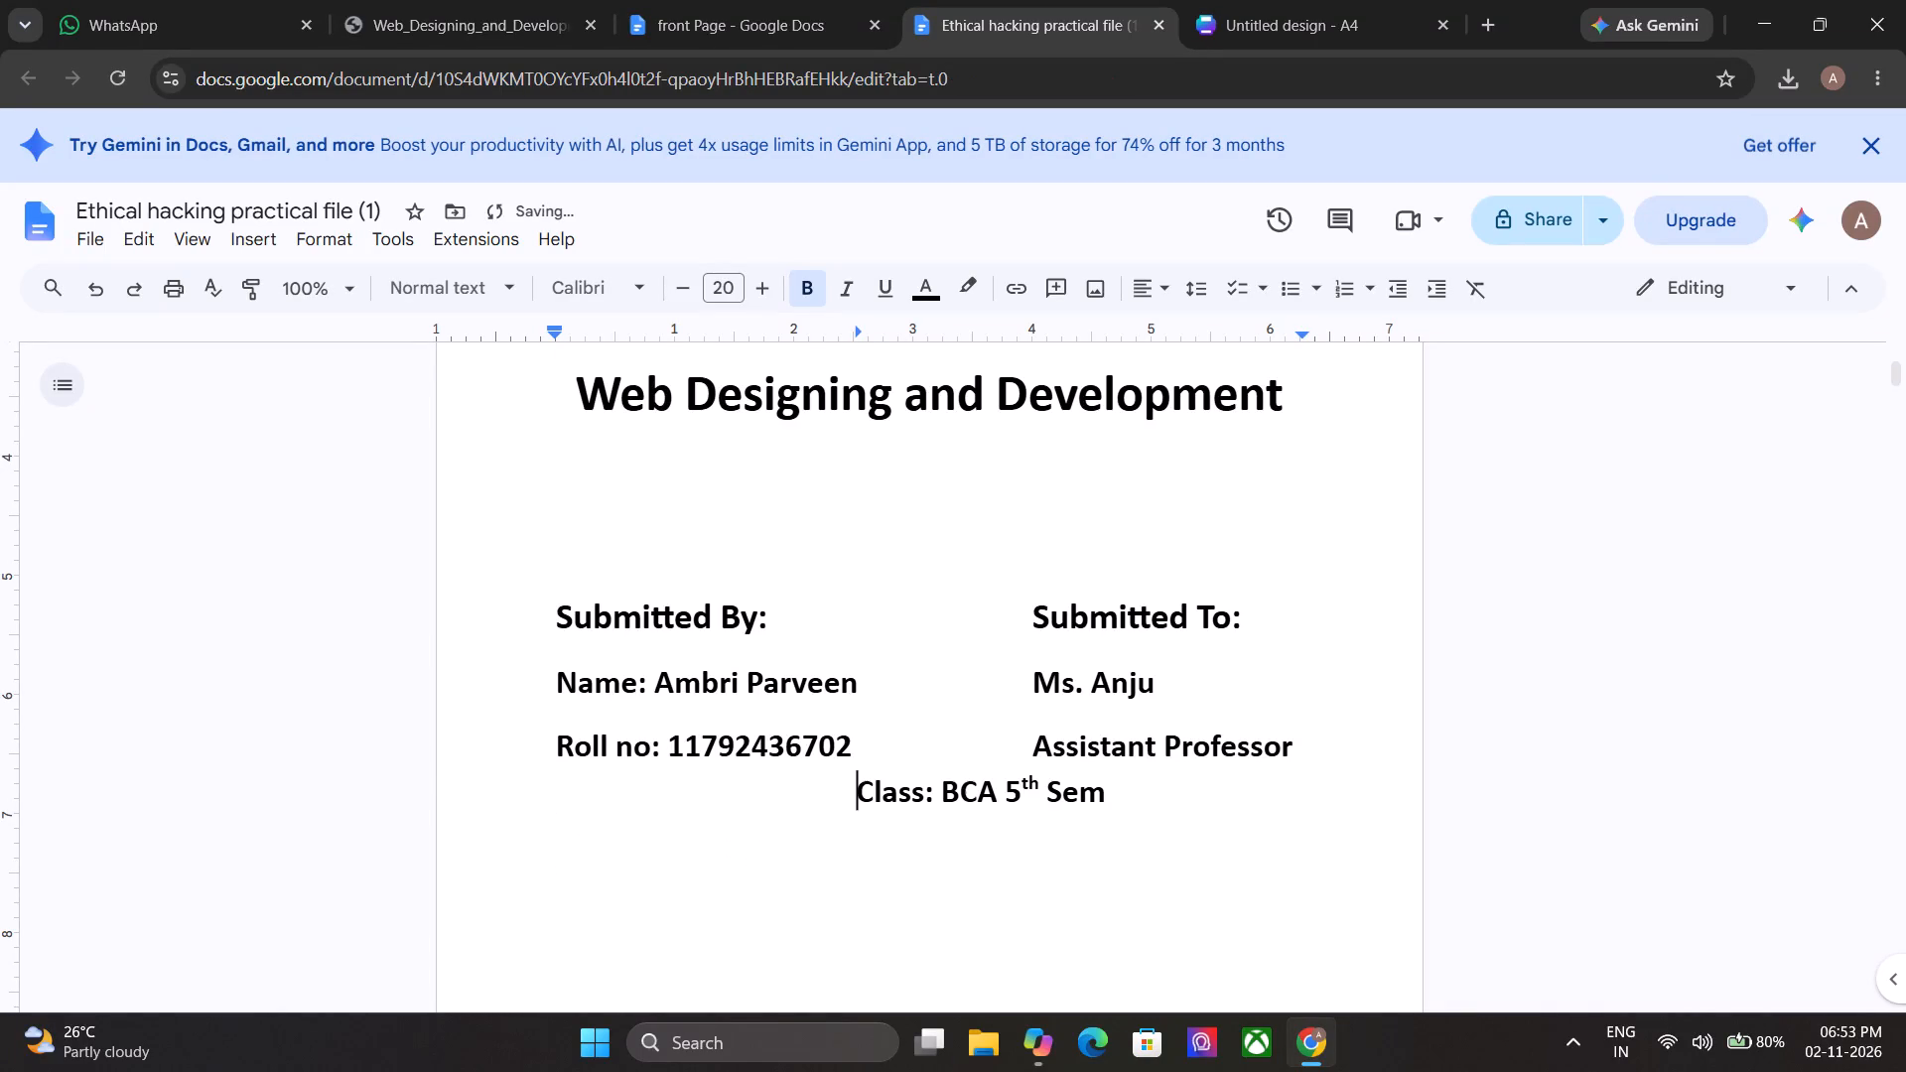
key("BackSpace")
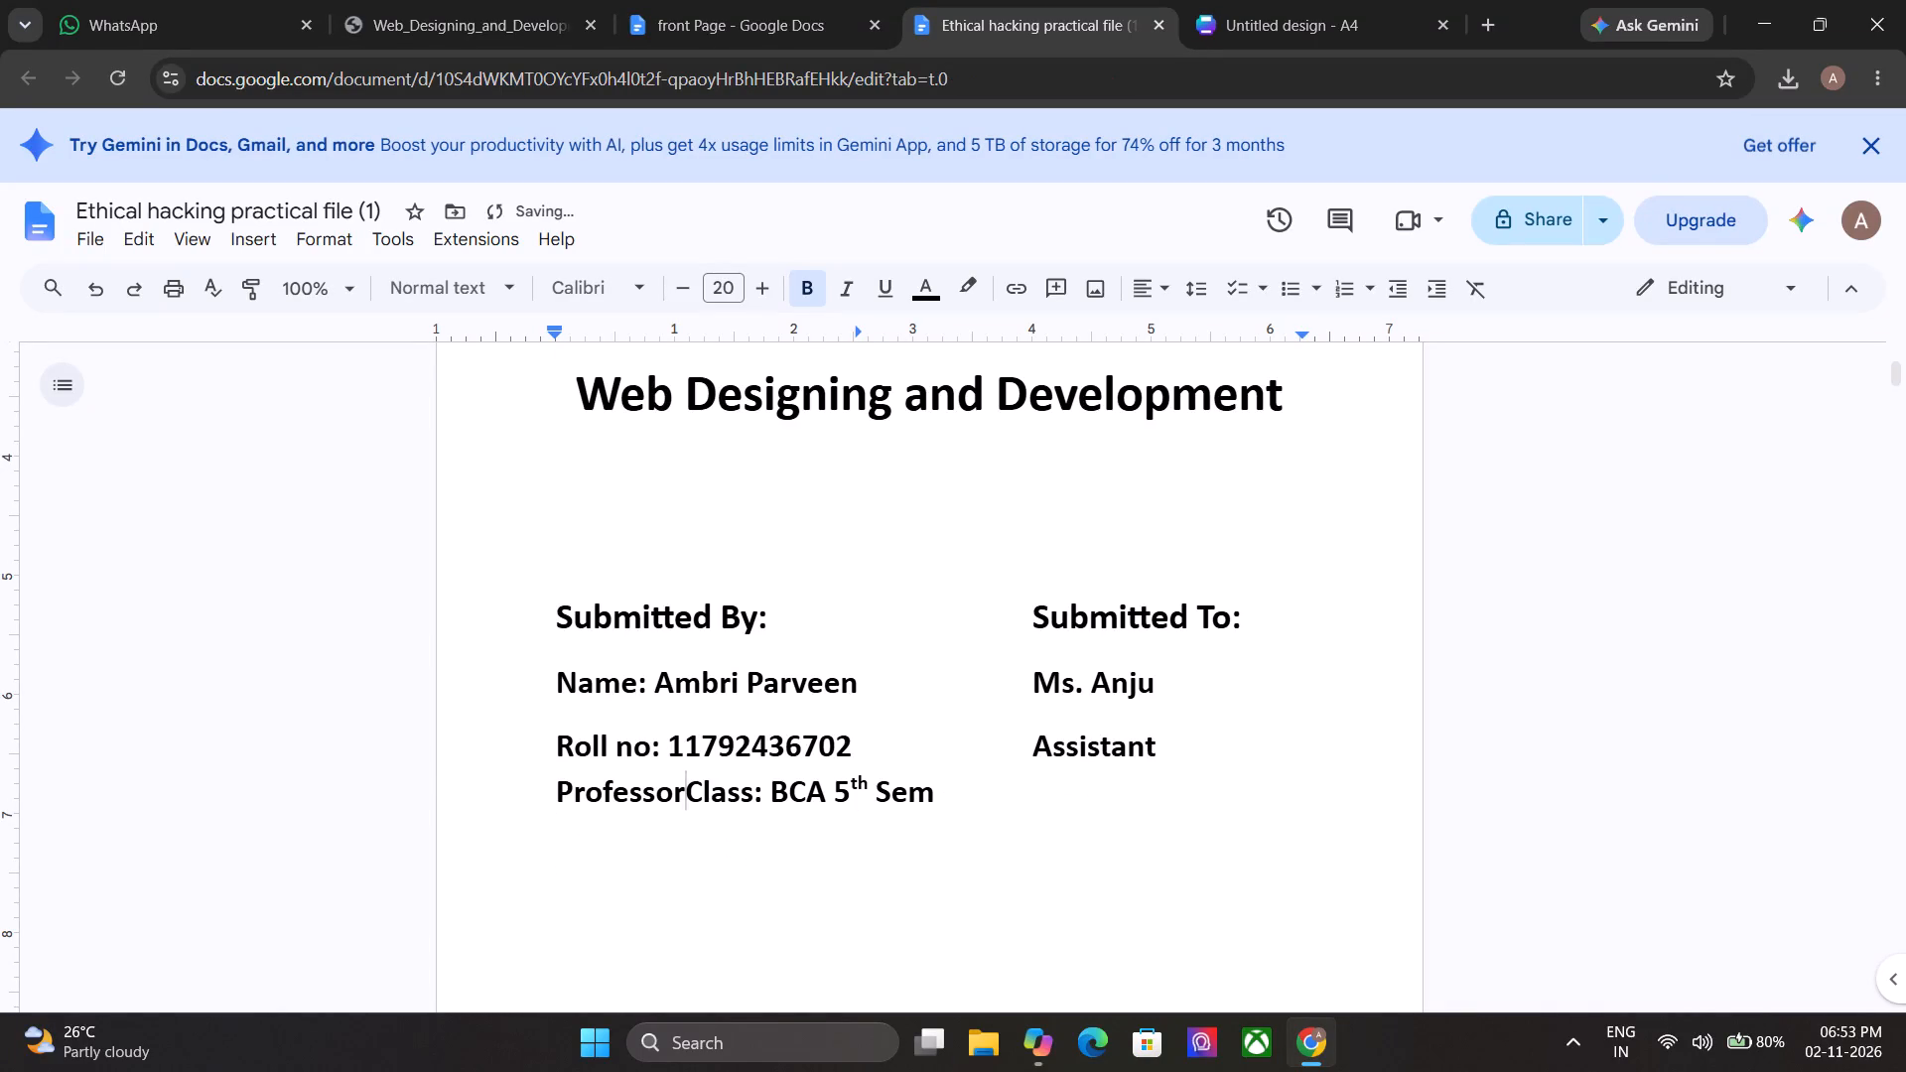
left_click(547, 849)
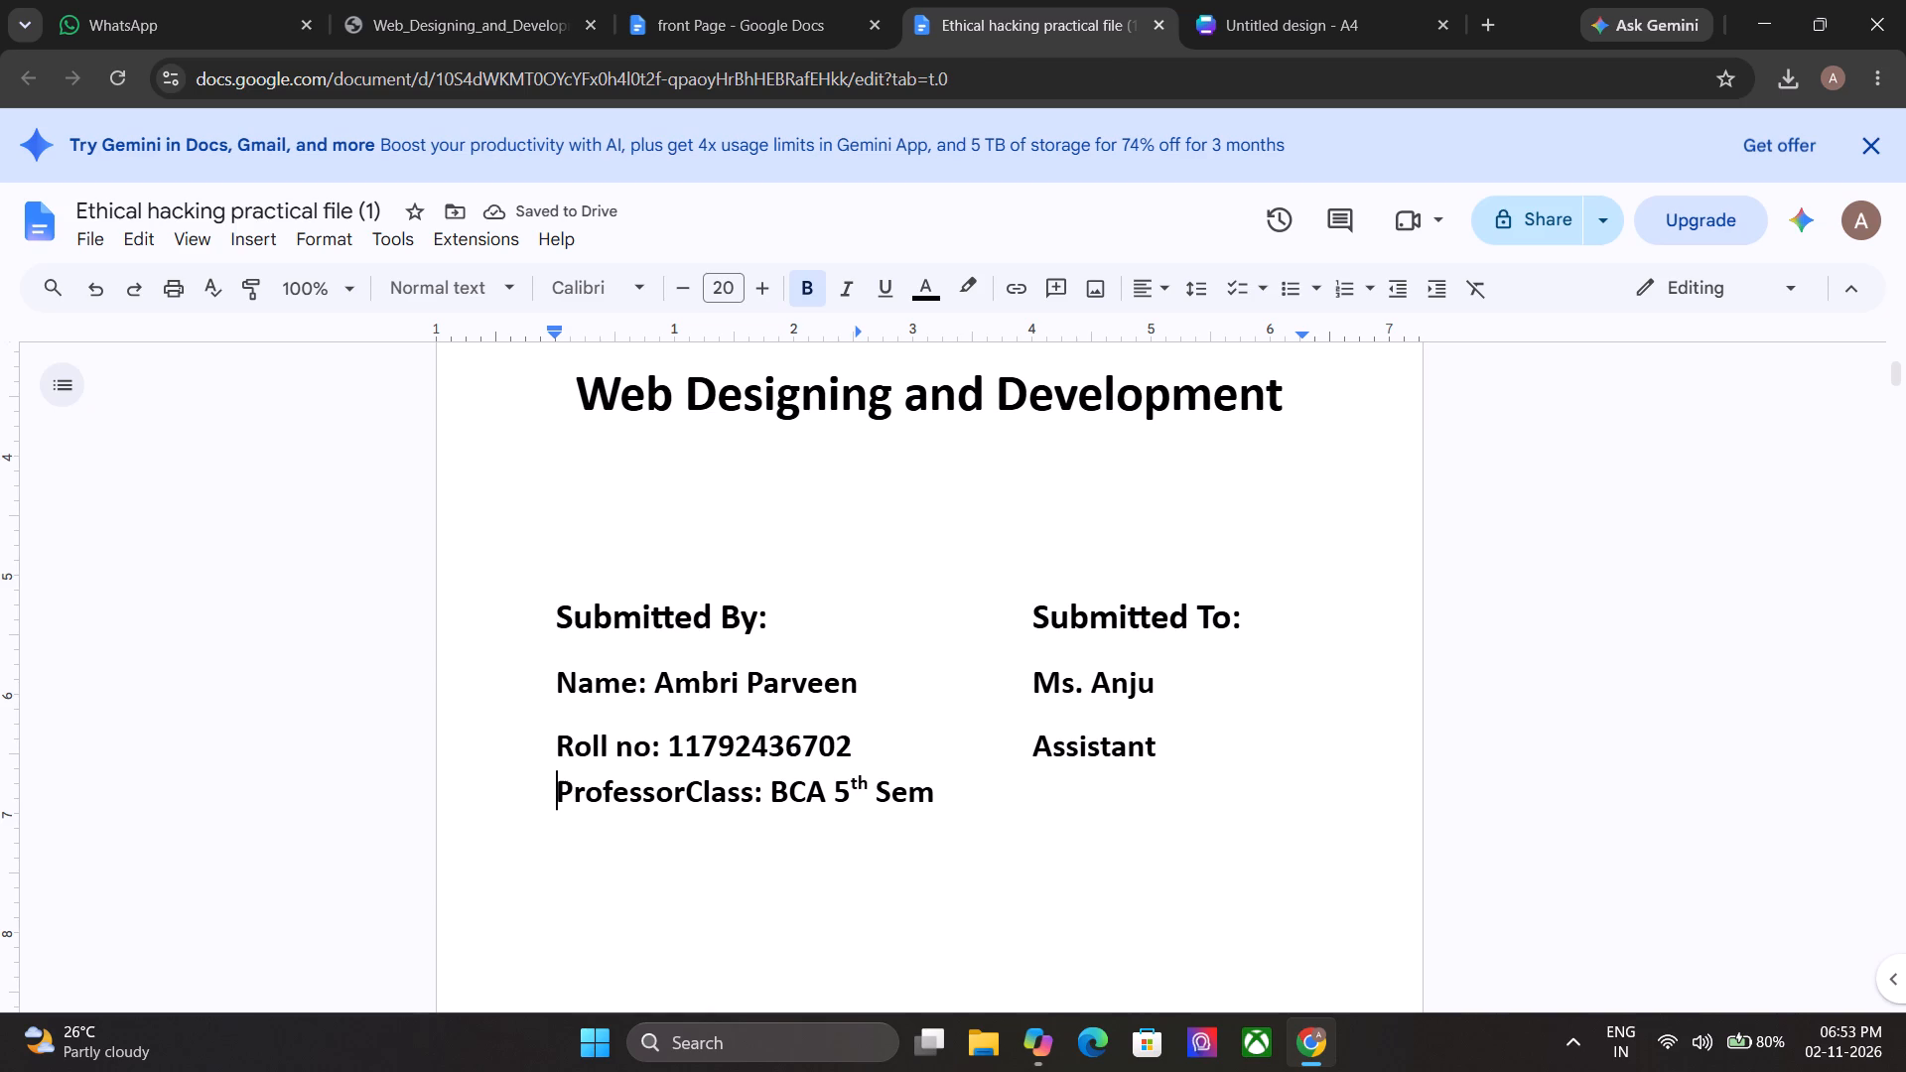
Join "Assistant" and "Professor" under Submitted To on the cover page, and put "Class: BCA 5th Sem" on its own line.
key("BackSpace")
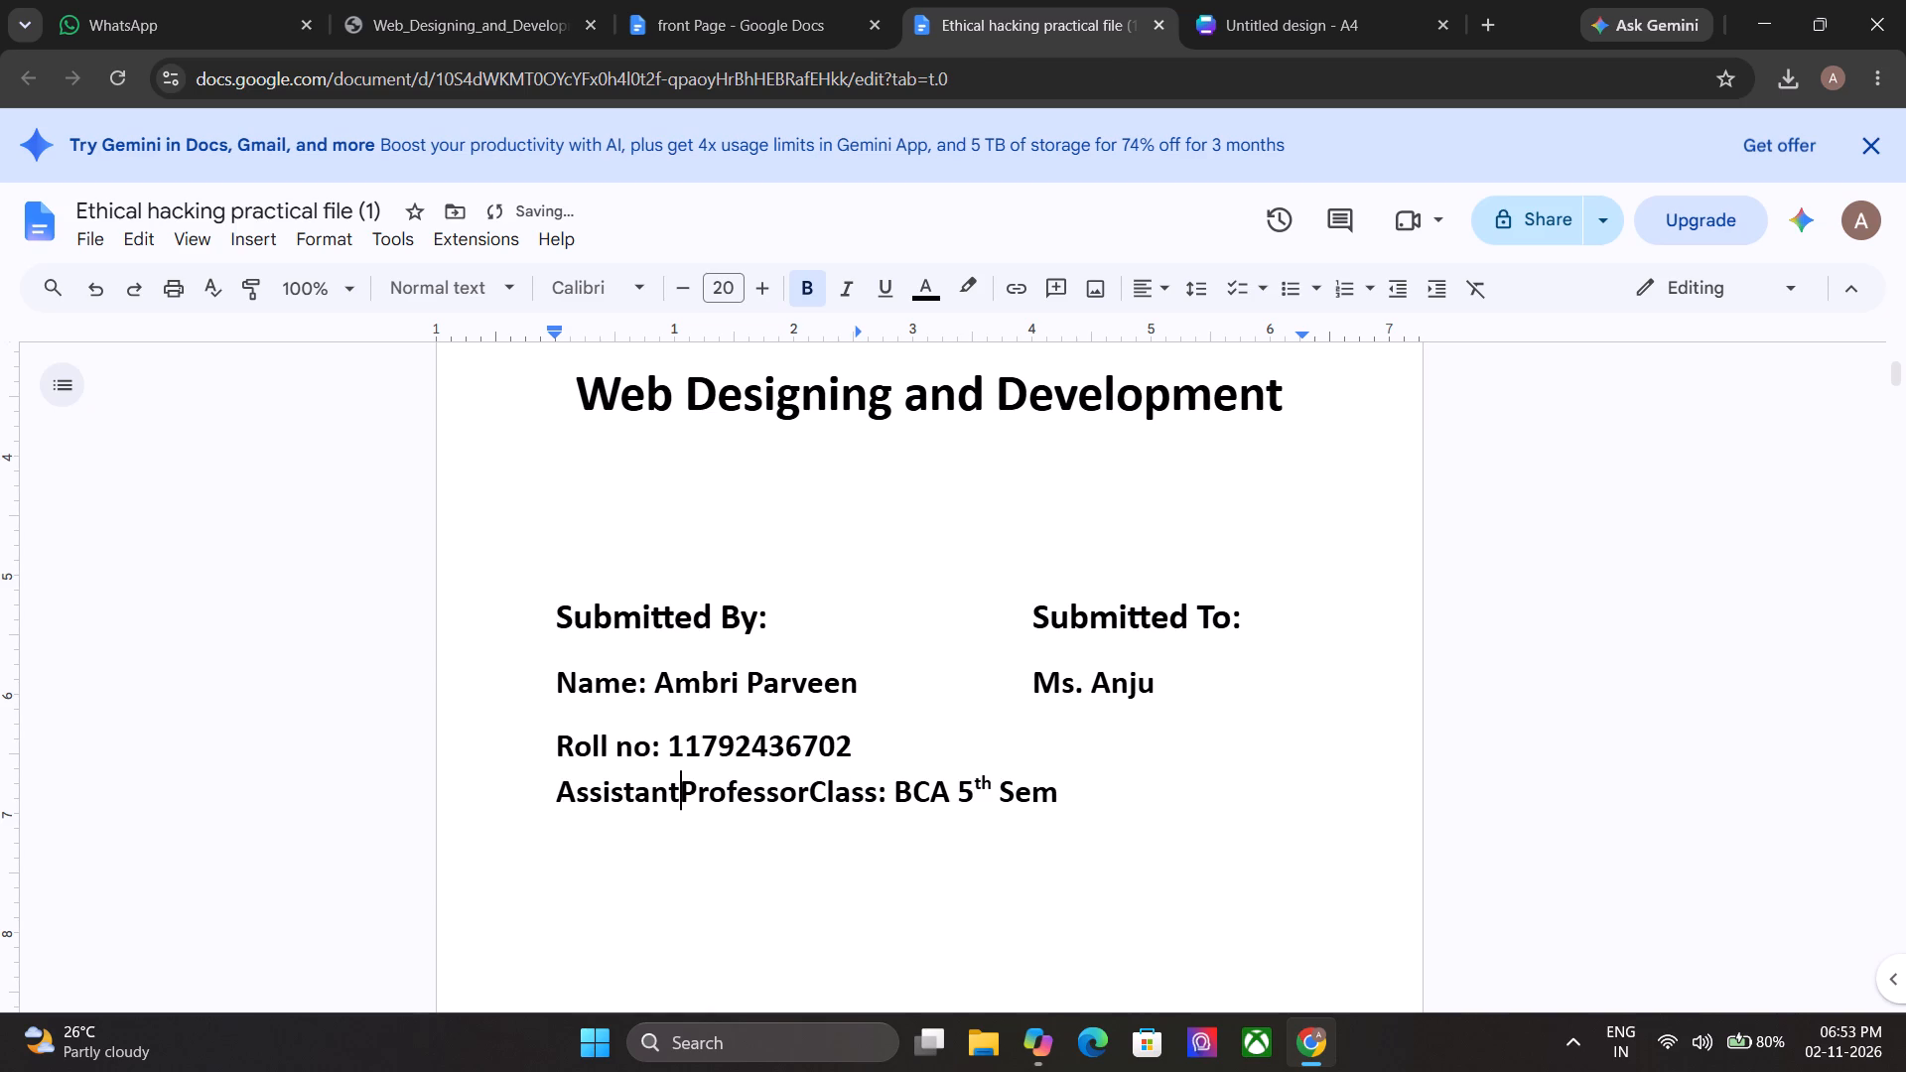
left_click(803, 794)
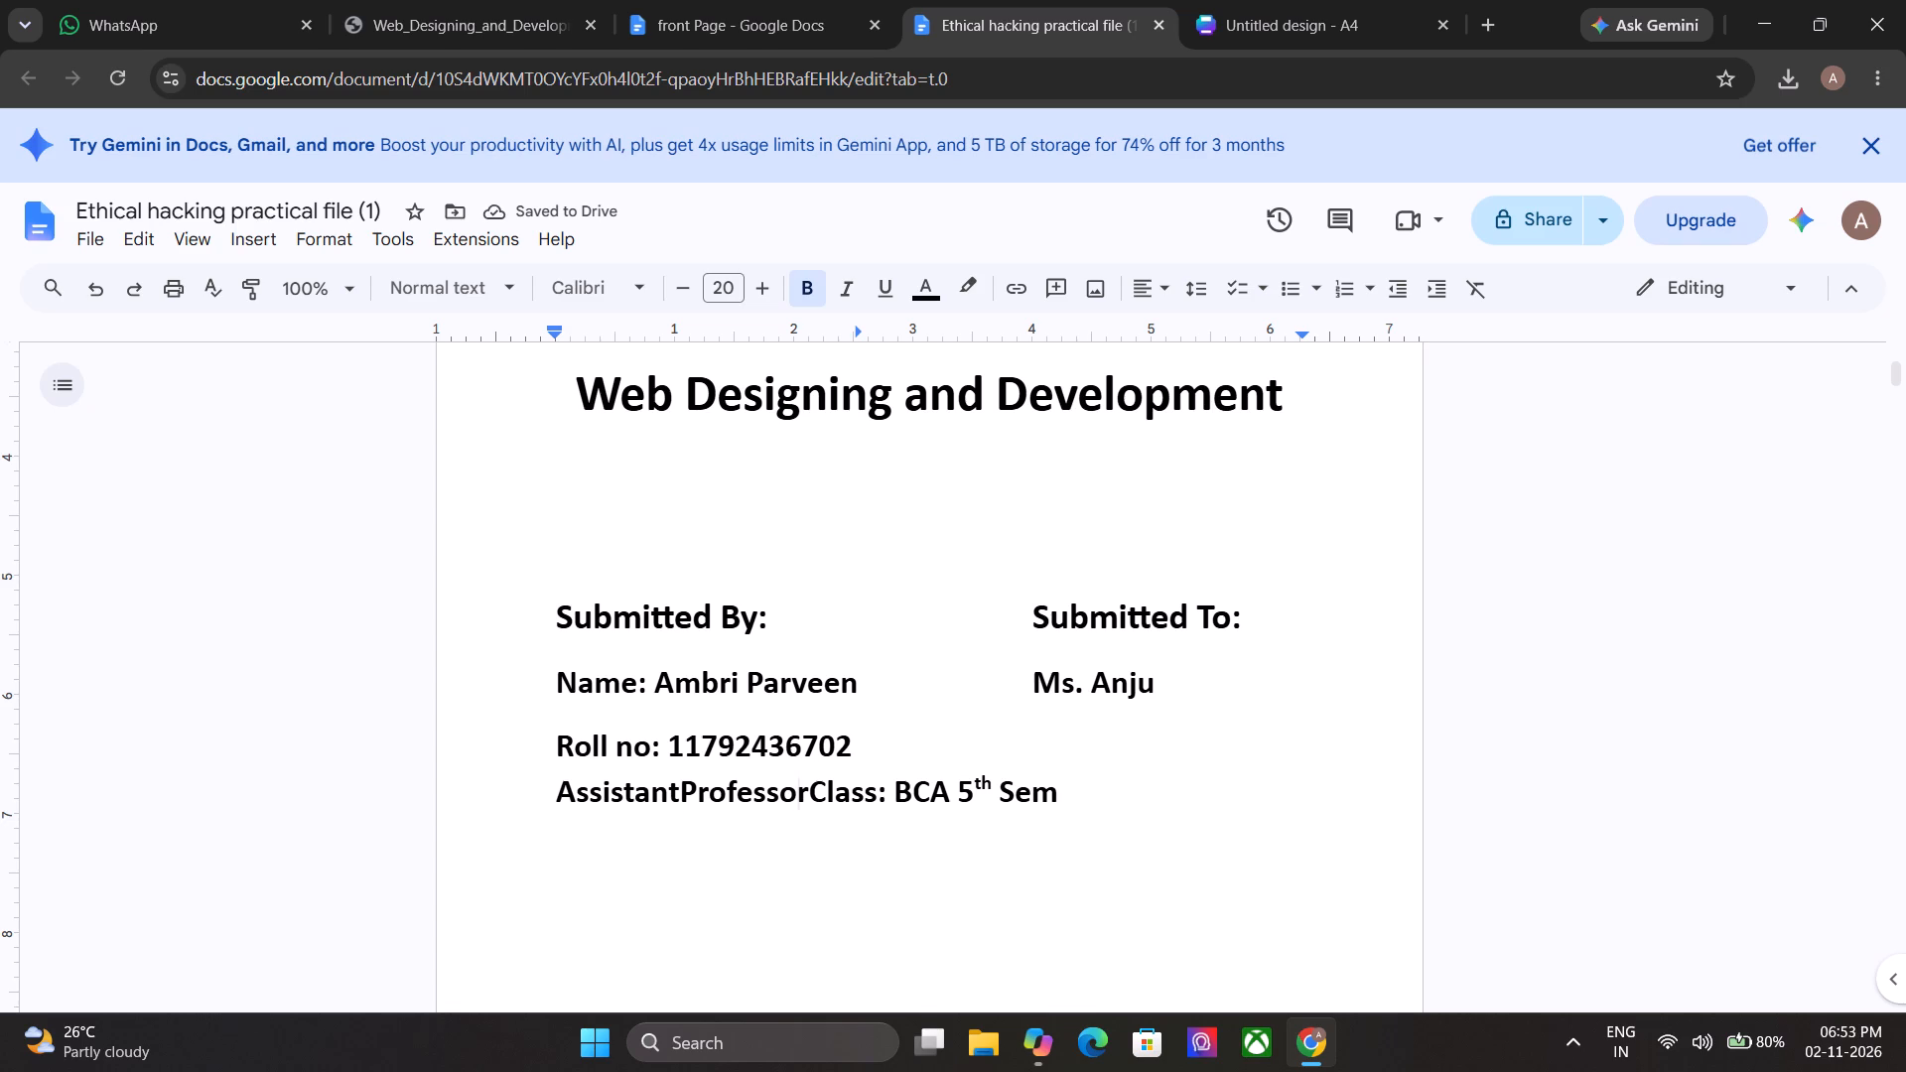
left_click(811, 797)
key("Return")
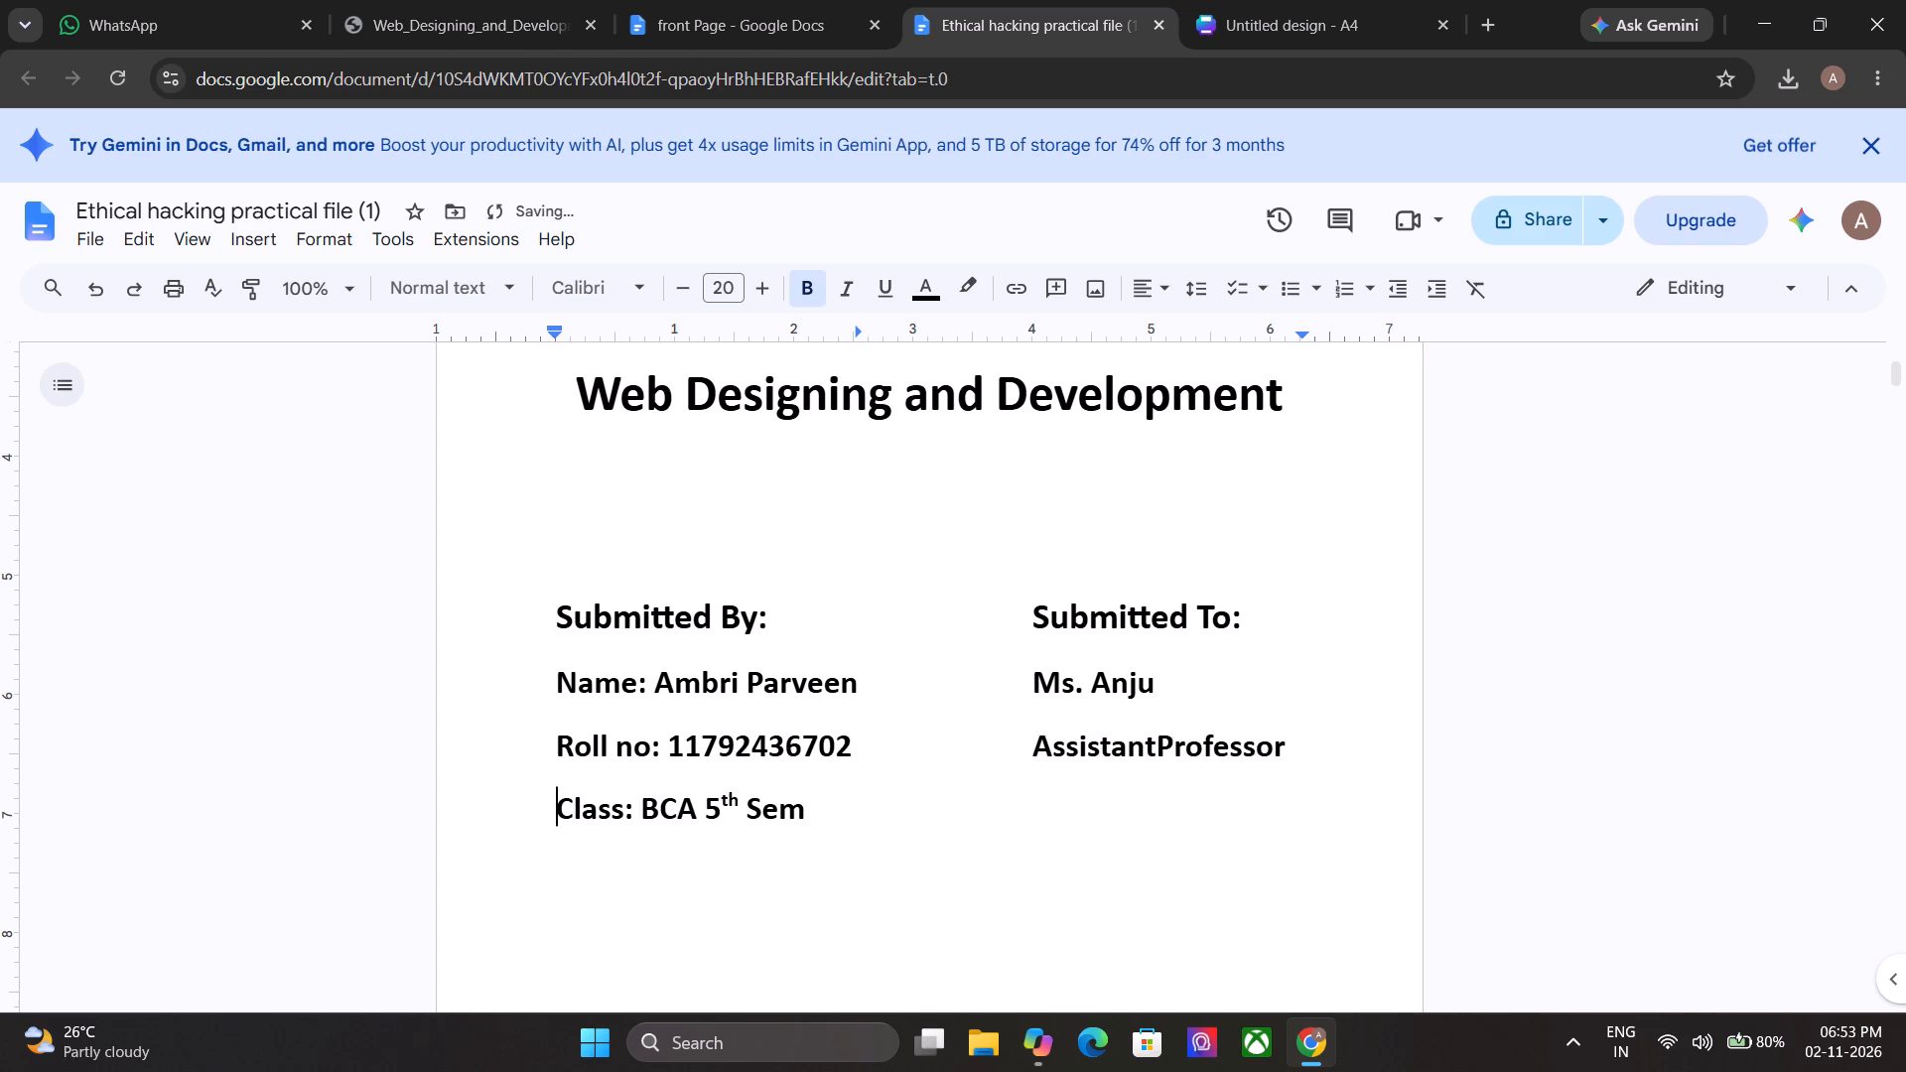
Select the text "Installation steps of kali linux" in row 1 of the index table for formatting.
scroll(815, 873, "down", 2)
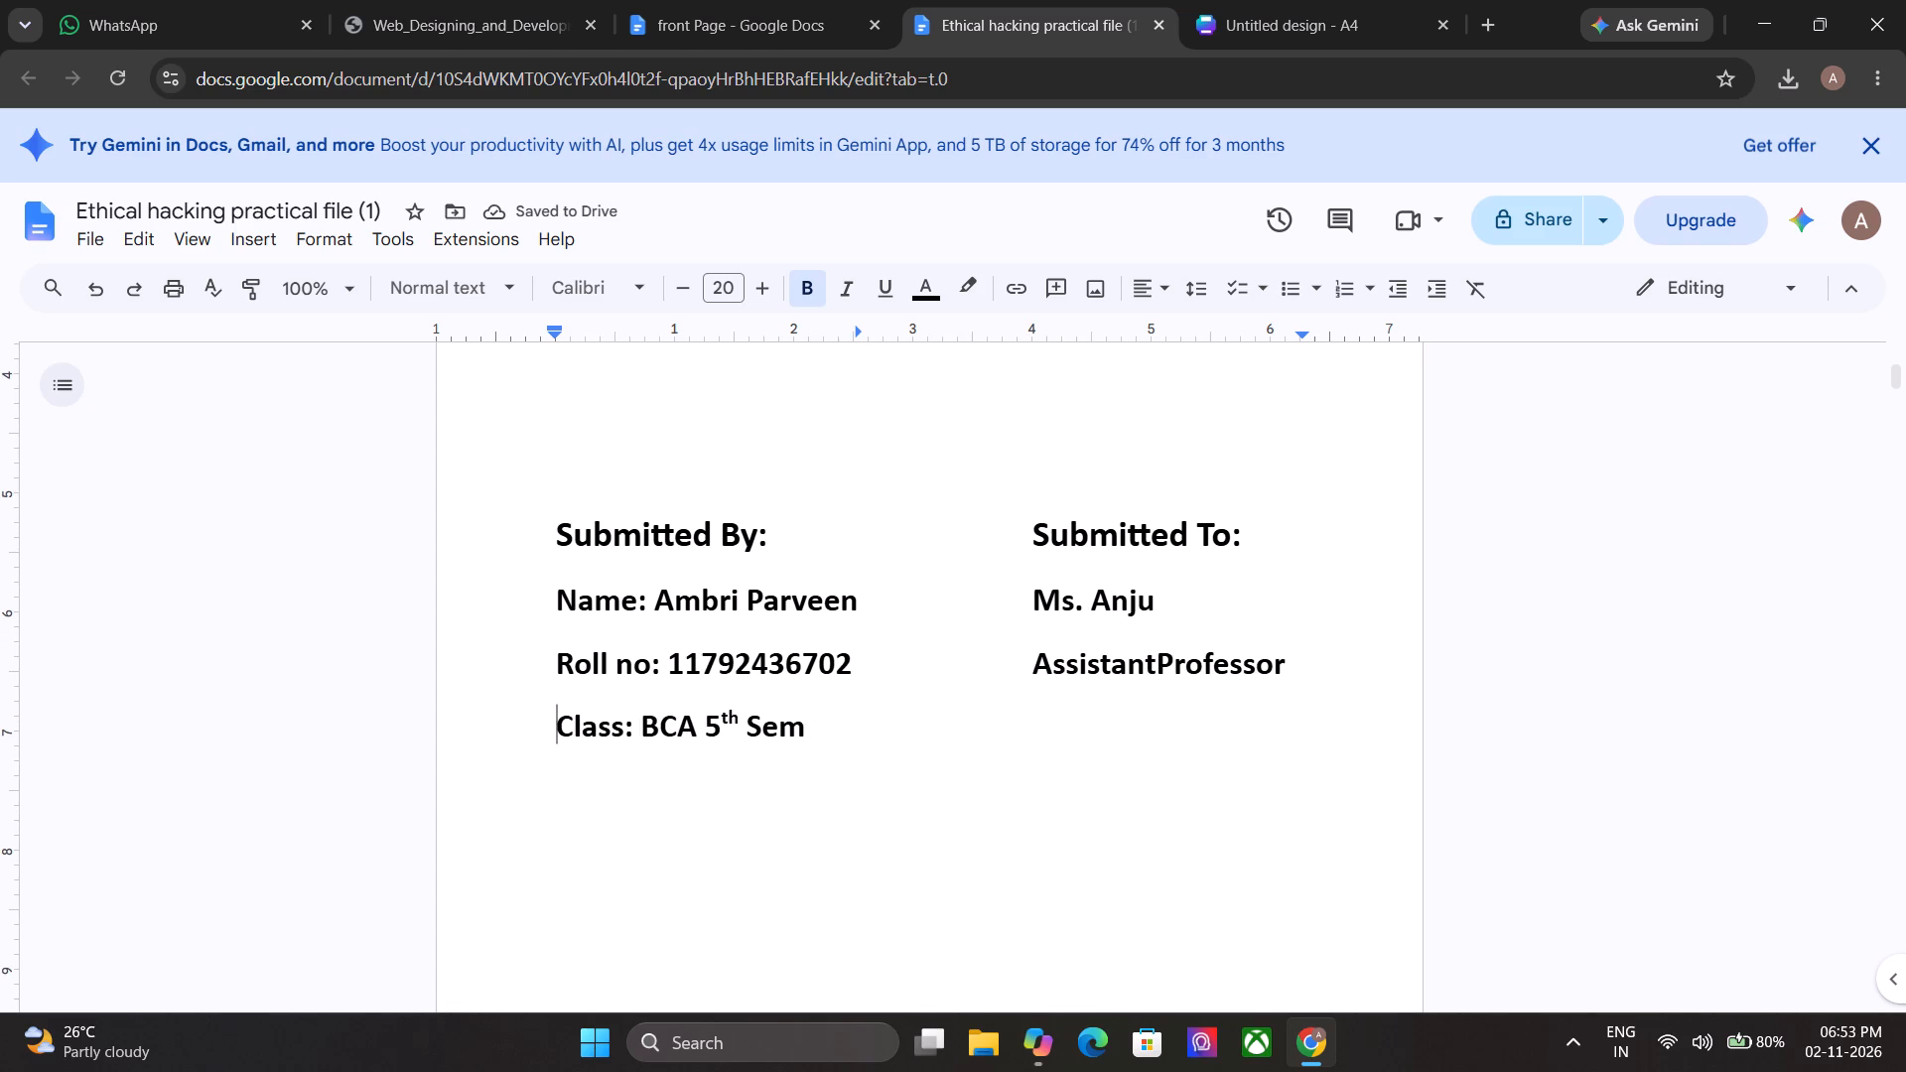
scroll(815, 873, "down", 5)
left_click_drag(815, 873, 702, 596)
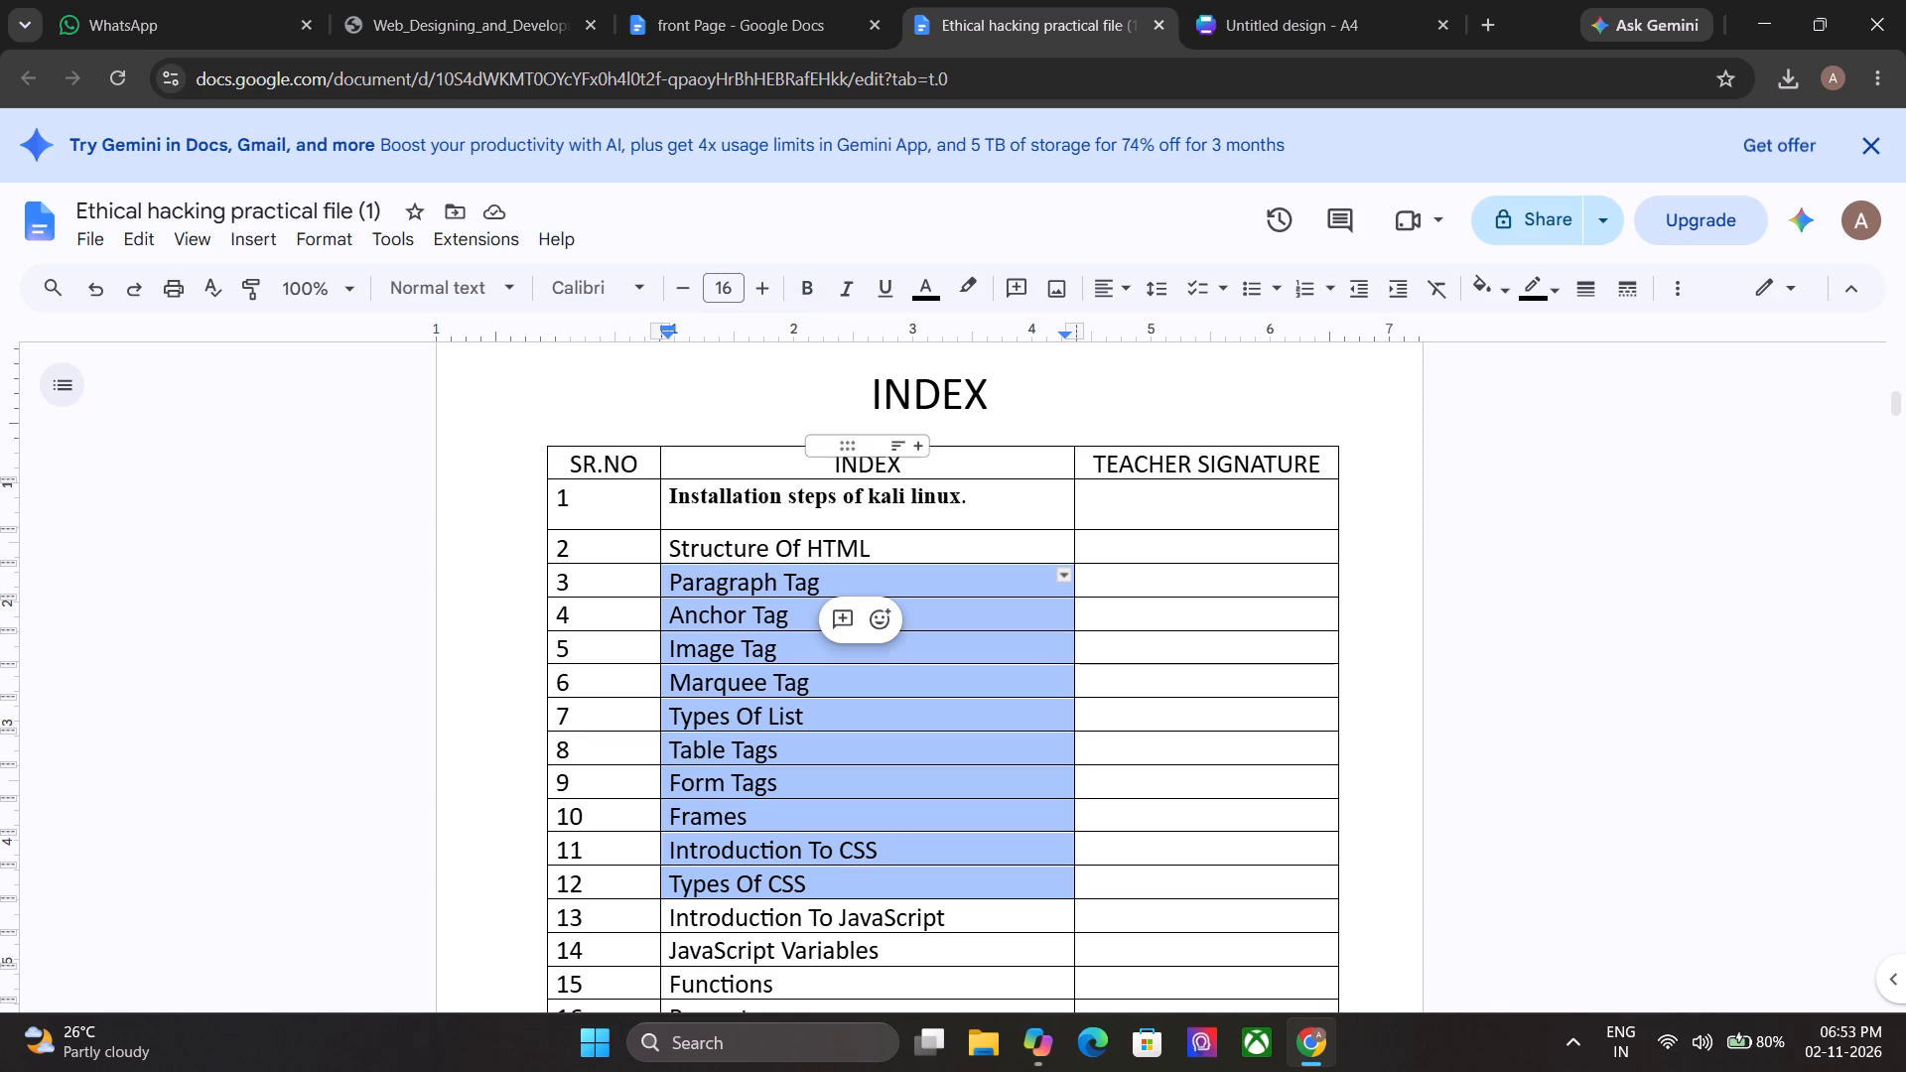
left_click_drag(668, 500, 965, 493)
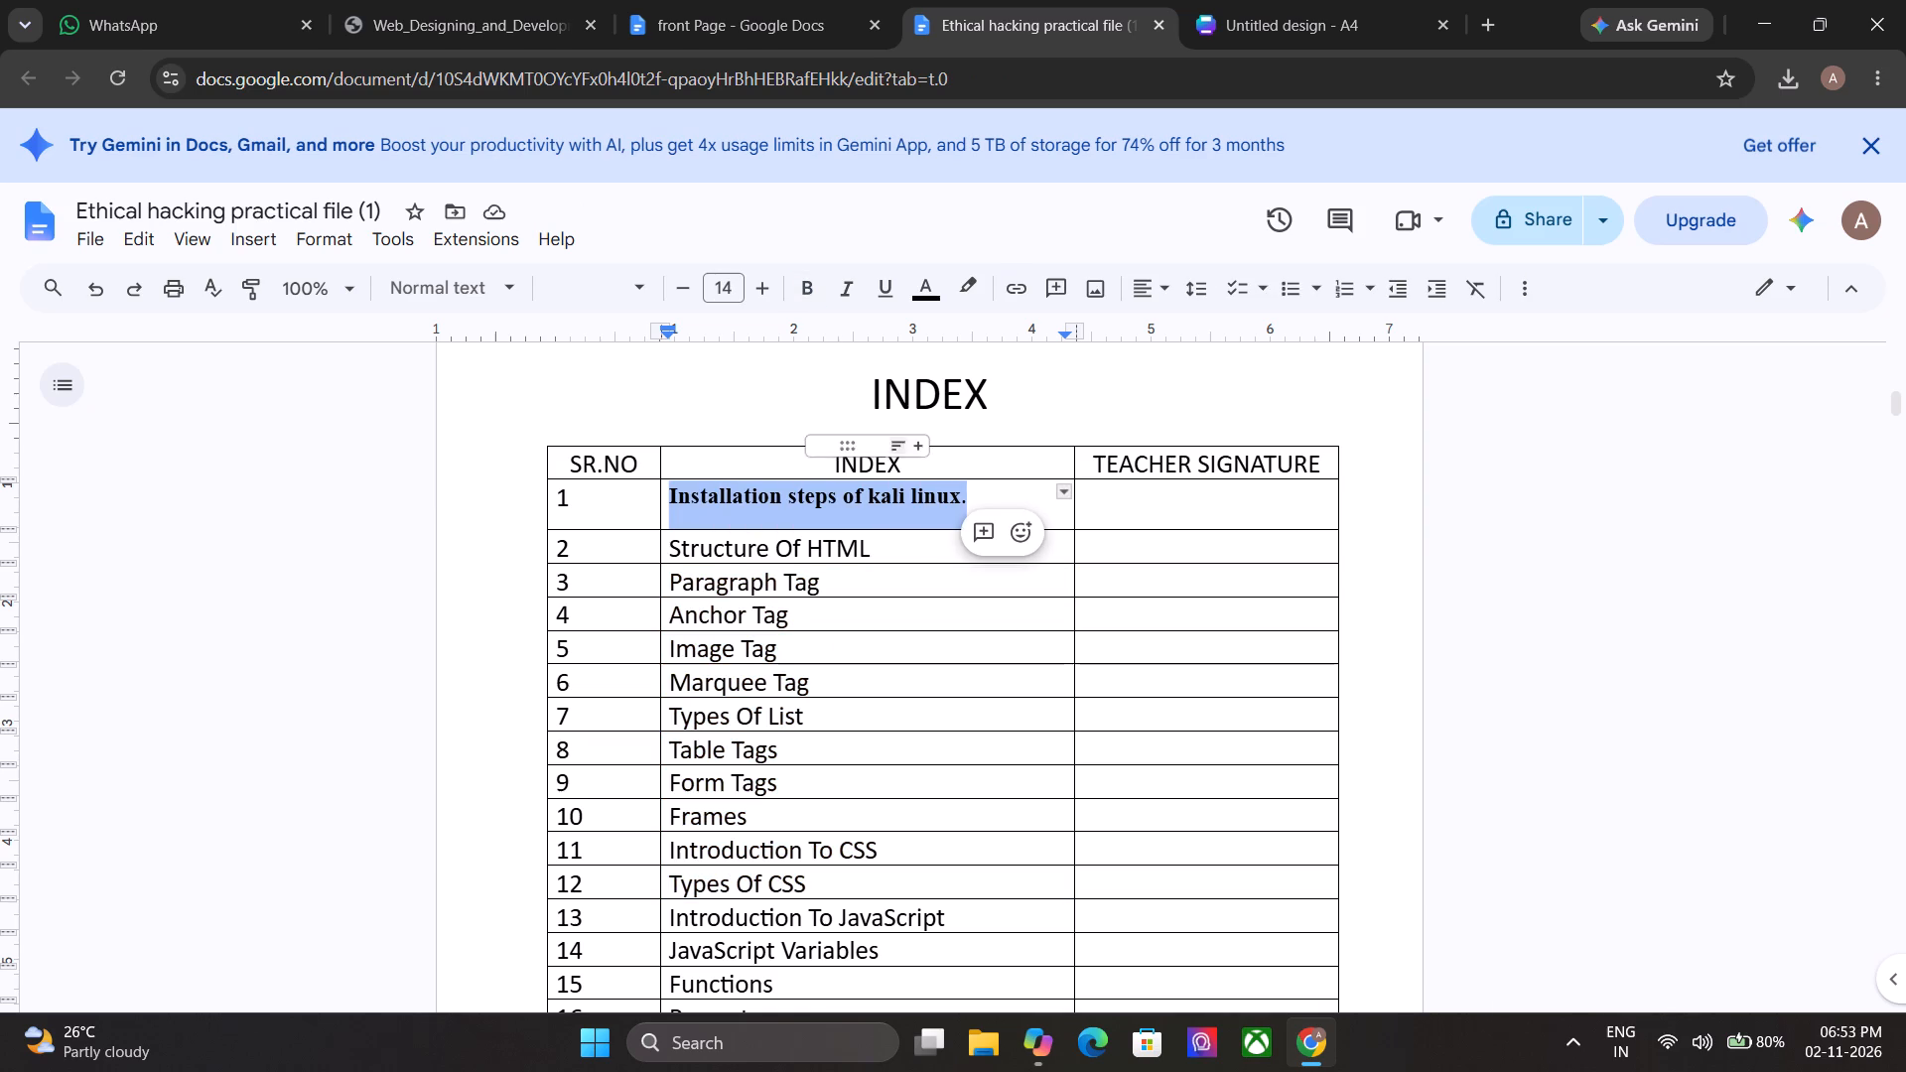
left_click(956, 495)
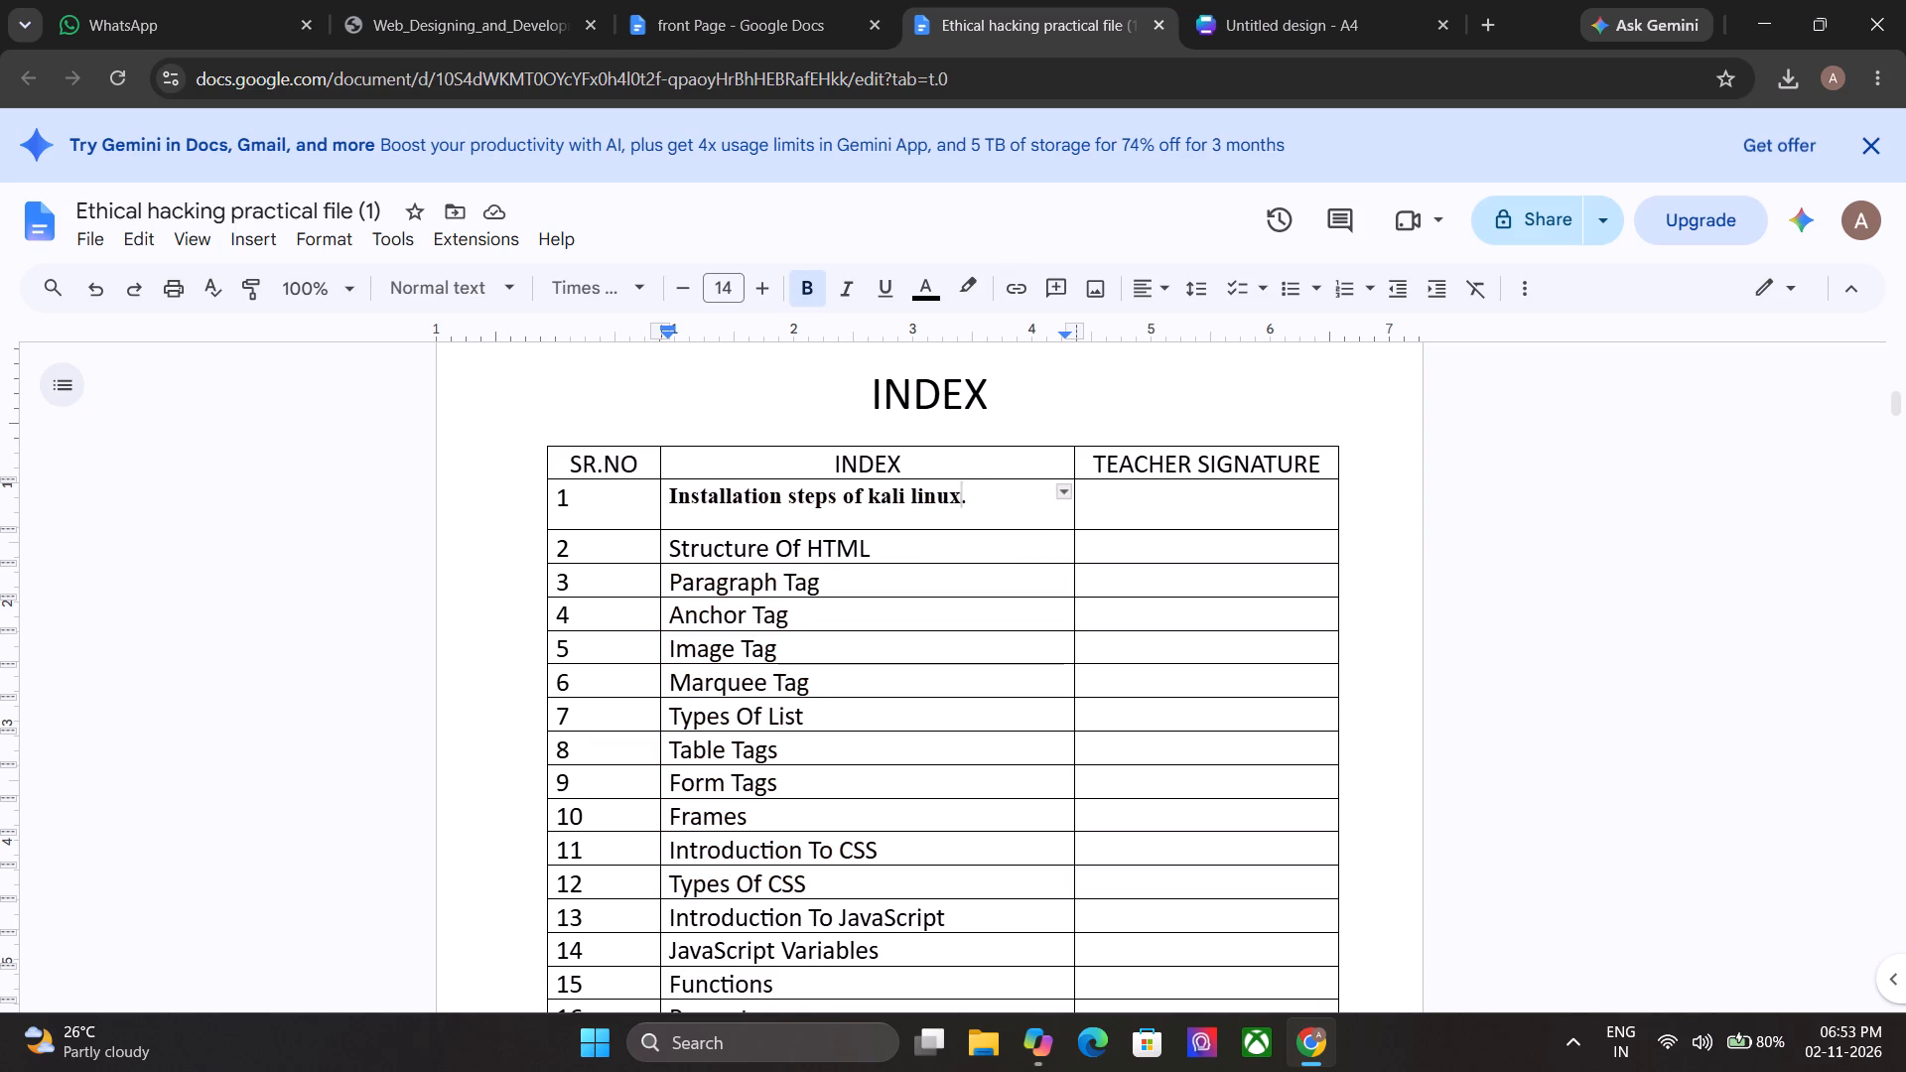
left_click_drag(667, 498, 987, 491)
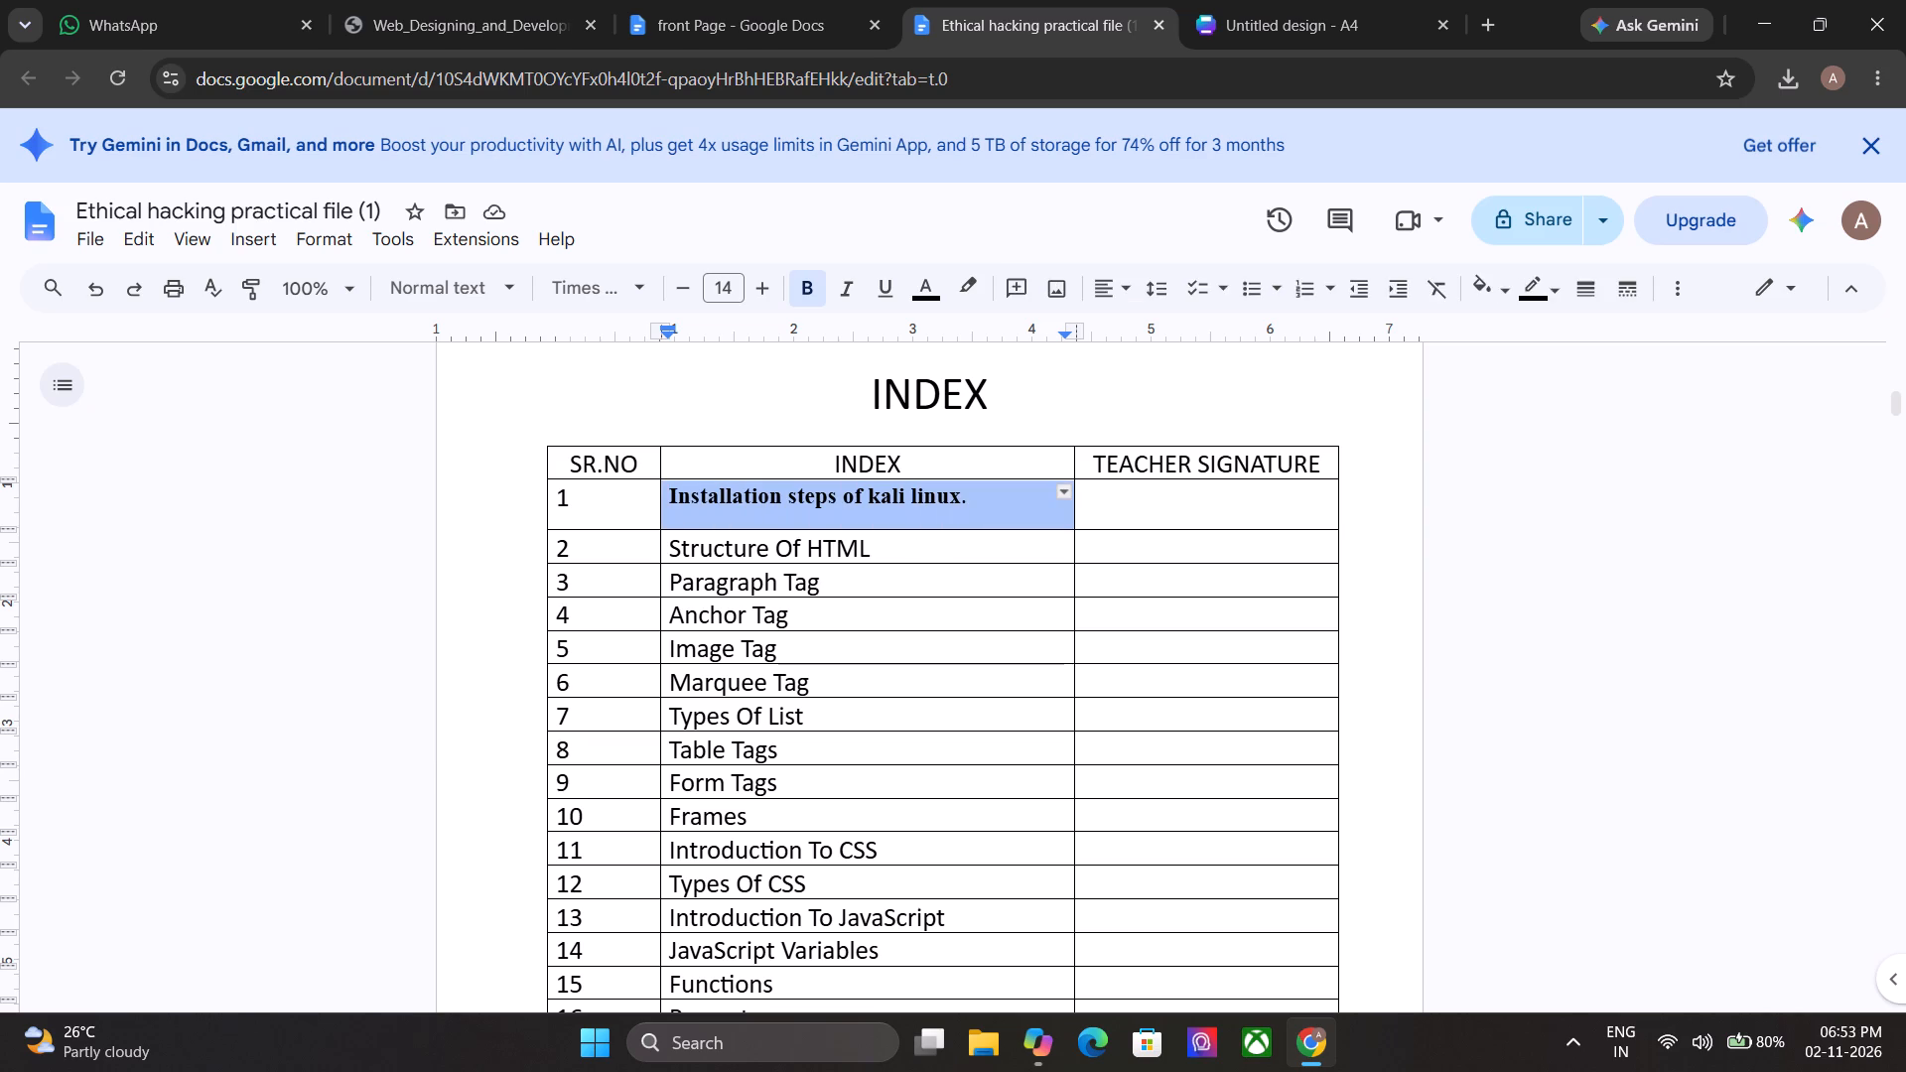
left_click_drag(987, 491, 960, 492)
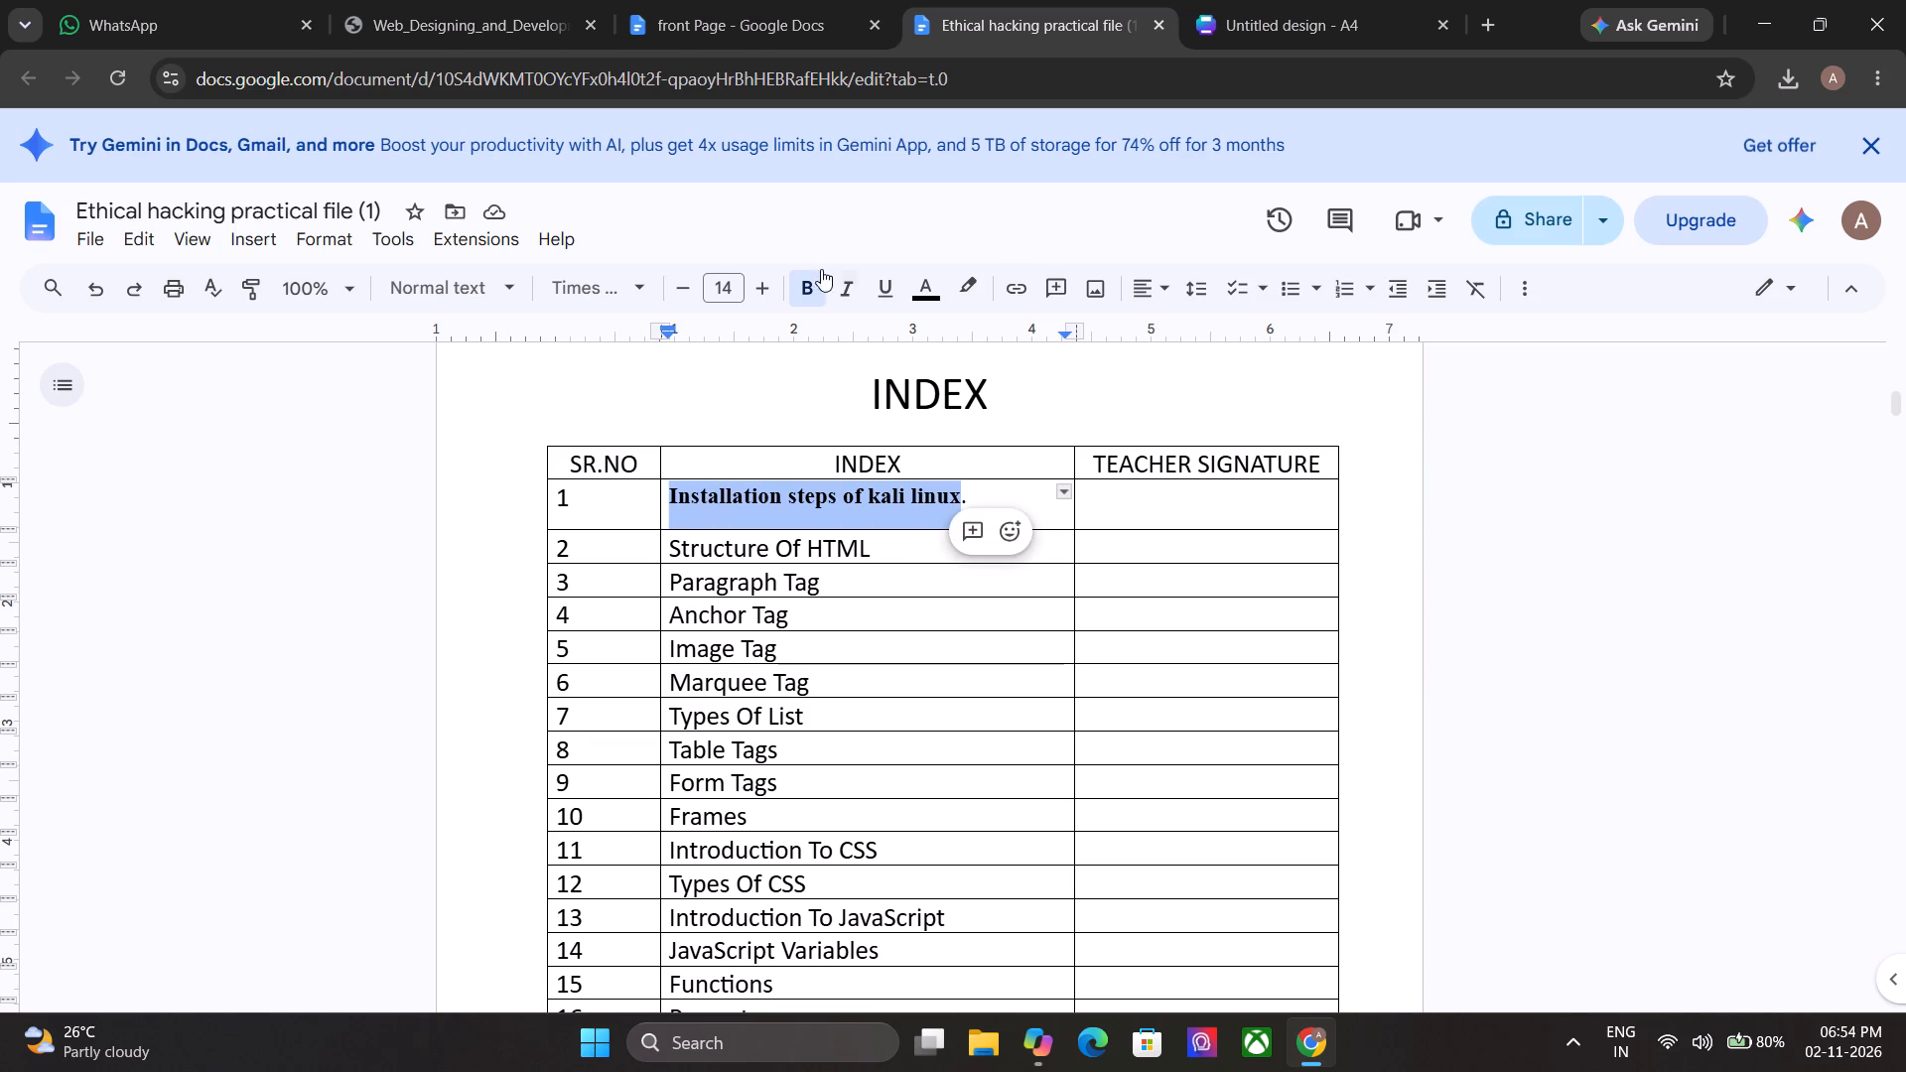
Remove the bold formatting from the selected "Installation steps of kali linux" title in row 1 of the index table.
left_click(806, 283)
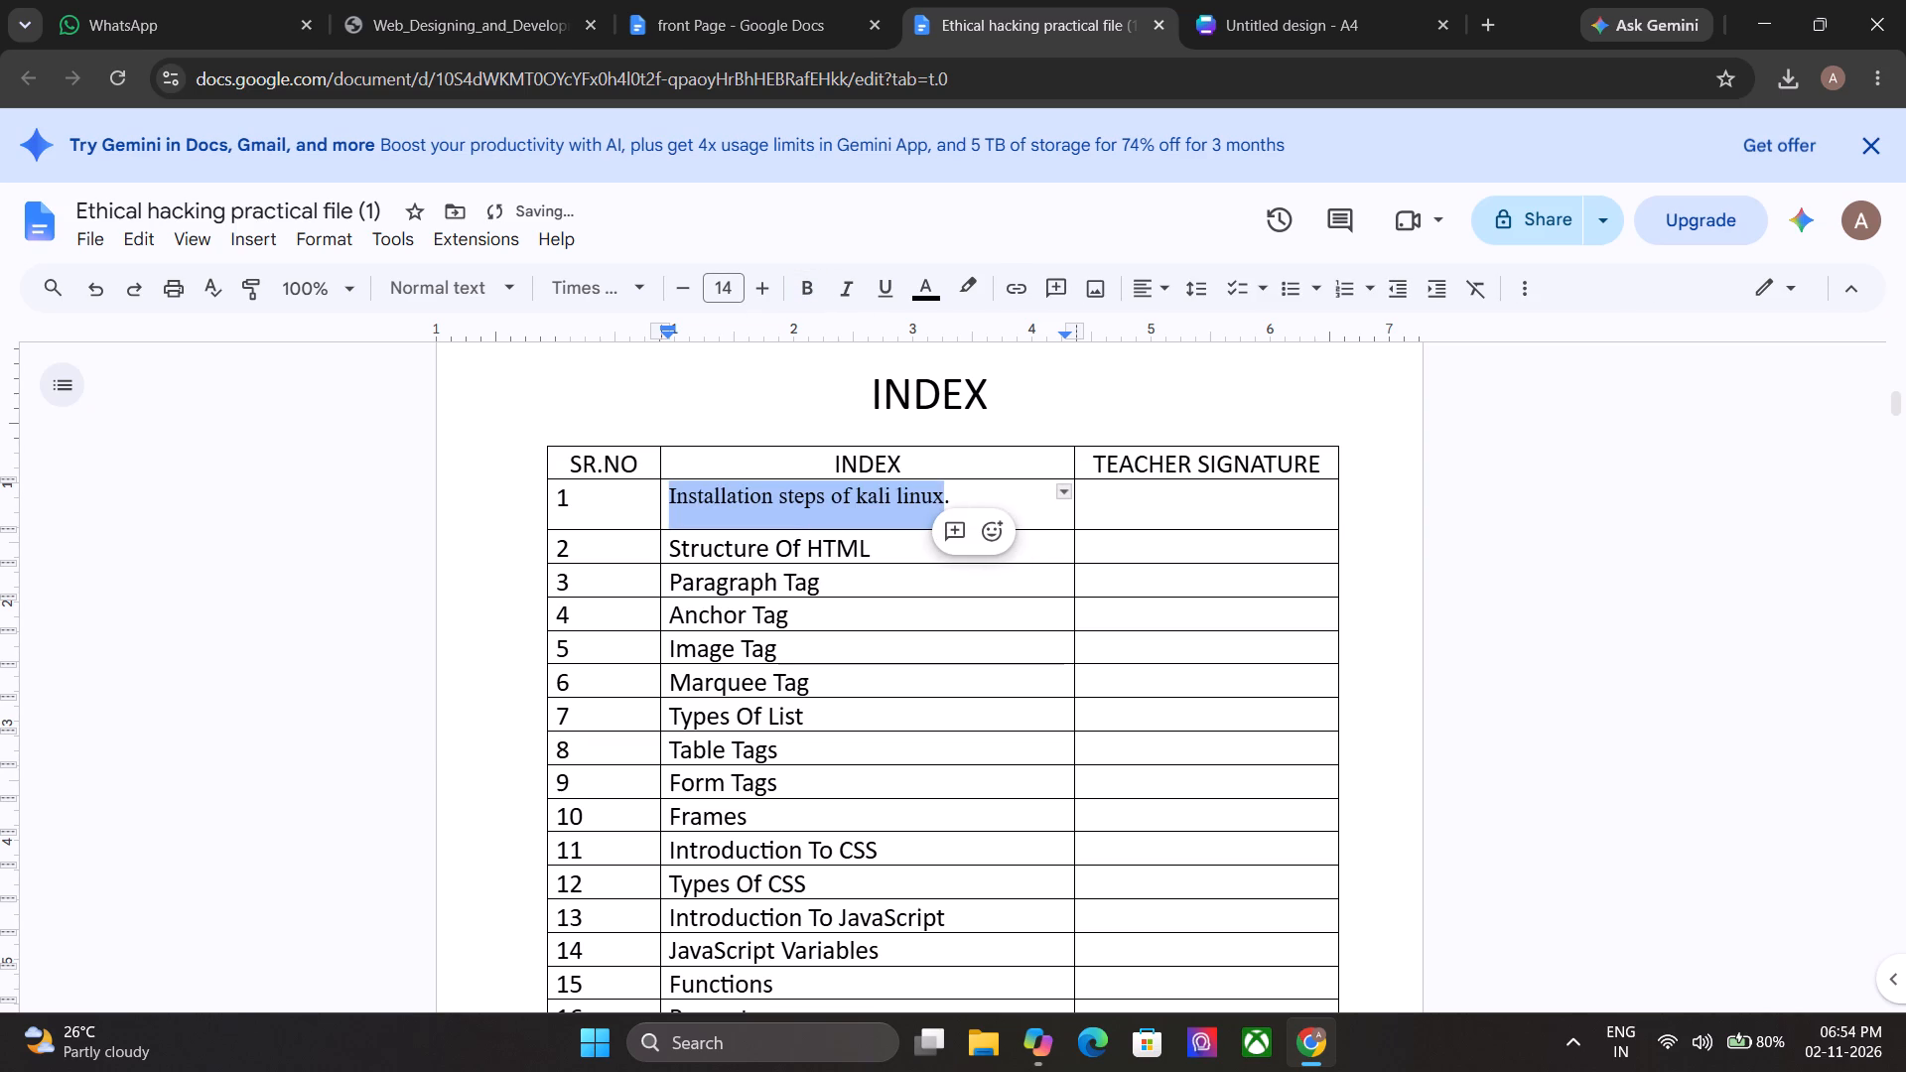
left_click(868, 553)
left_click_drag(868, 553, 672, 541)
key("BackSpace")
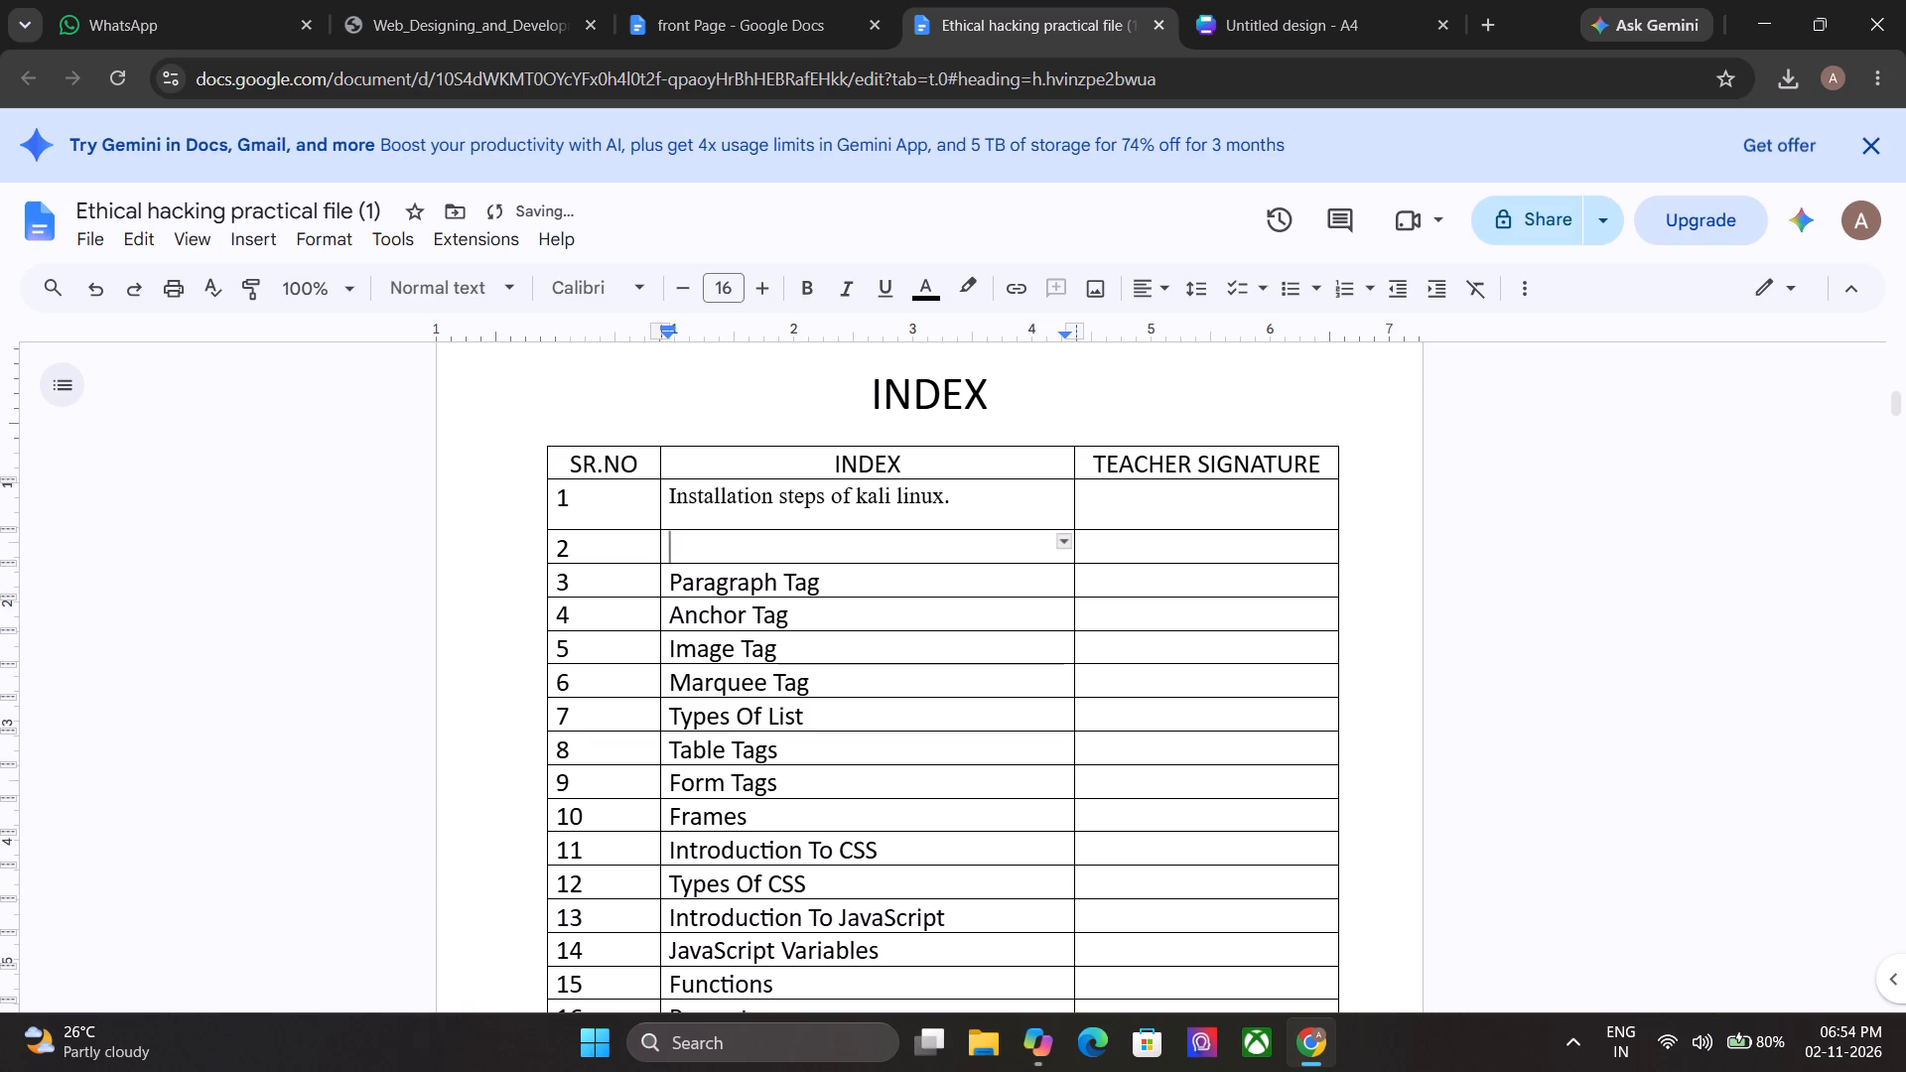
left_click_drag(821, 579, 666, 590)
key("BackSpace")
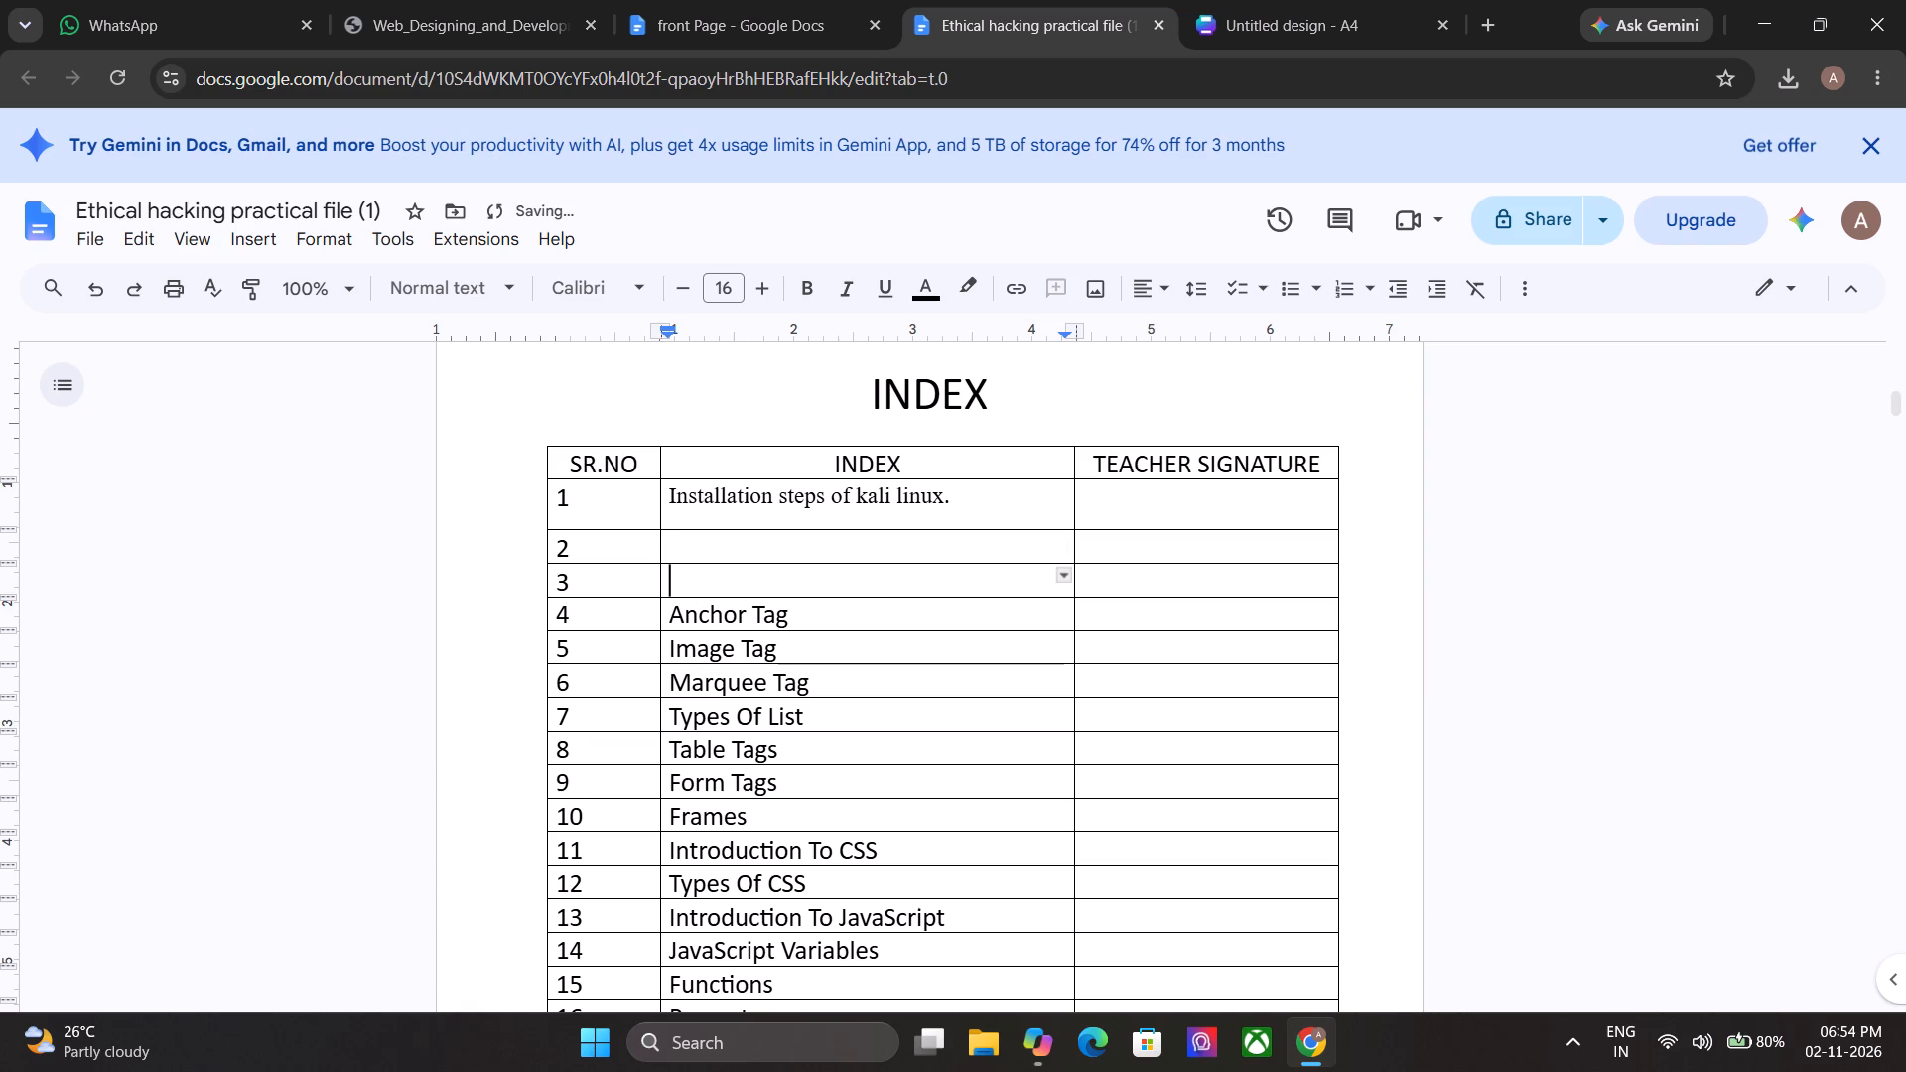
left_click_drag(792, 618, 672, 609)
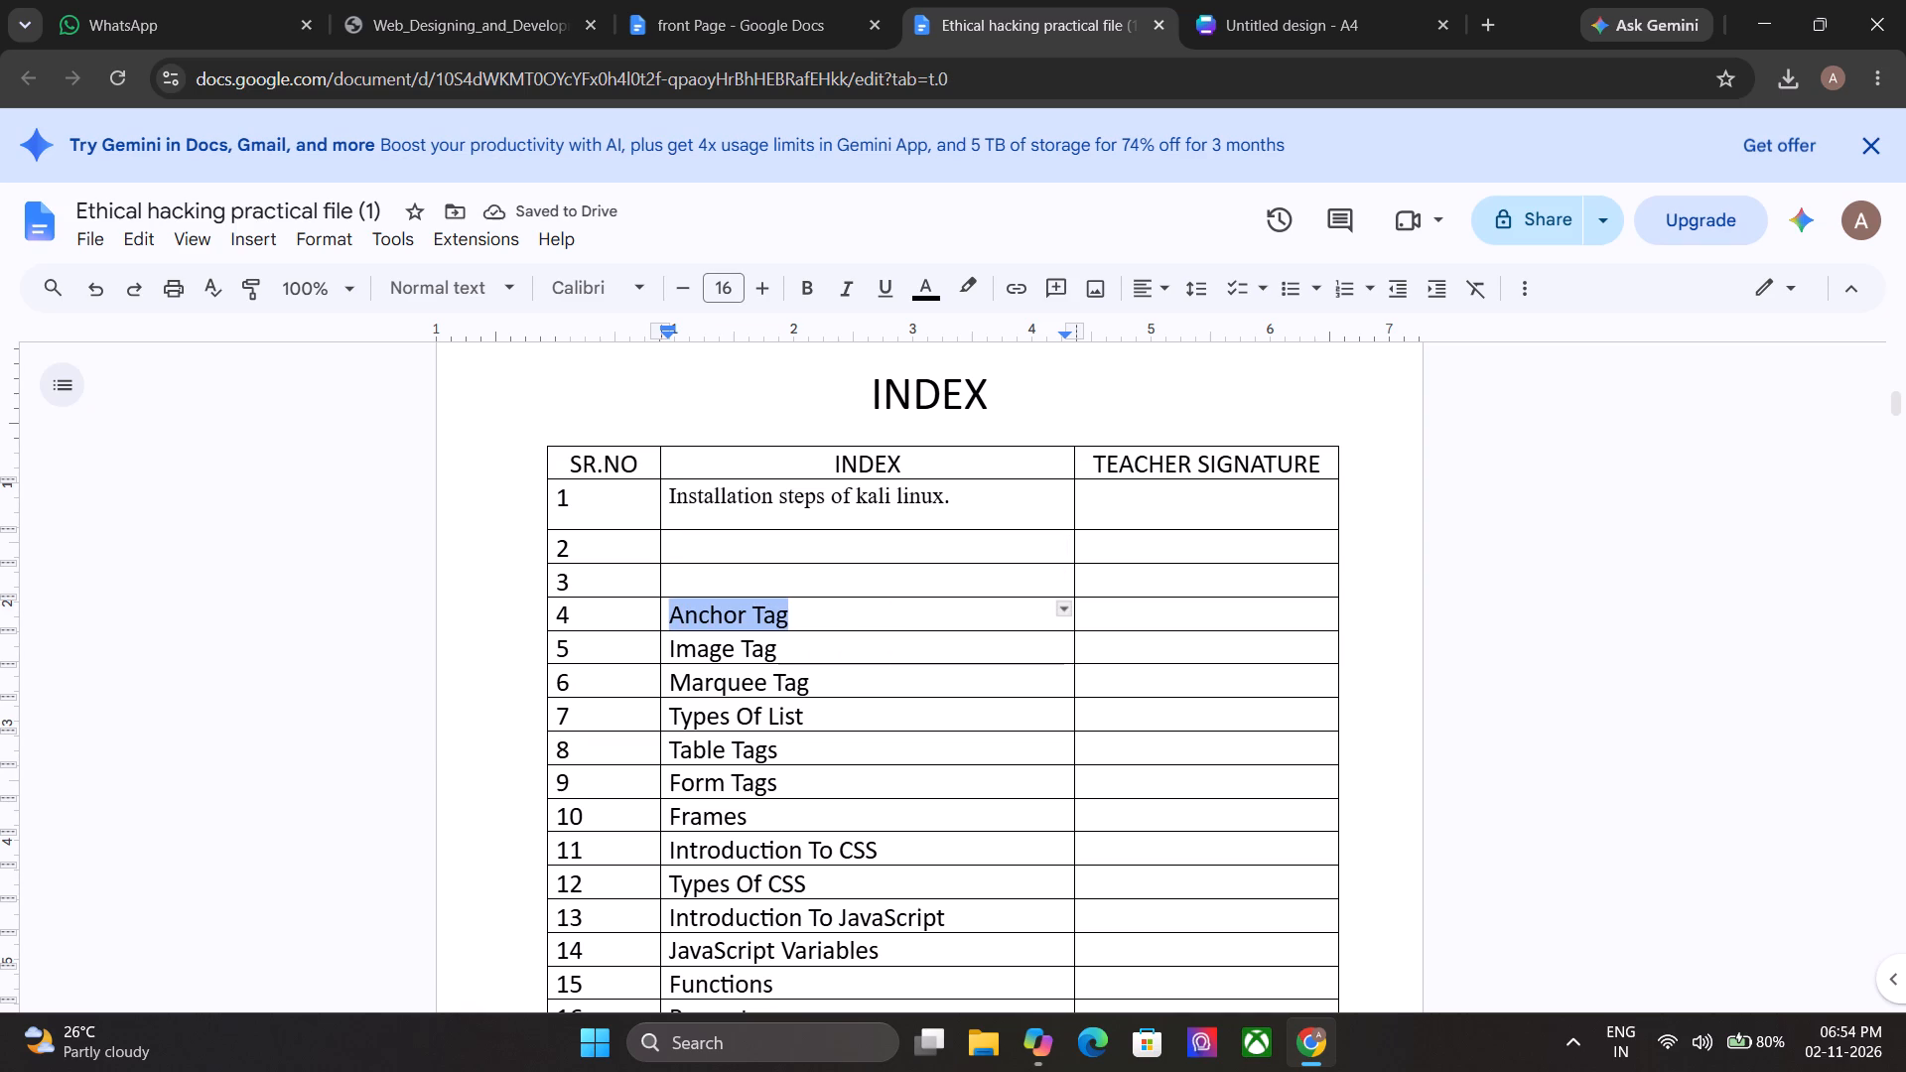
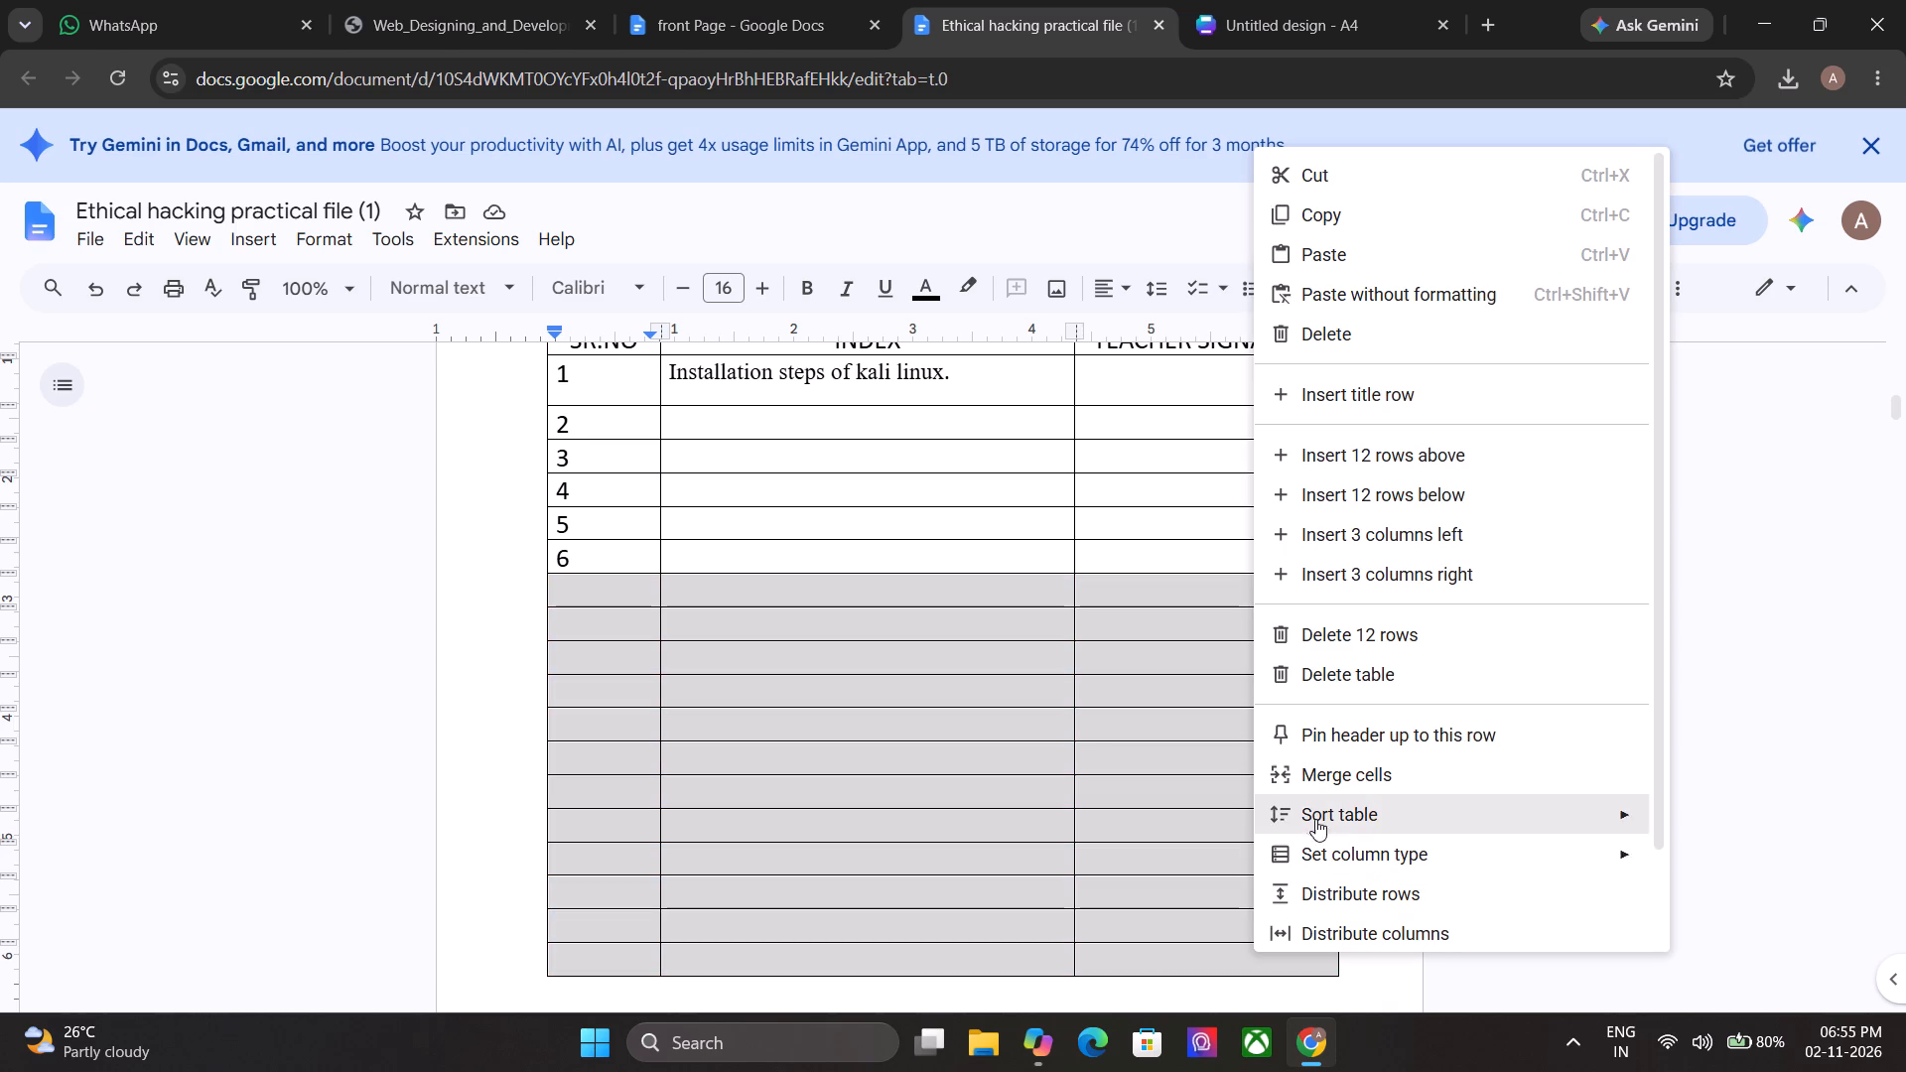
Delete the 12 empty rows below row 6 of the index table.
left_click(1372, 648)
scroll(1267, 677, "up", 2)
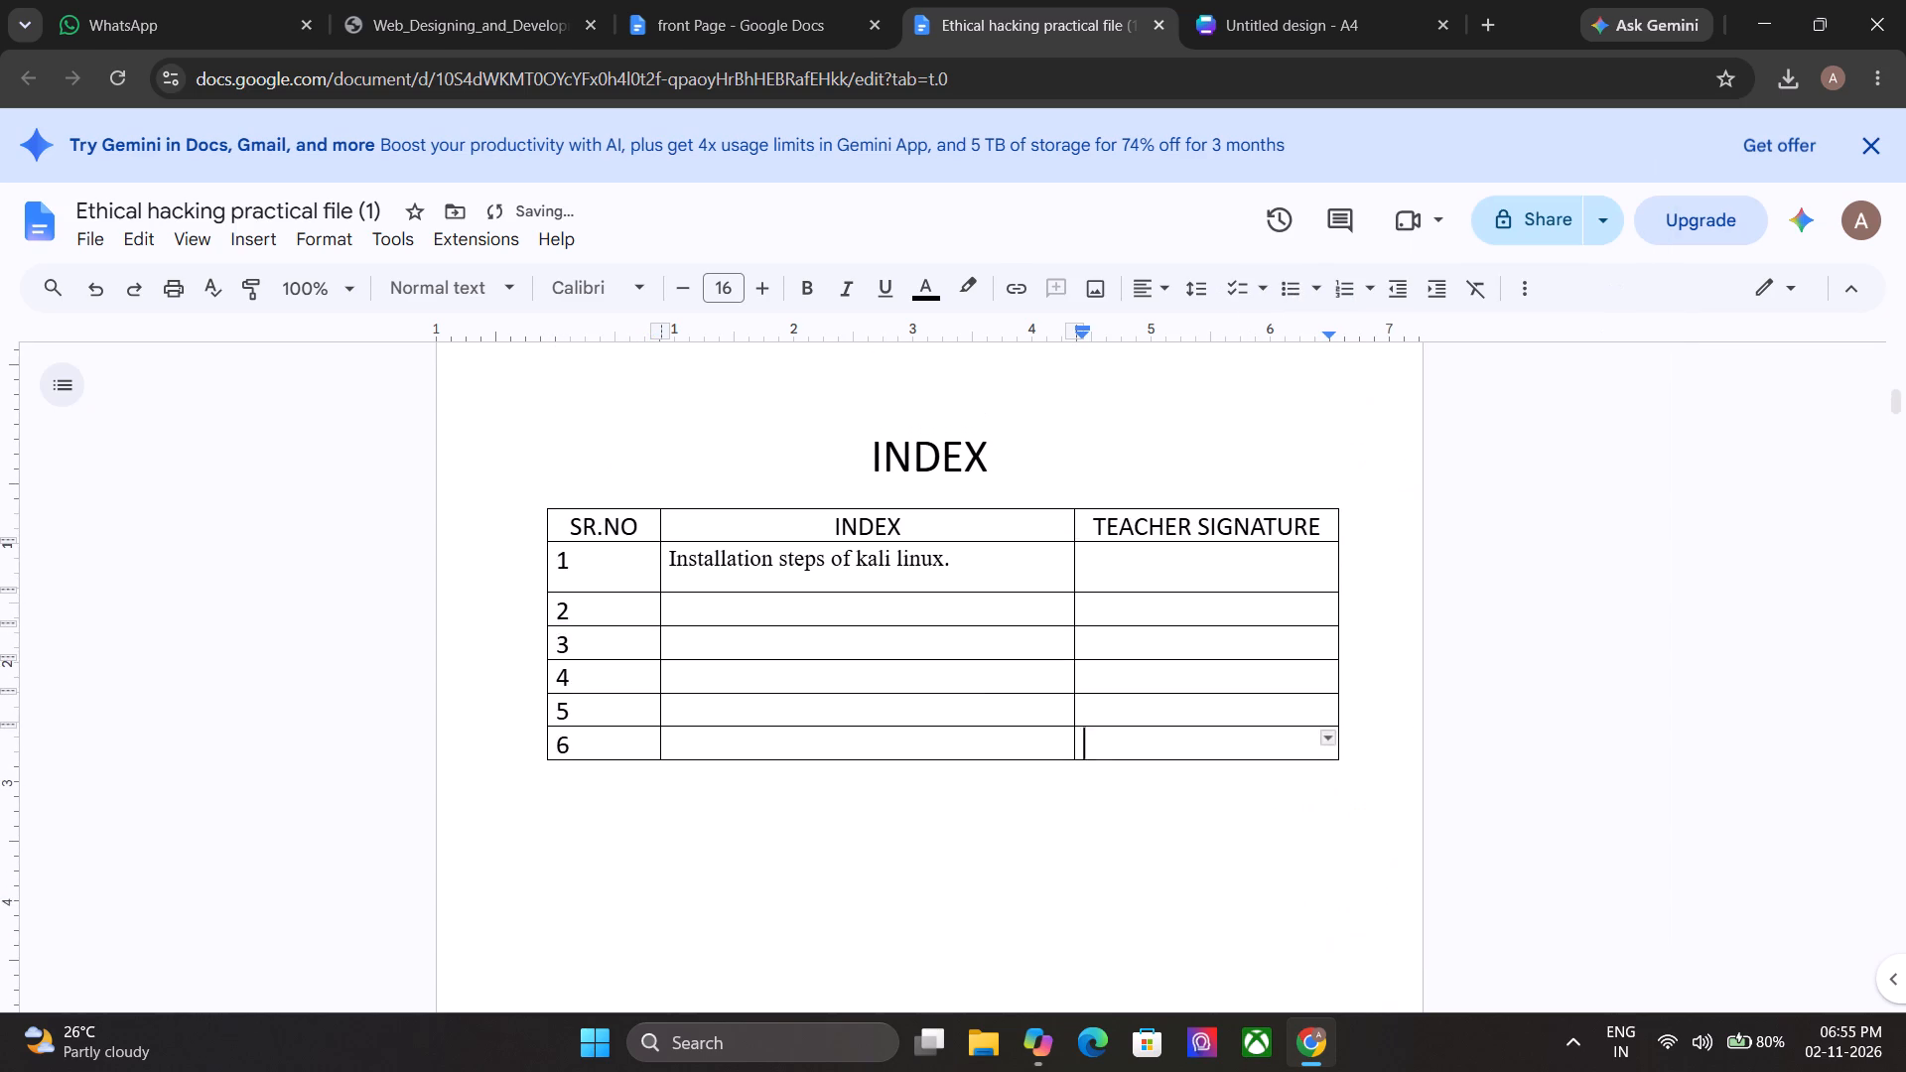
Copy the Q2 heading text "BASIC COMMANDS OF KALI LINUX" into row 2 of the index table.
scroll(996, 627, "down", 8)
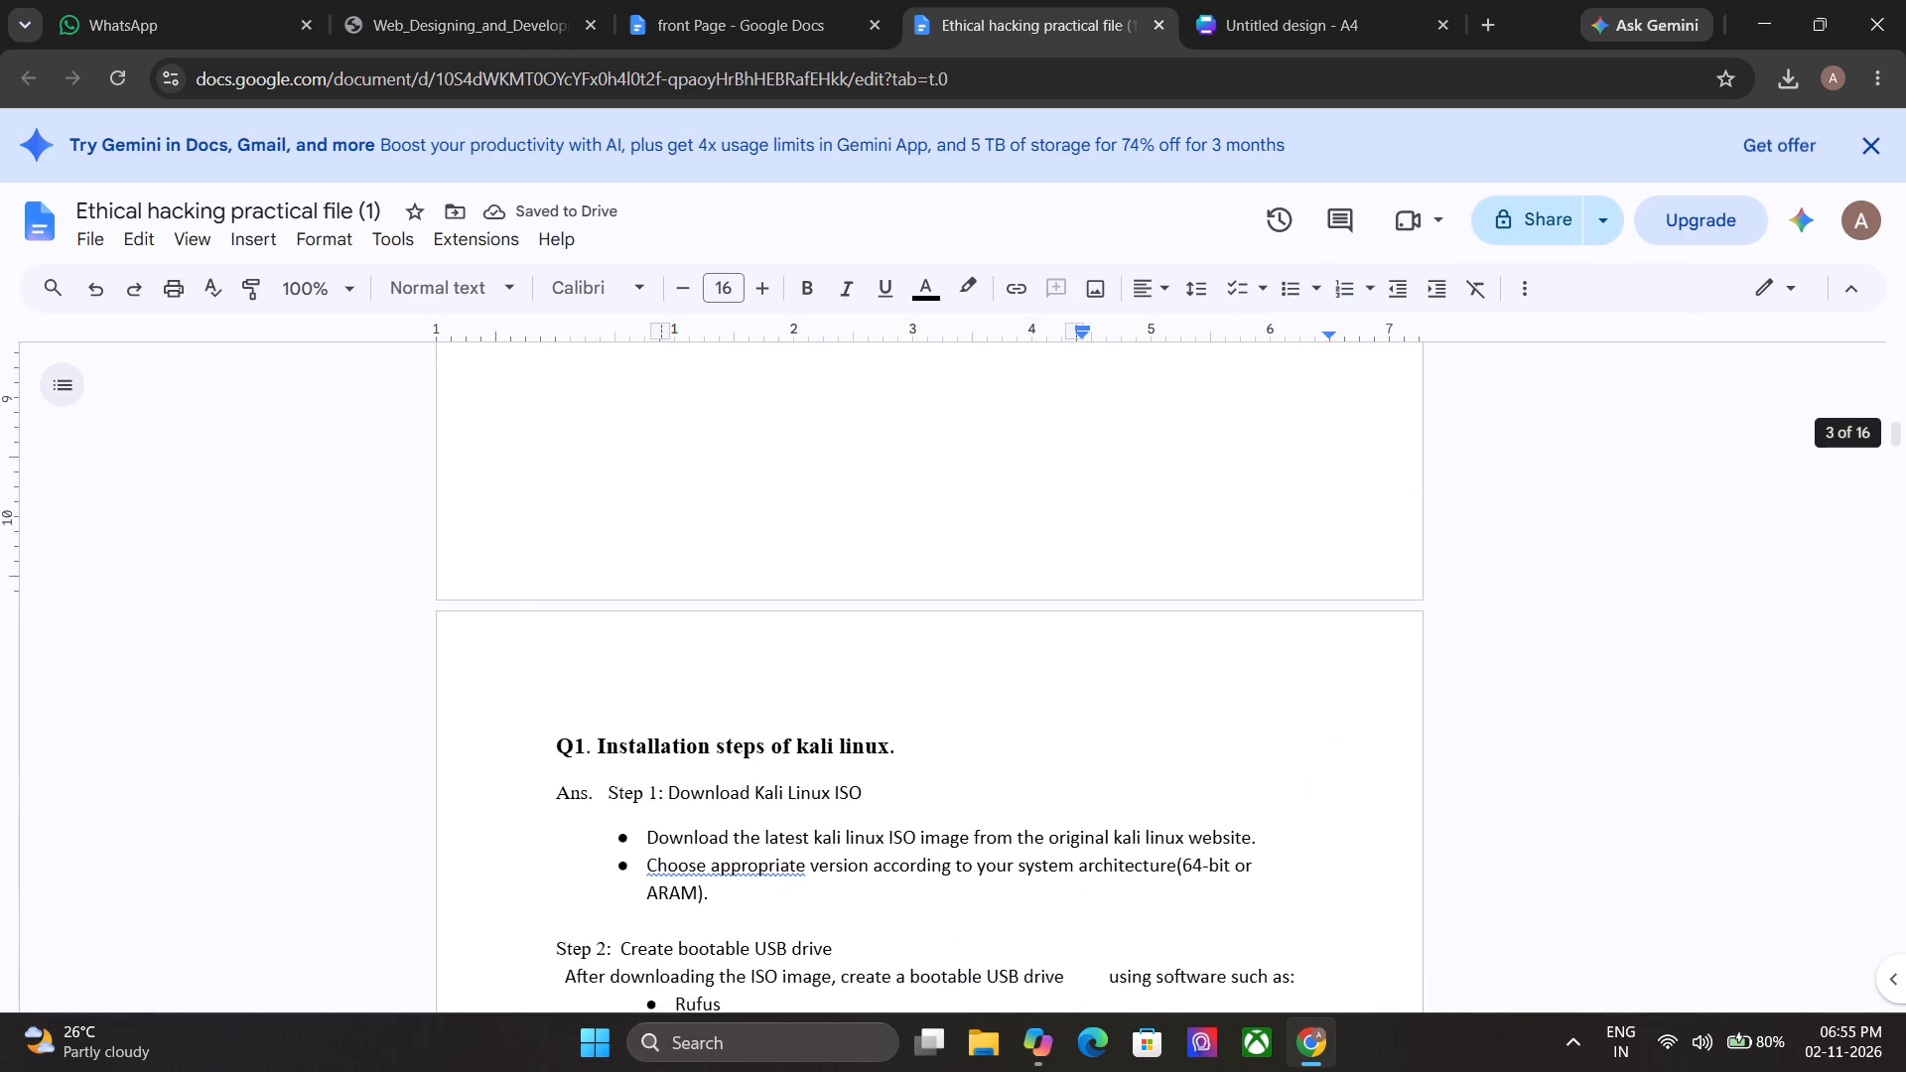
scroll(996, 627, "down", 6)
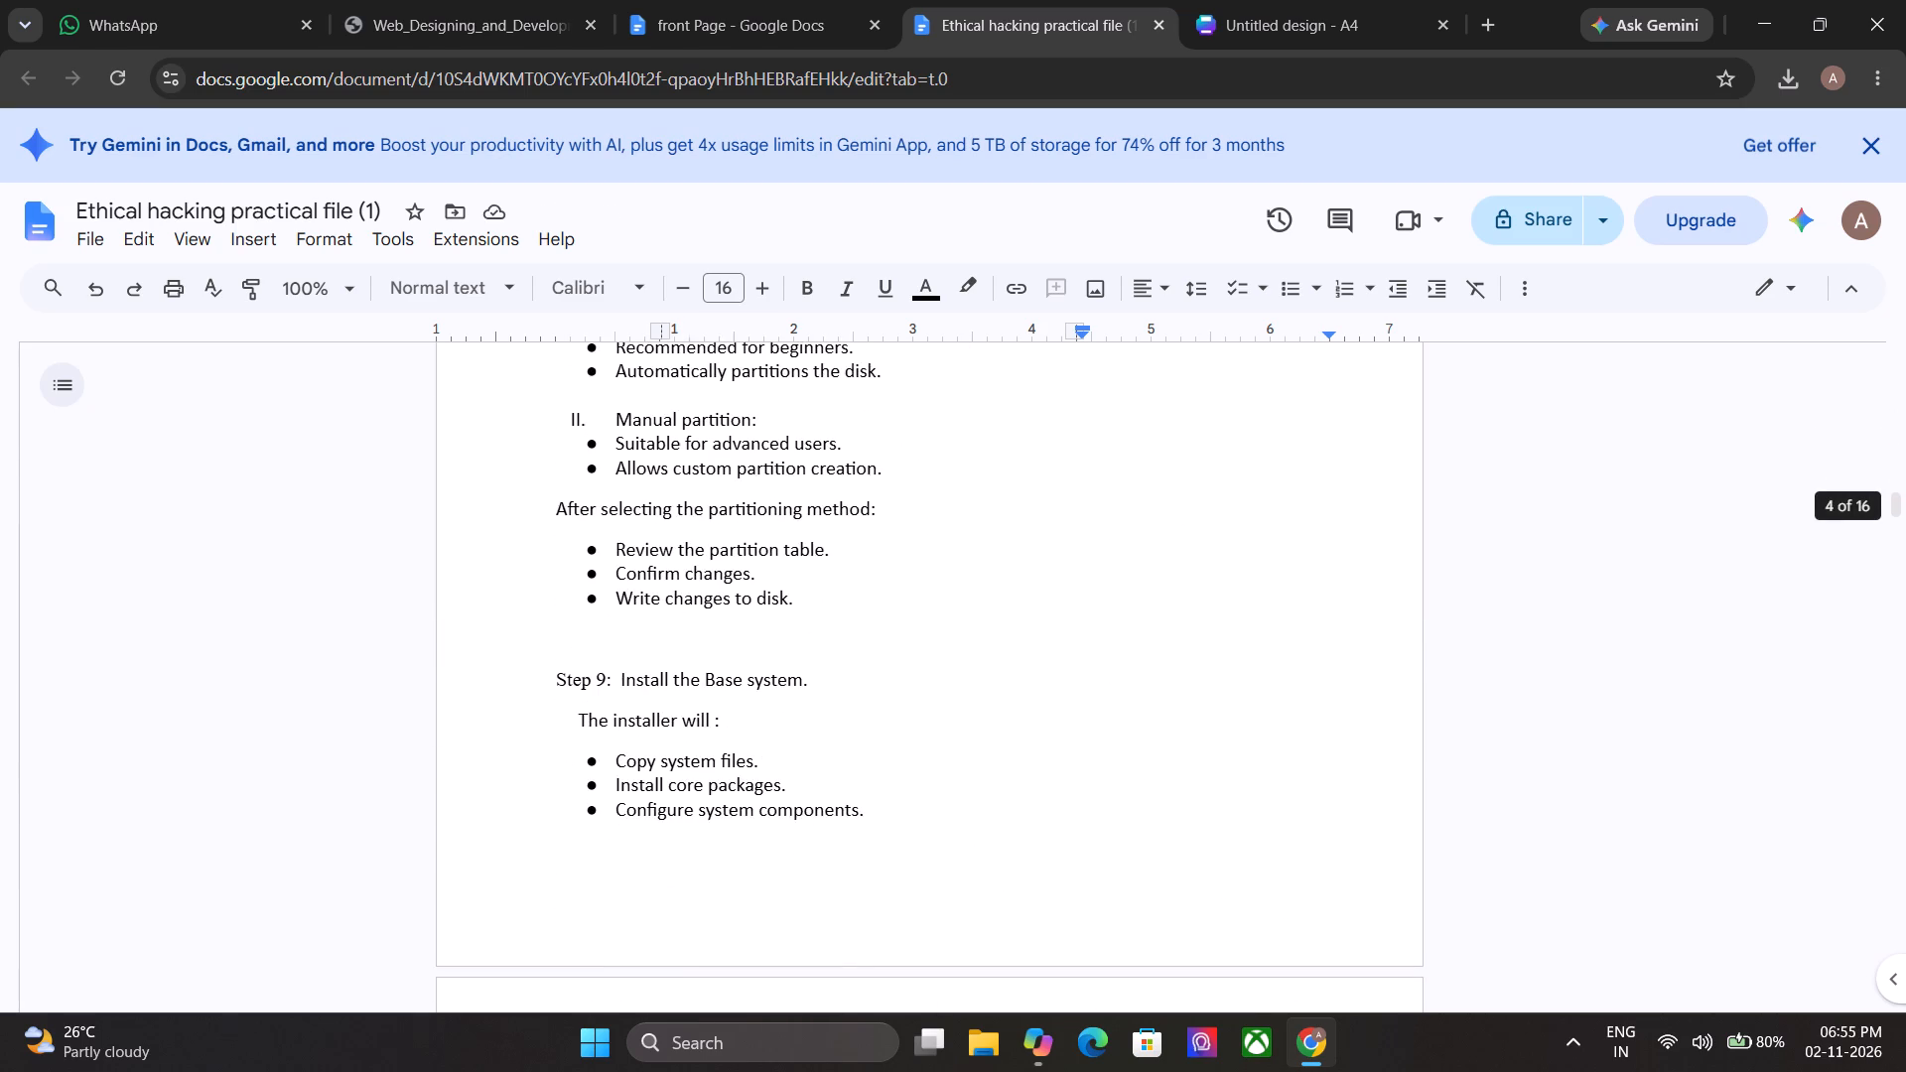
scroll(996, 627, "down", 6)
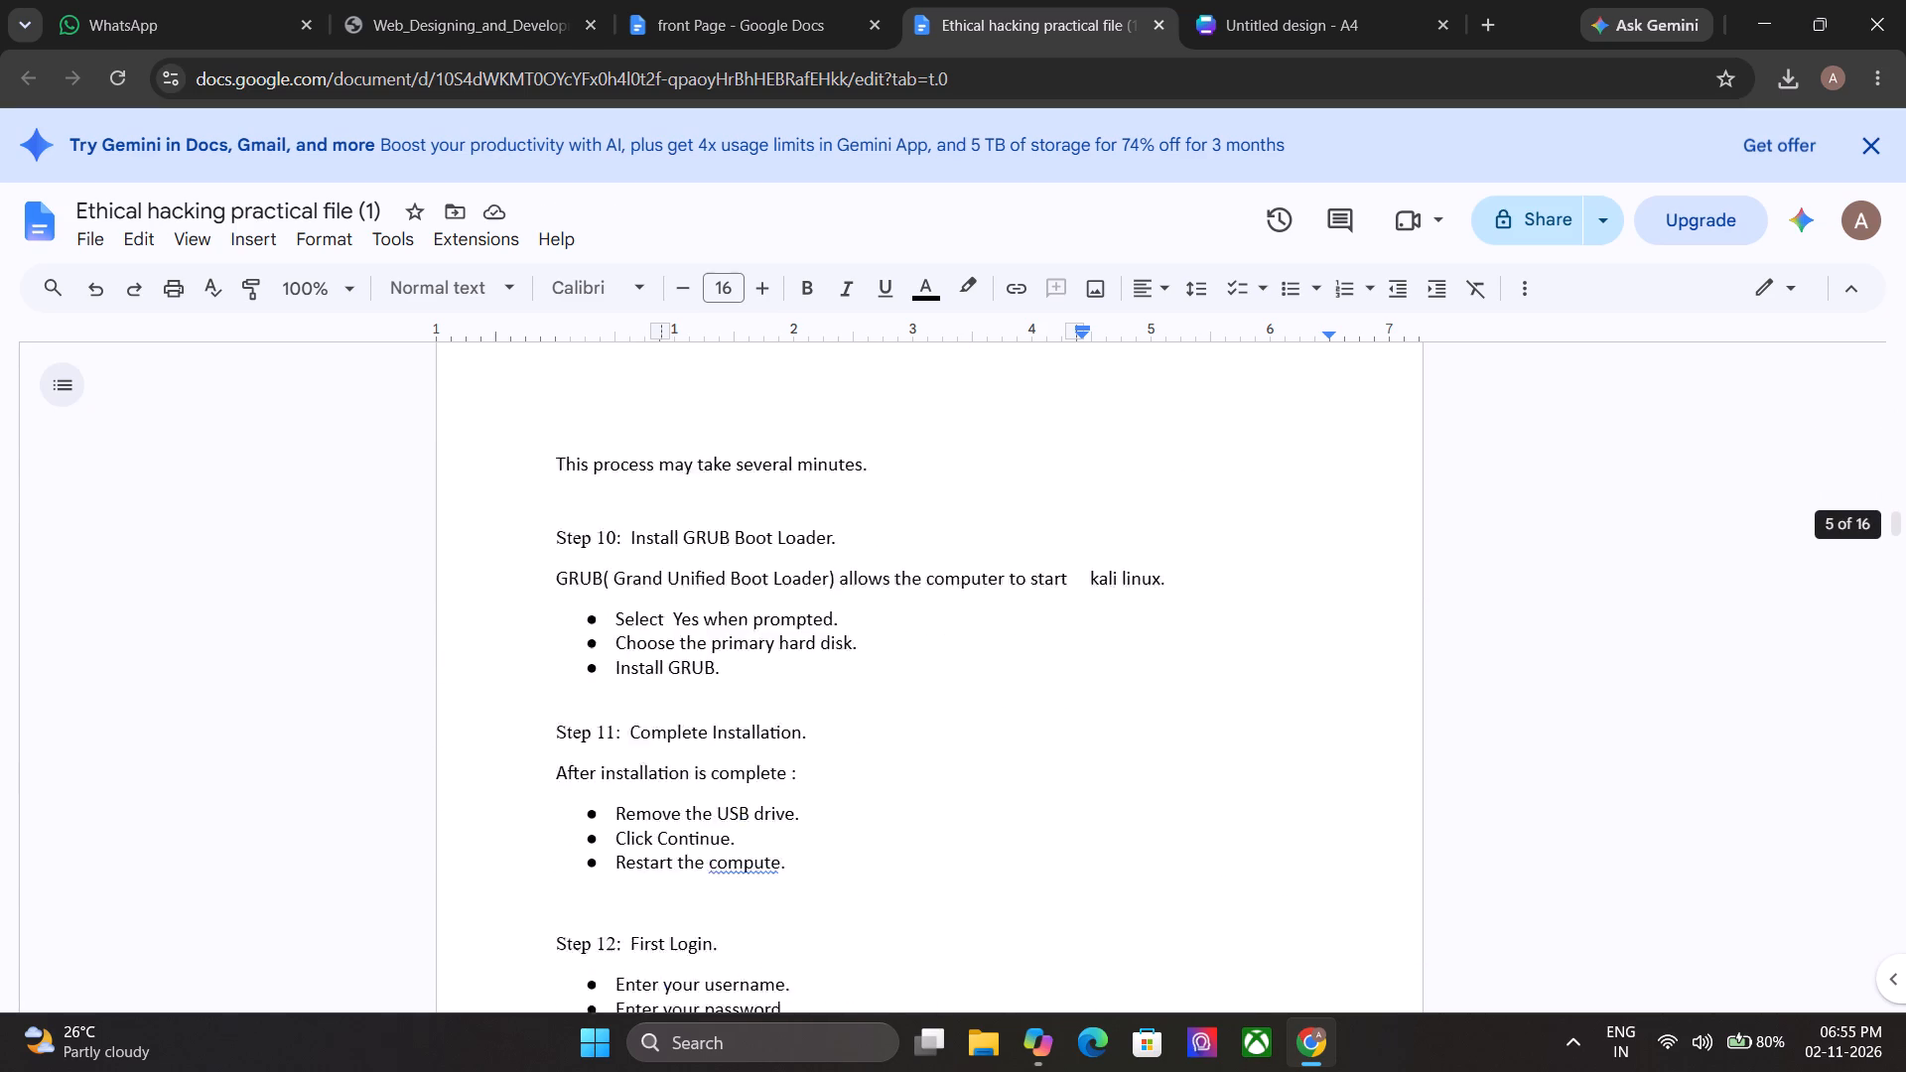
scroll(996, 627, "down", 6)
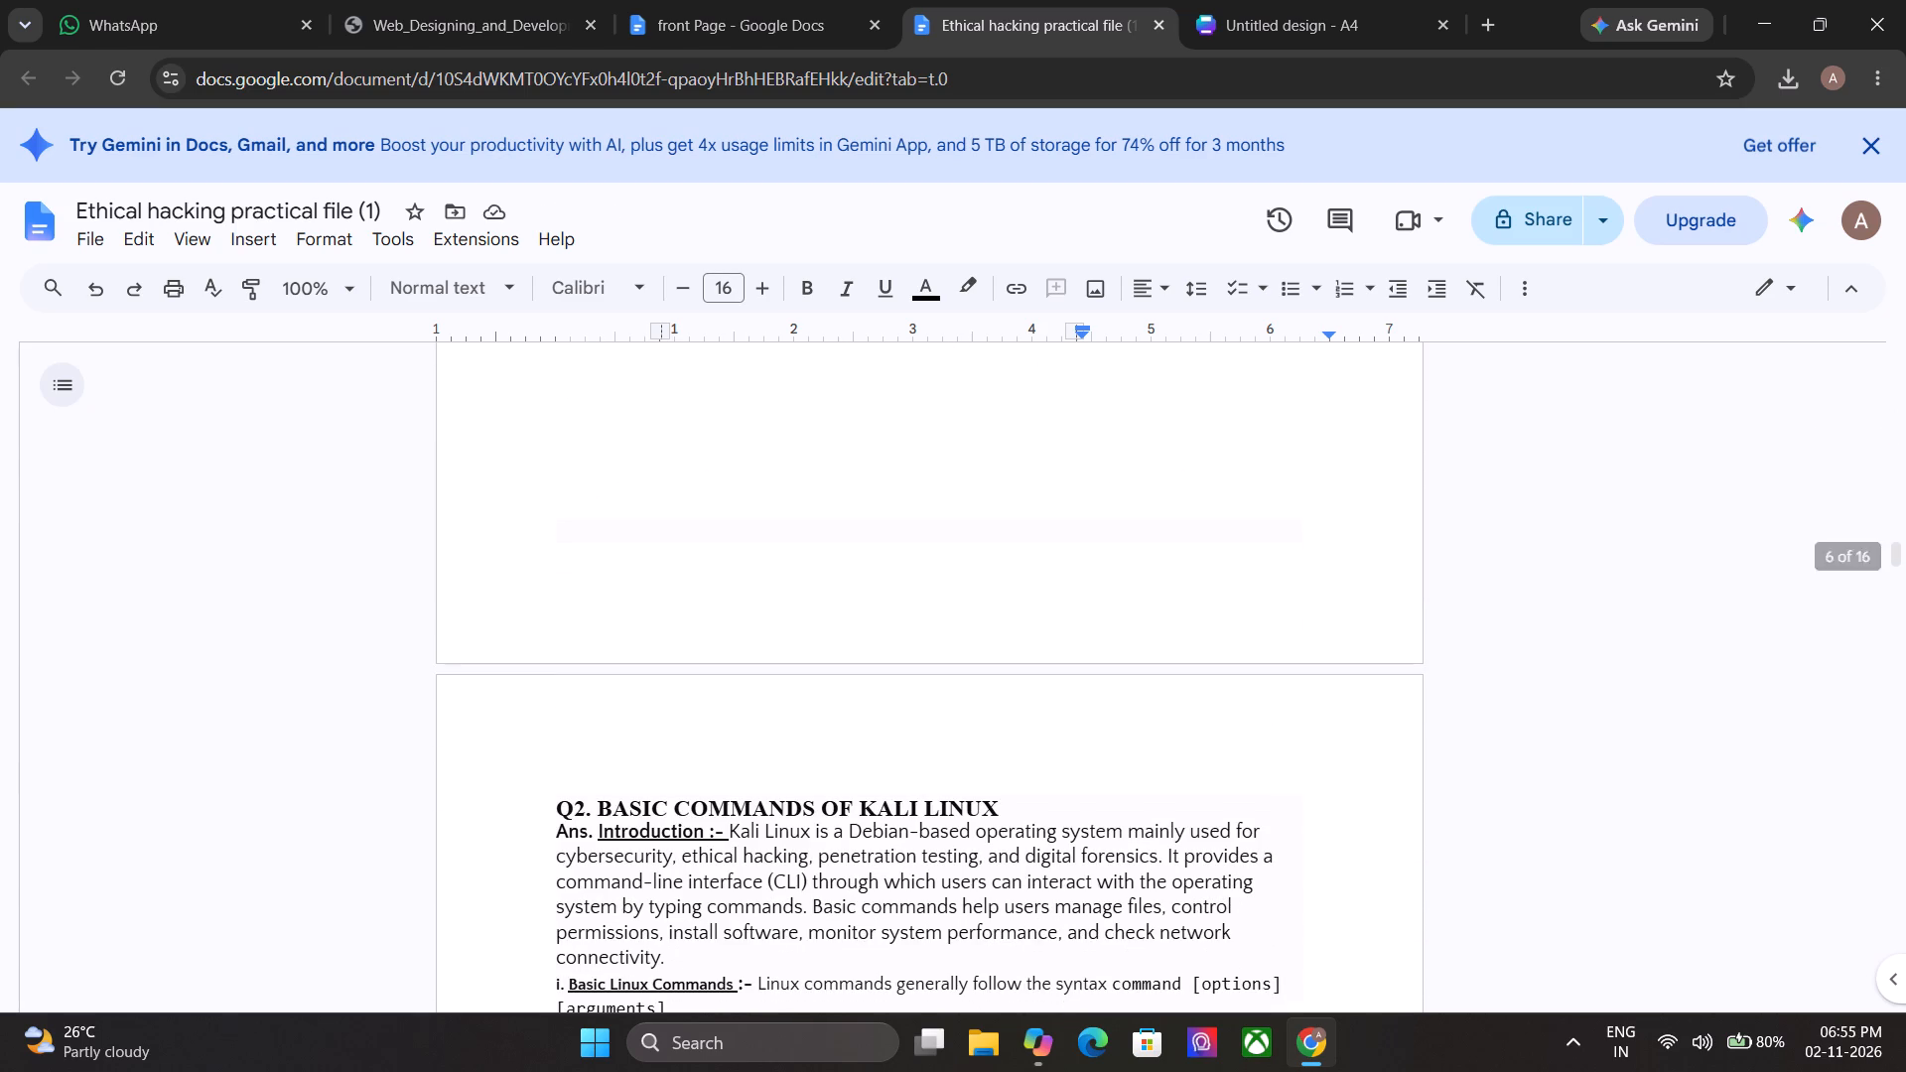
scroll(996, 627, "down", 1)
left_click_drag(600, 794, 775, 784)
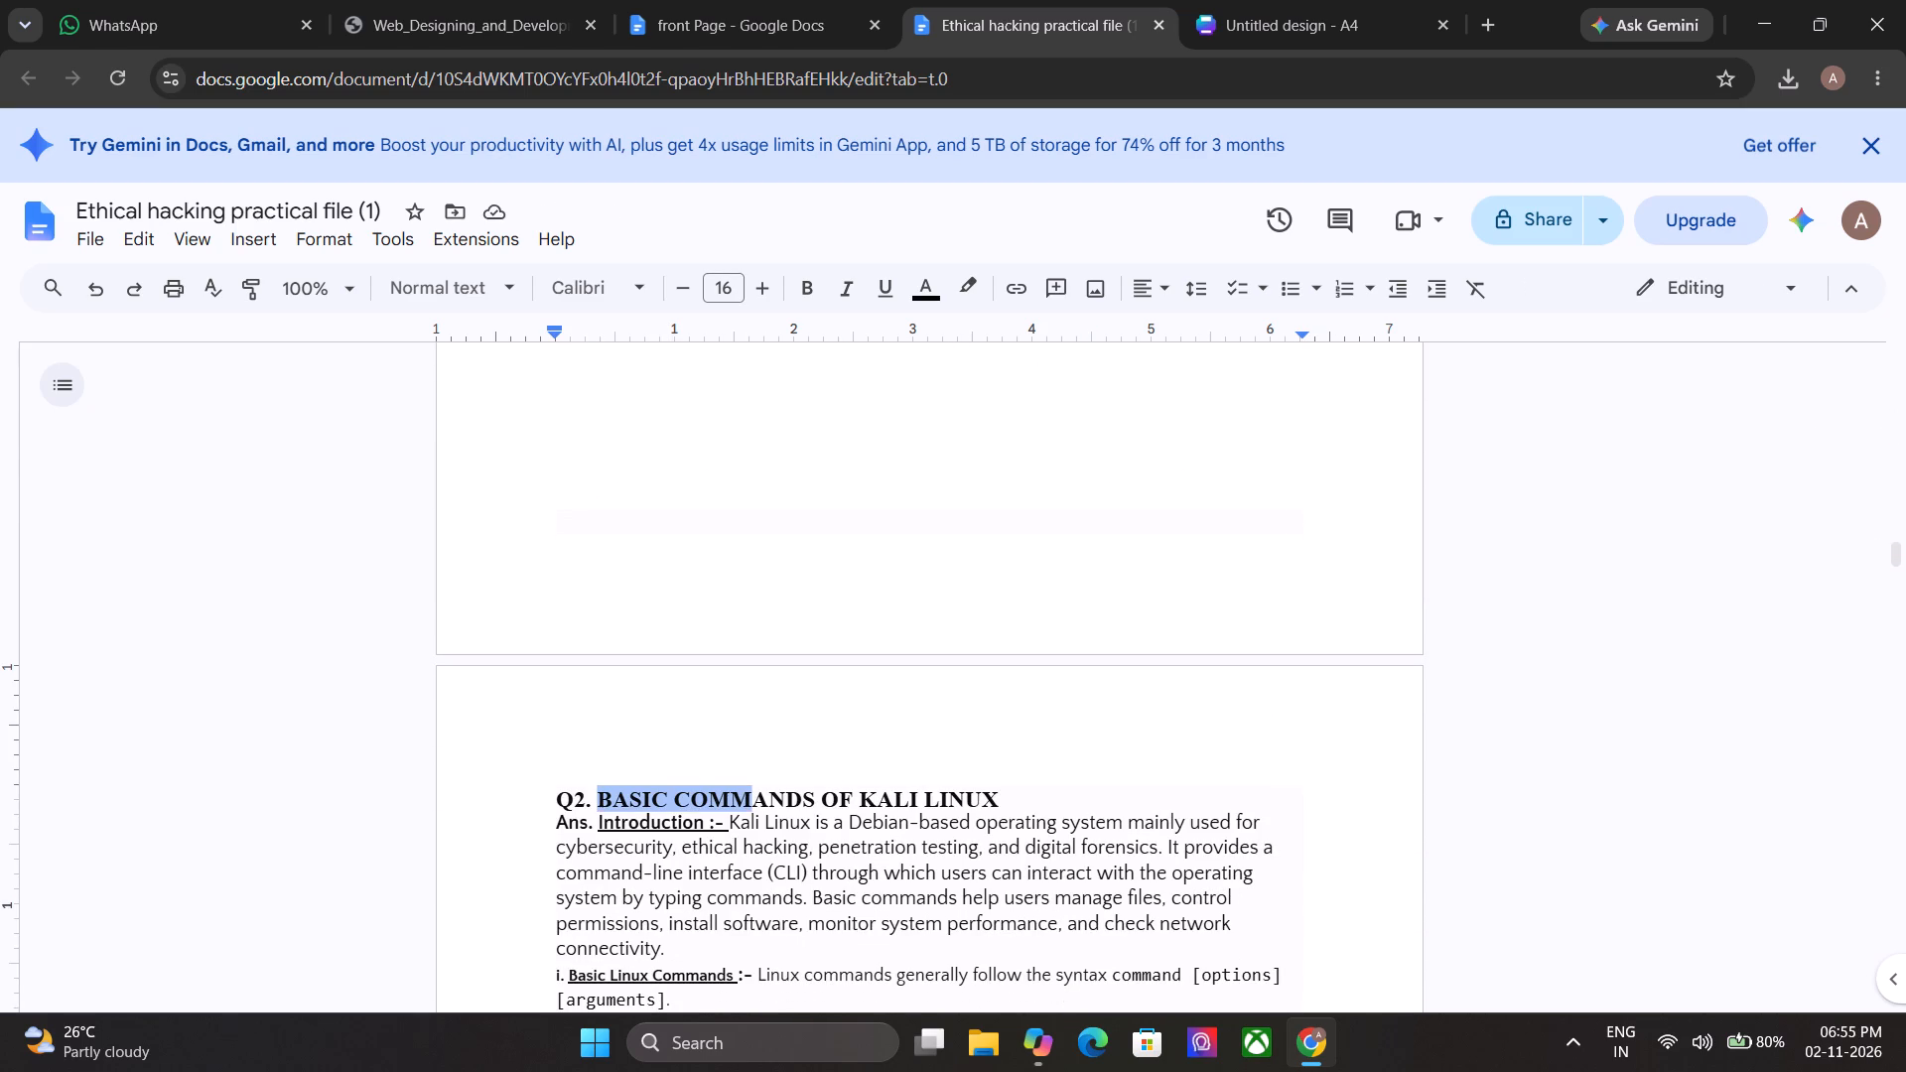
left_click_drag(775, 784, 1010, 789)
key("ctrl+c")
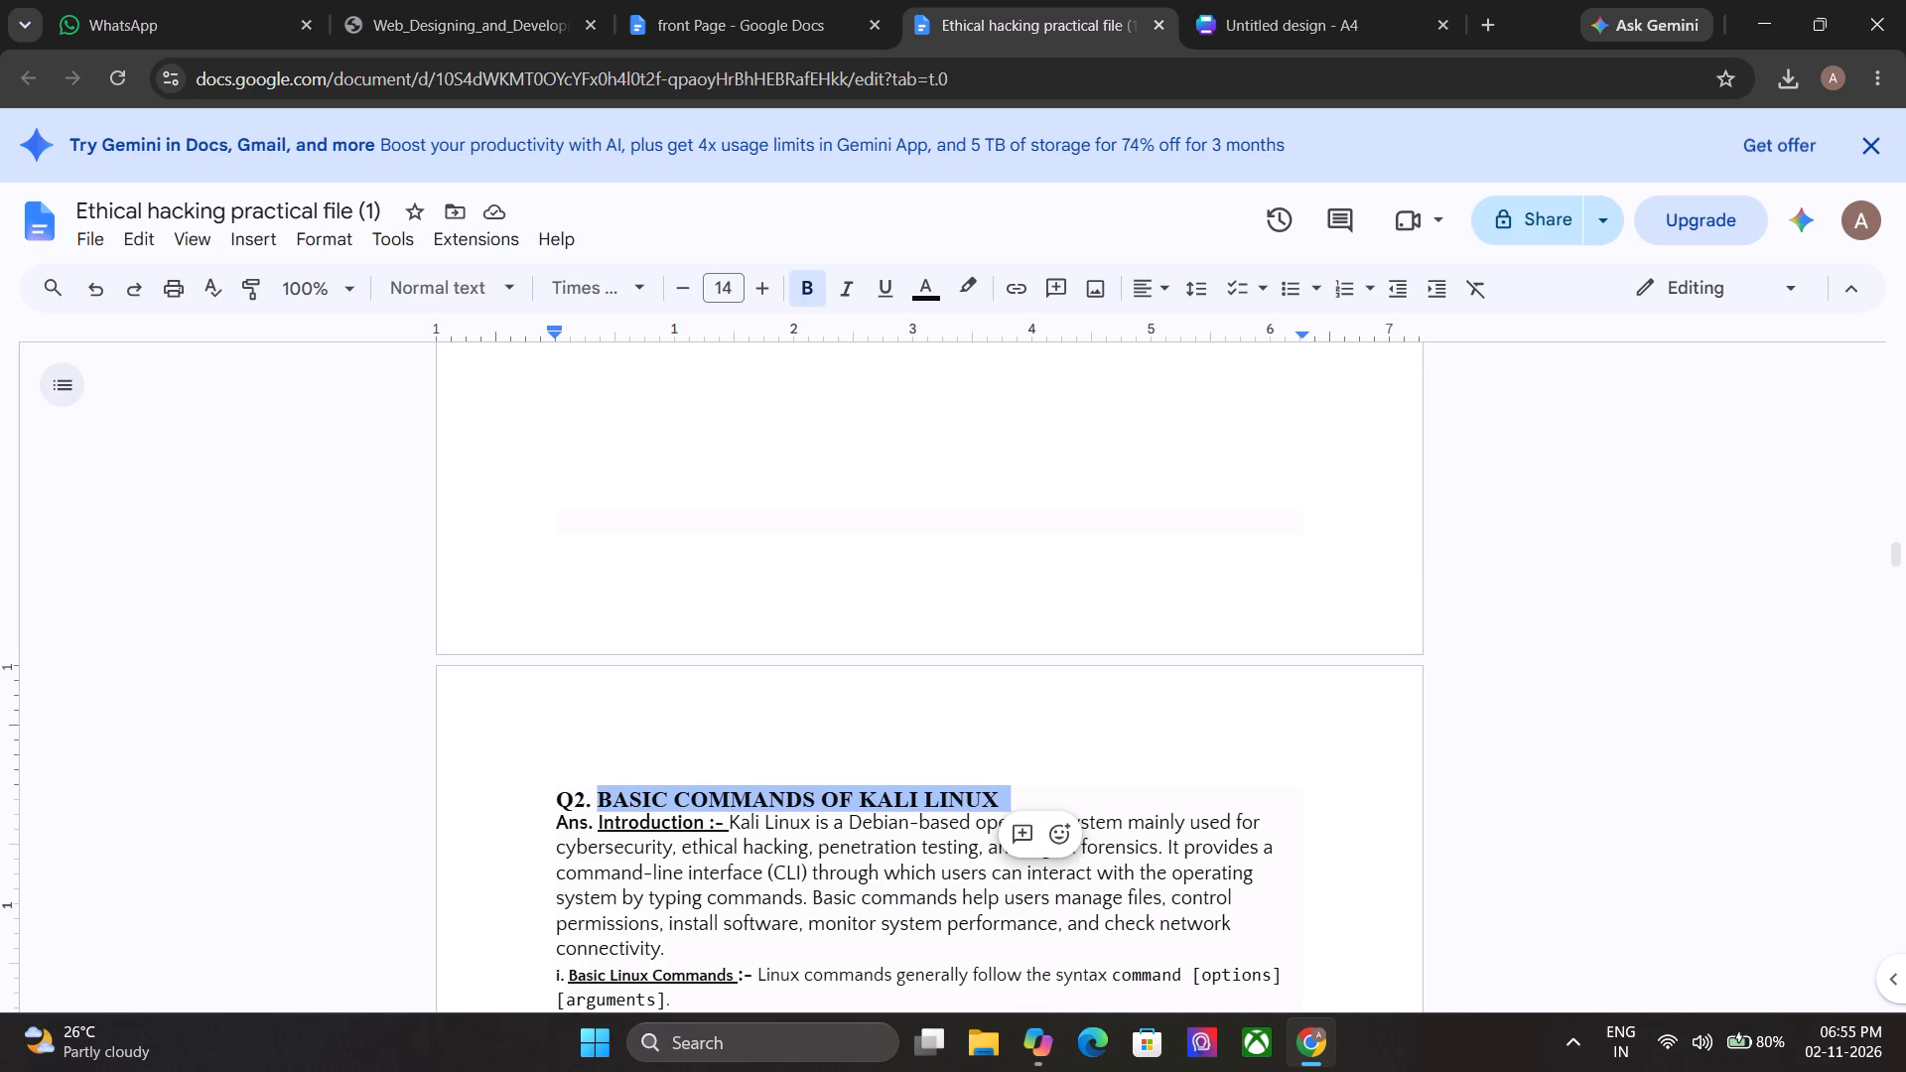
scroll(1010, 789, "up", 11)
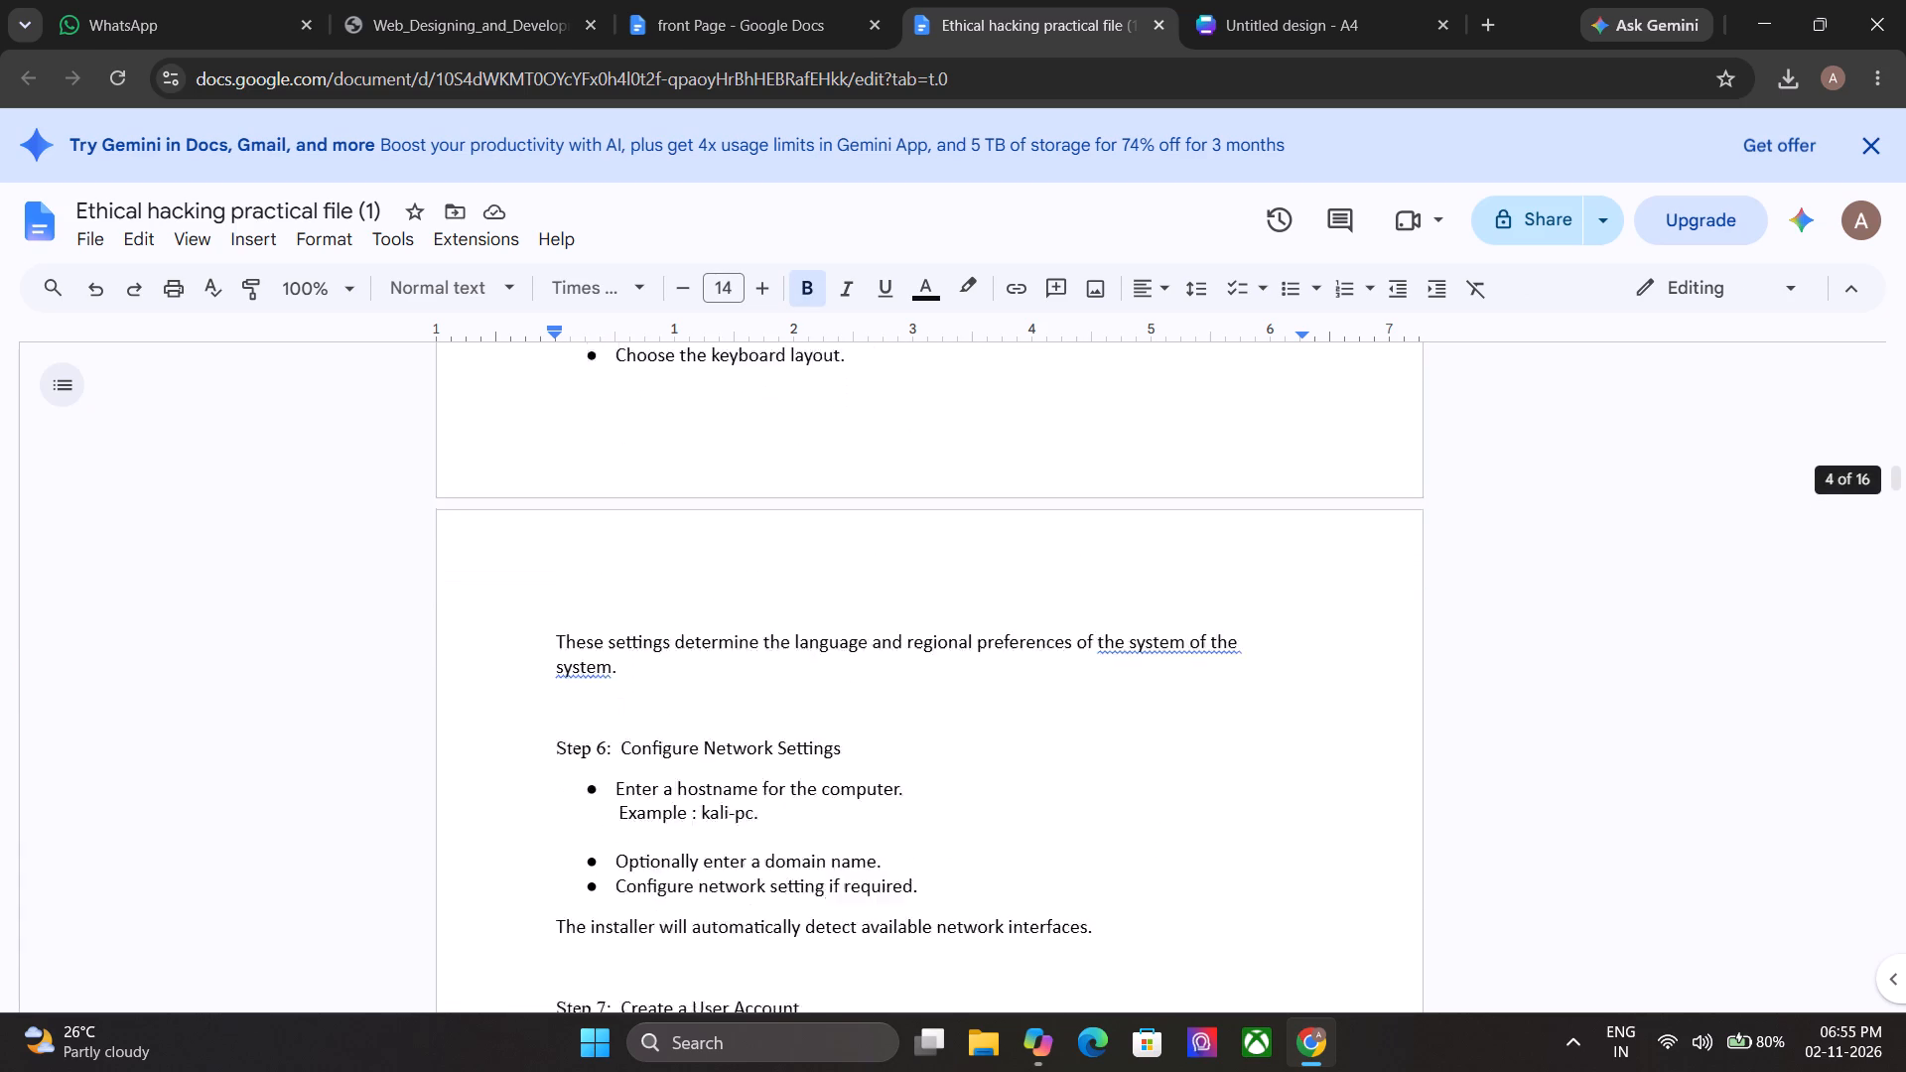
scroll(1010, 789, "up", 5)
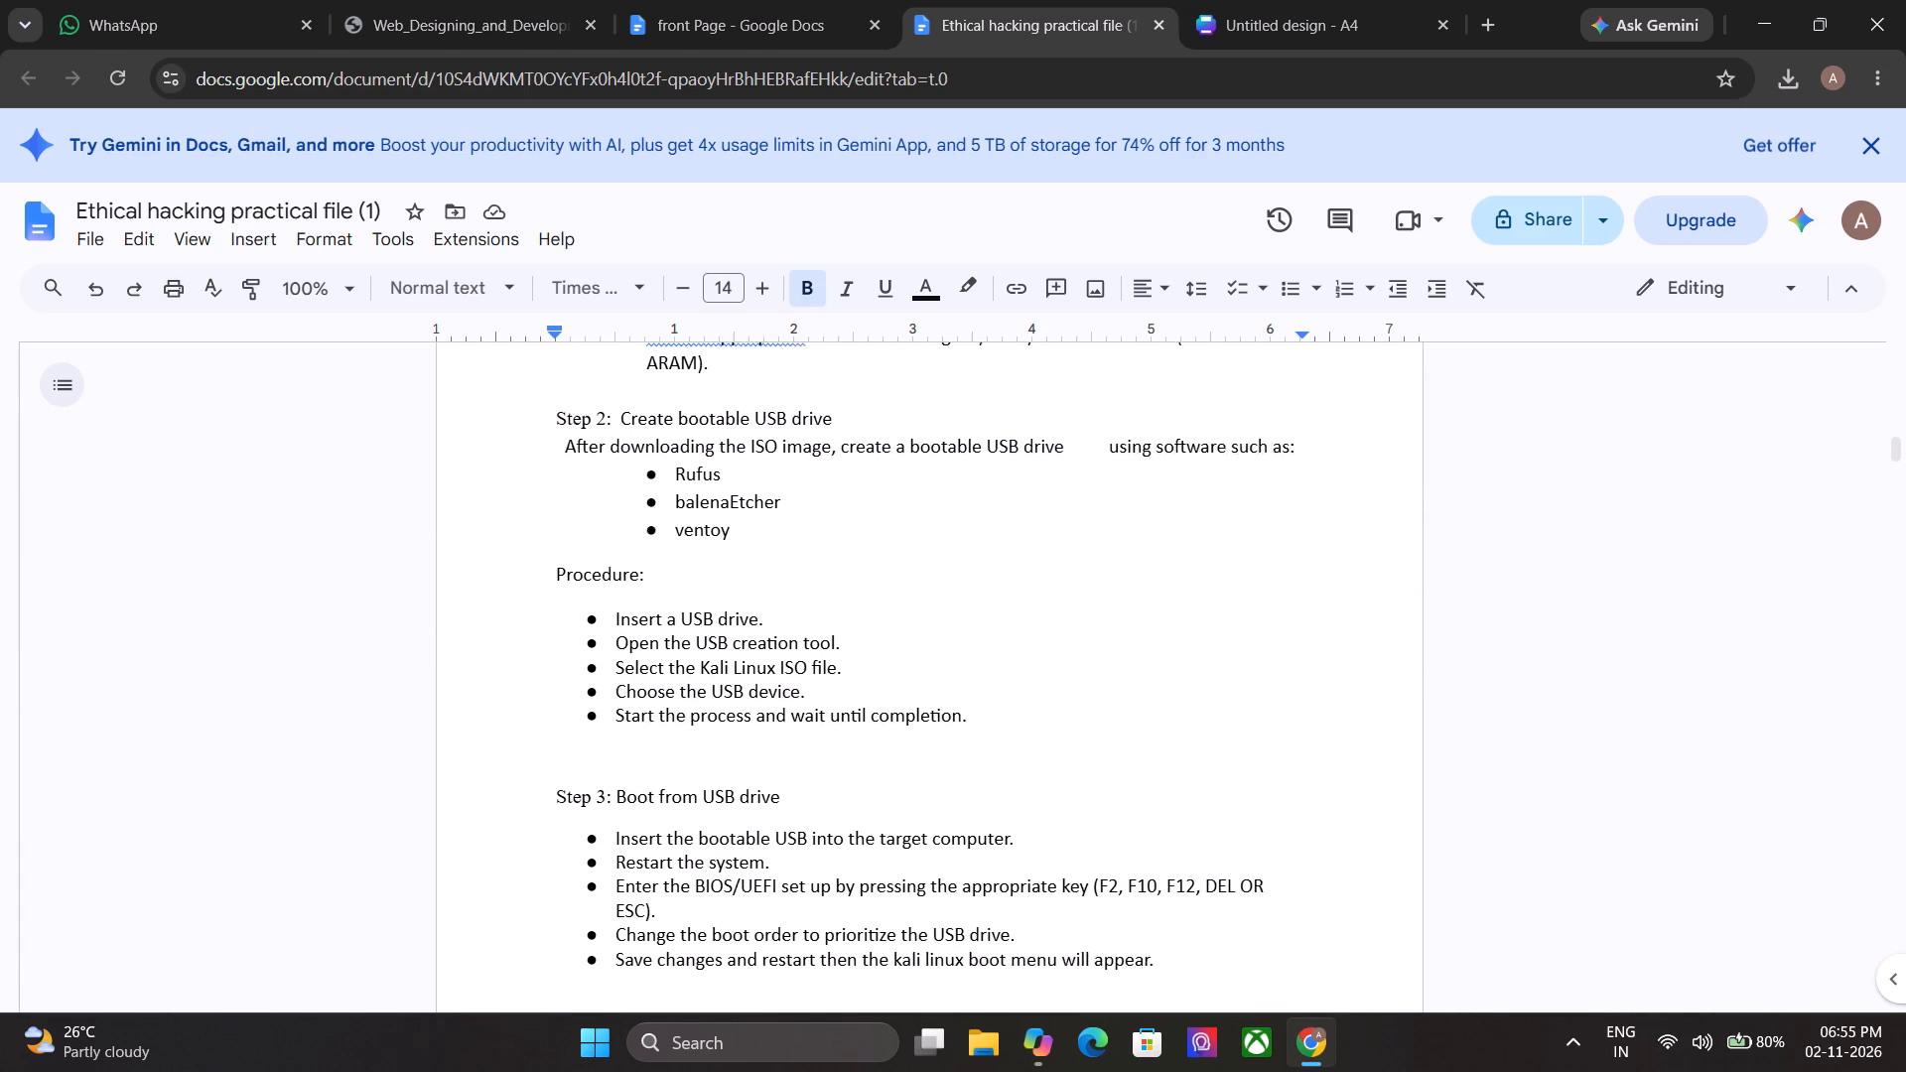
scroll(1010, 789, "up", 6)
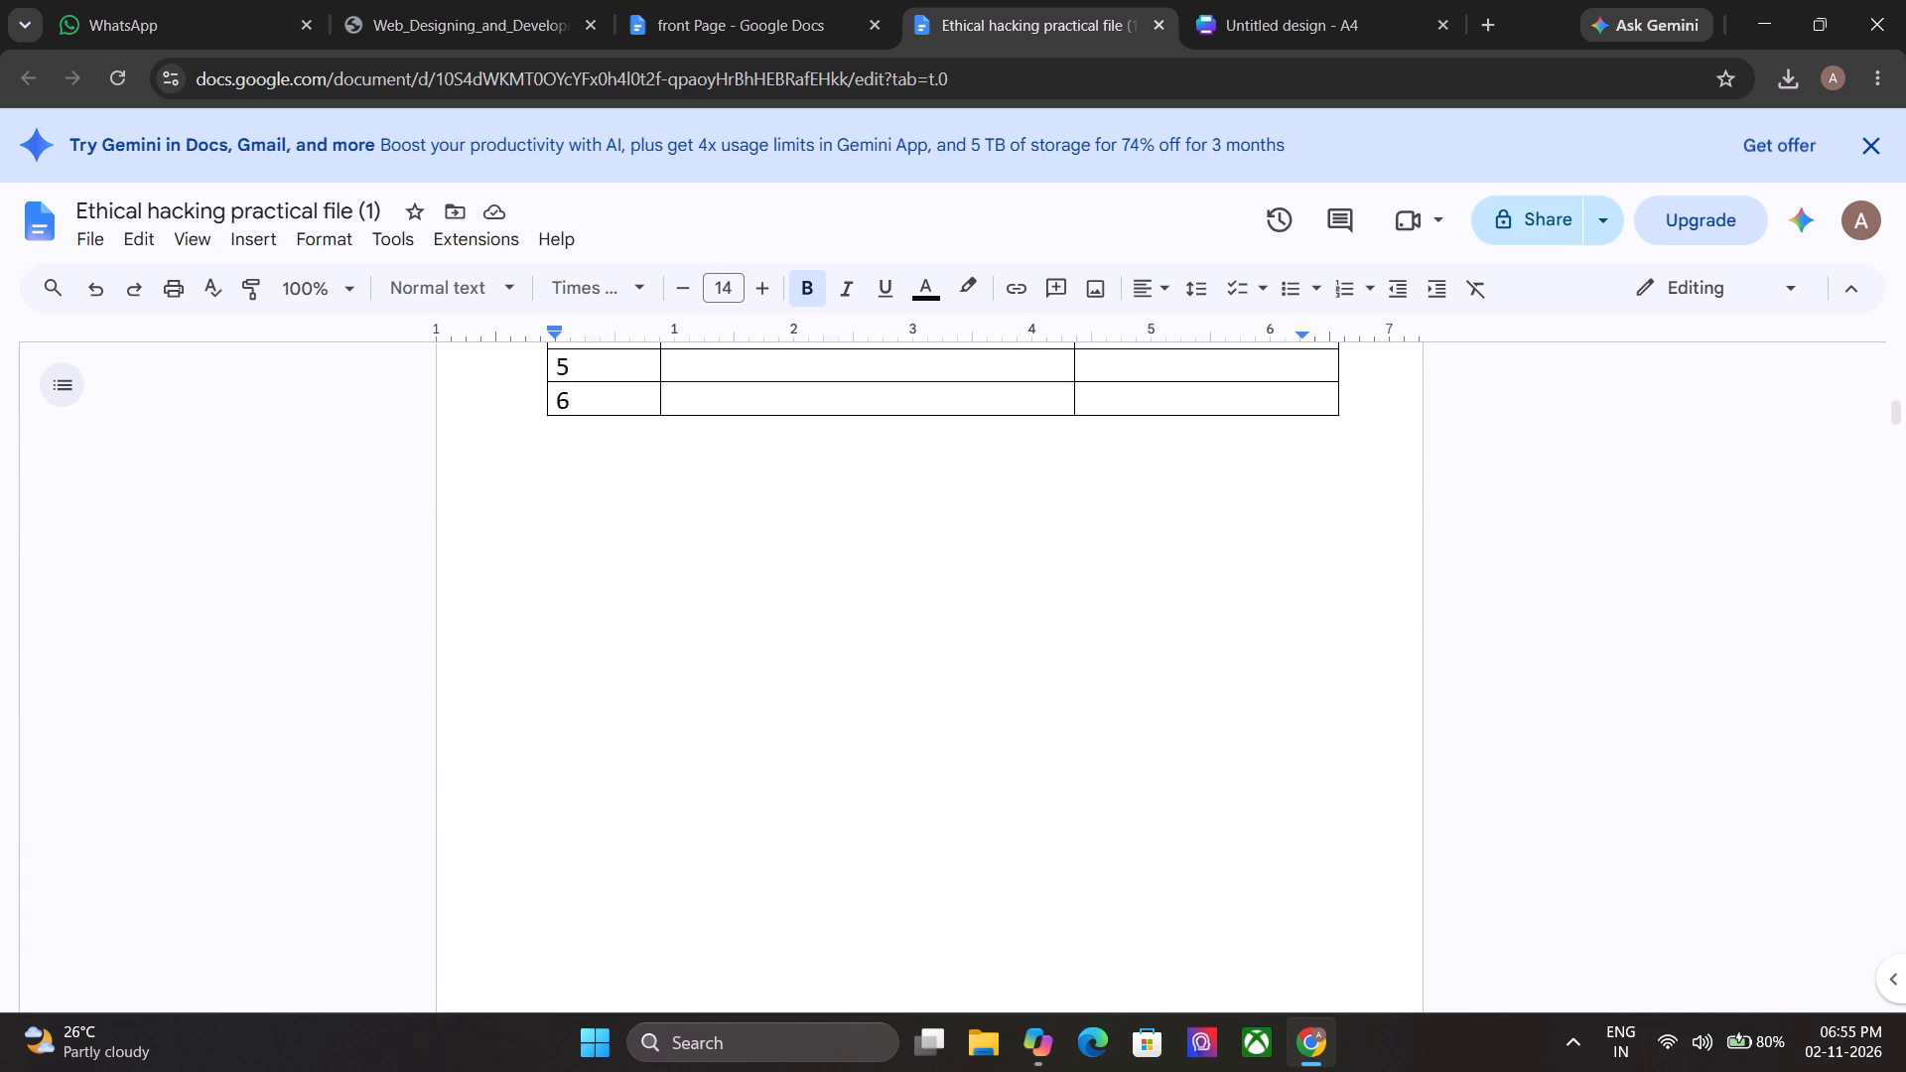
scroll(1010, 789, "up", 3)
left_click(710, 537)
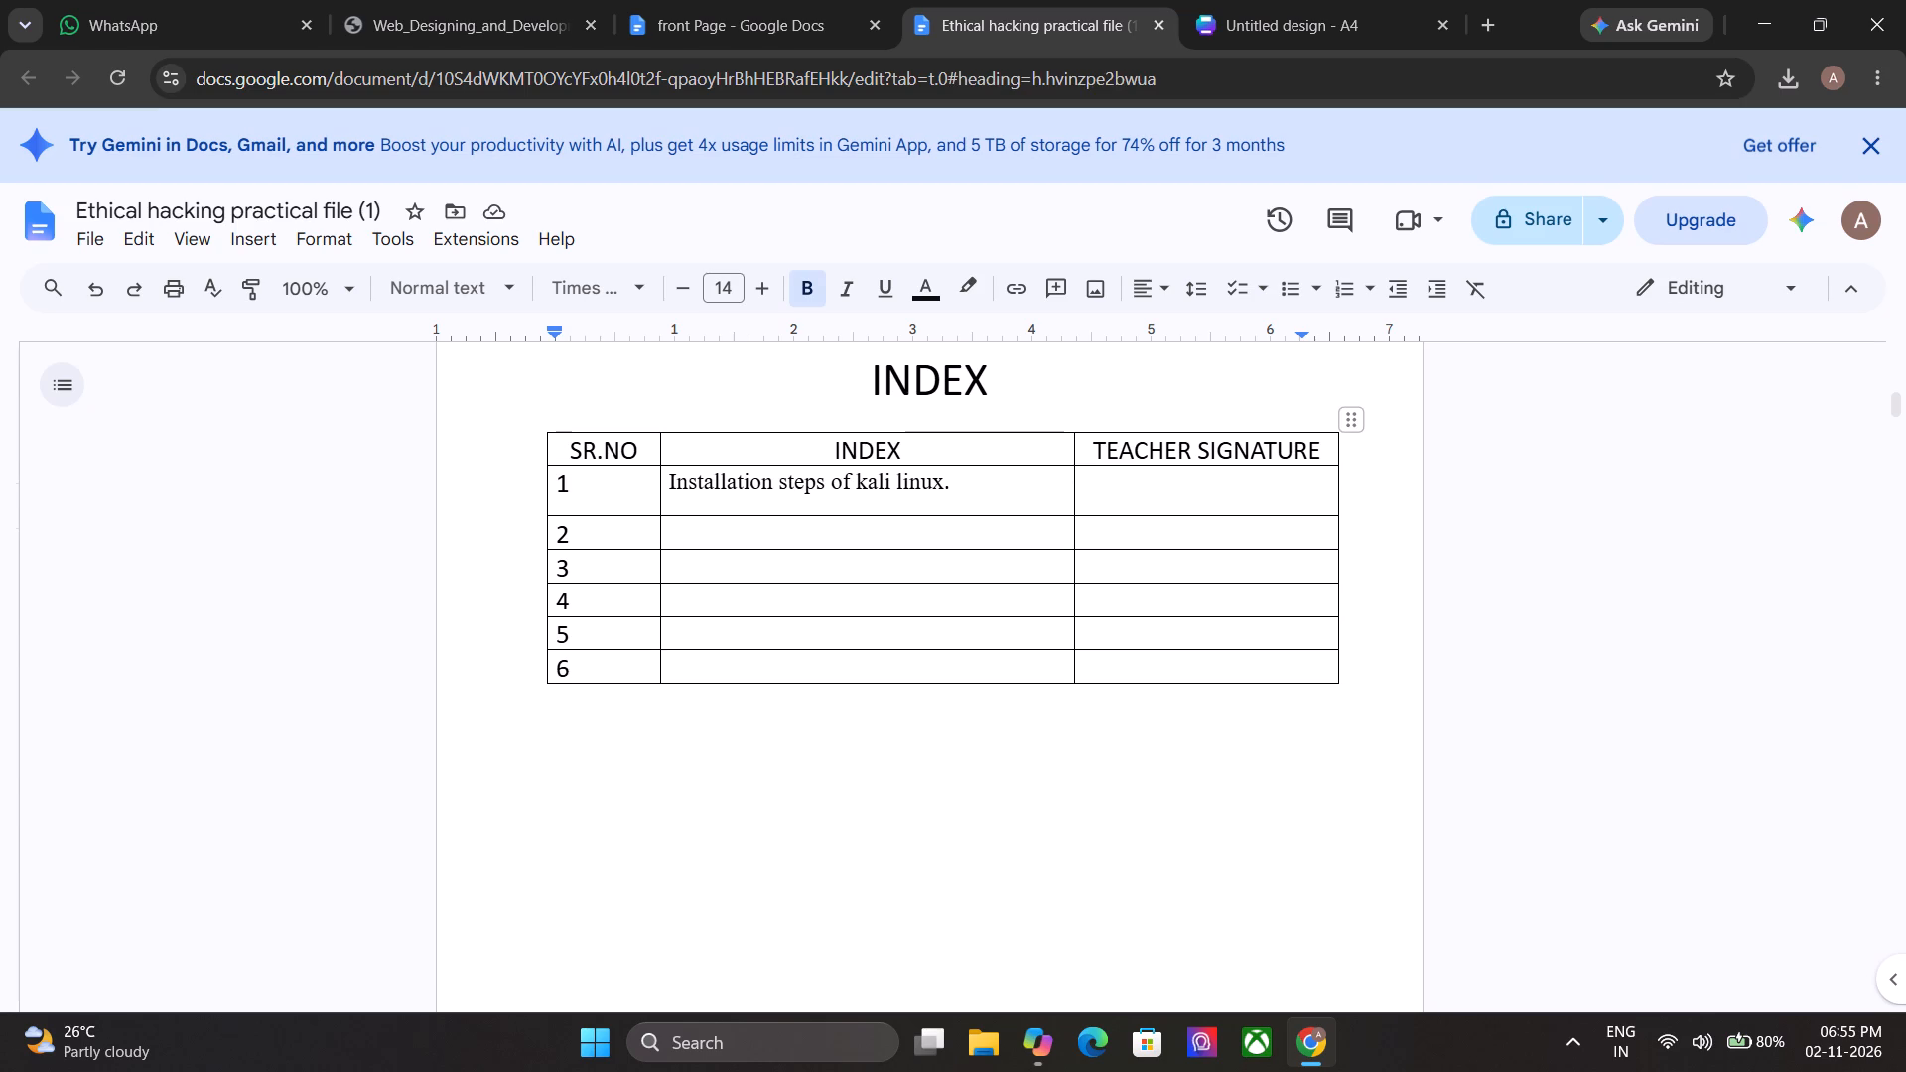
key("ctrl+v")
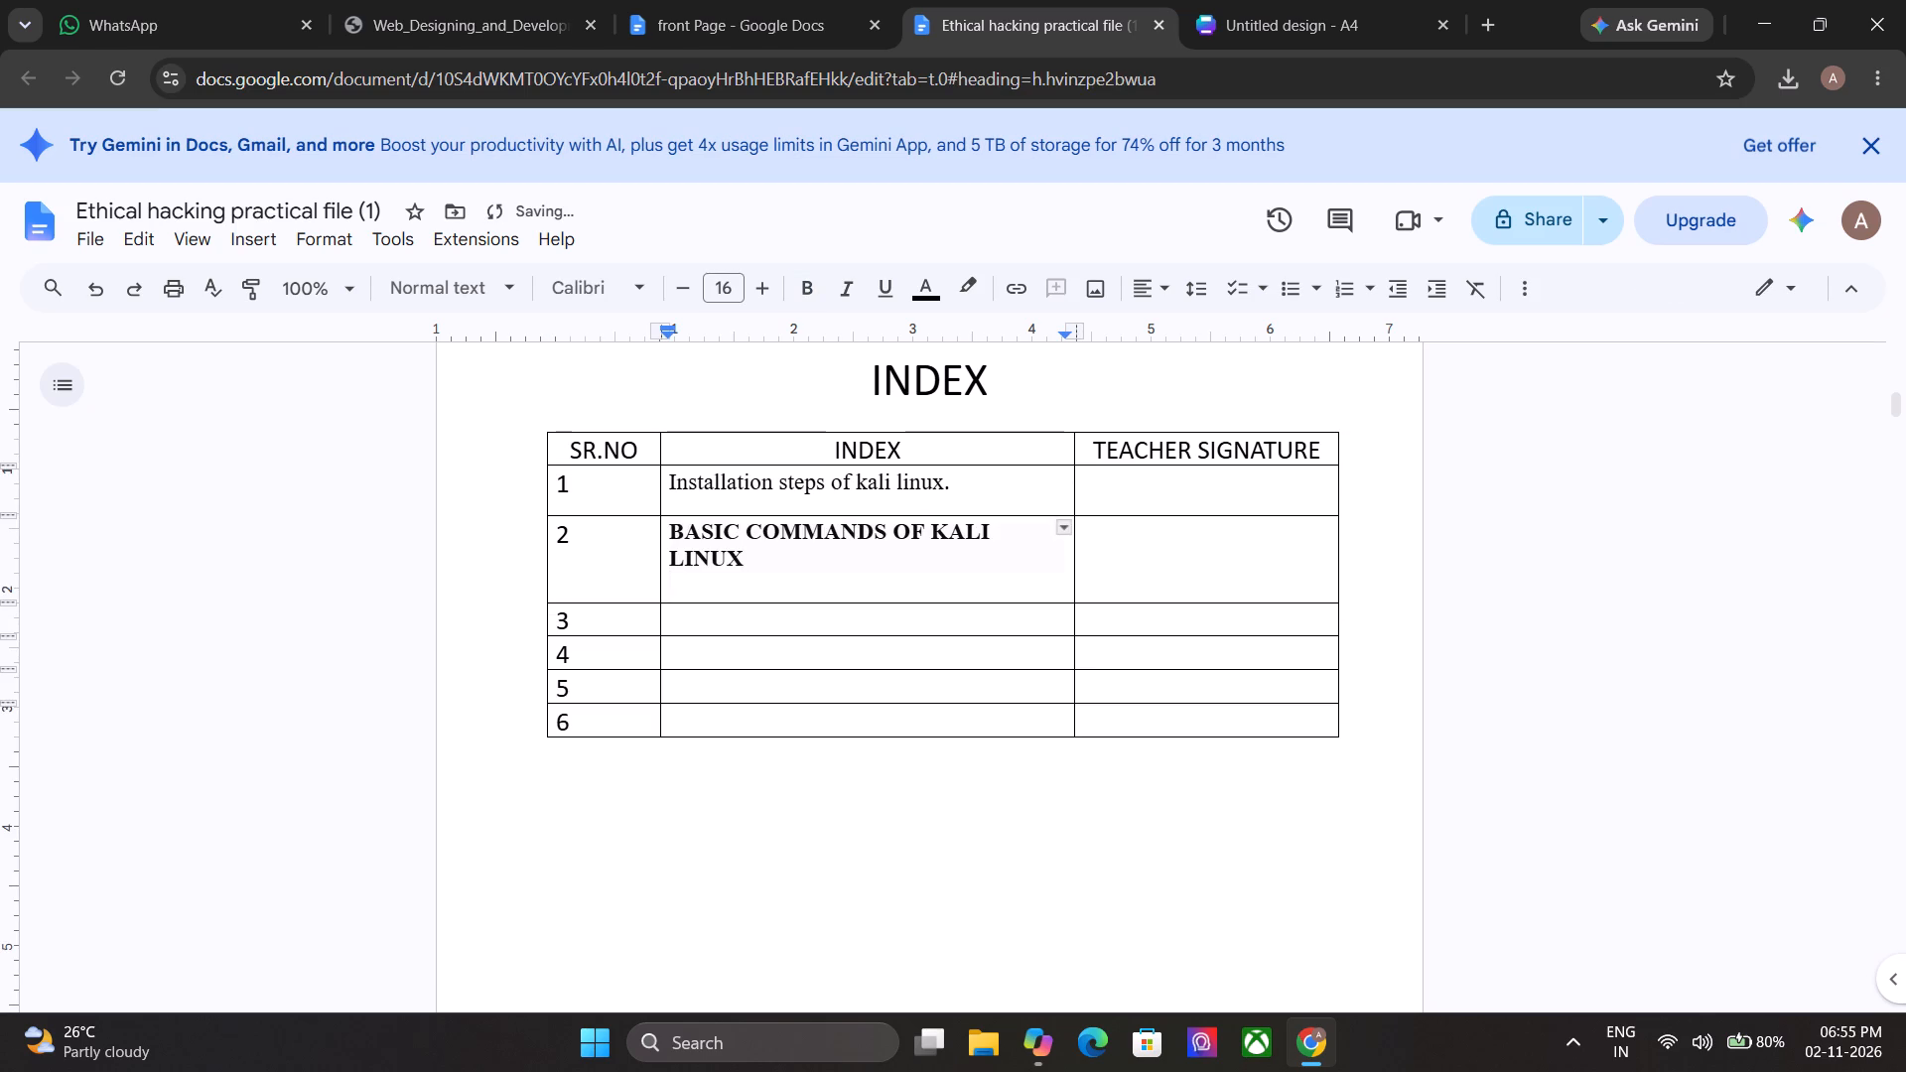
Remove the bold formatting from "BASIC COMMANDS OF KALI LINUX" in row 2 of the index table.
left_click_drag(669, 526, 764, 559)
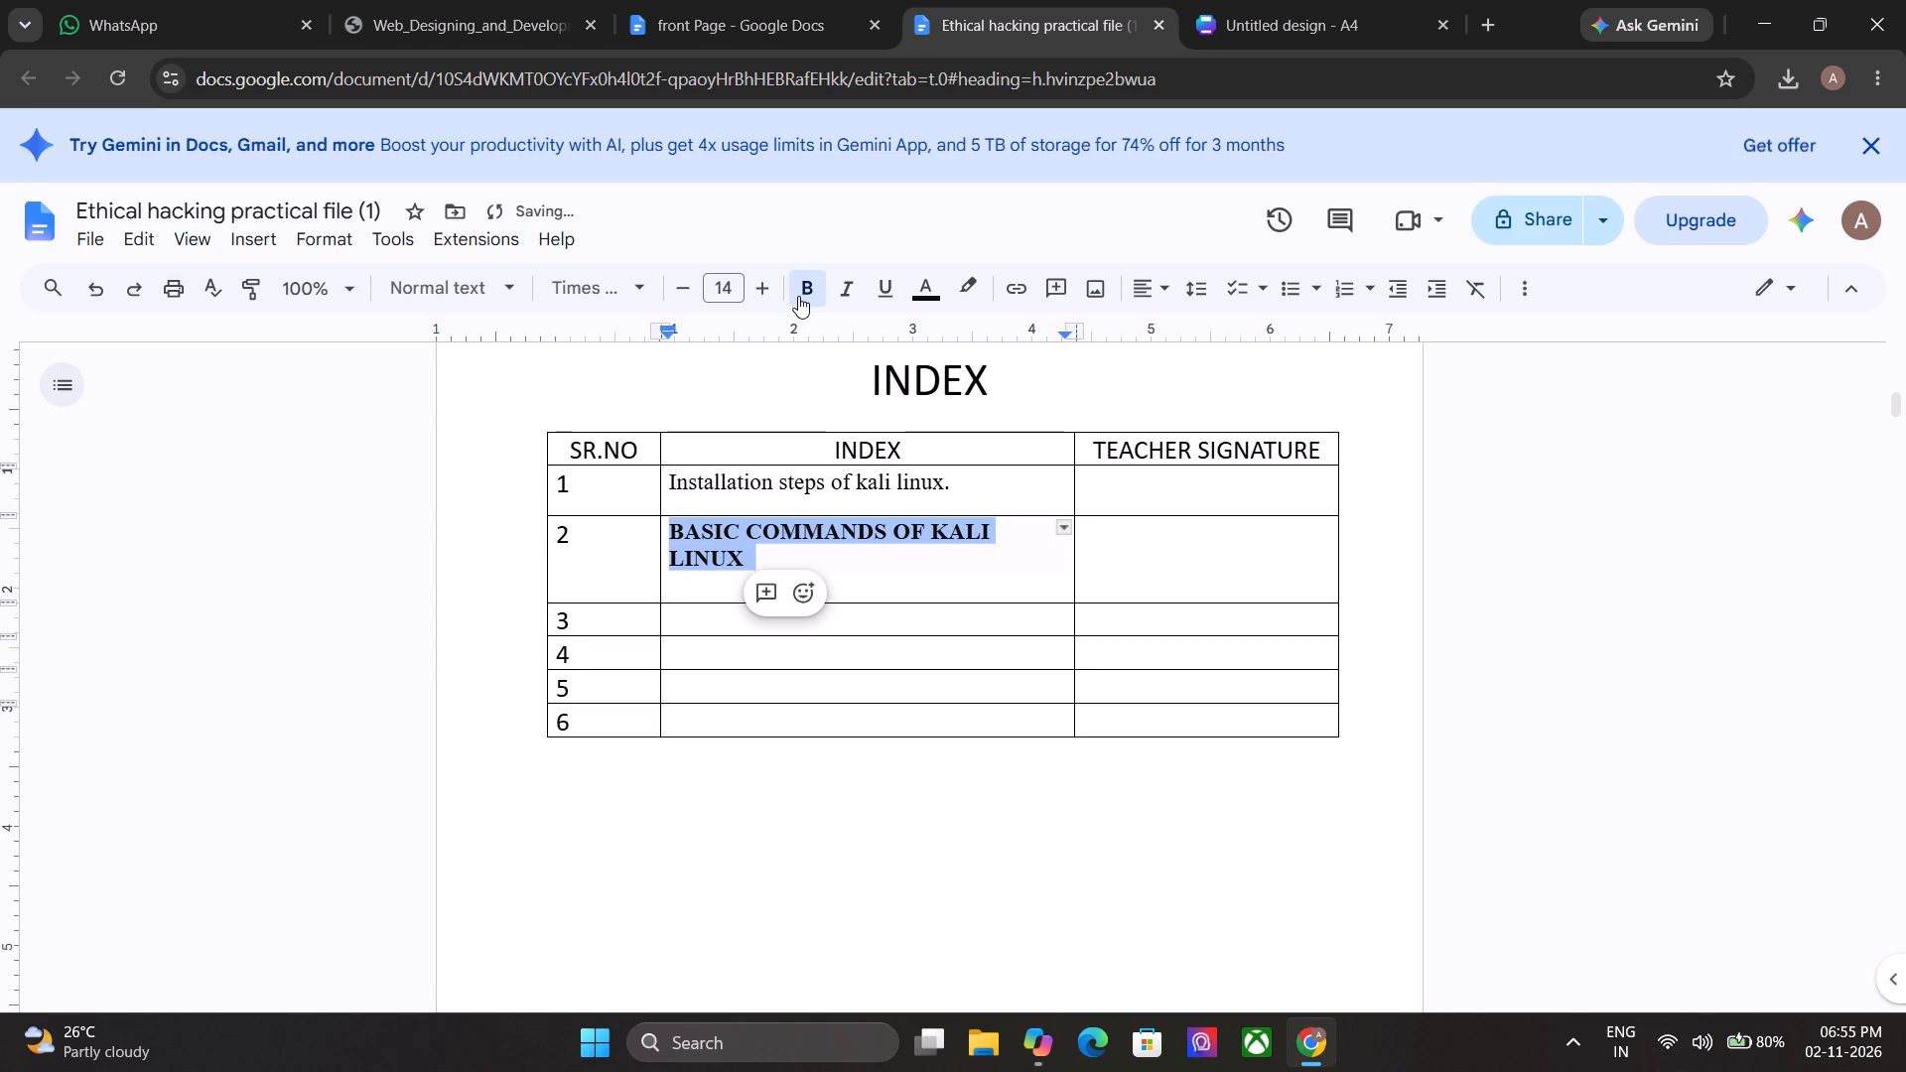
left_click(798, 296)
left_click(697, 599)
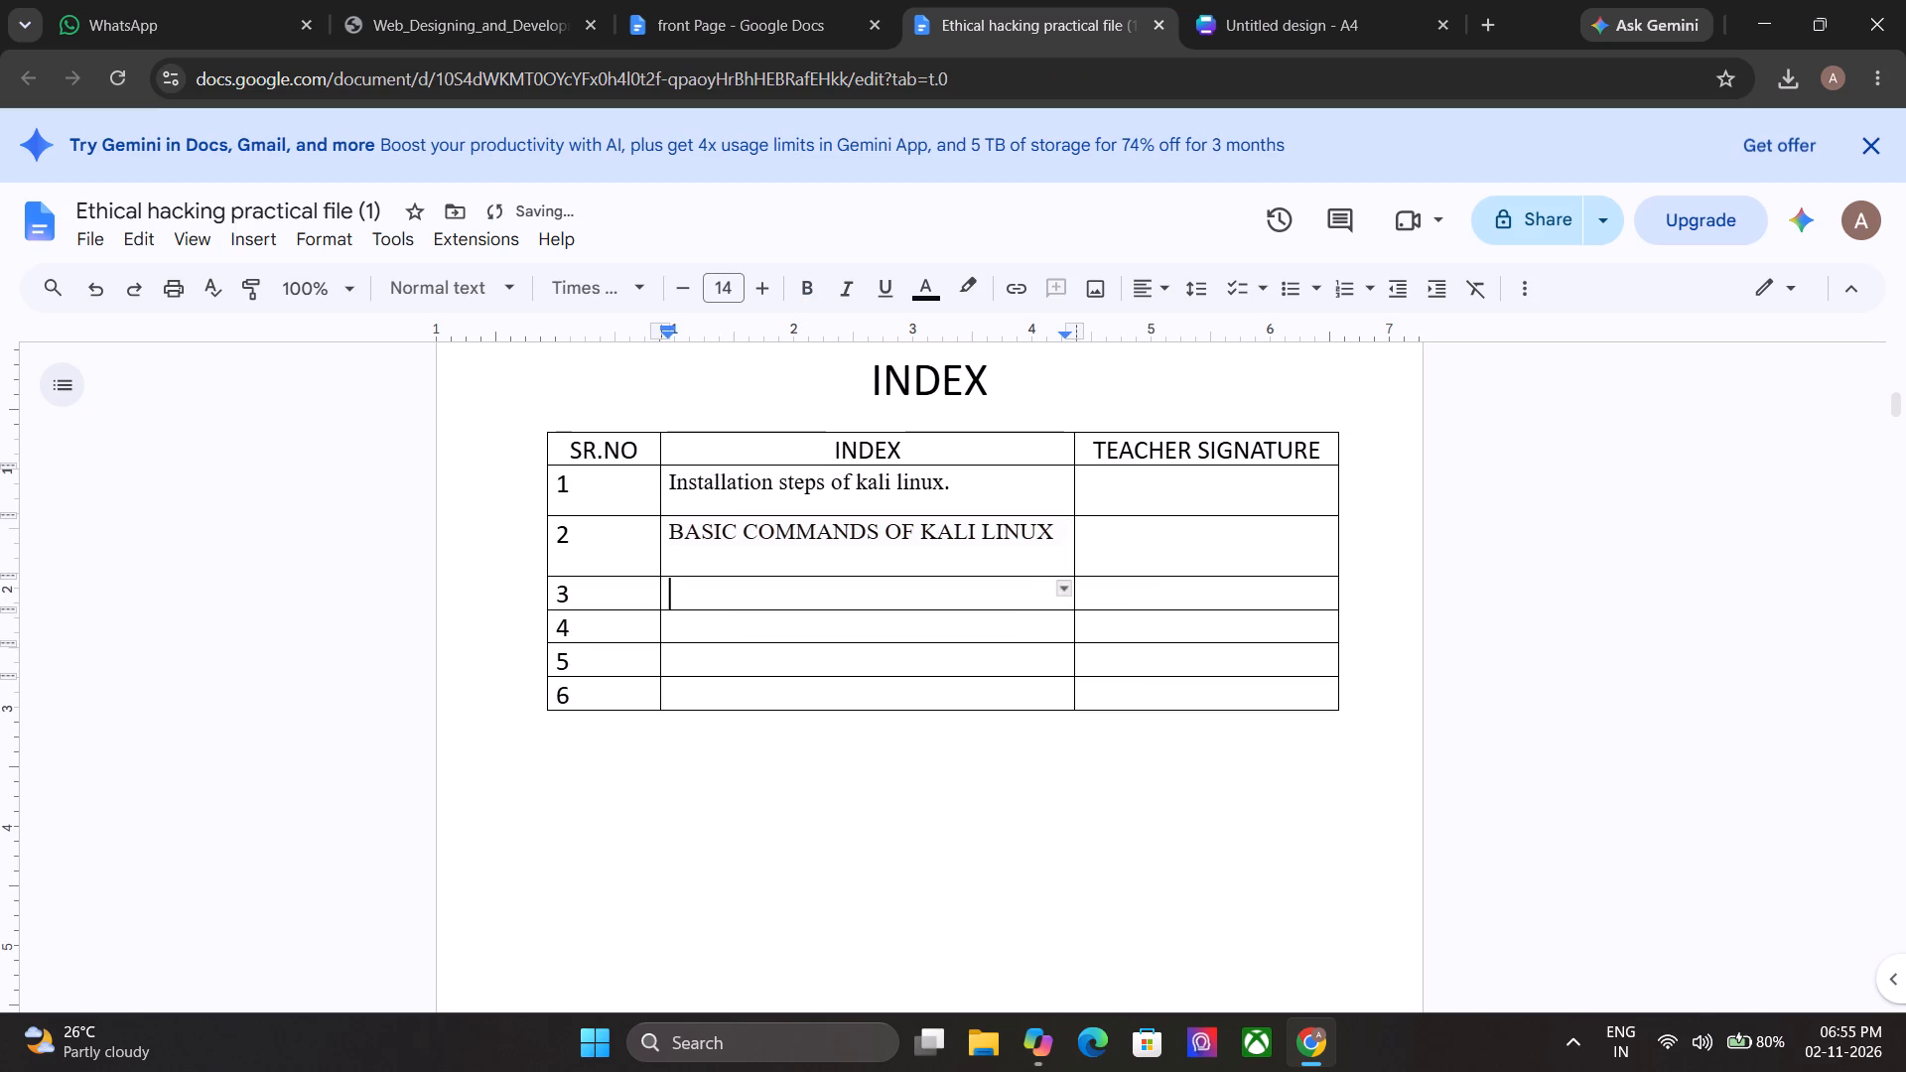
Copy the Q3 heading text "Kali Linux tools: Nmap, Metaploit and BURP Suit." into row 3 of the index table.
scroll(697, 599, "down", 1)
scroll(713, 793, "down", 1)
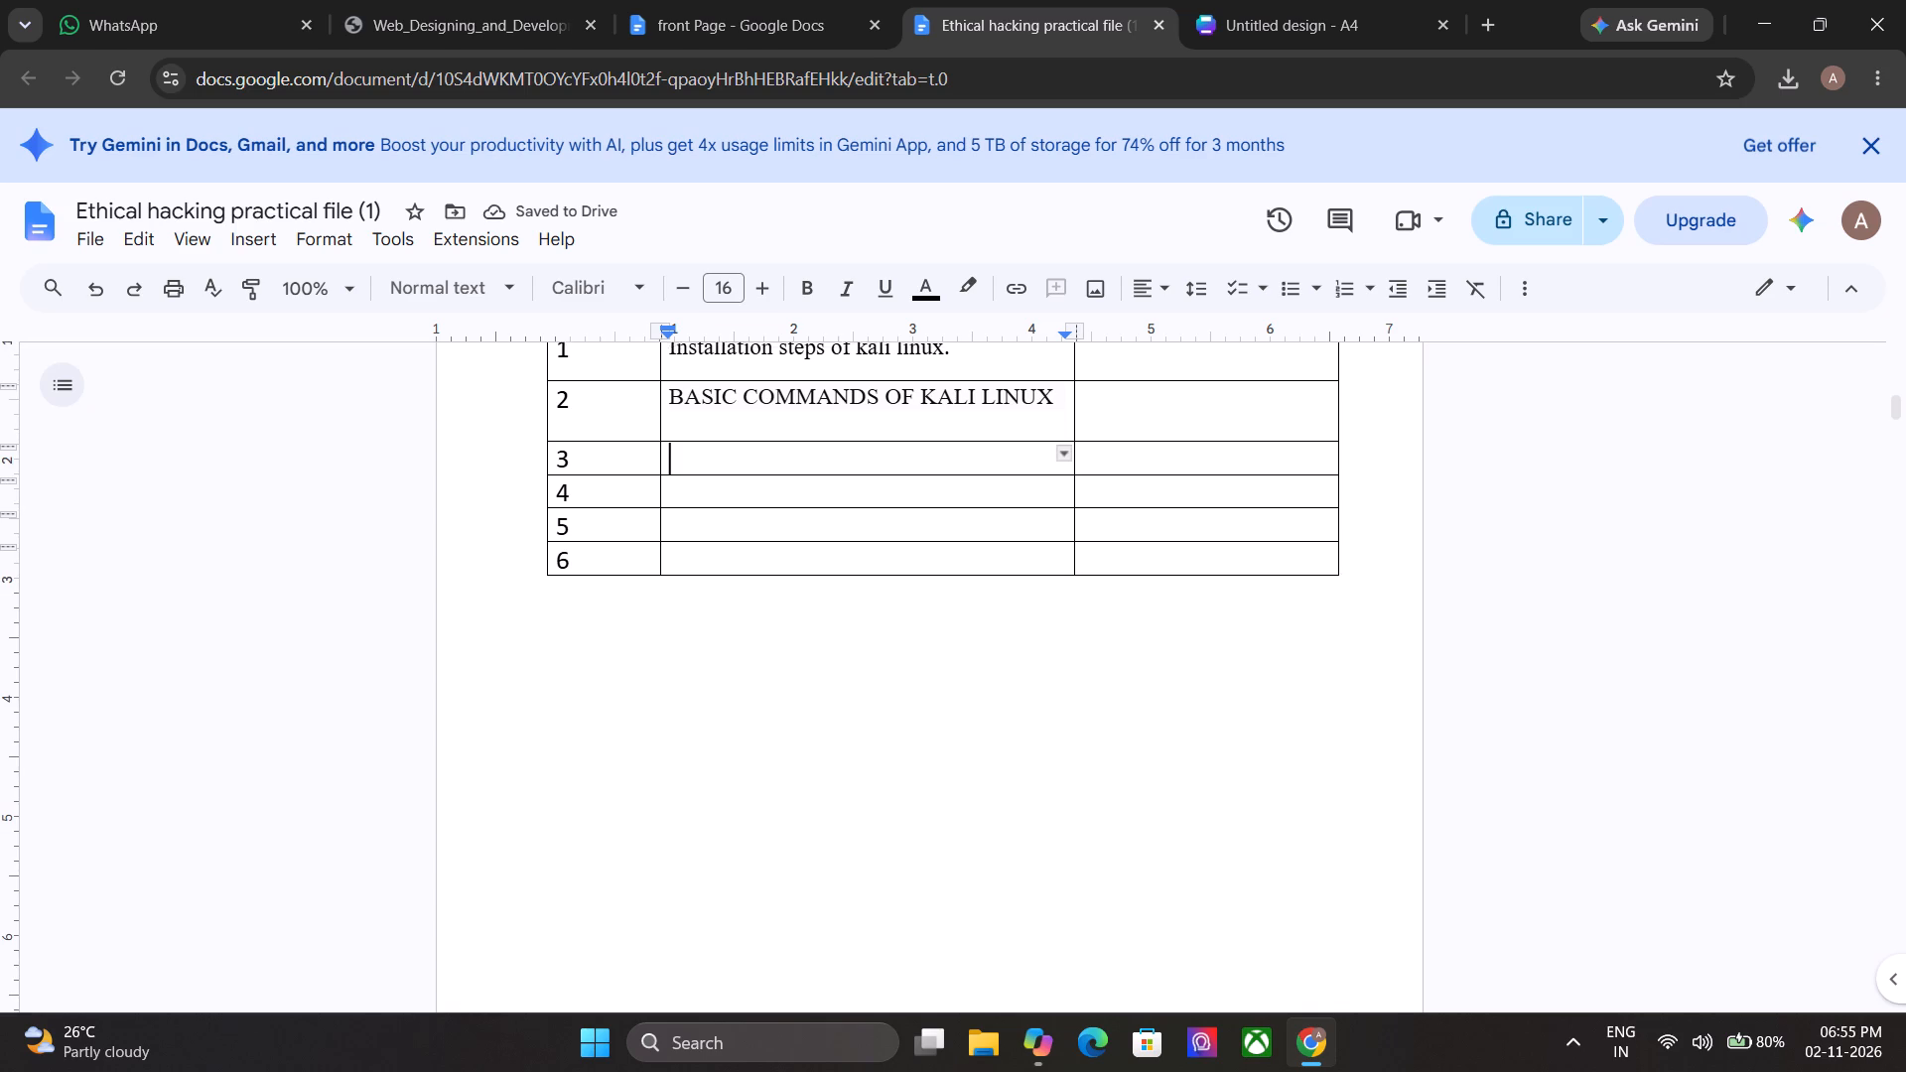
scroll(713, 793, "down", 10)
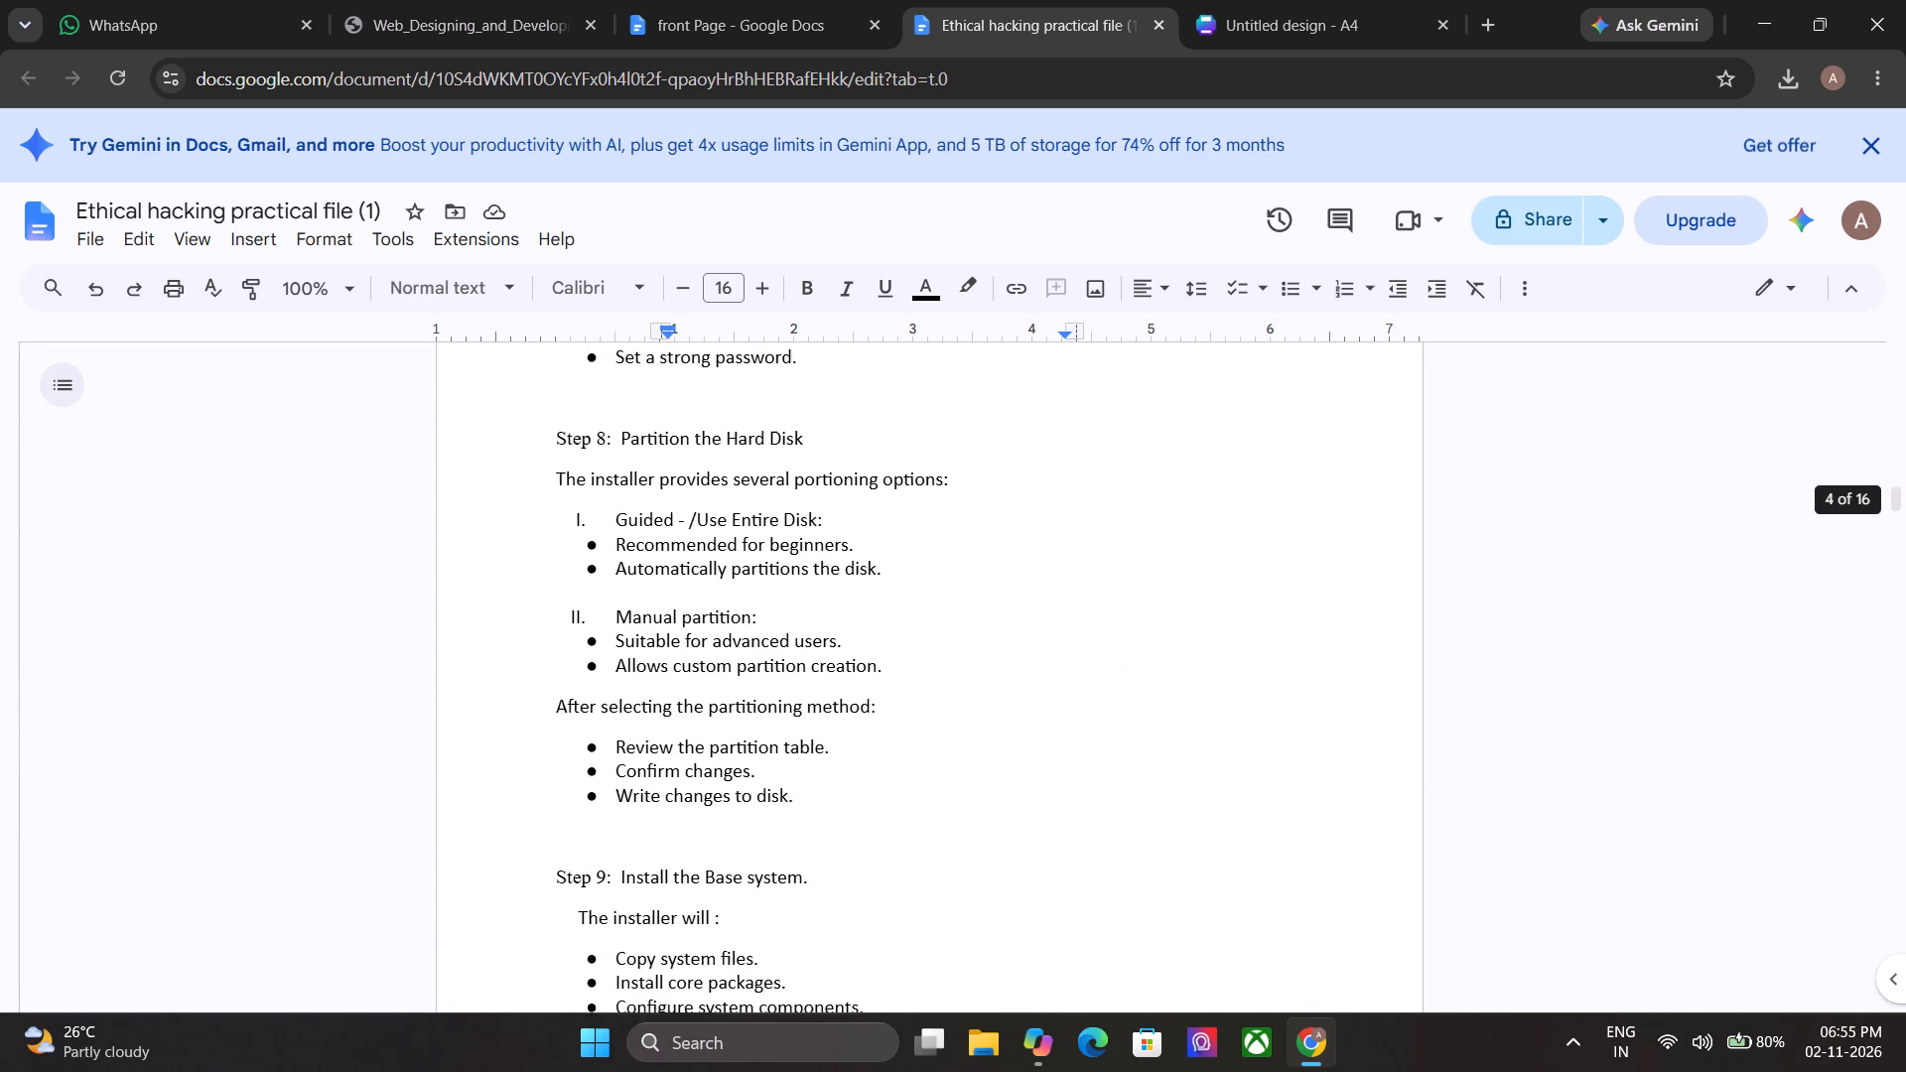
scroll(713, 793, "down", 4)
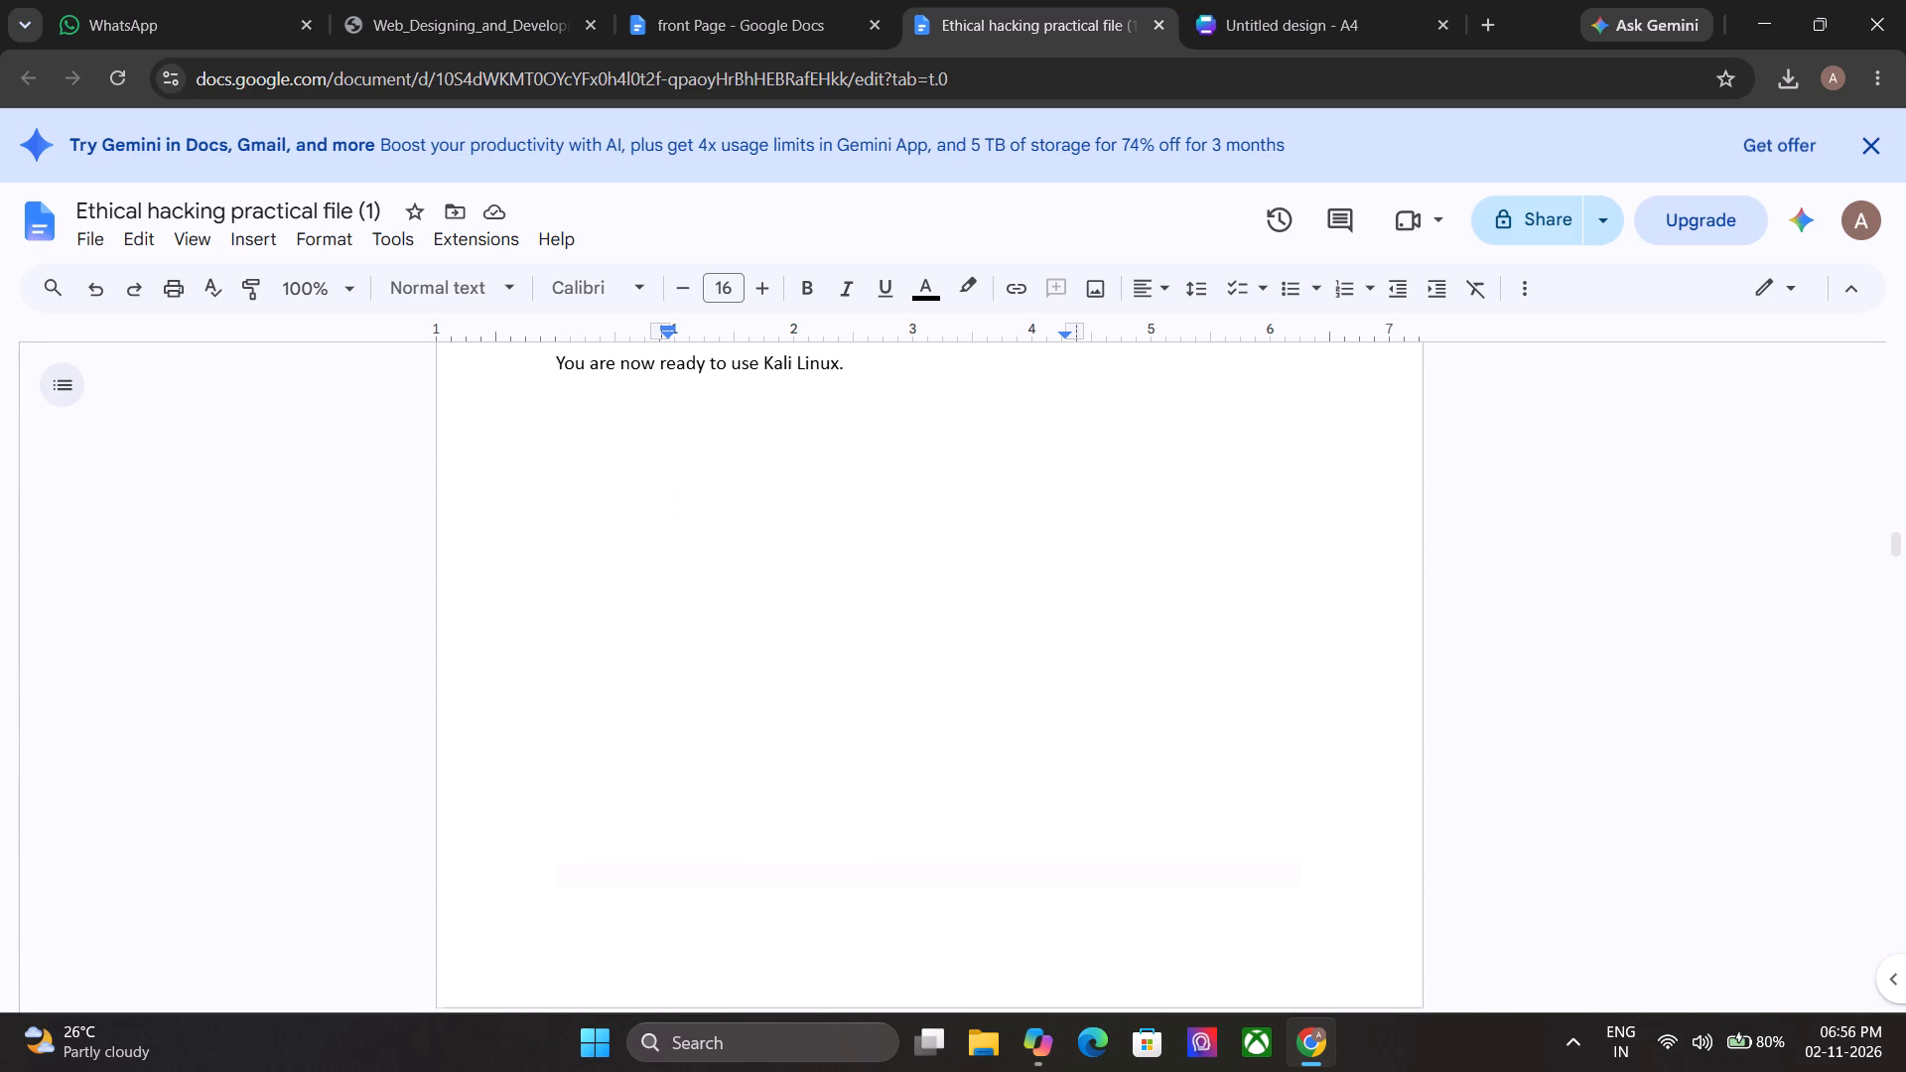
scroll(713, 793, "down", 4)
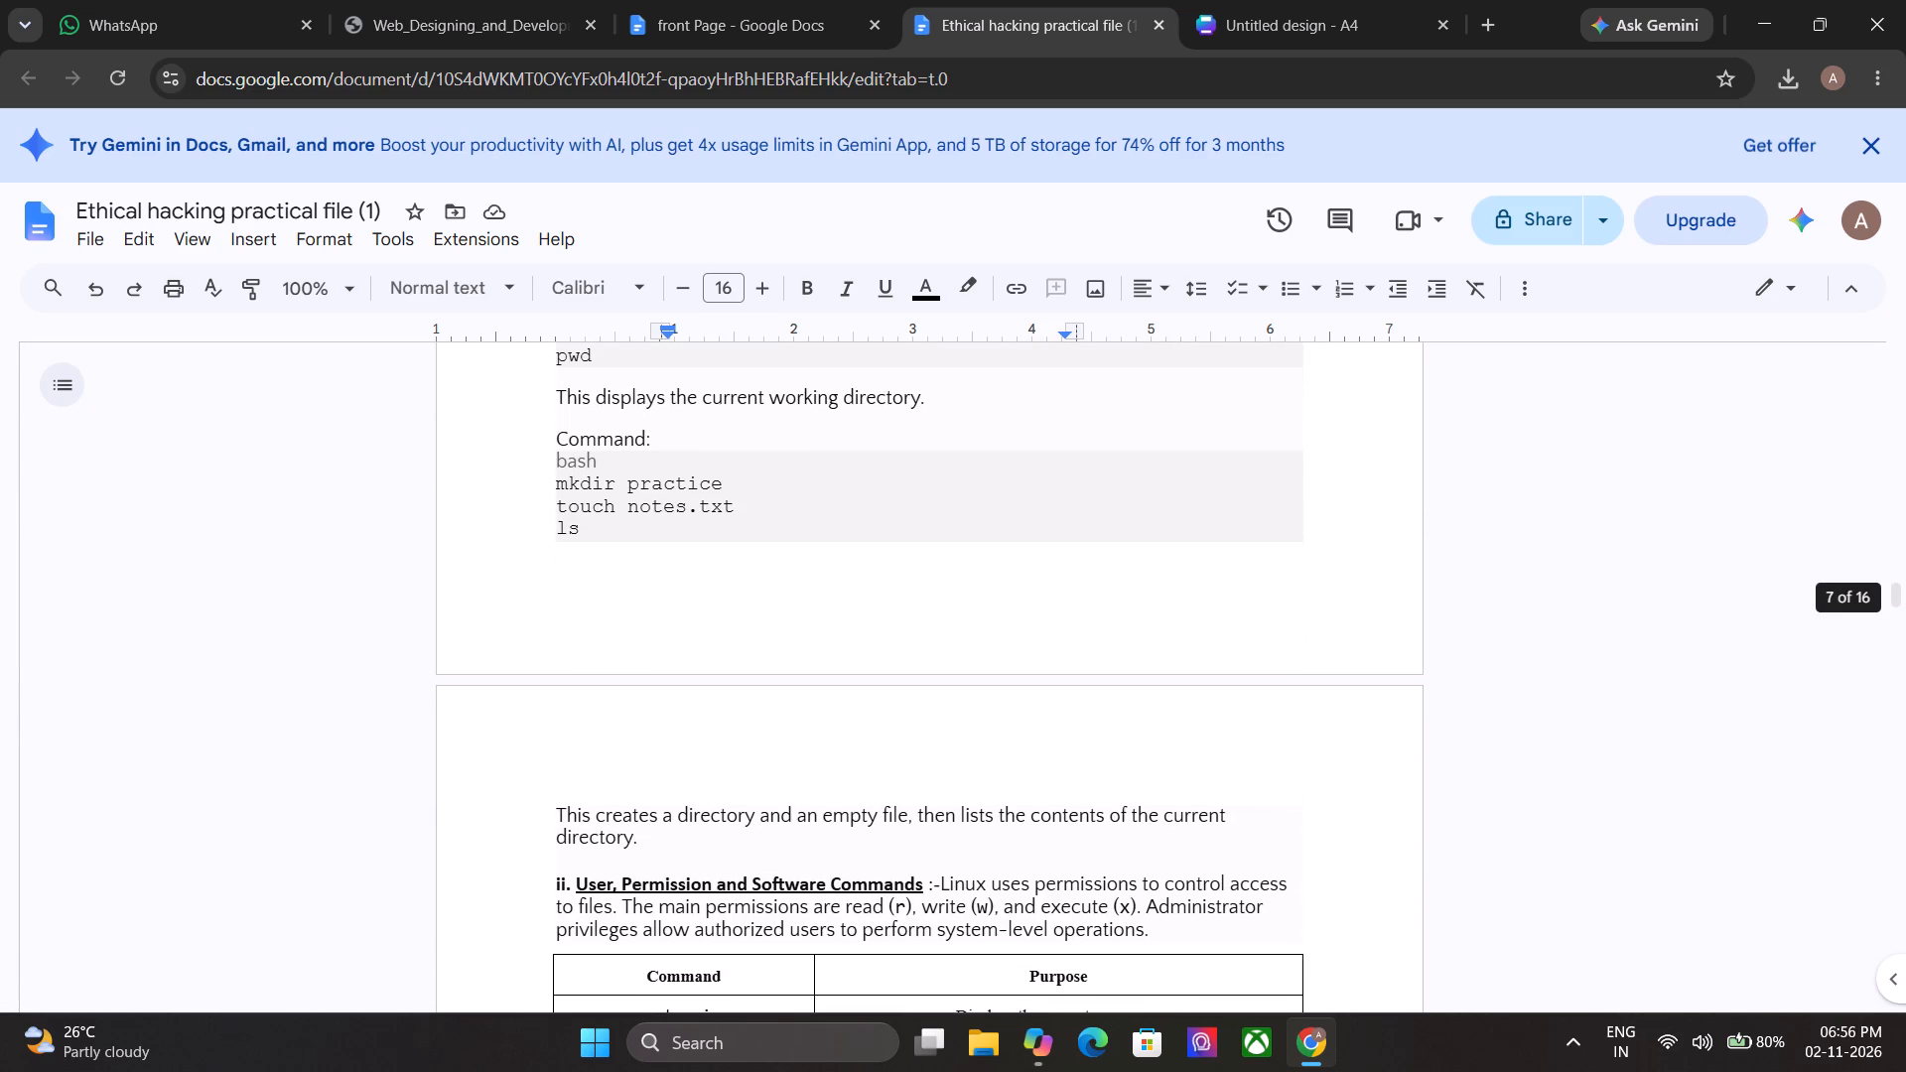
scroll(713, 793, "down", 5)
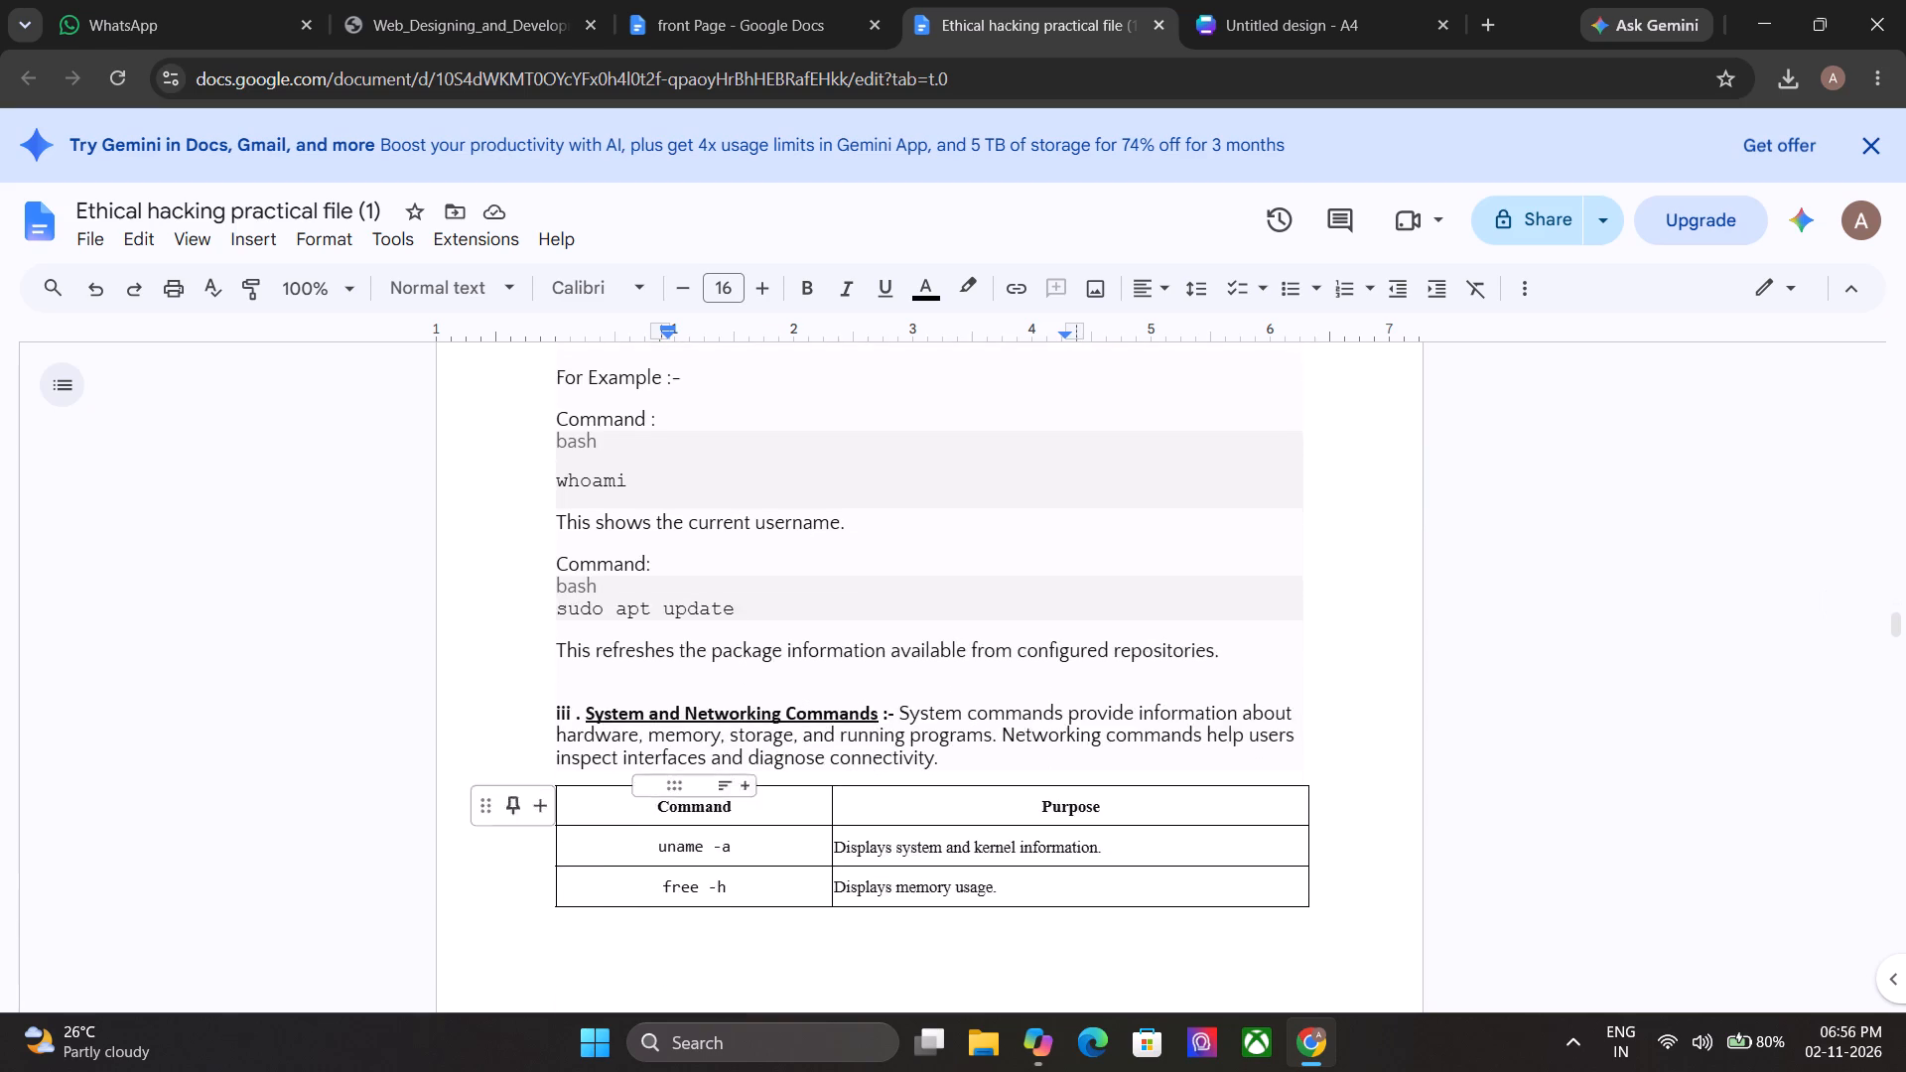
scroll(713, 793, "down", 5)
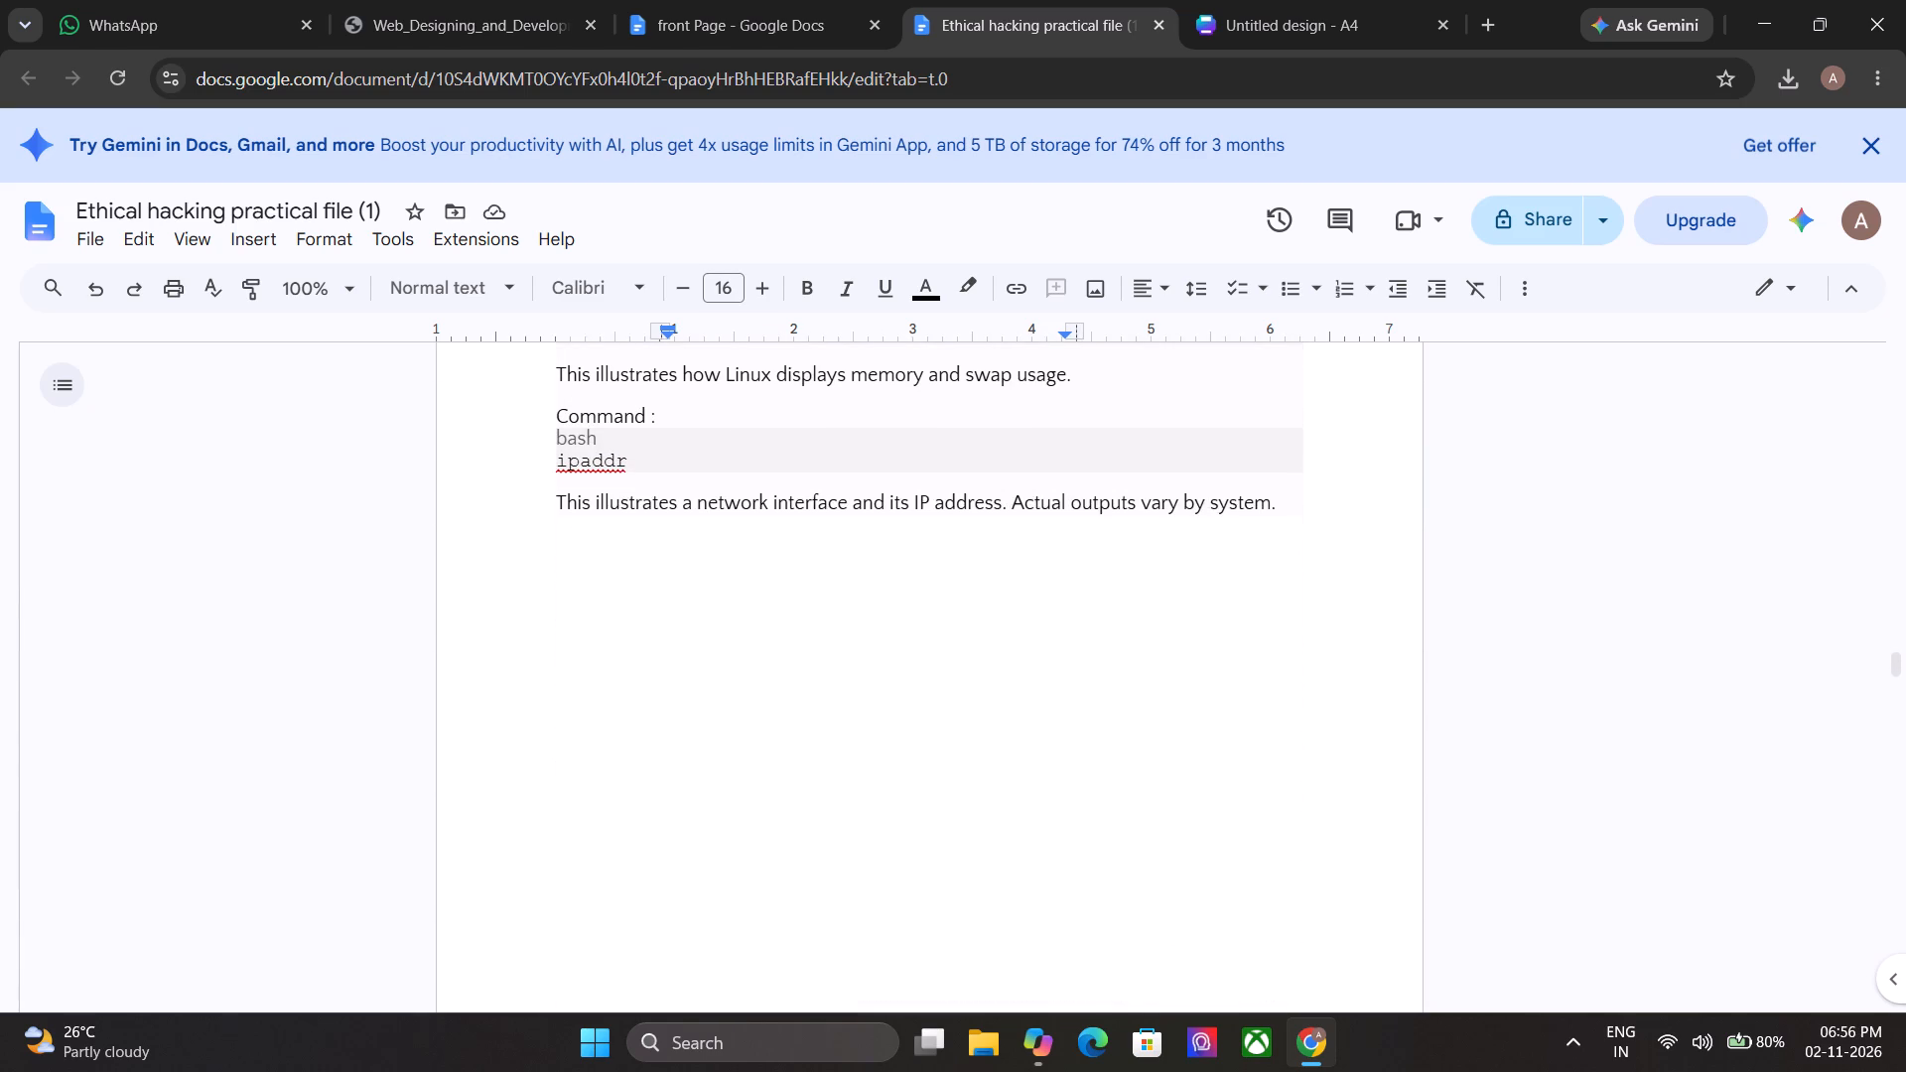
scroll(713, 793, "down", 3)
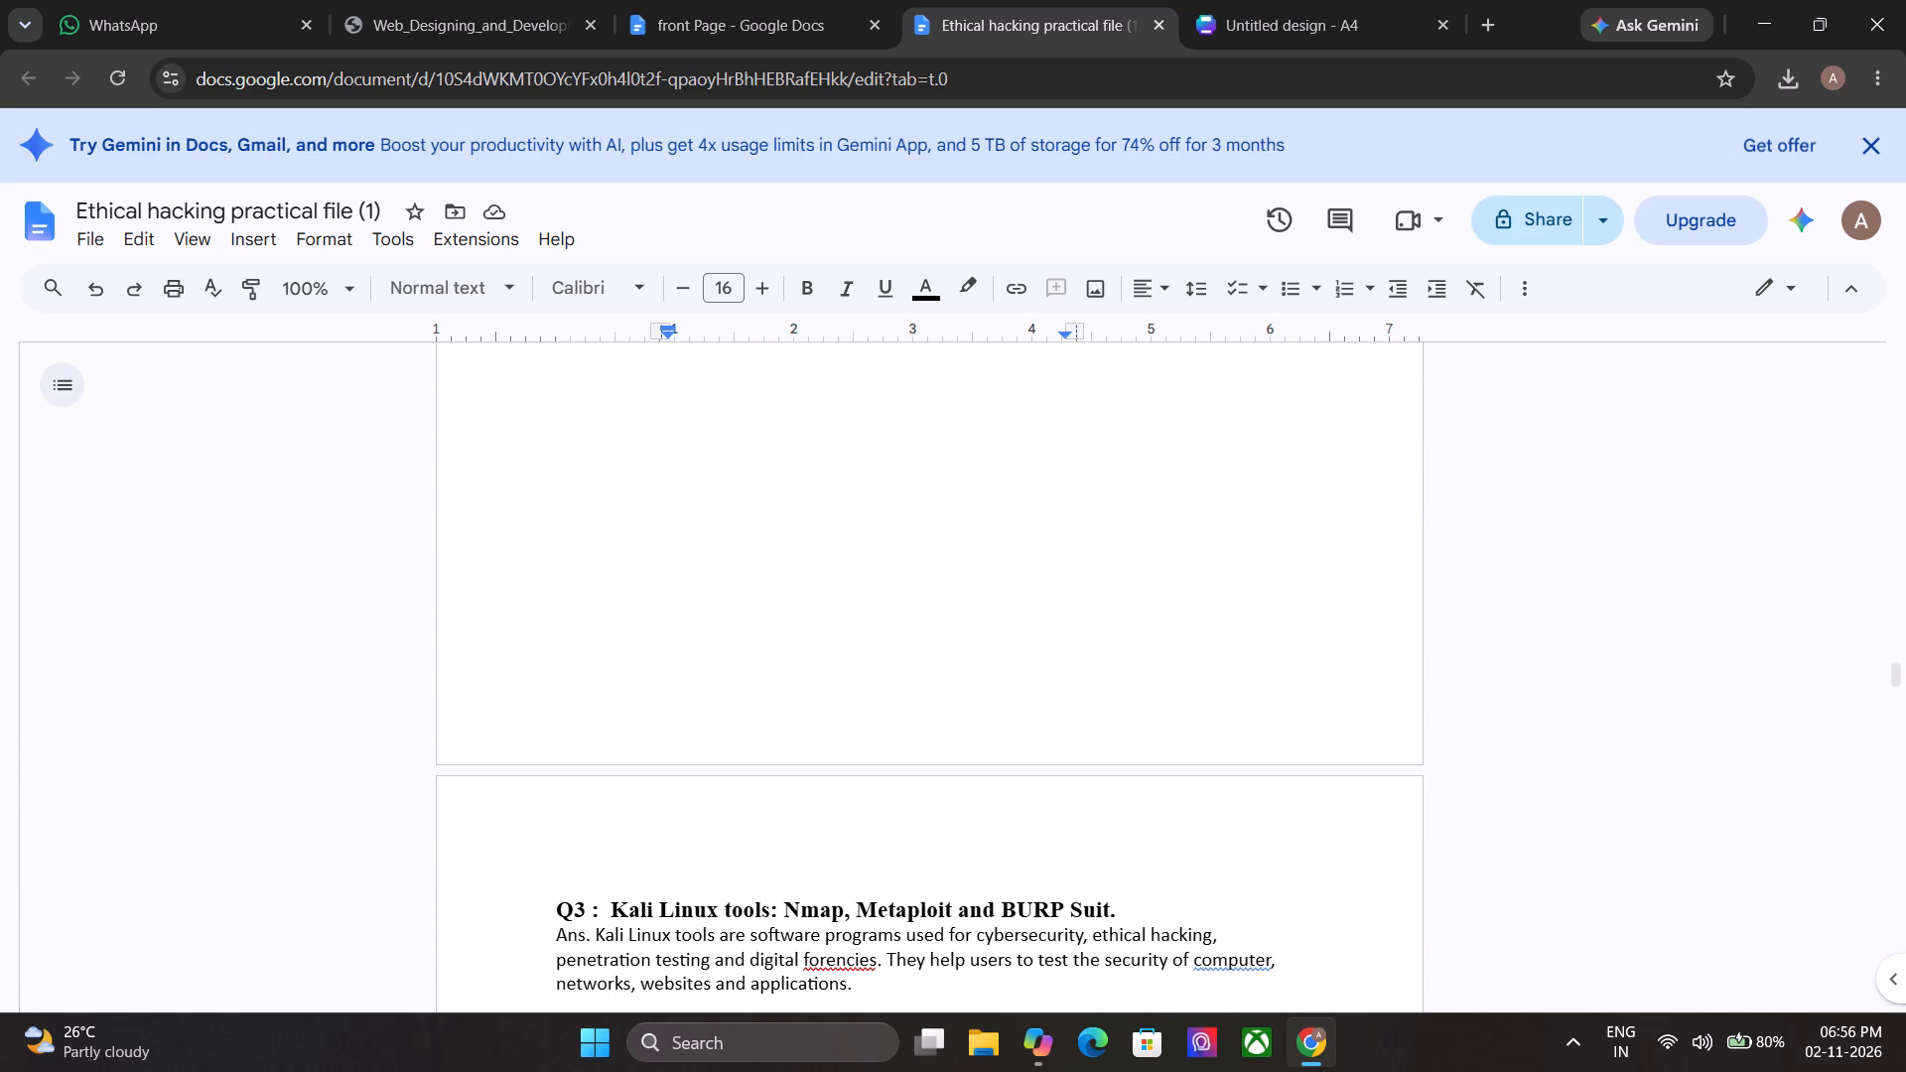
left_click_drag(609, 906, 1115, 899)
key("ctrl+c")
scroll(1115, 899, "up", 8)
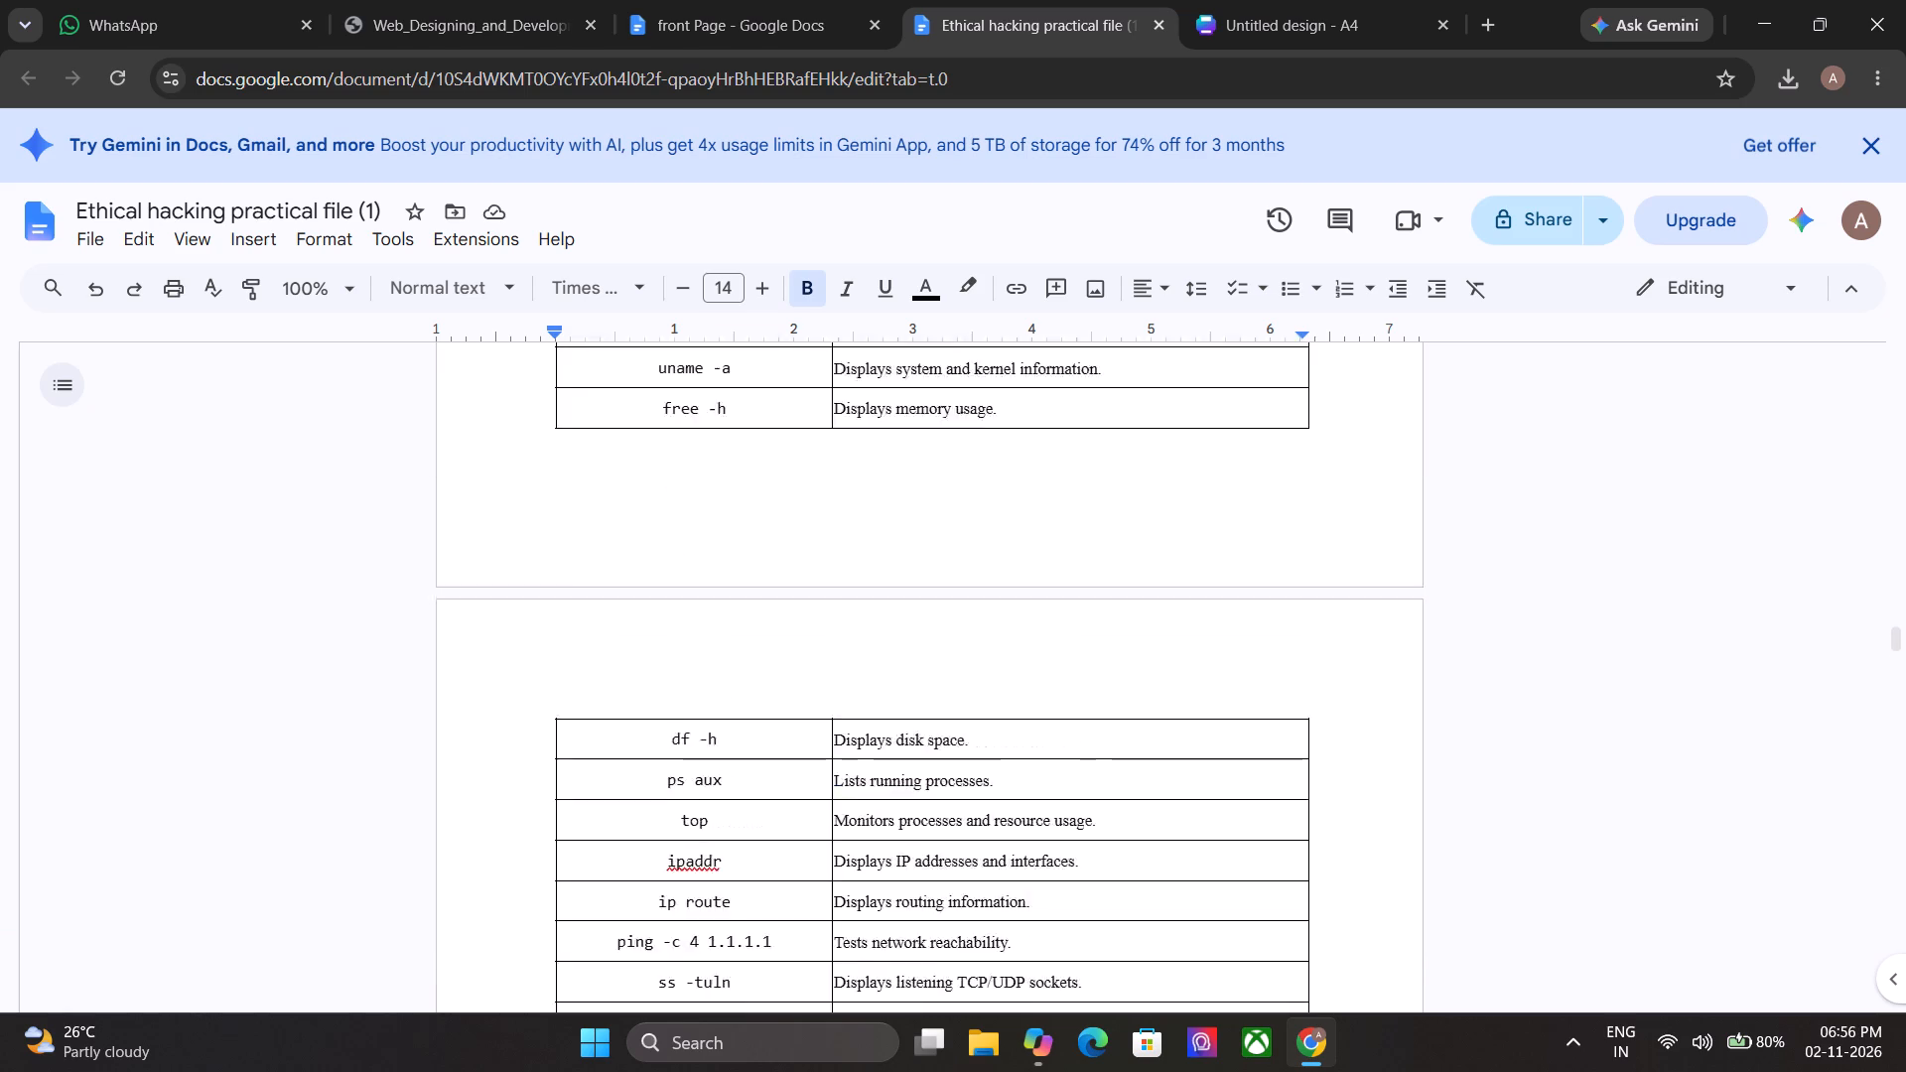
scroll(1115, 899, "up", 10)
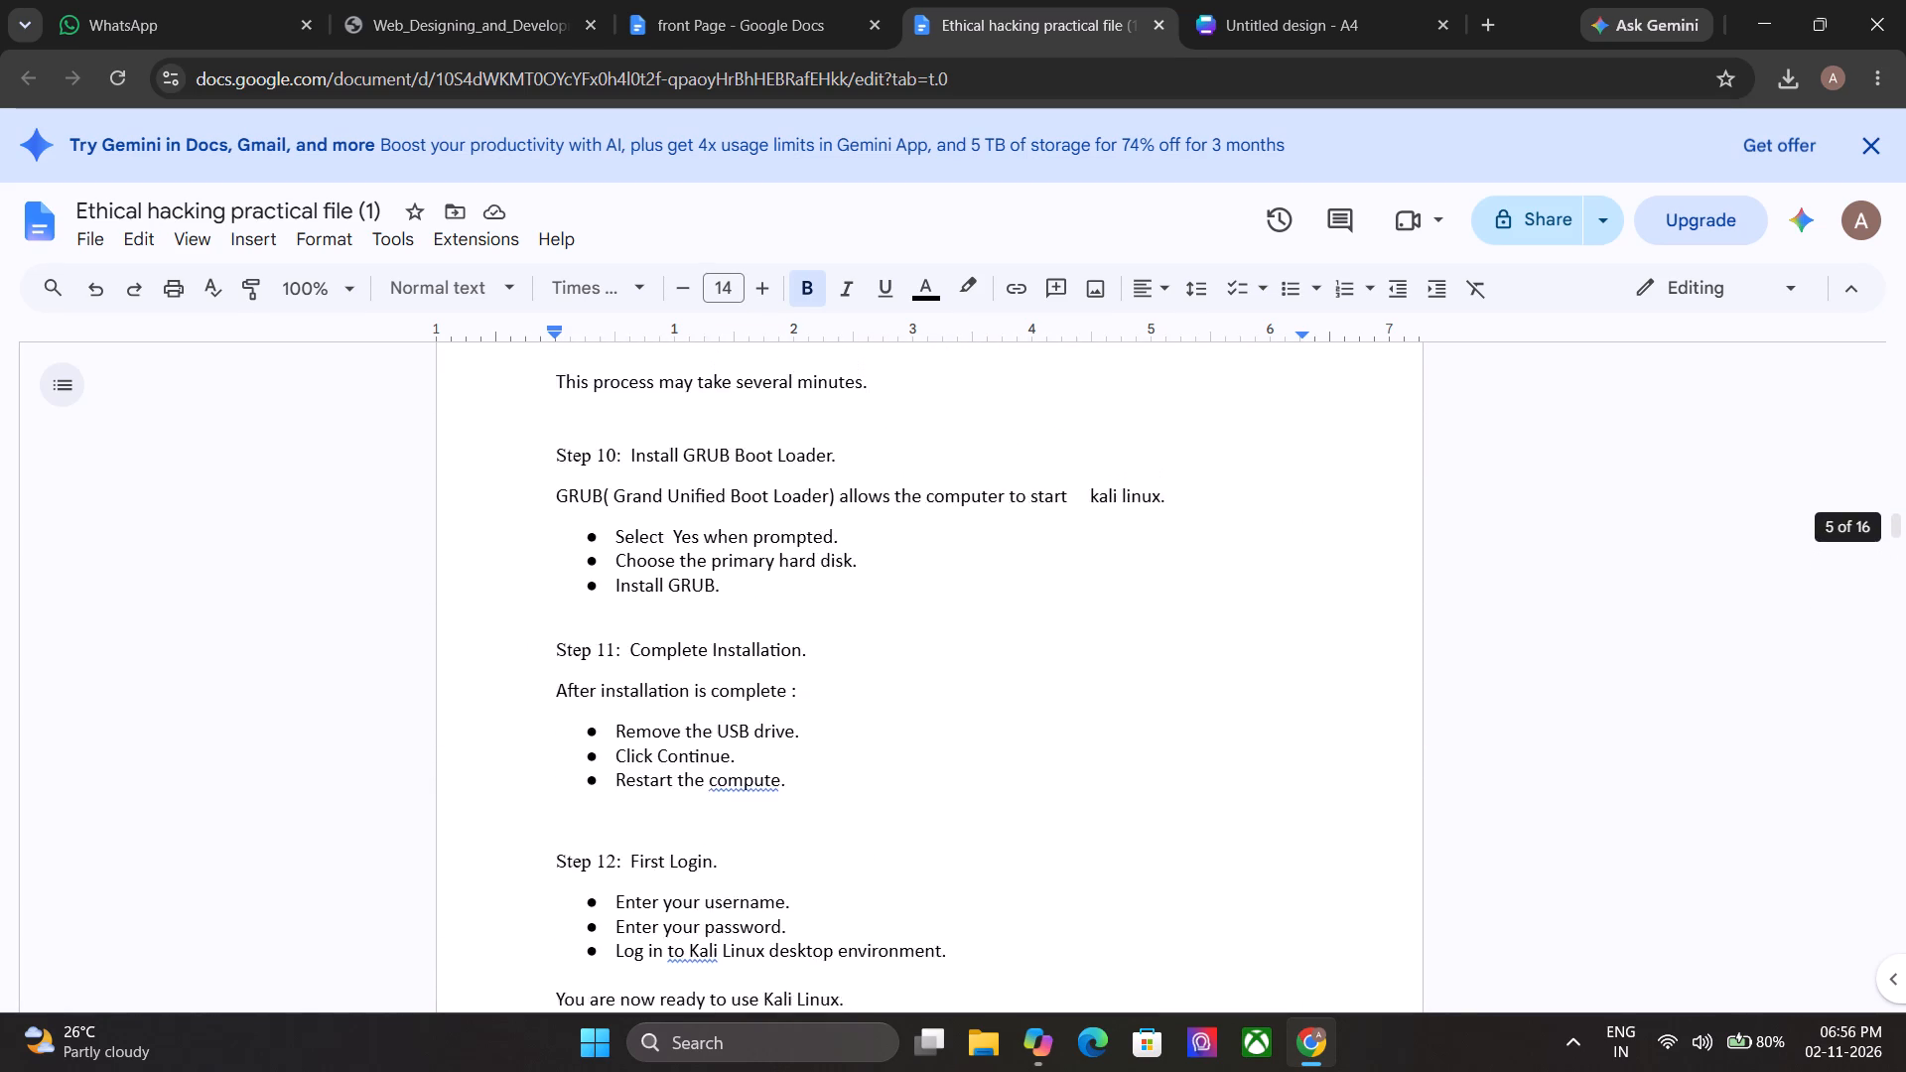
scroll(1115, 899, "up", 4)
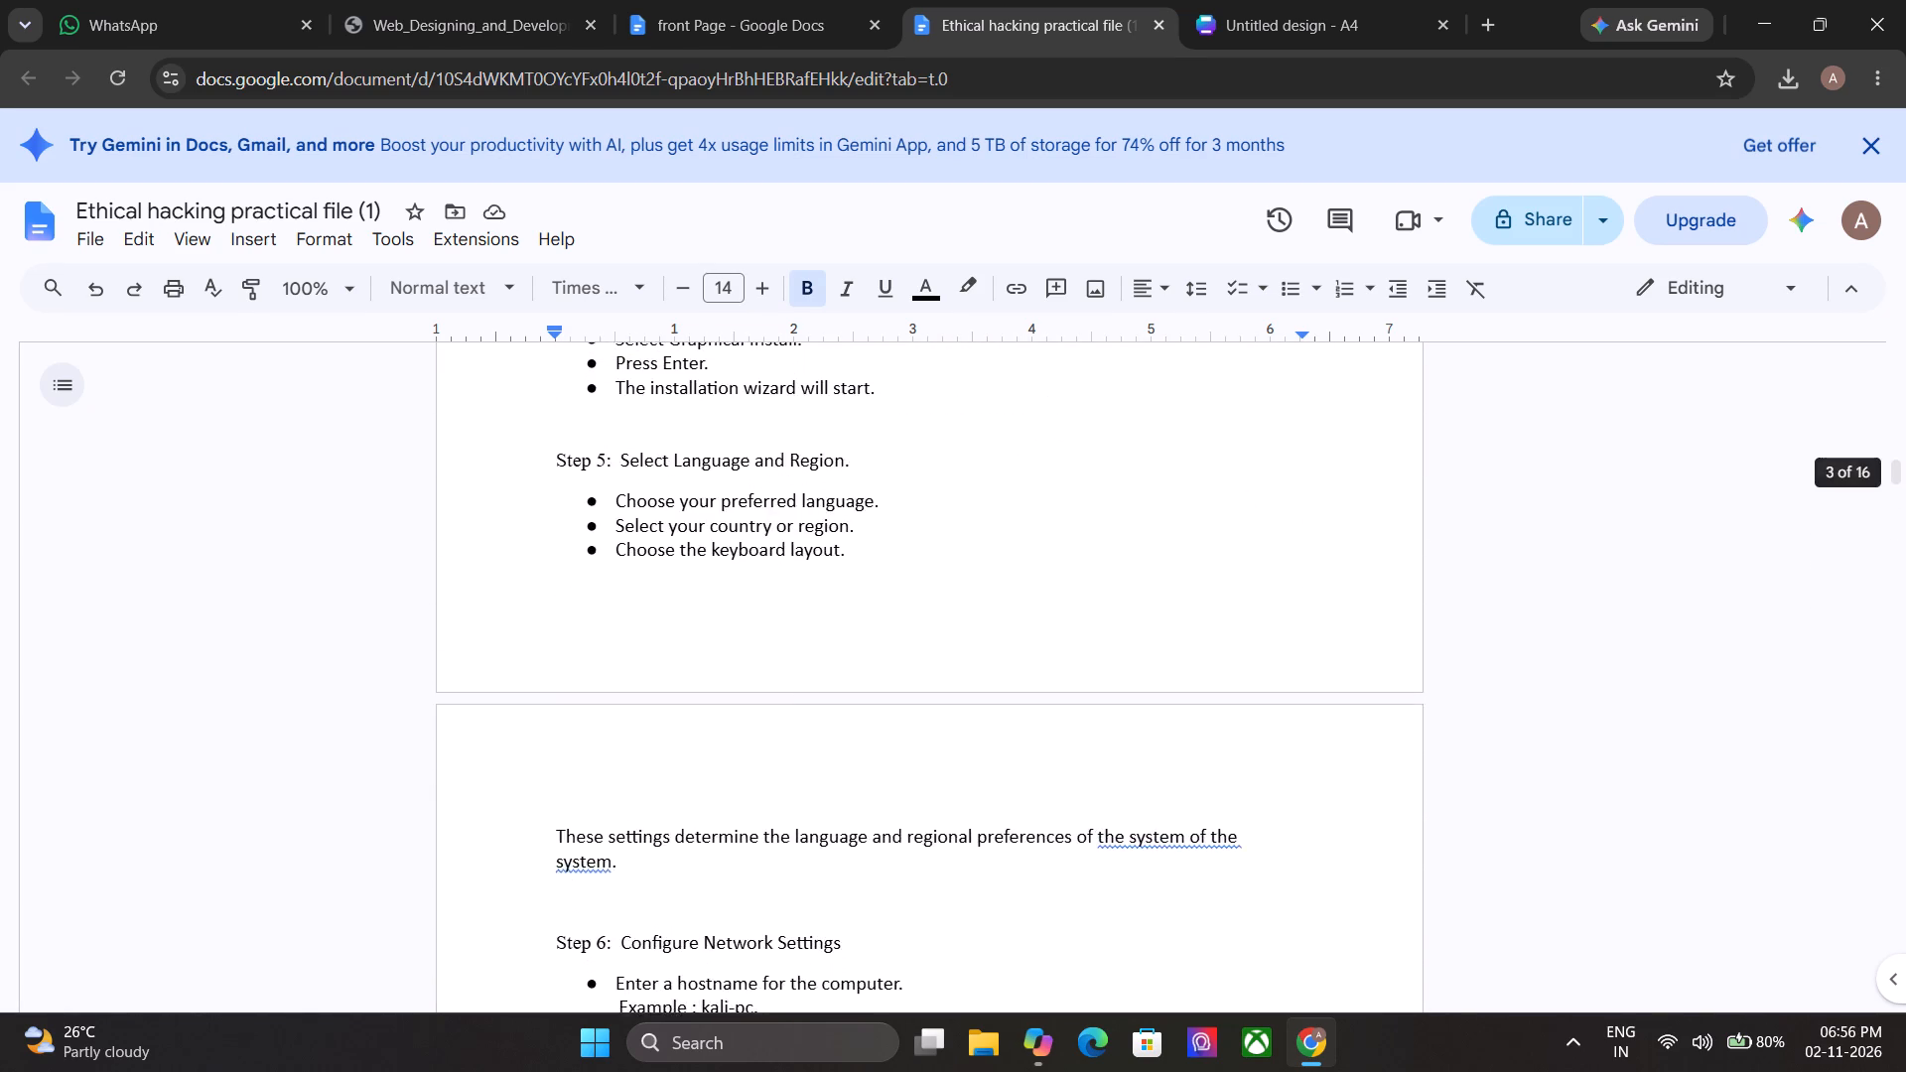
scroll(1115, 899, "up", 3)
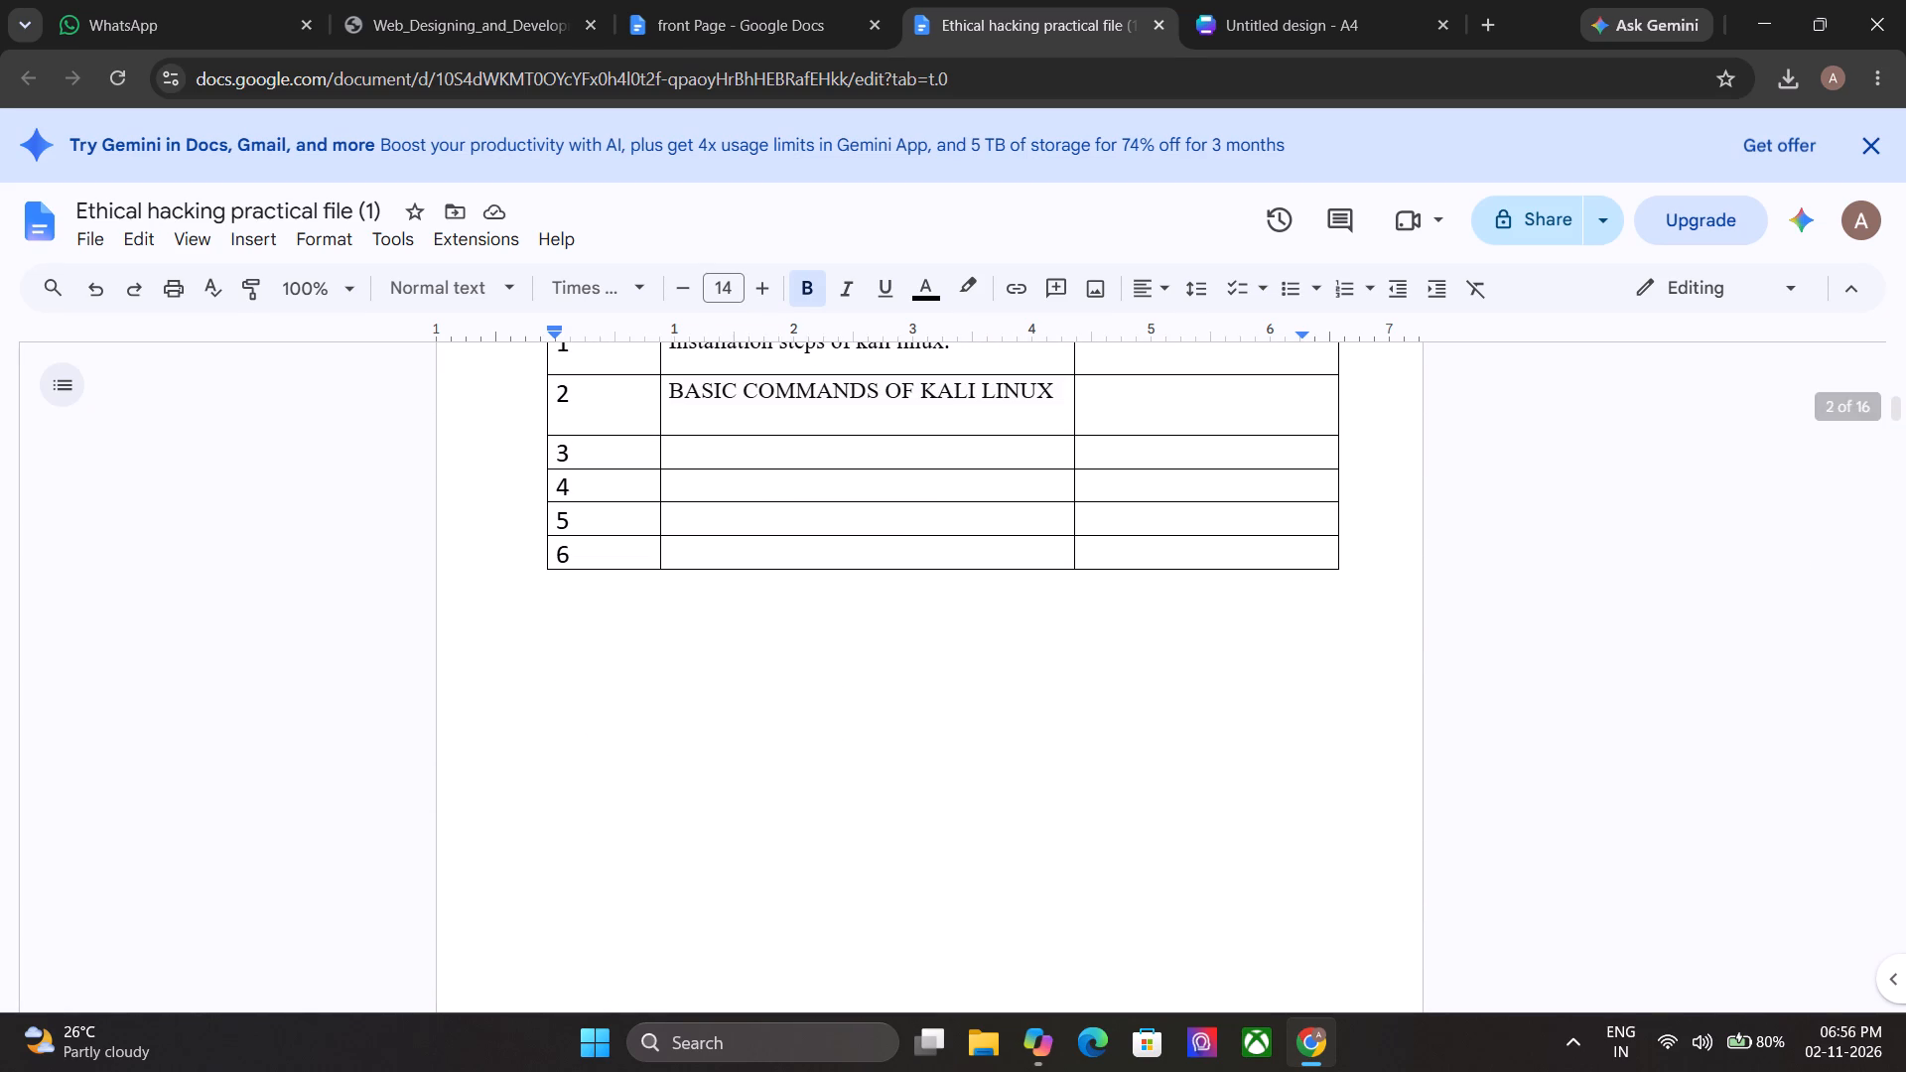
left_click(725, 461)
key("ctrl+v")
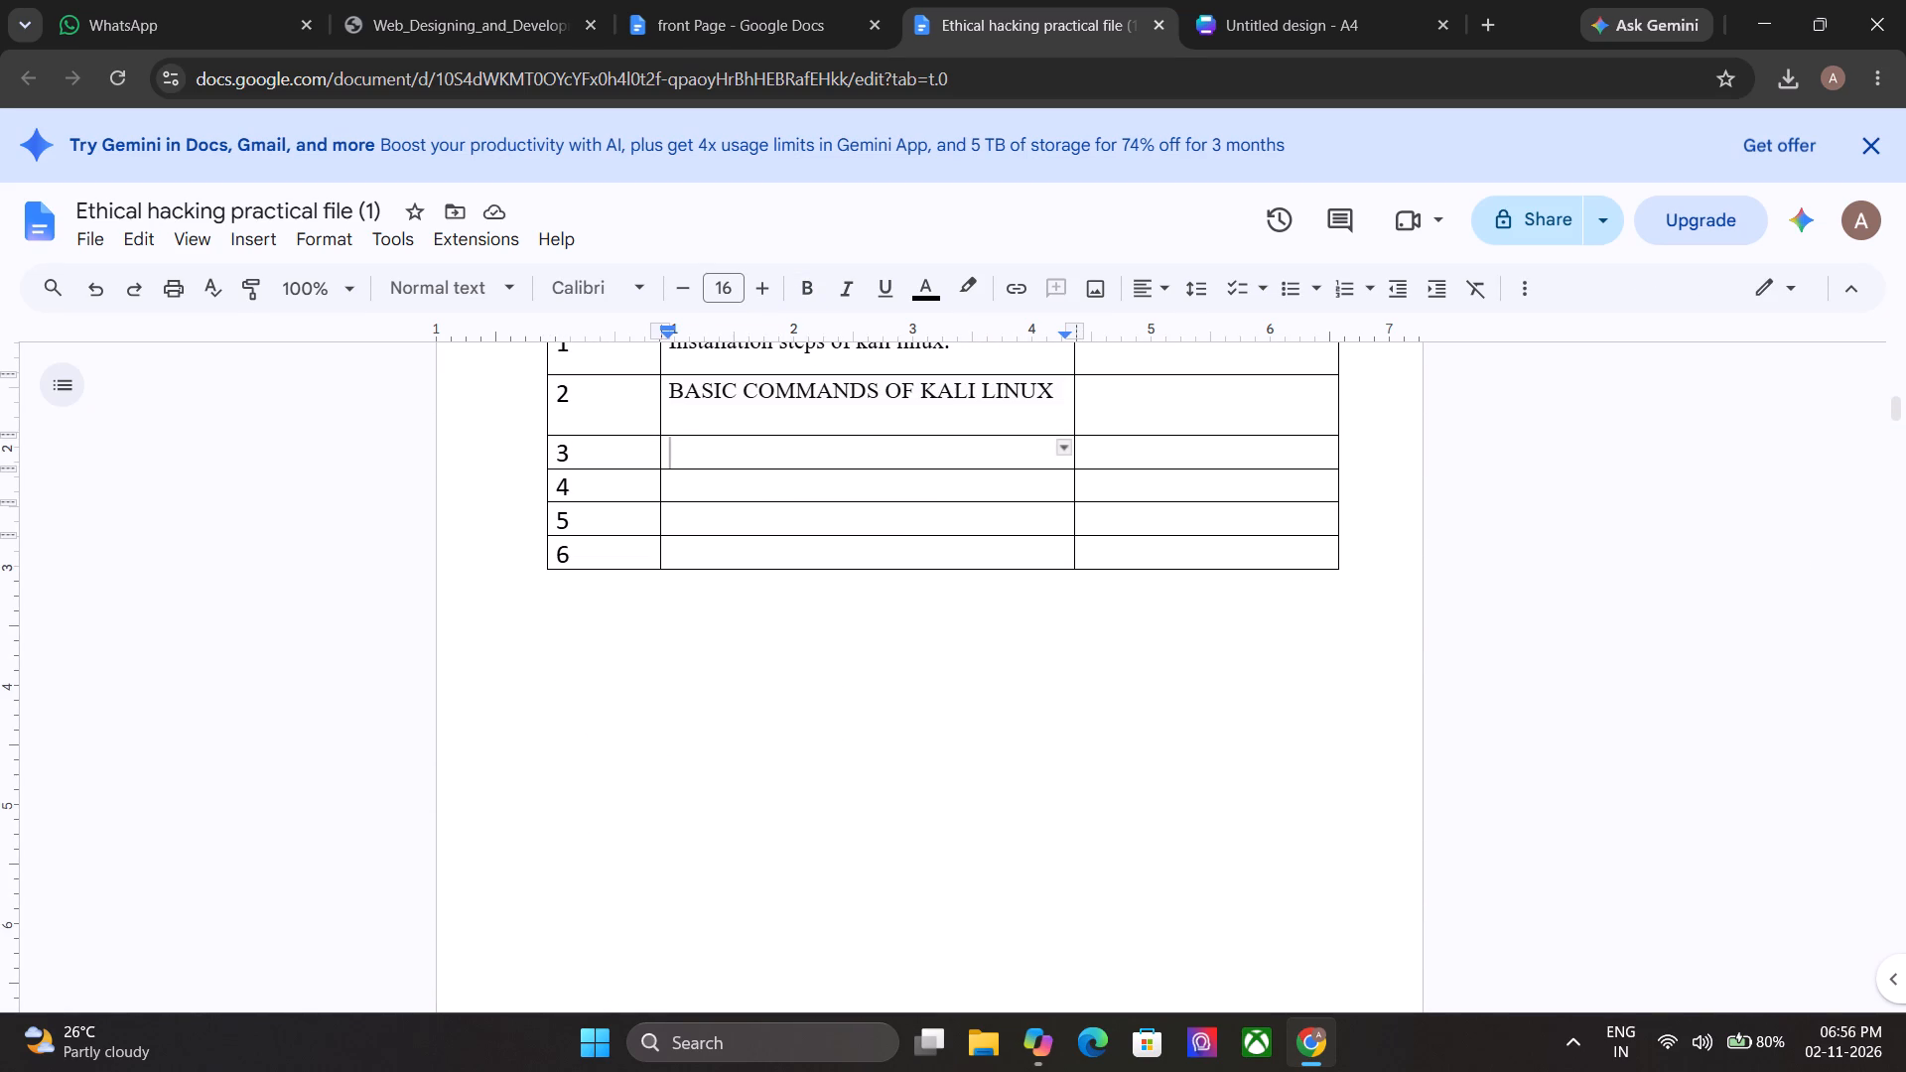
Remove the bold formatting from the Kali Linux tools entry in row 3 of the index table.
left_click_drag(692, 444, 781, 461)
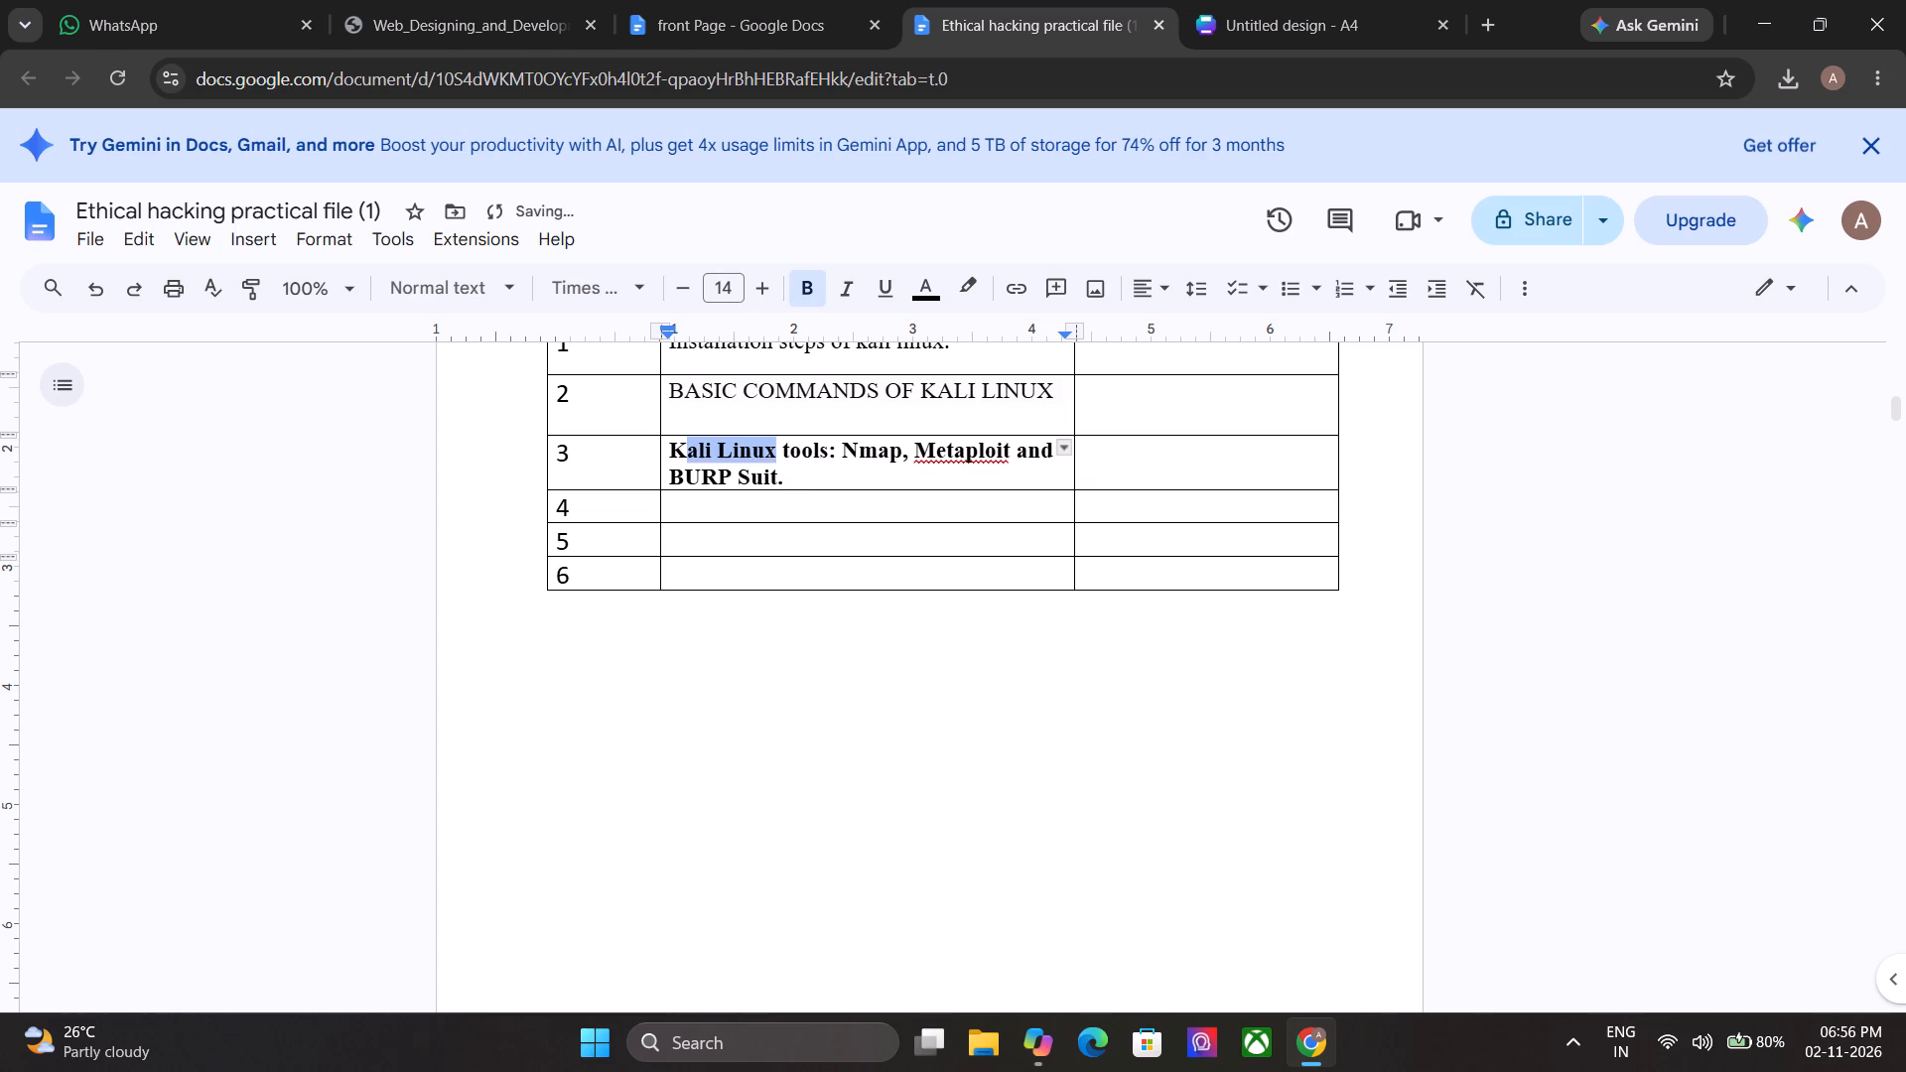
left_click_drag(781, 461, 792, 465)
left_click(668, 442)
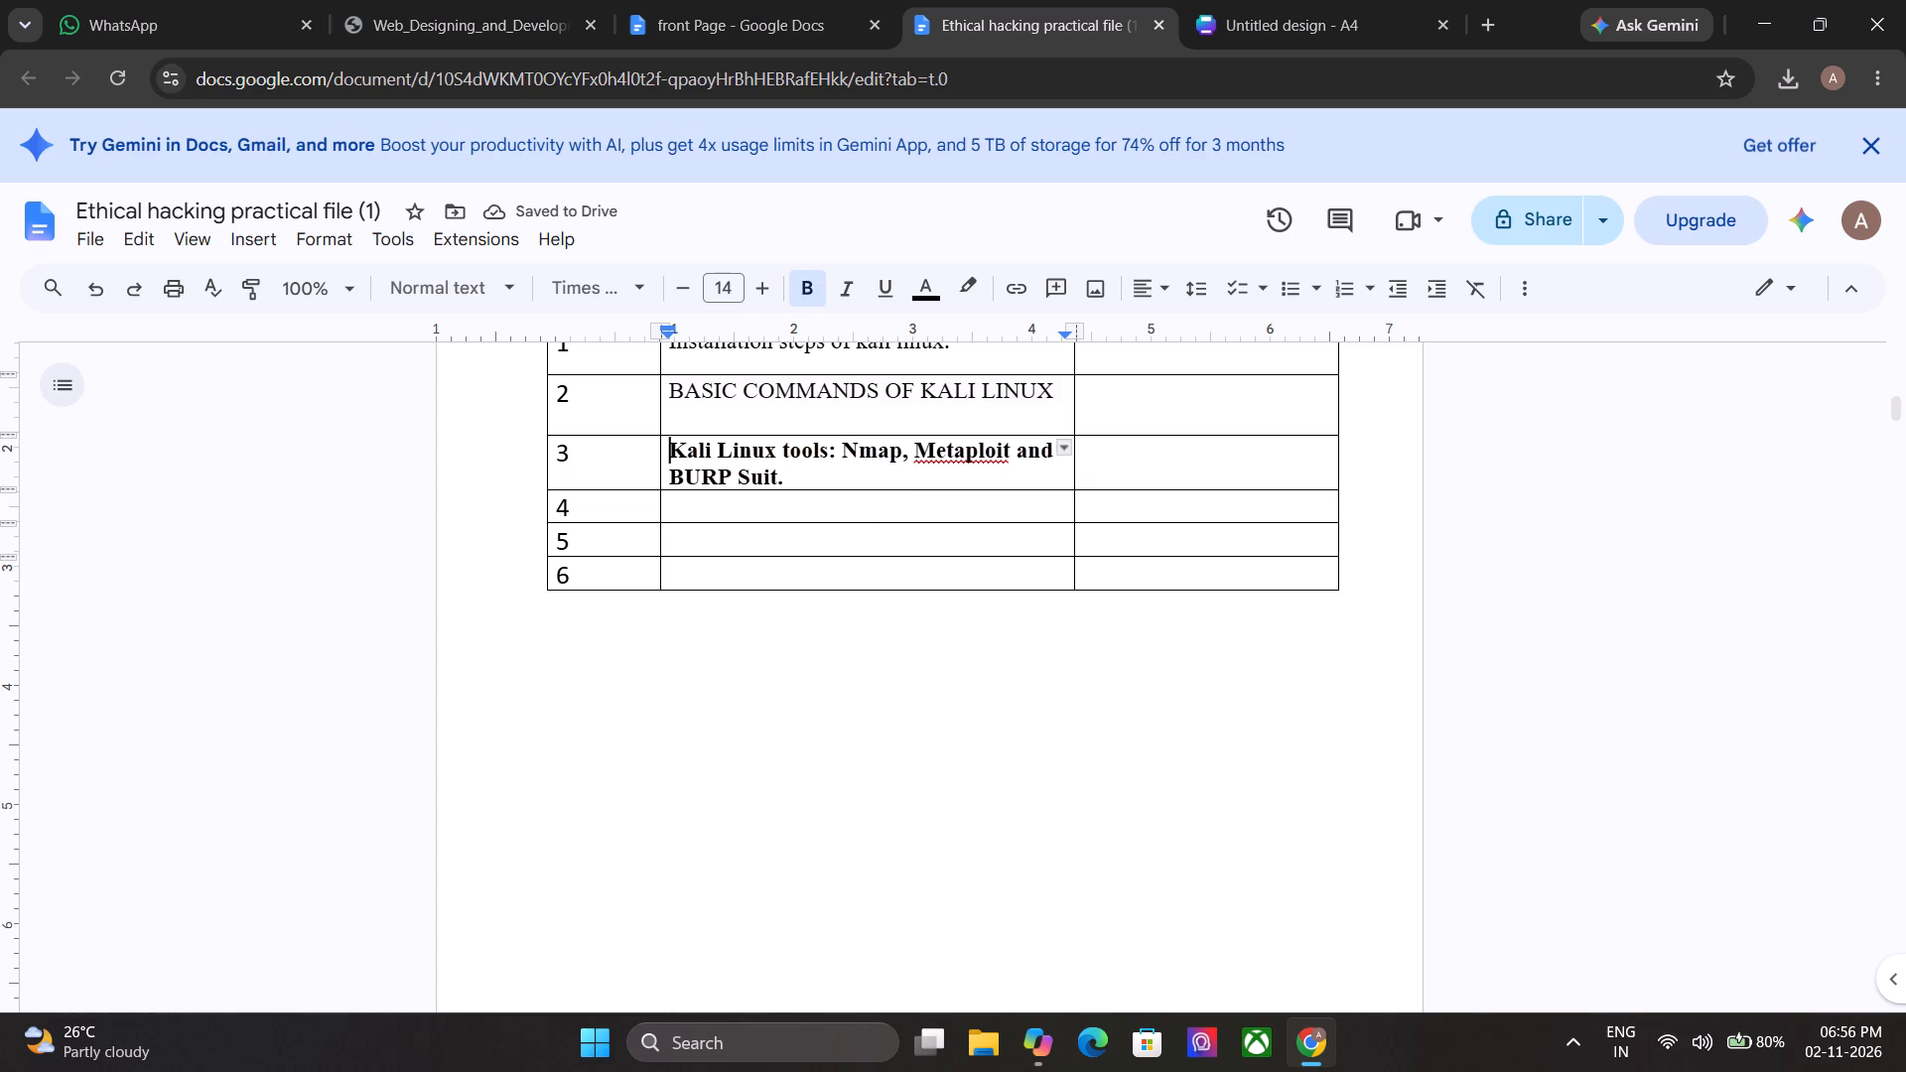
left_click_drag(668, 442, 788, 479)
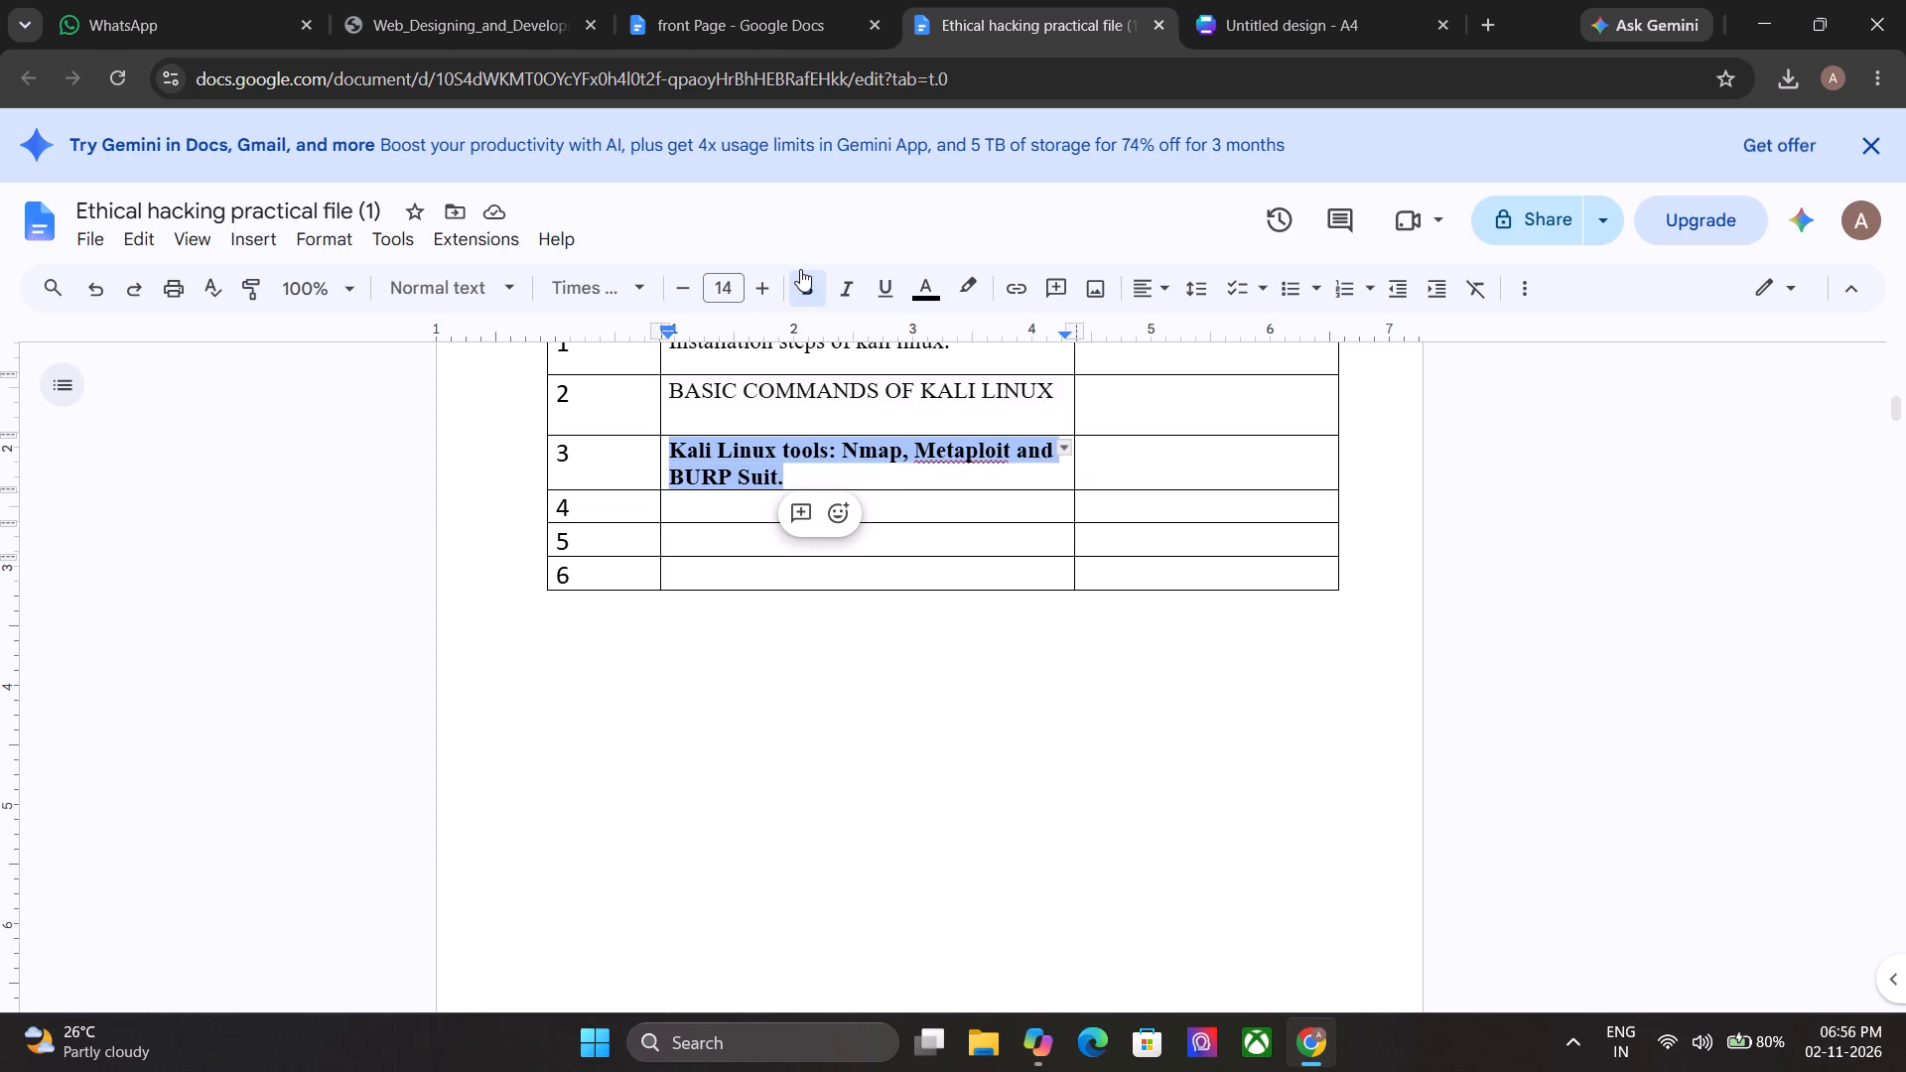
left_click(800, 269)
left_click(695, 507)
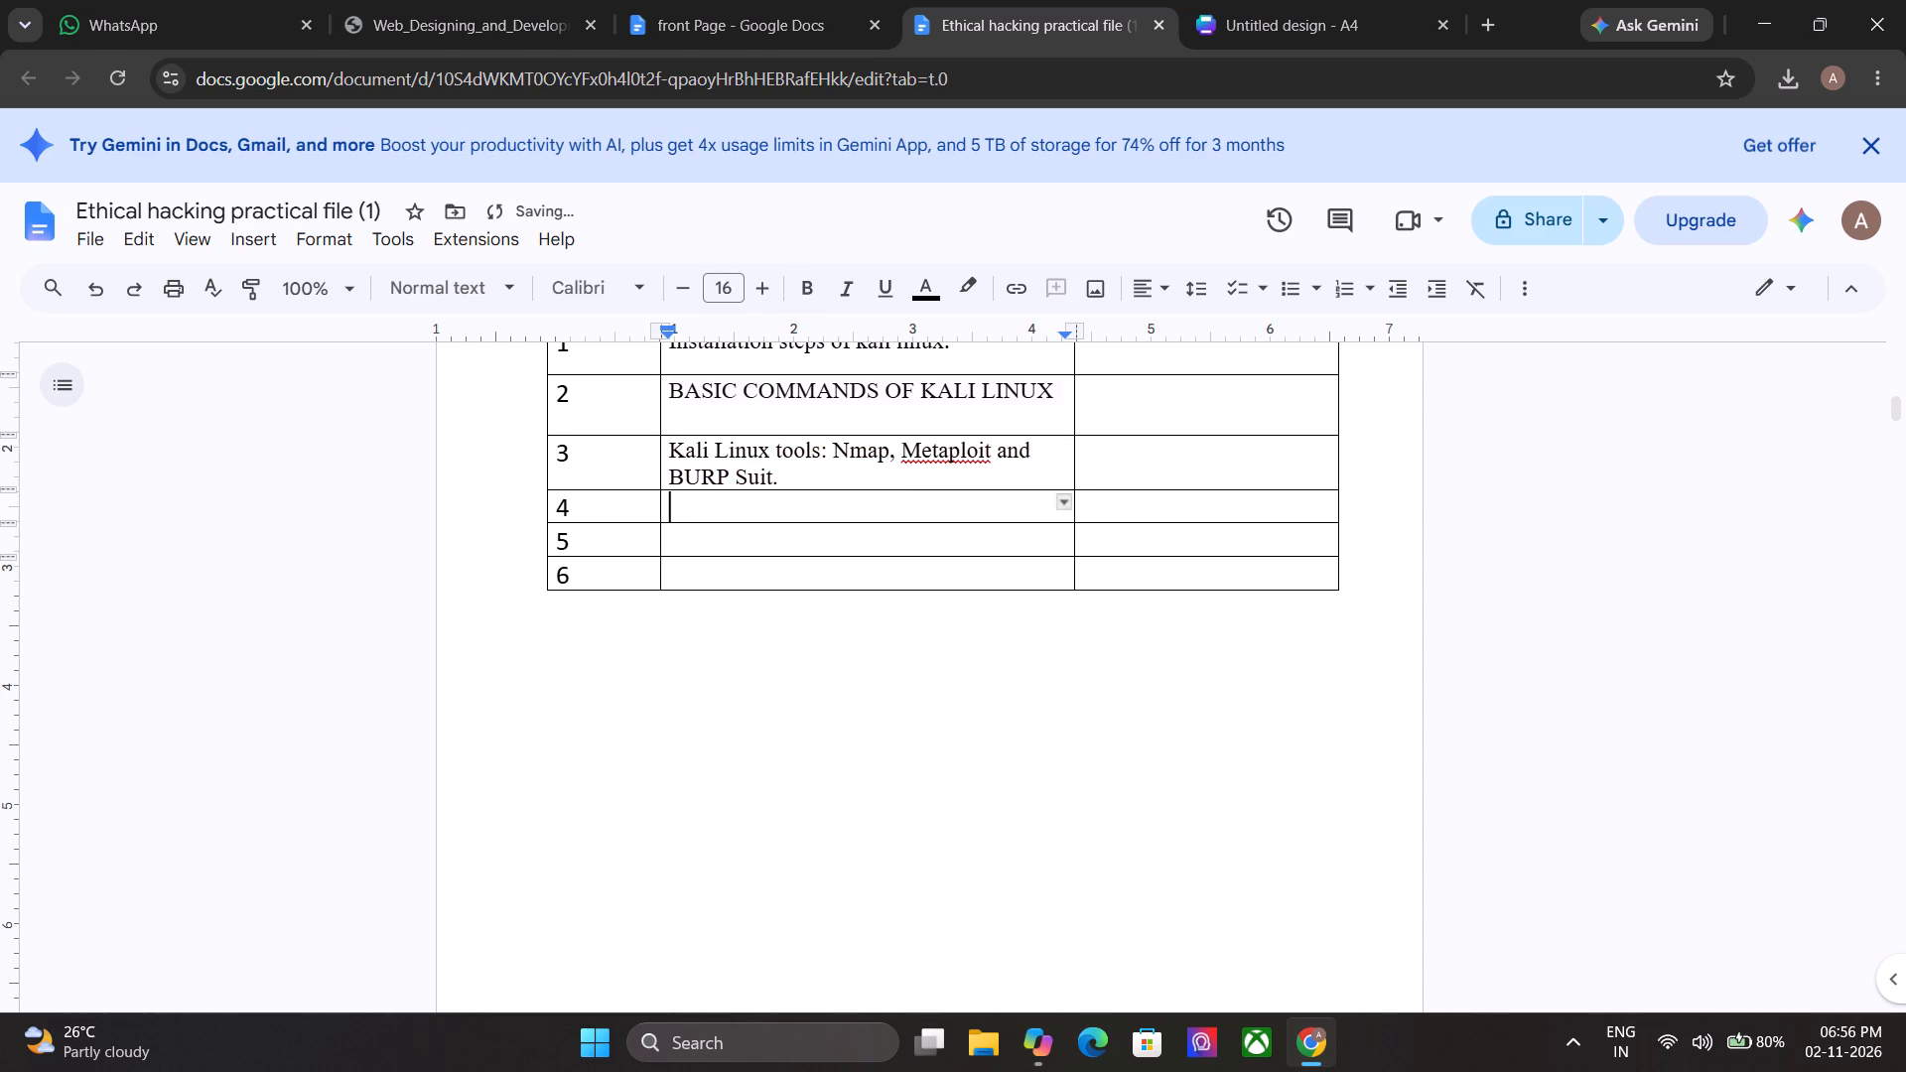
Close the open Copilot window.
scroll(695, 507, "down", 1)
left_click(748, 427)
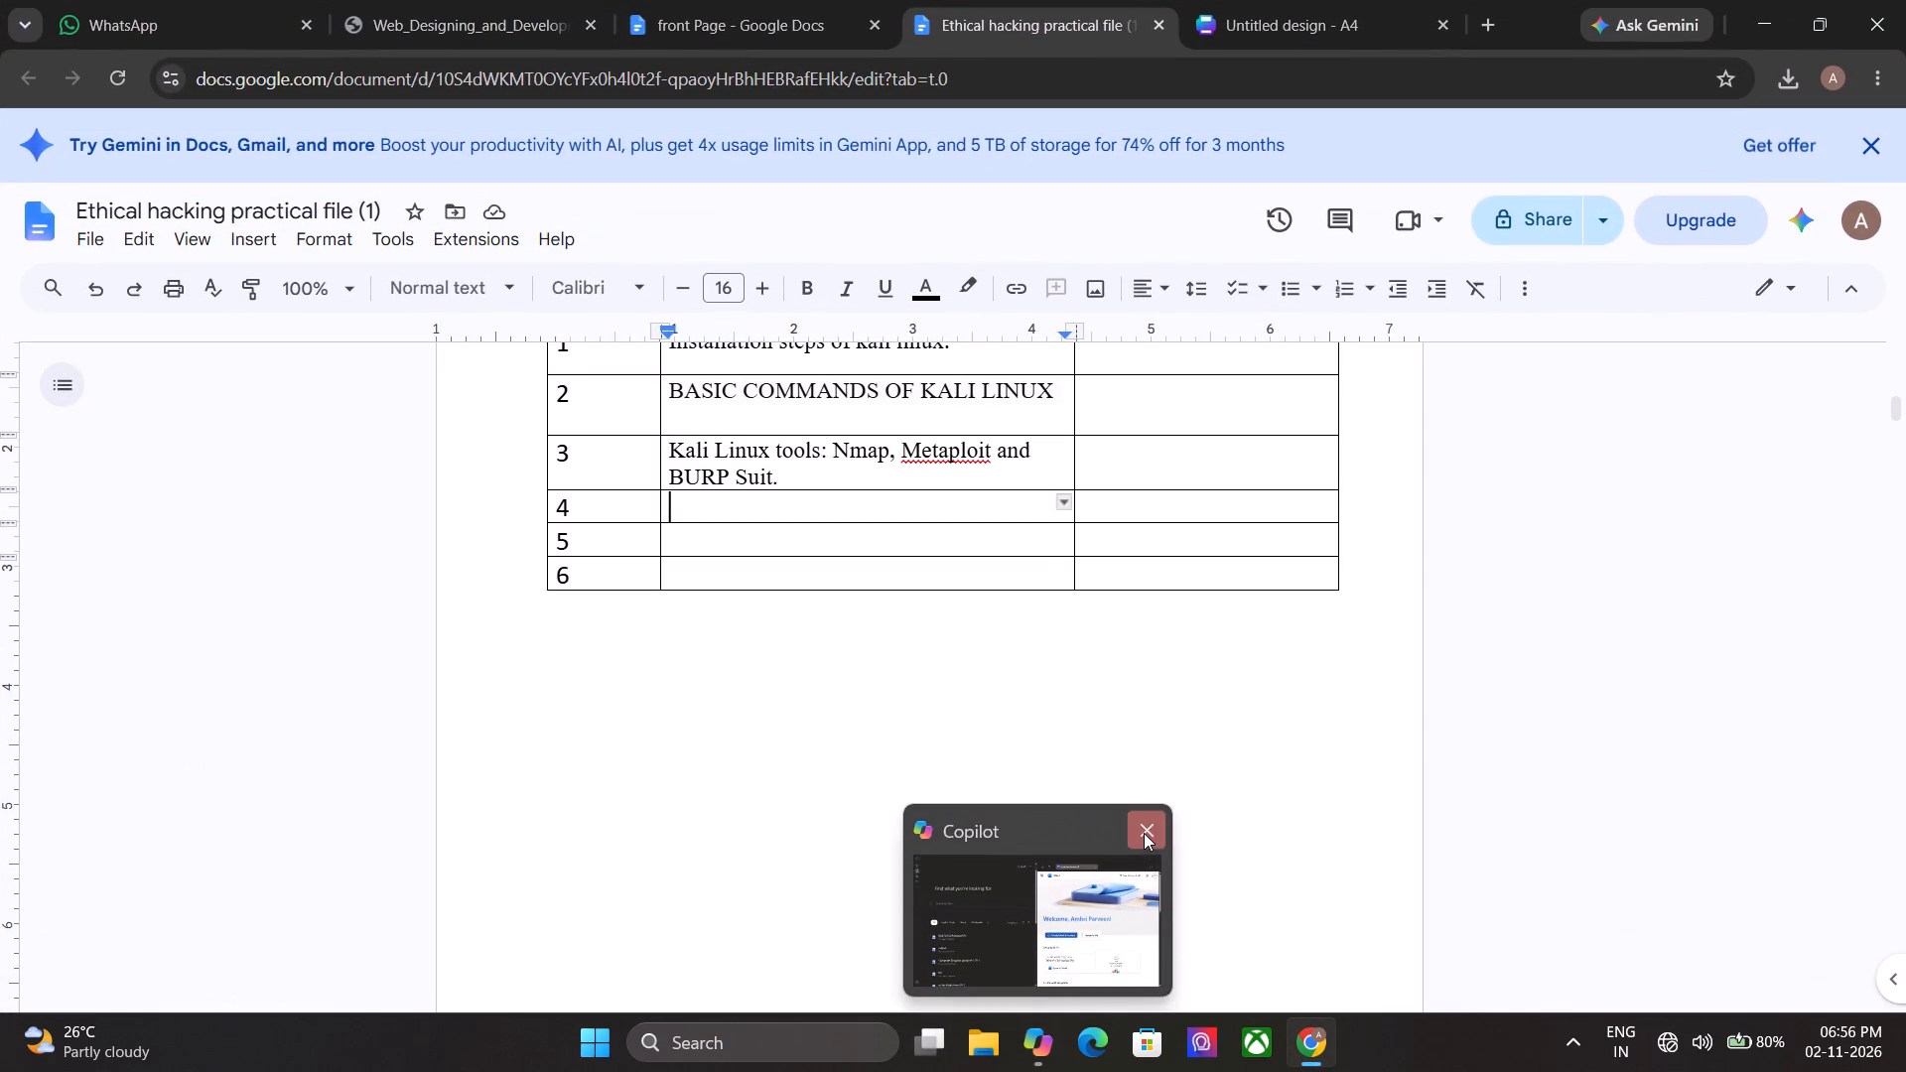
left_click(1144, 833)
Copy the Q4 heading text "Explain vulnerability Scanning and network analysis." into row 4 of the index table.
scroll(929, 648, "down", 17)
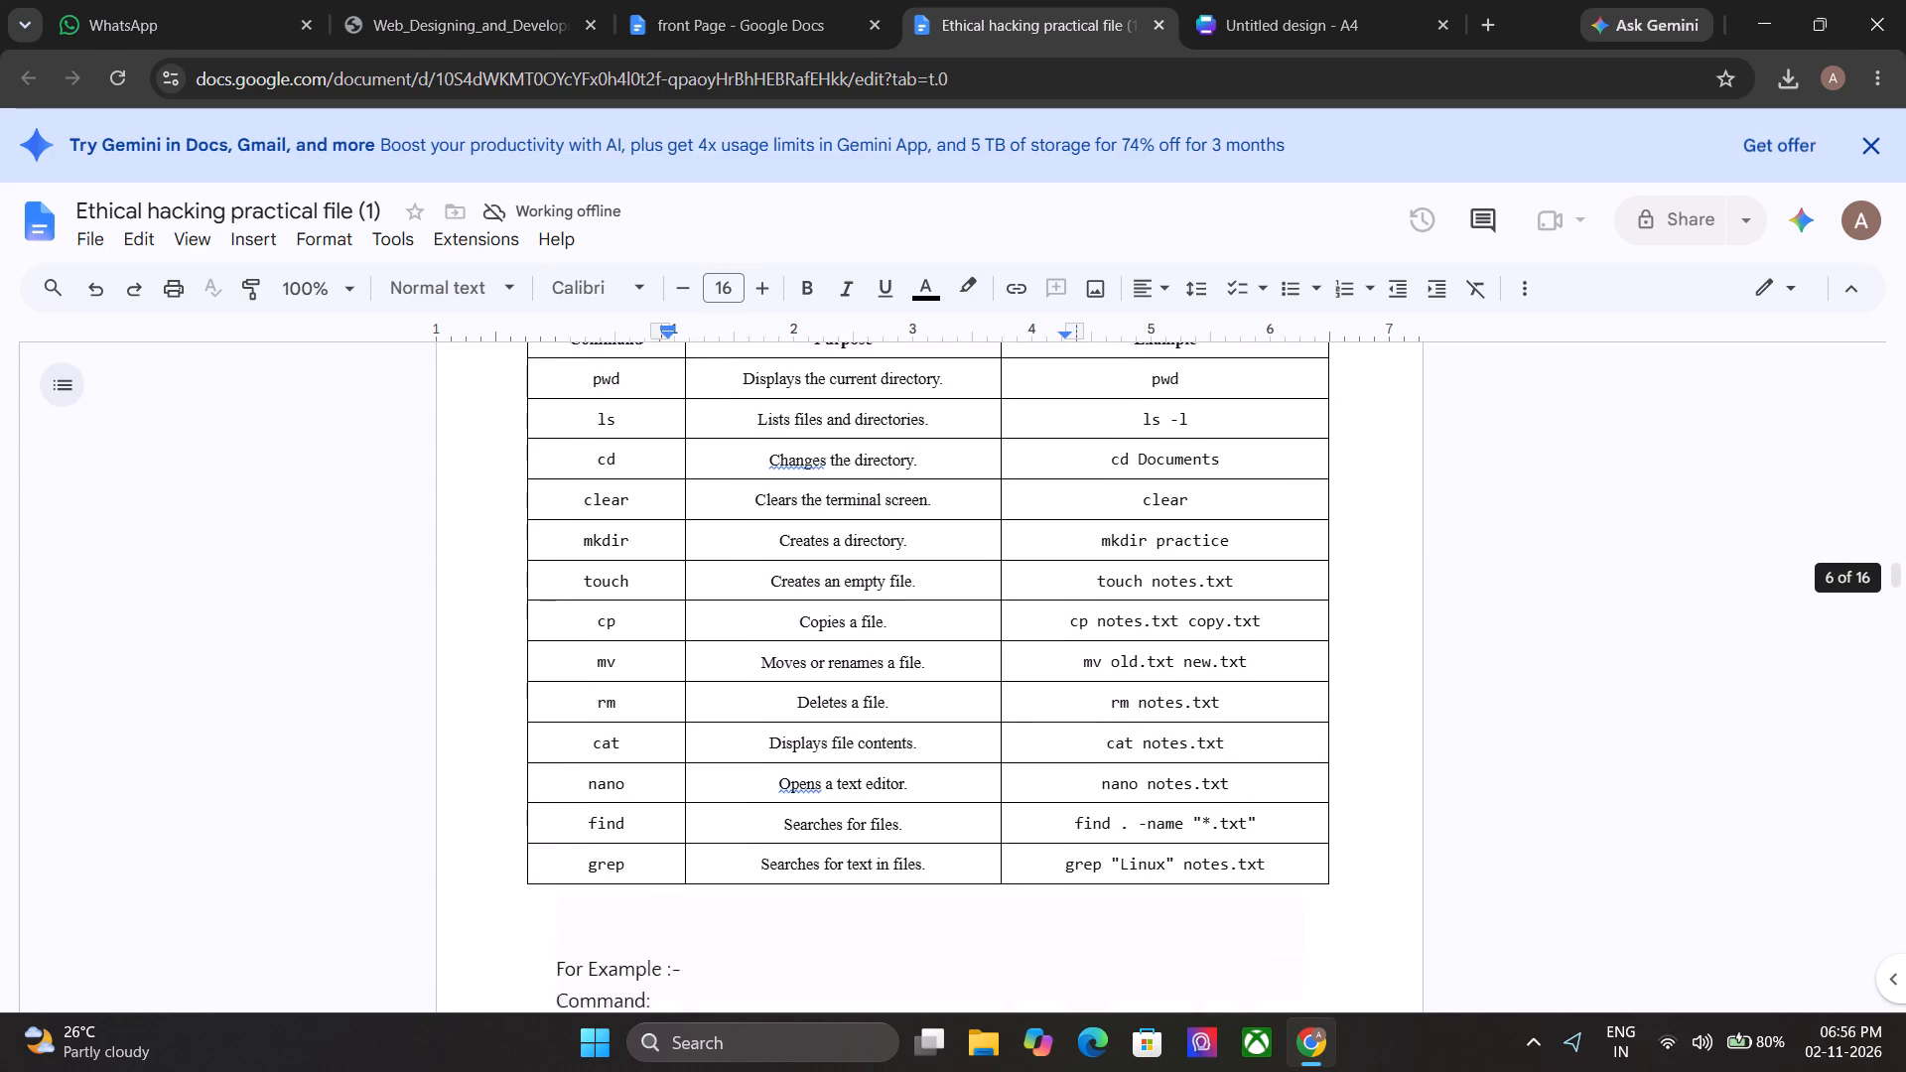
scroll(929, 648, "down", 6)
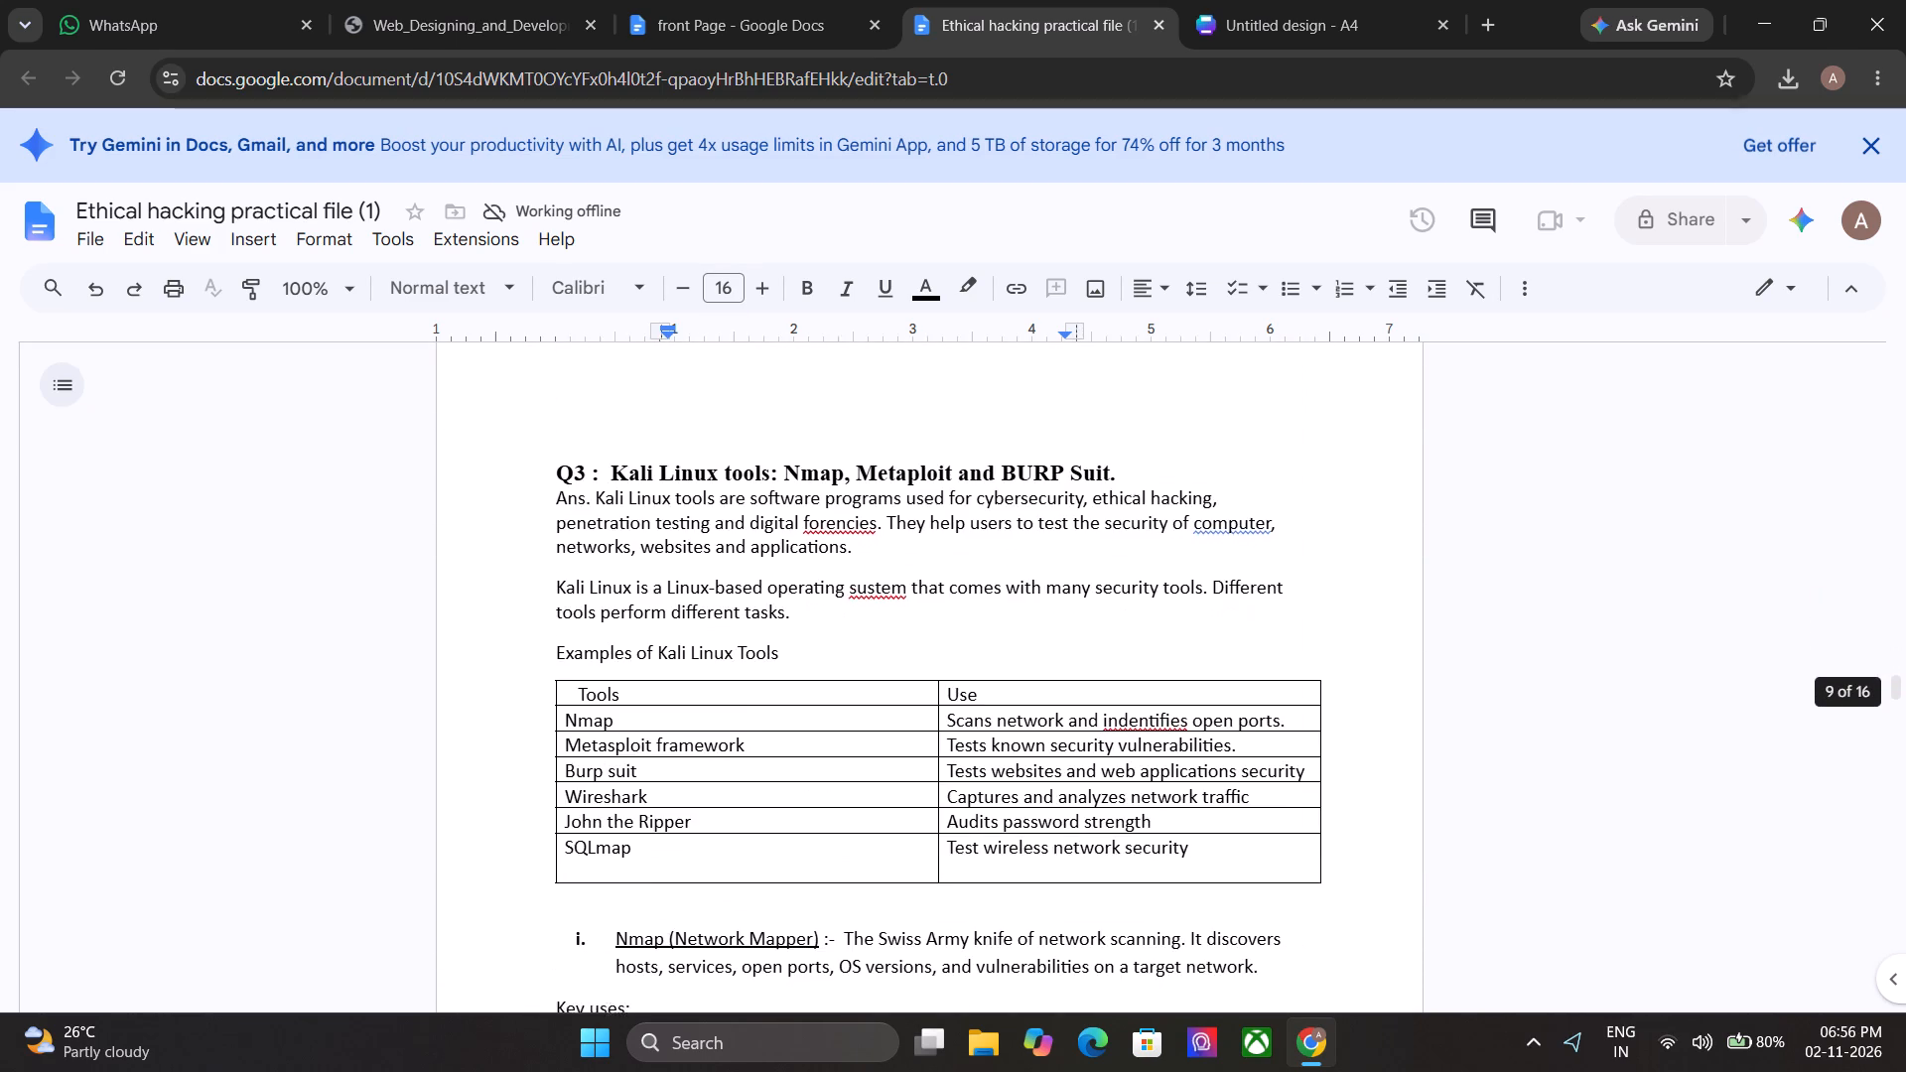
scroll(929, 648, "down", 6)
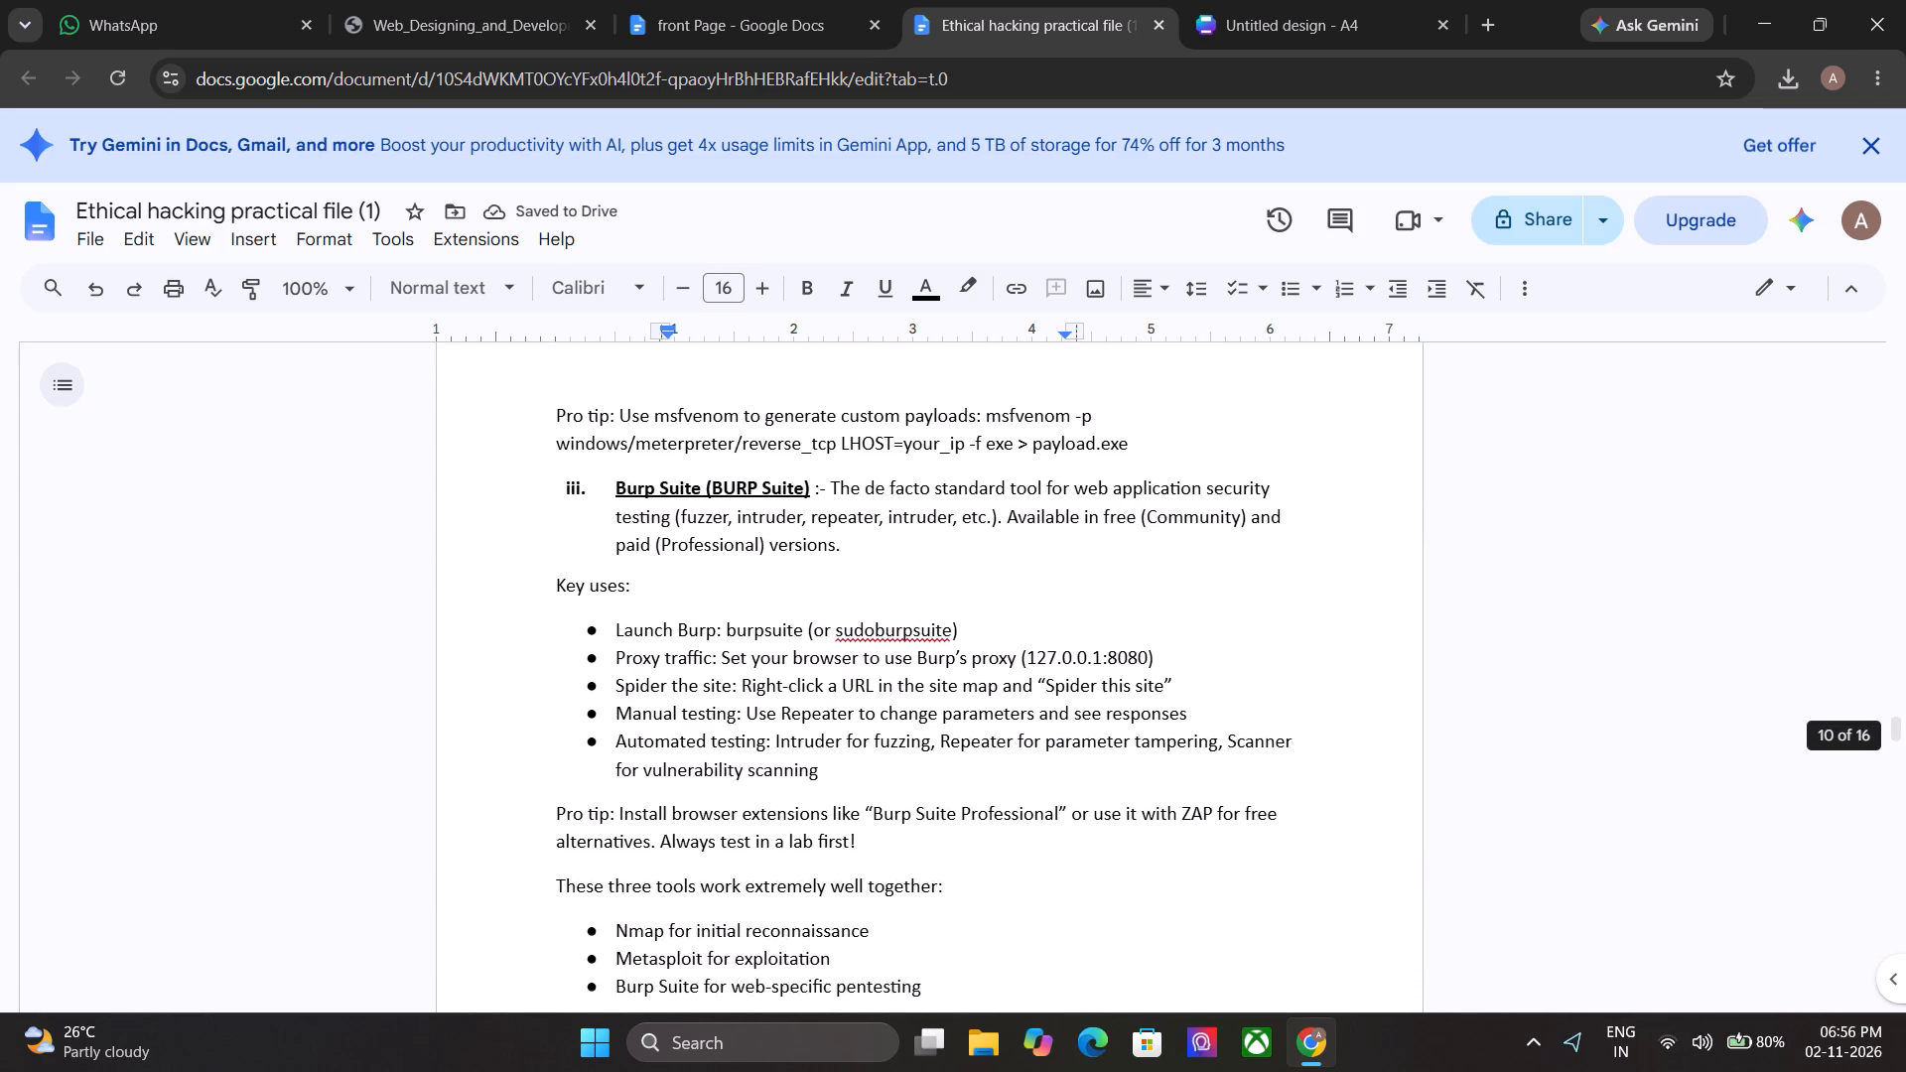
scroll(929, 648, "down", 3)
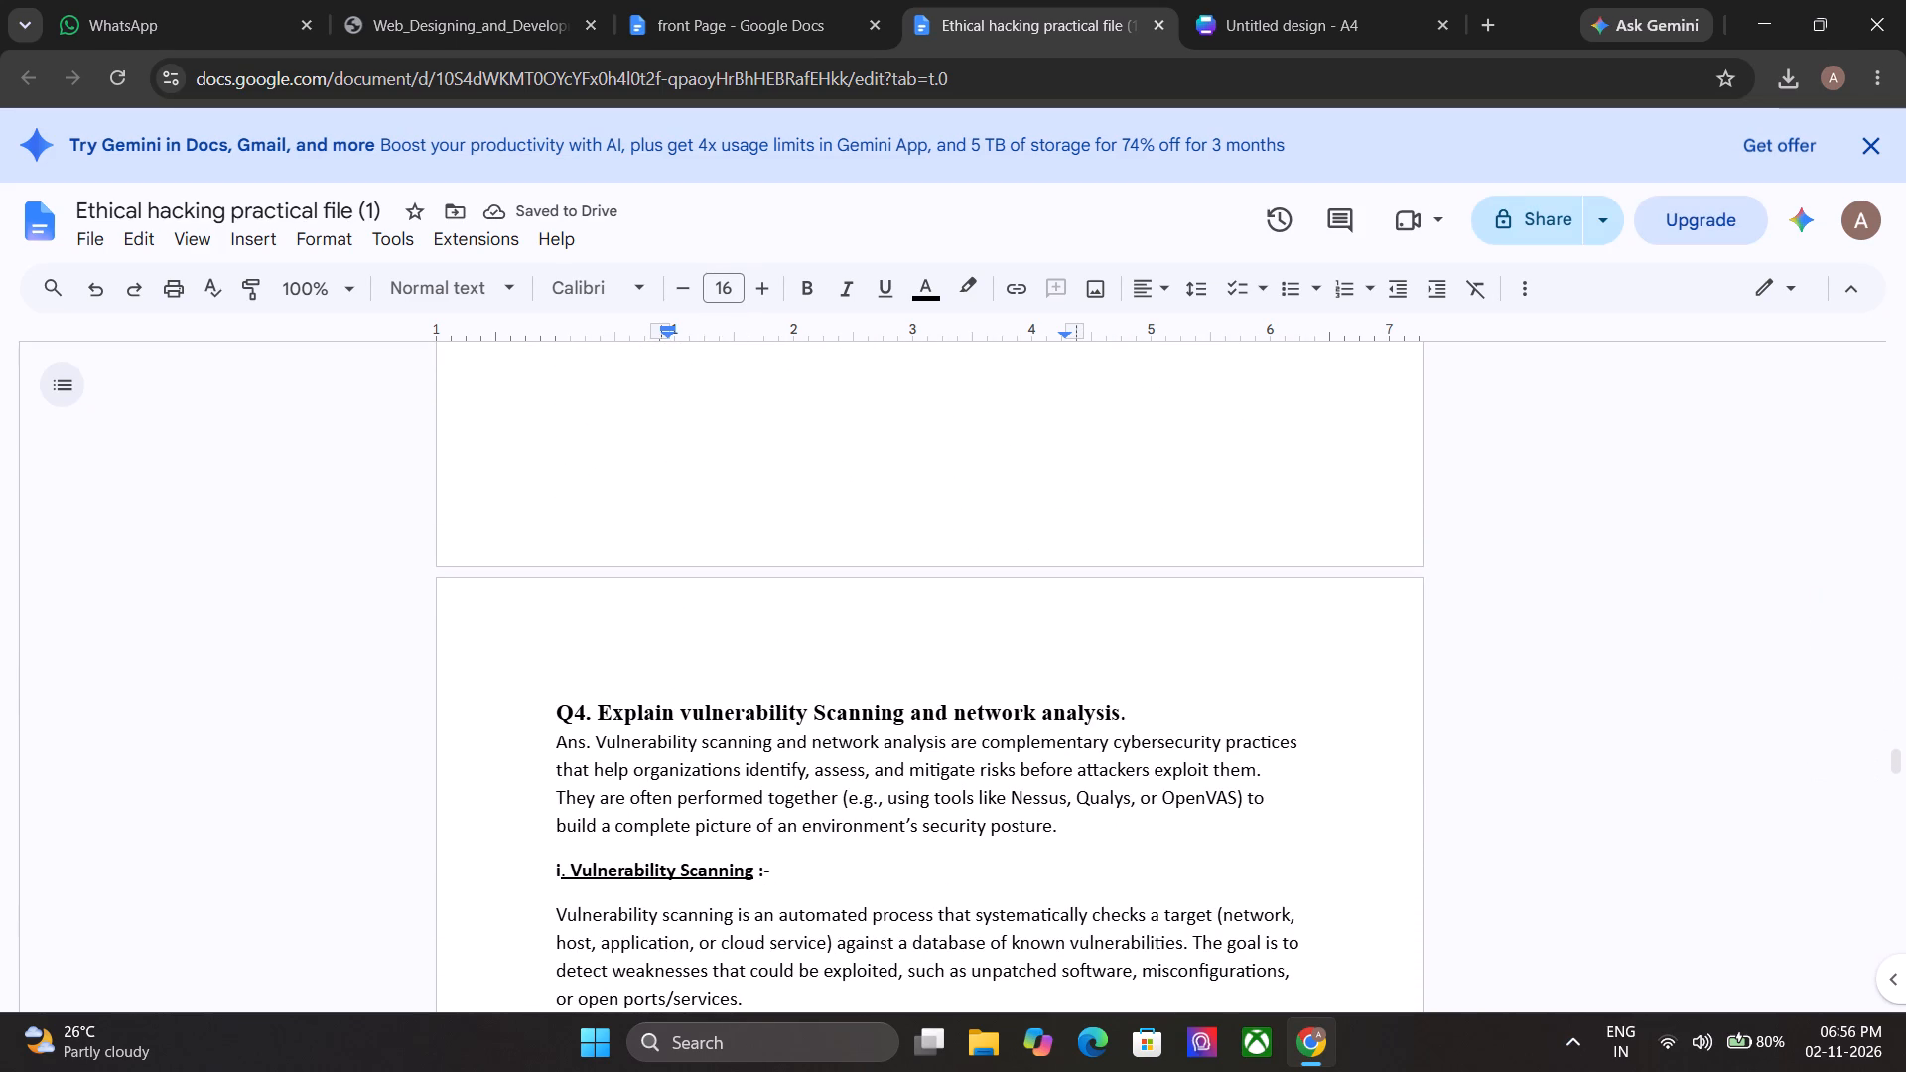
left_click_drag(596, 710, 1130, 699)
key("ctrl+c")
scroll(1130, 699, "up", 7)
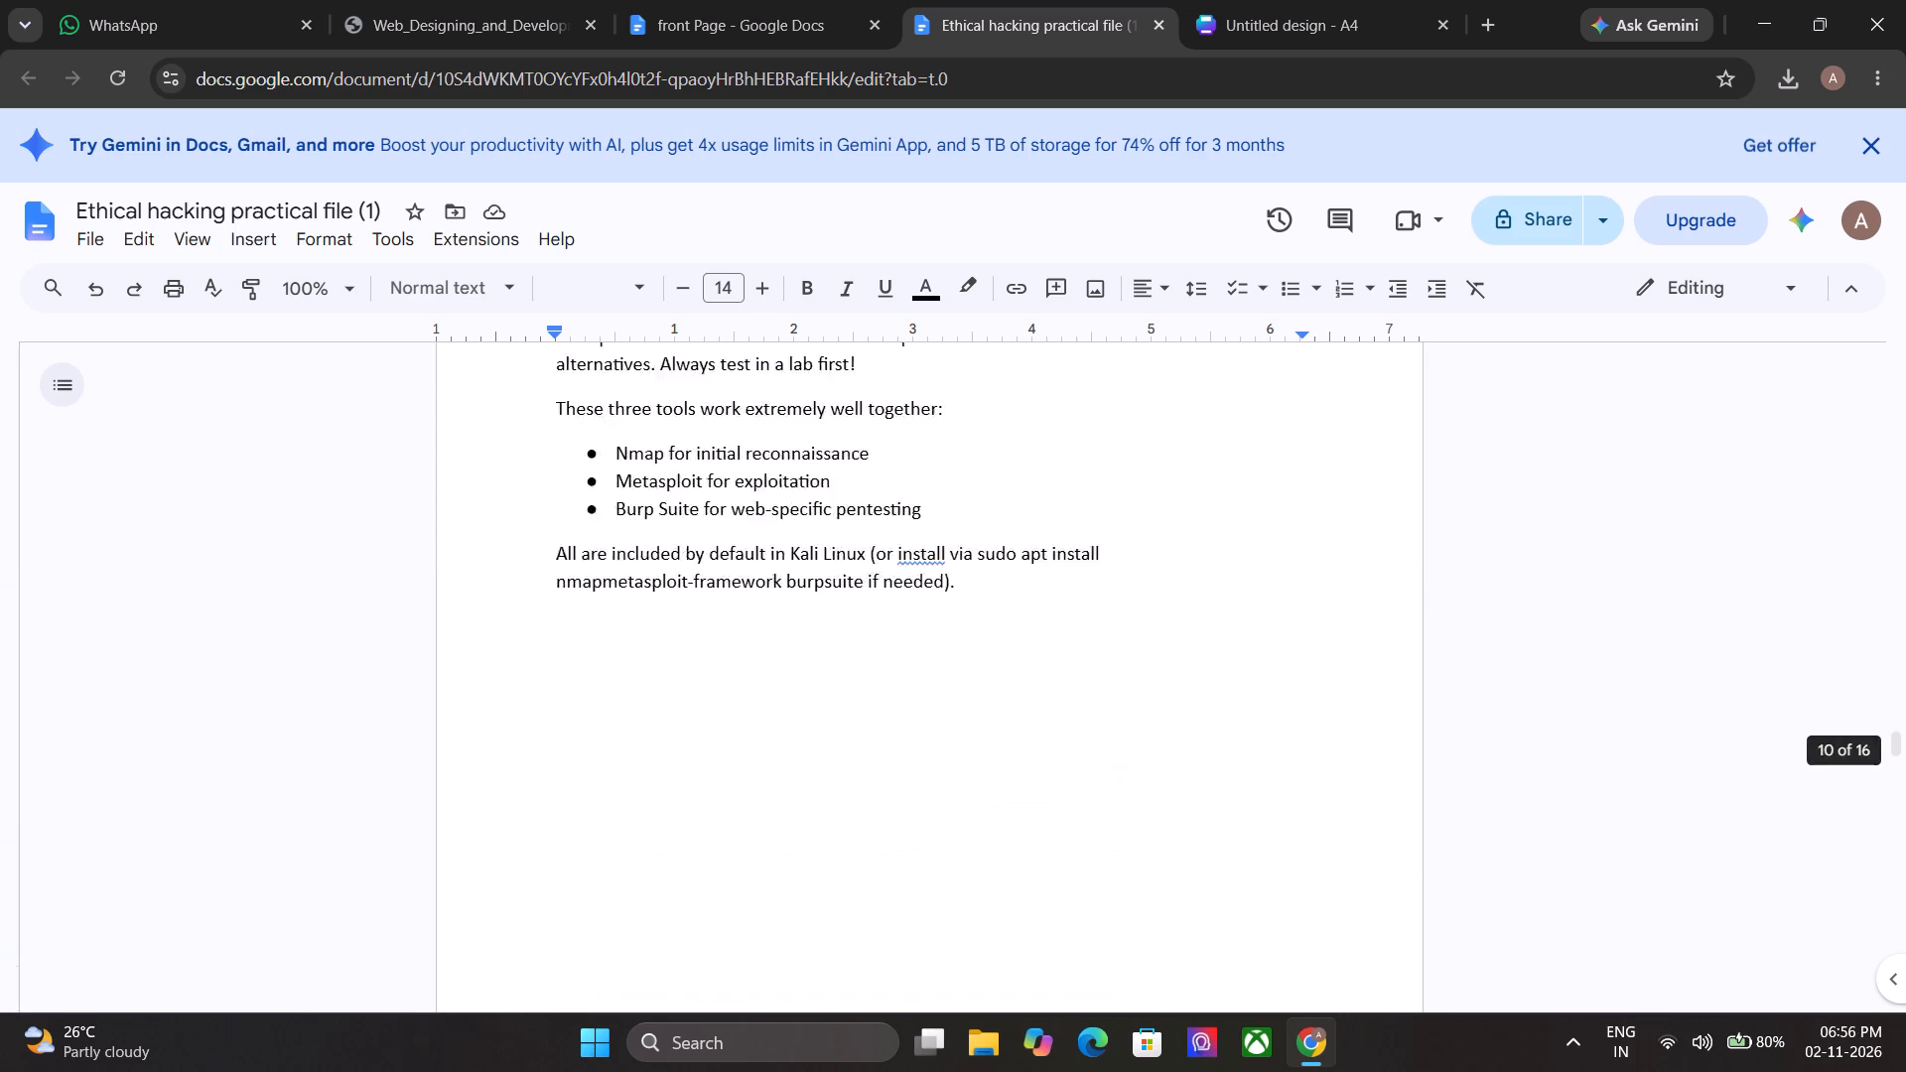
scroll(1130, 699, "up", 10)
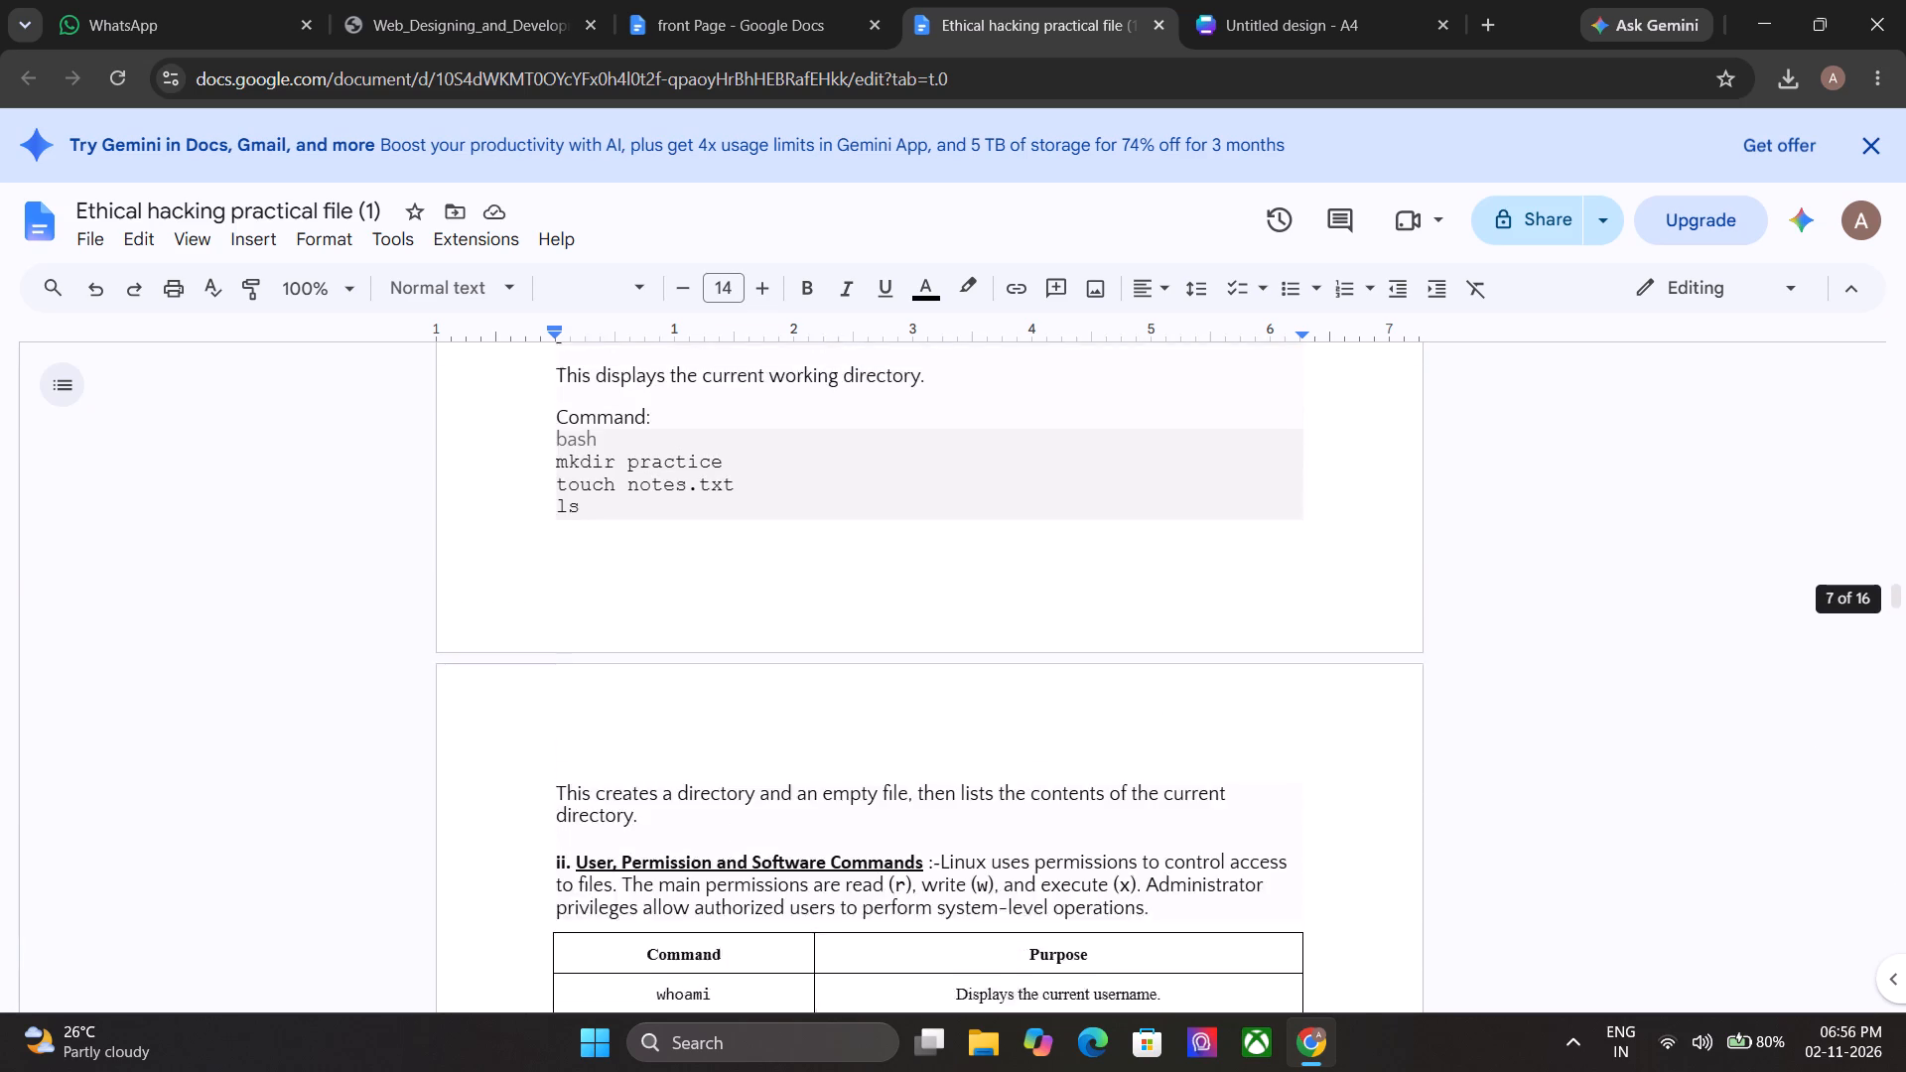
scroll(1130, 699, "up", 6)
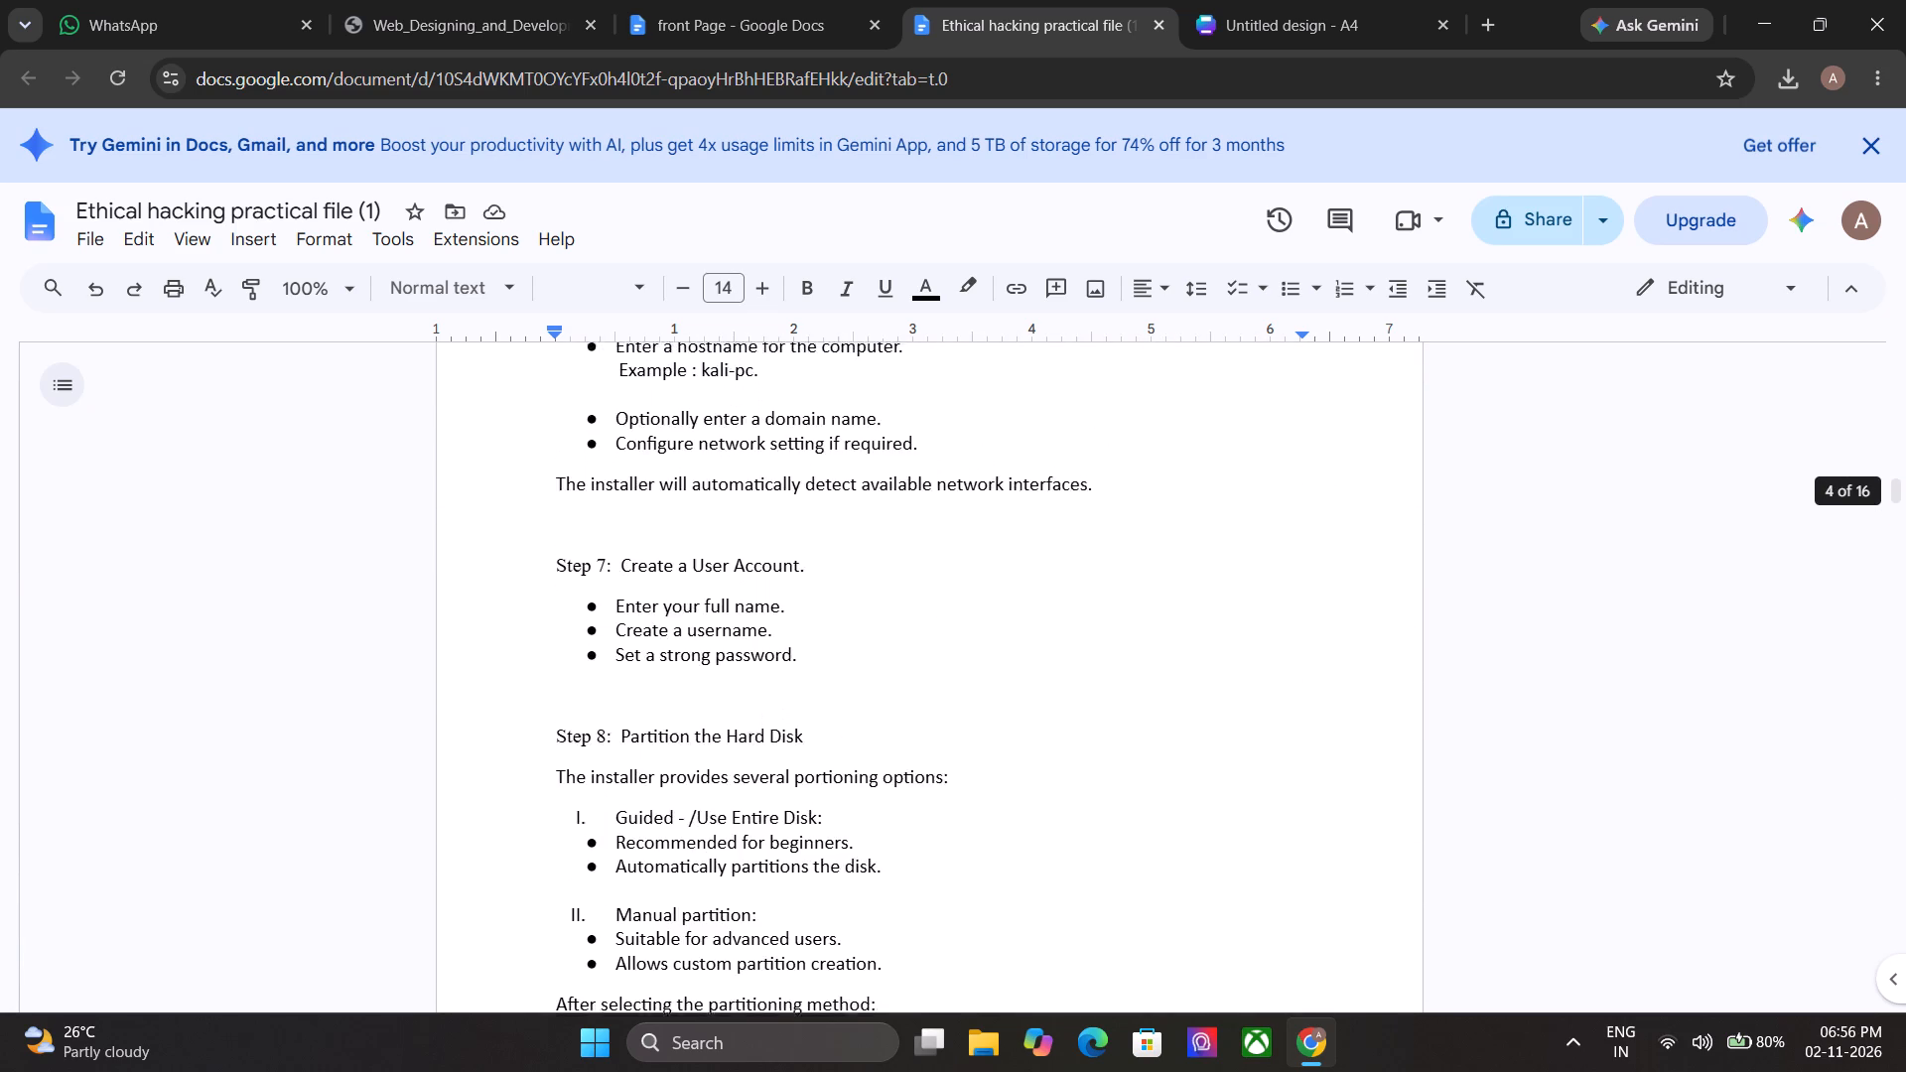
scroll(1130, 699, "up", 6)
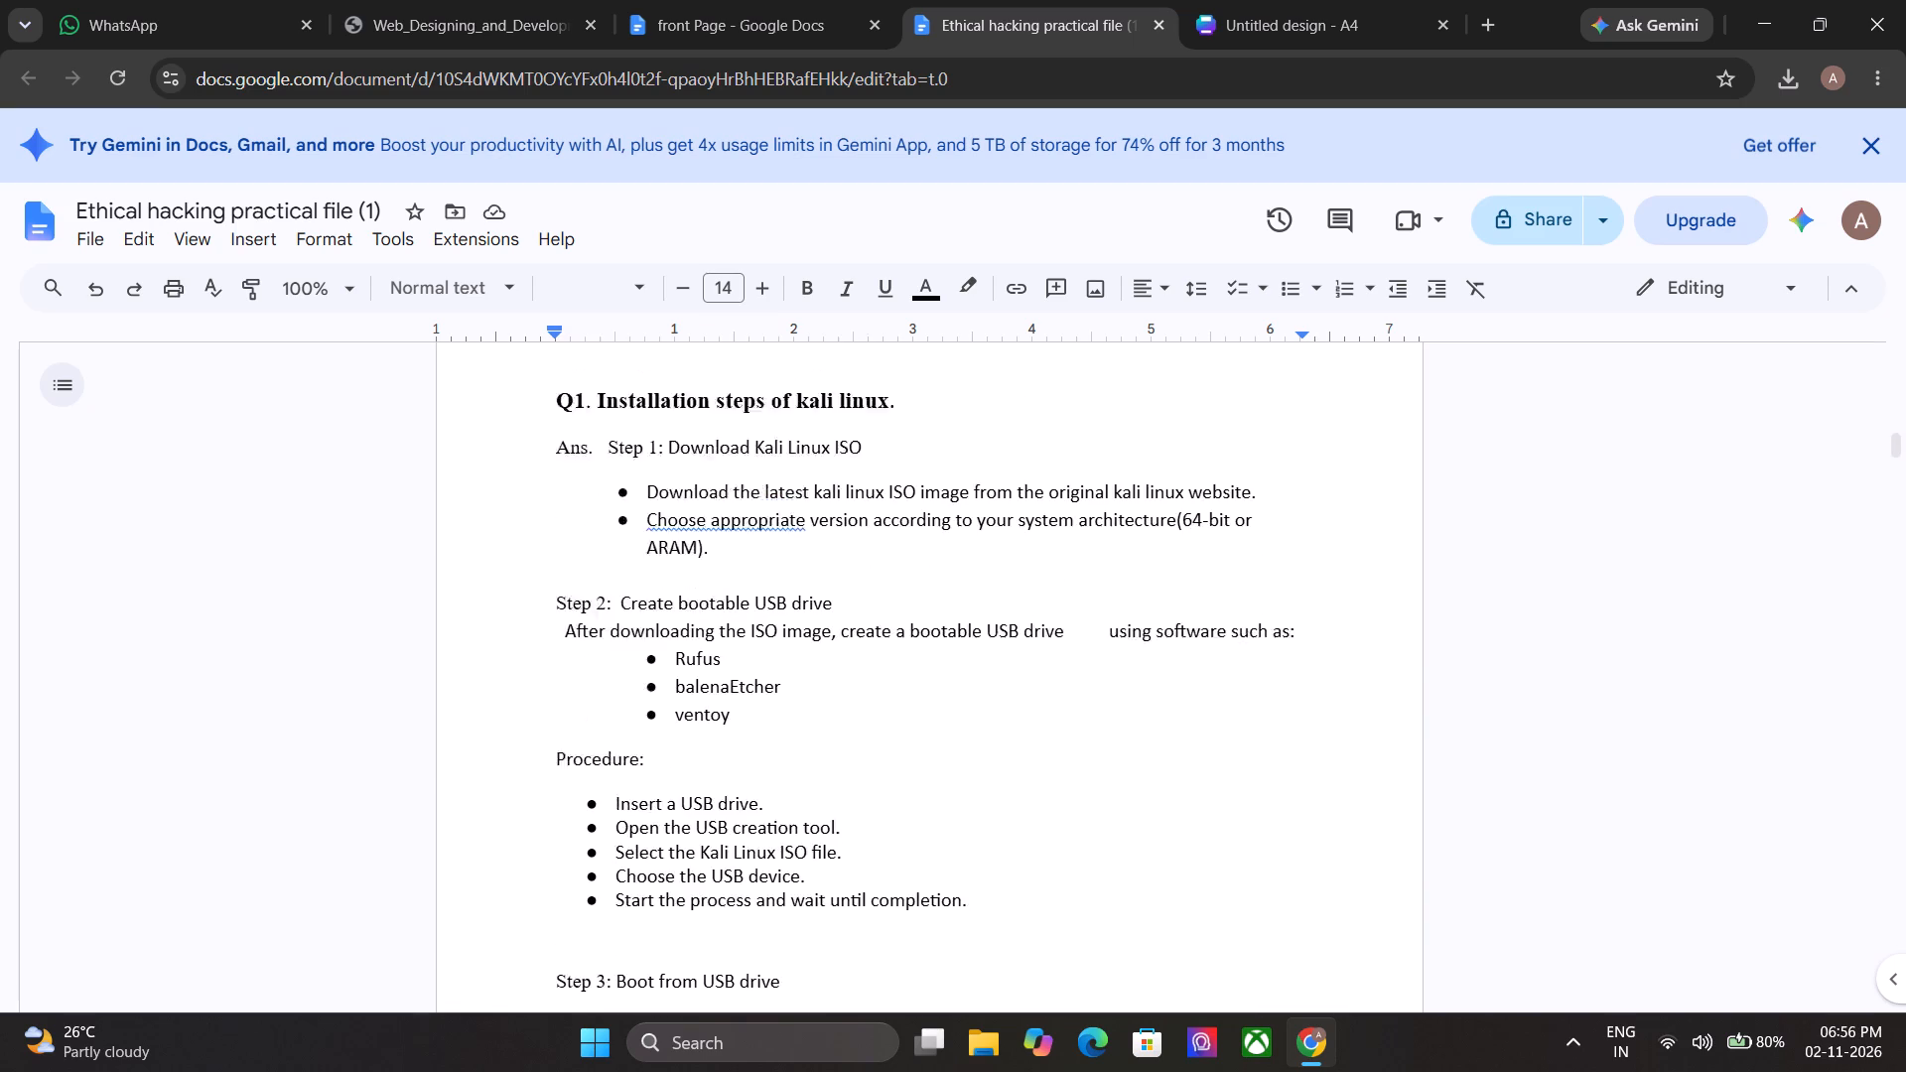
scroll(1130, 699, "up", 3)
scroll(1130, 699, "down", 1)
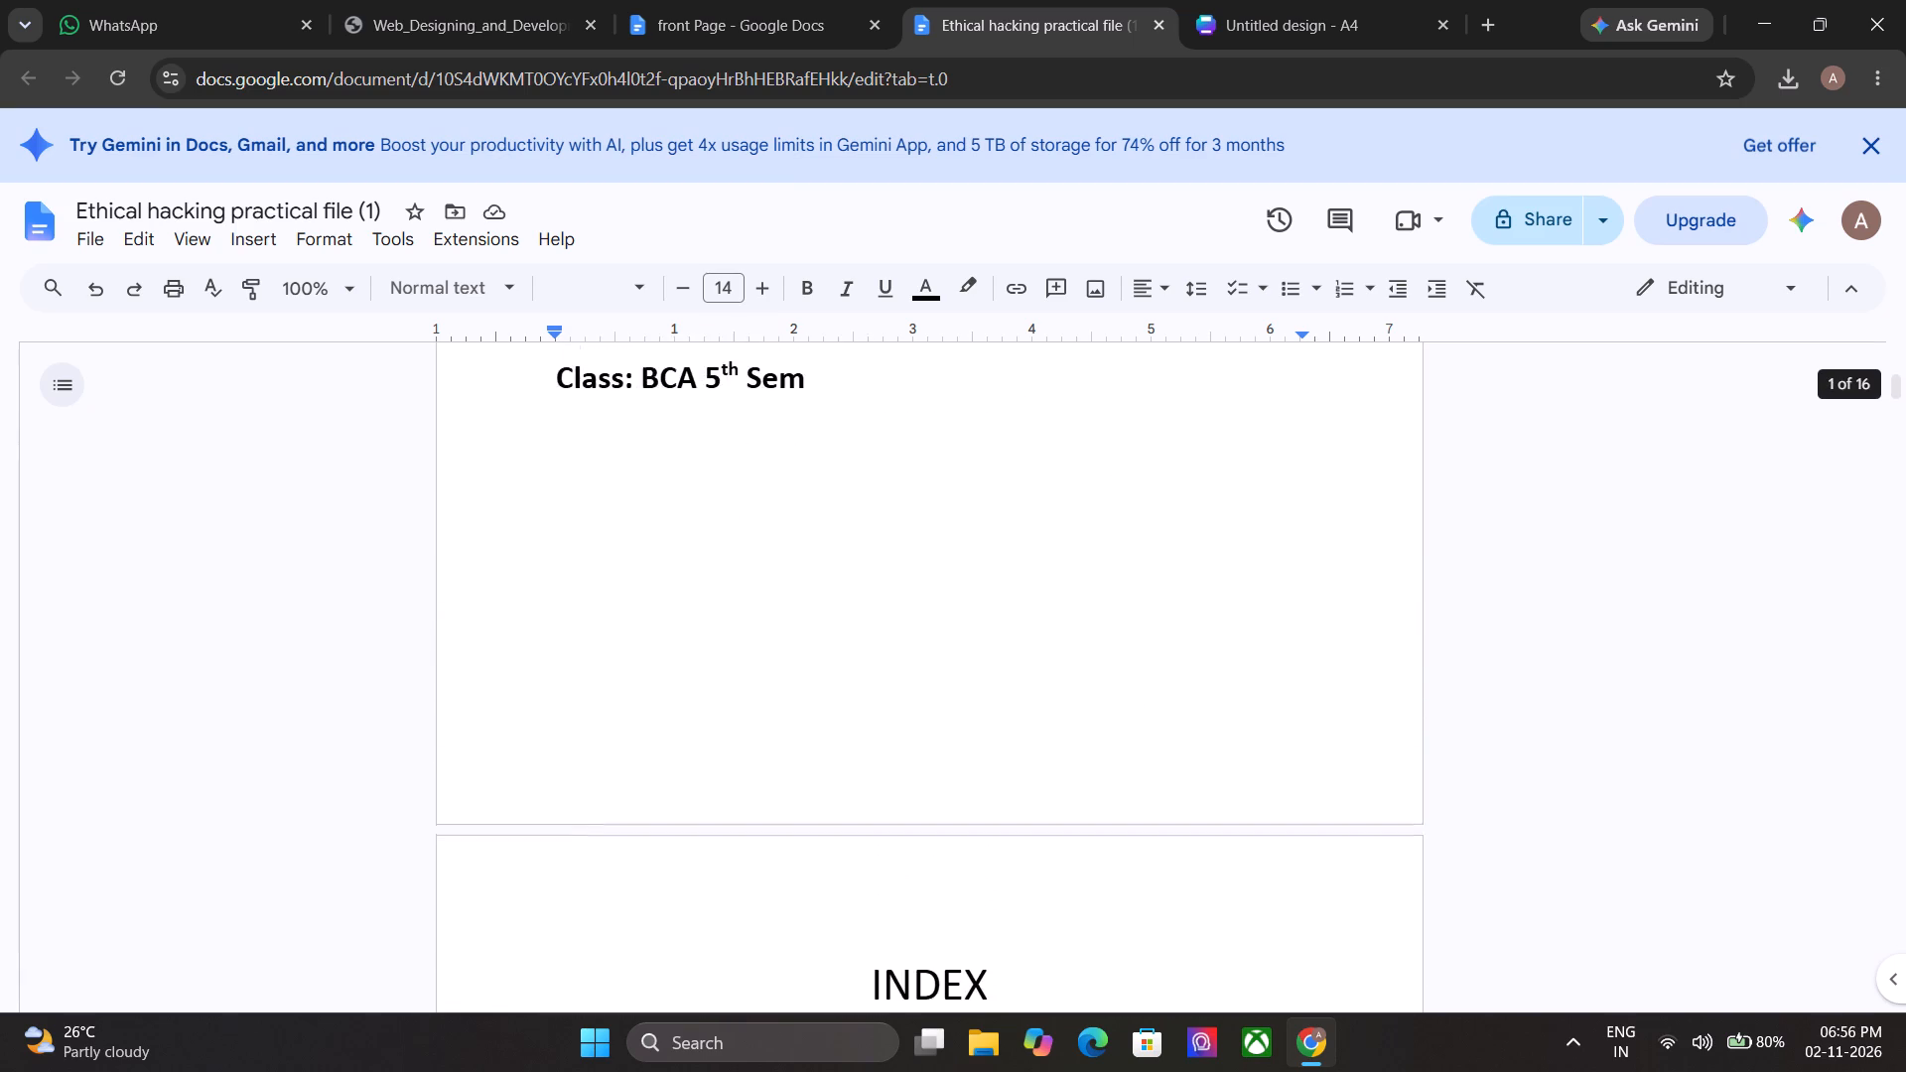
scroll(1130, 699, "down", 2)
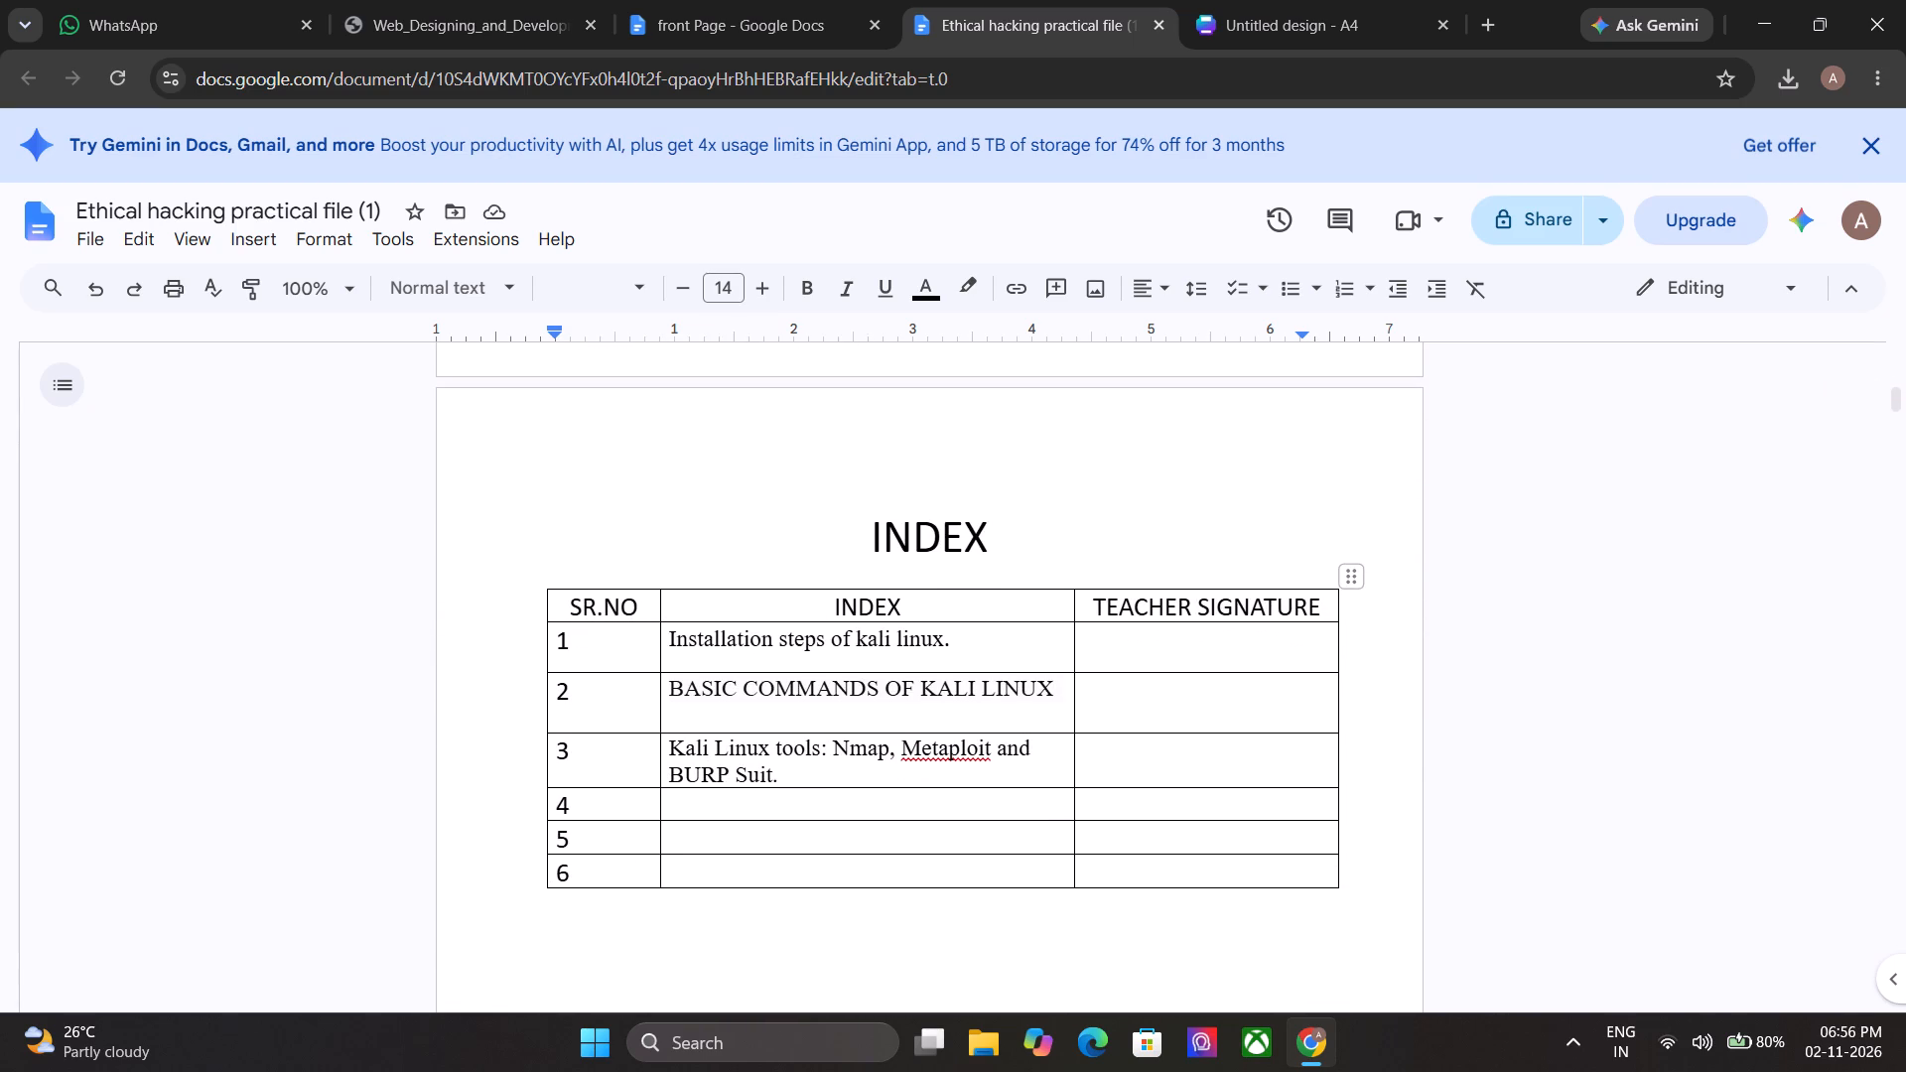
left_click(844, 812)
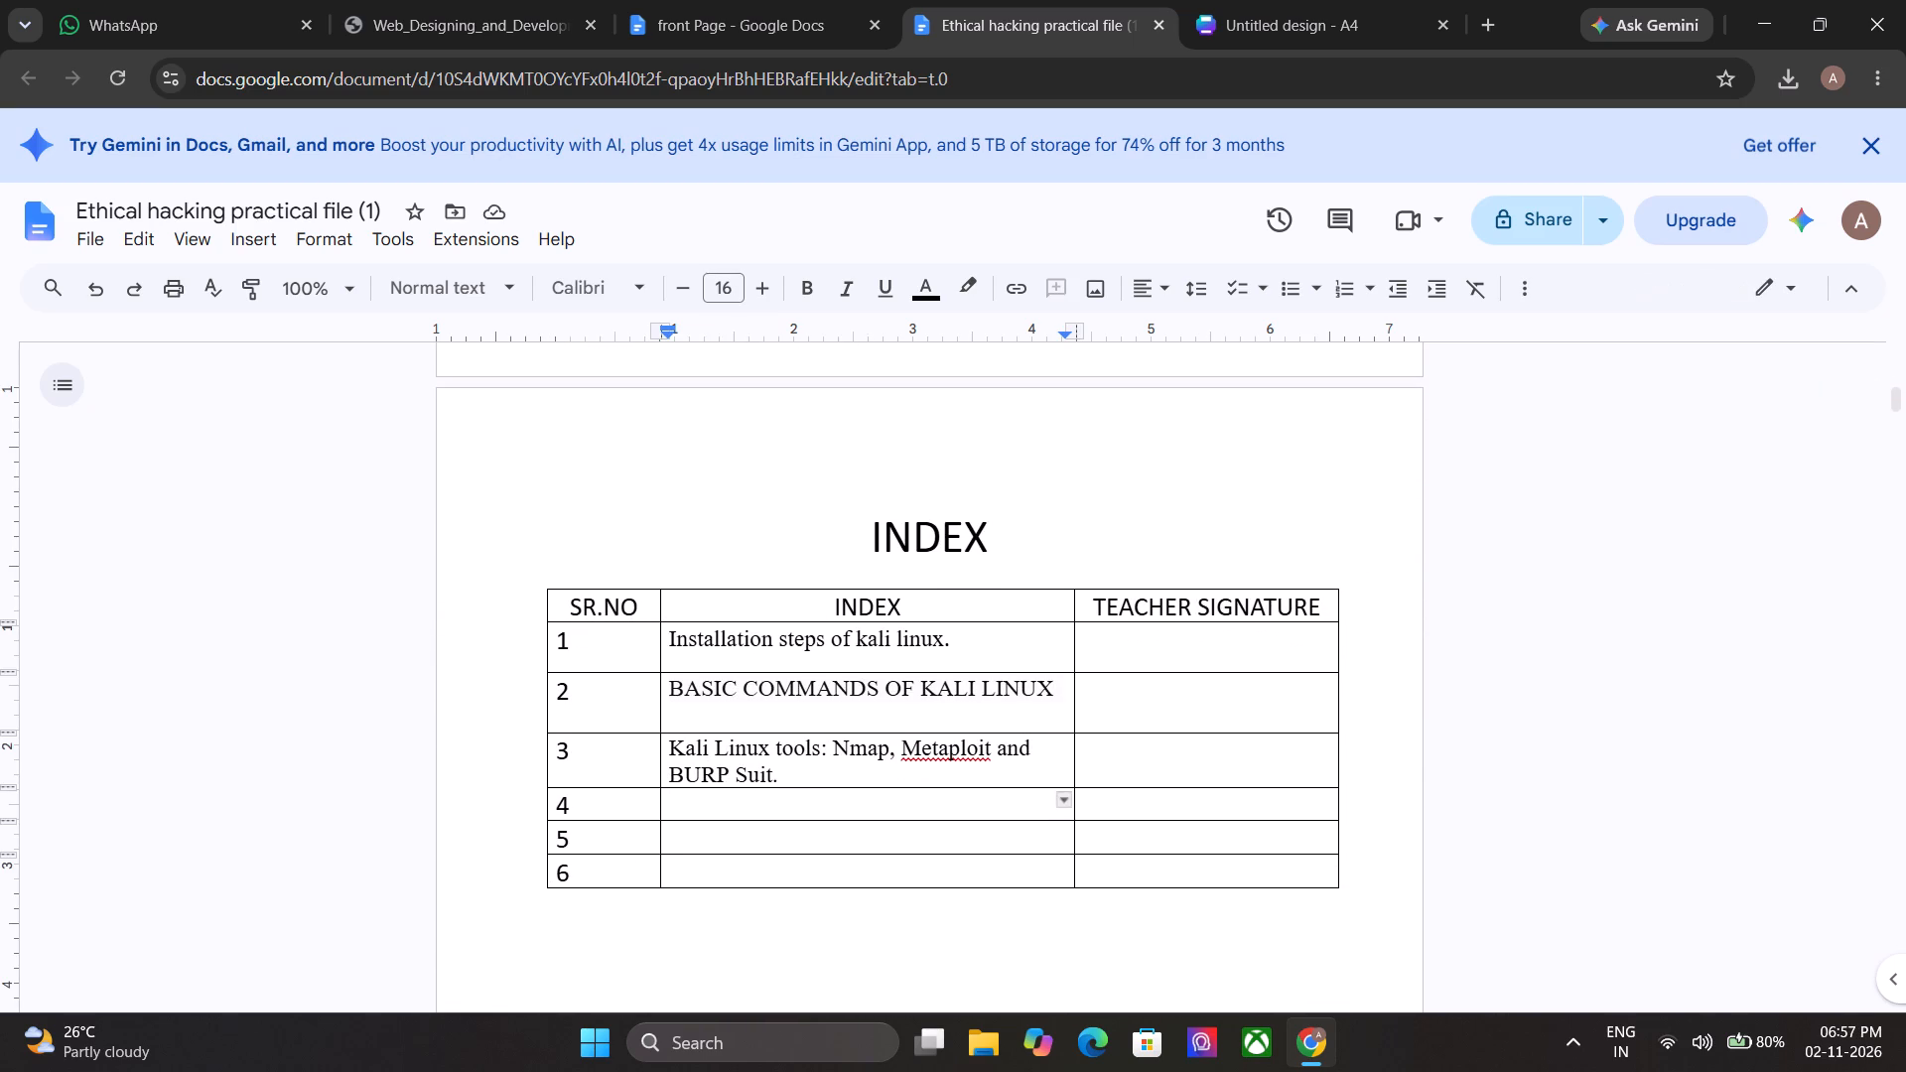
key("ctrl+v")
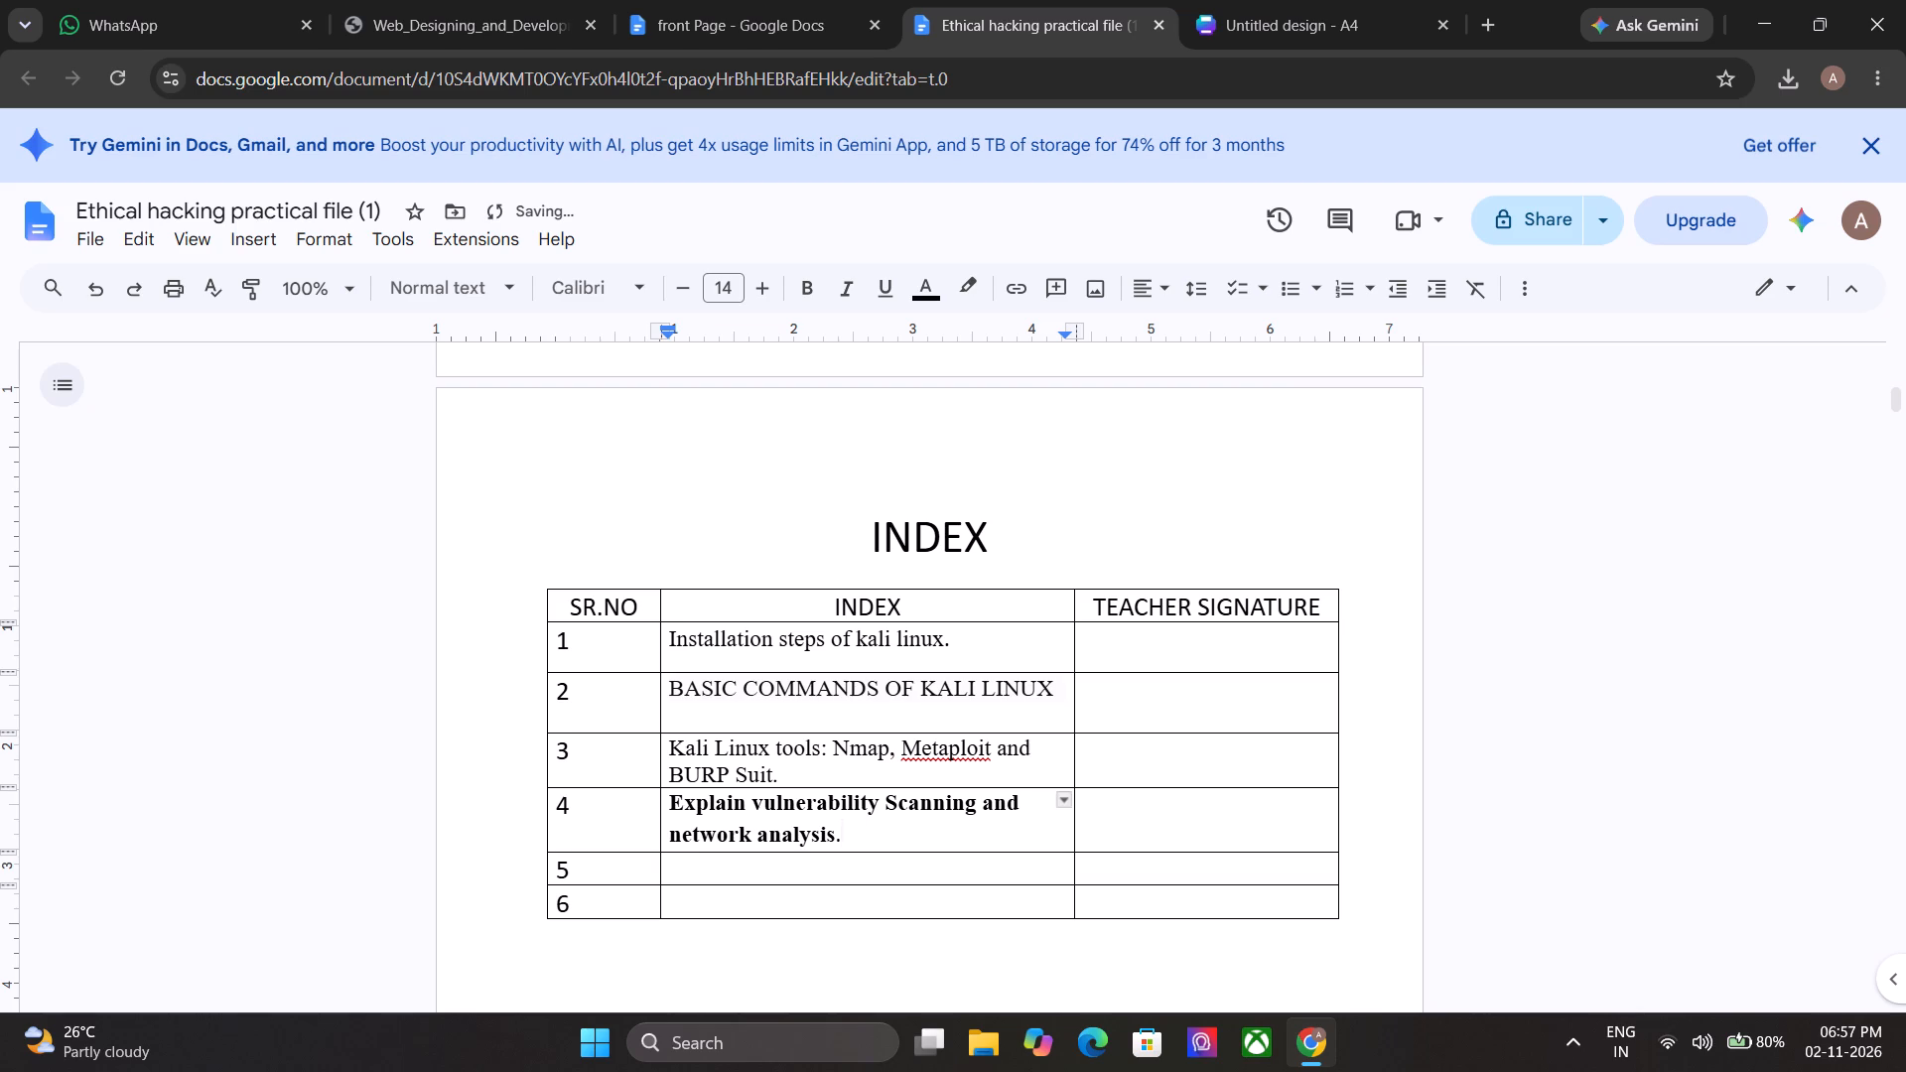
Remove the bold formatting from the vulnerability scanning entry in row 4 of the index table.
left_click_drag(667, 806, 844, 828)
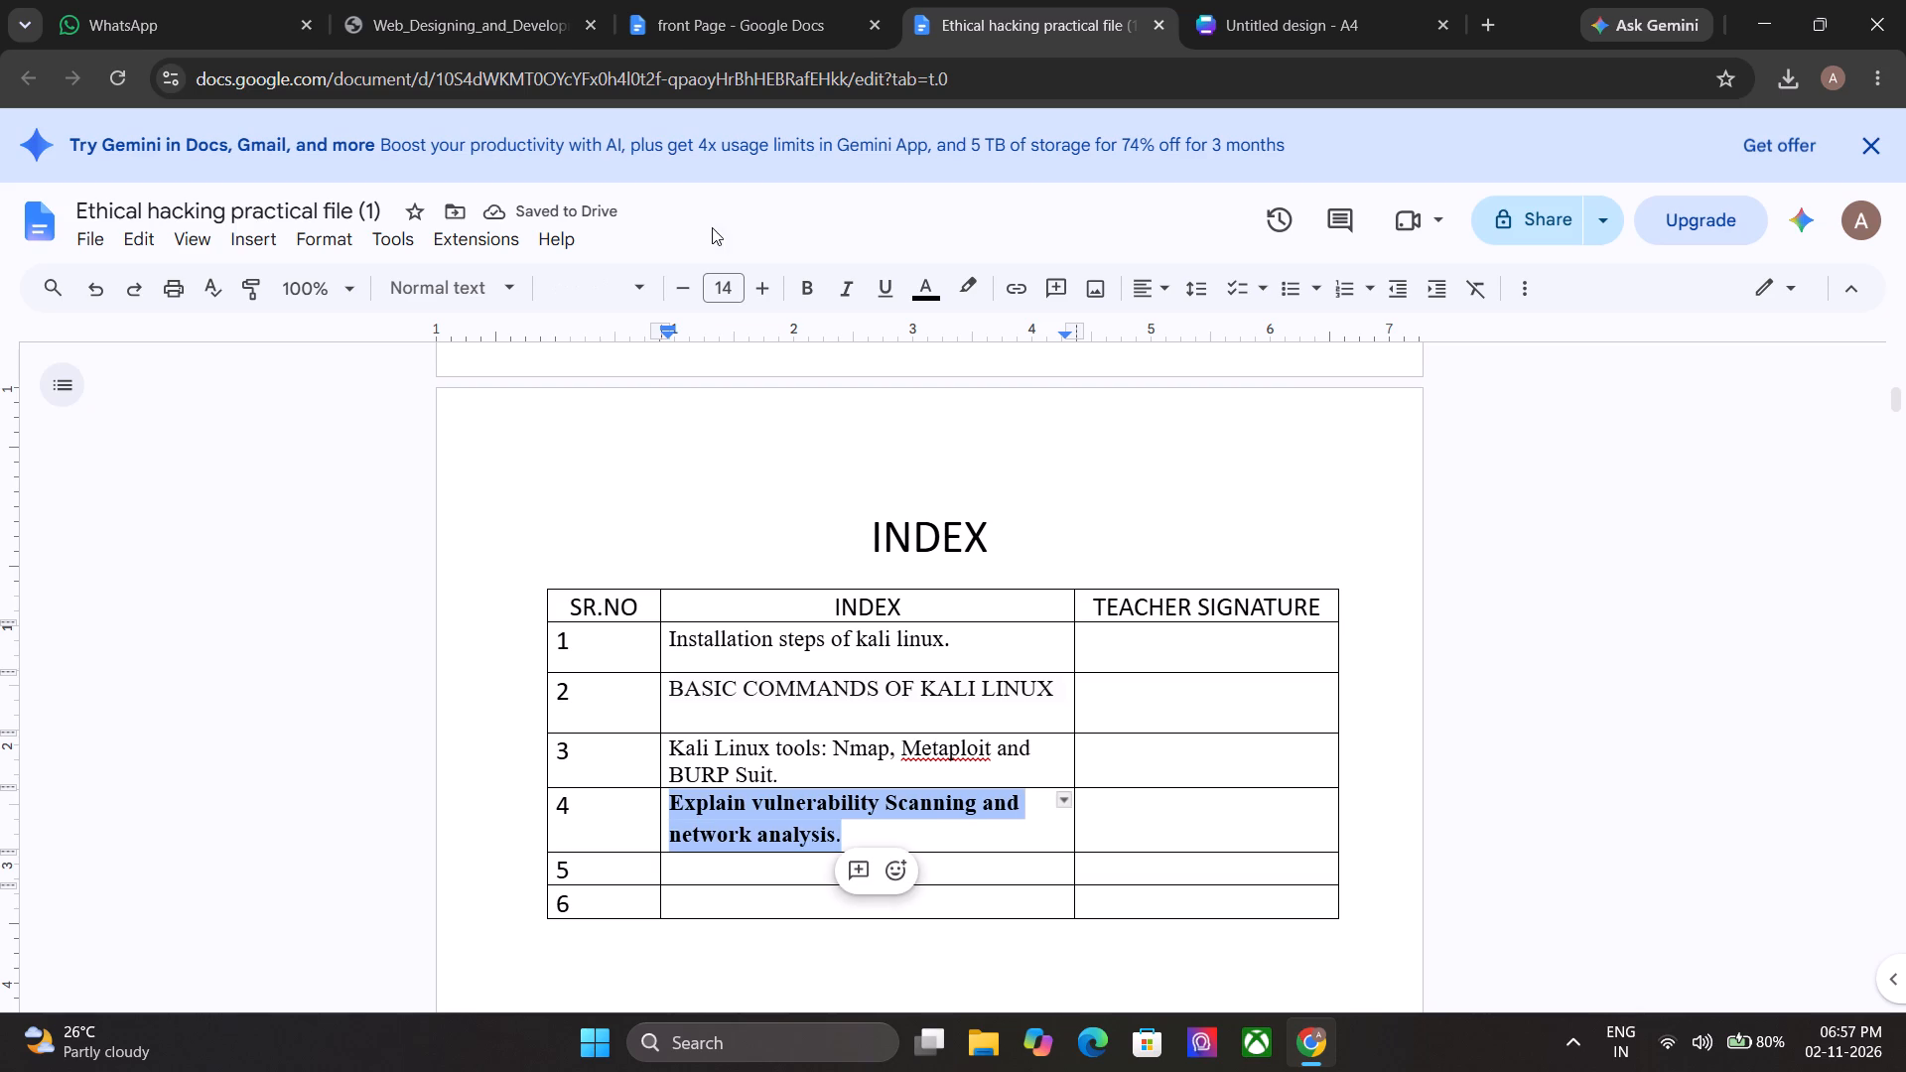
left_click(806, 279)
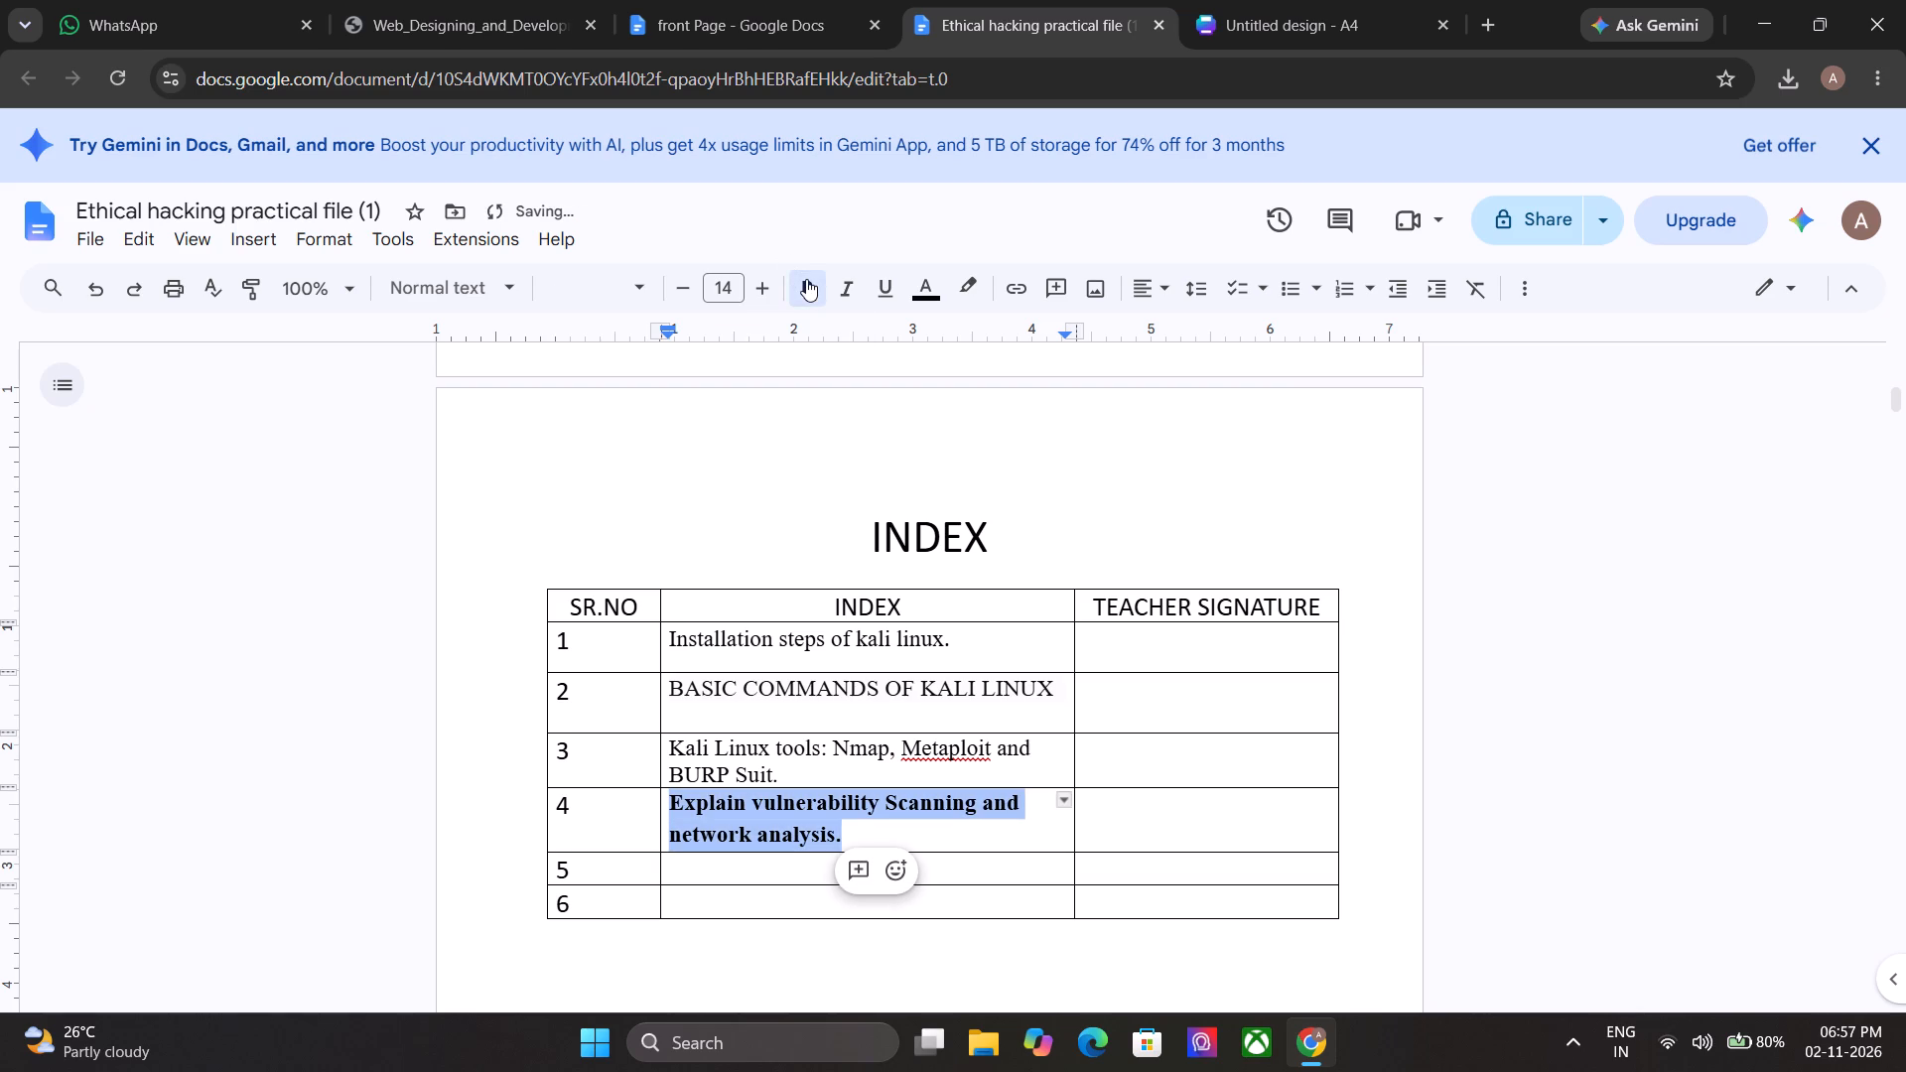
left_click(806, 279)
Copy the Q5 heading text "Explain basic penetration testing on a virtual machine." into row 5 of the index table.
scroll(990, 995, "down", 18)
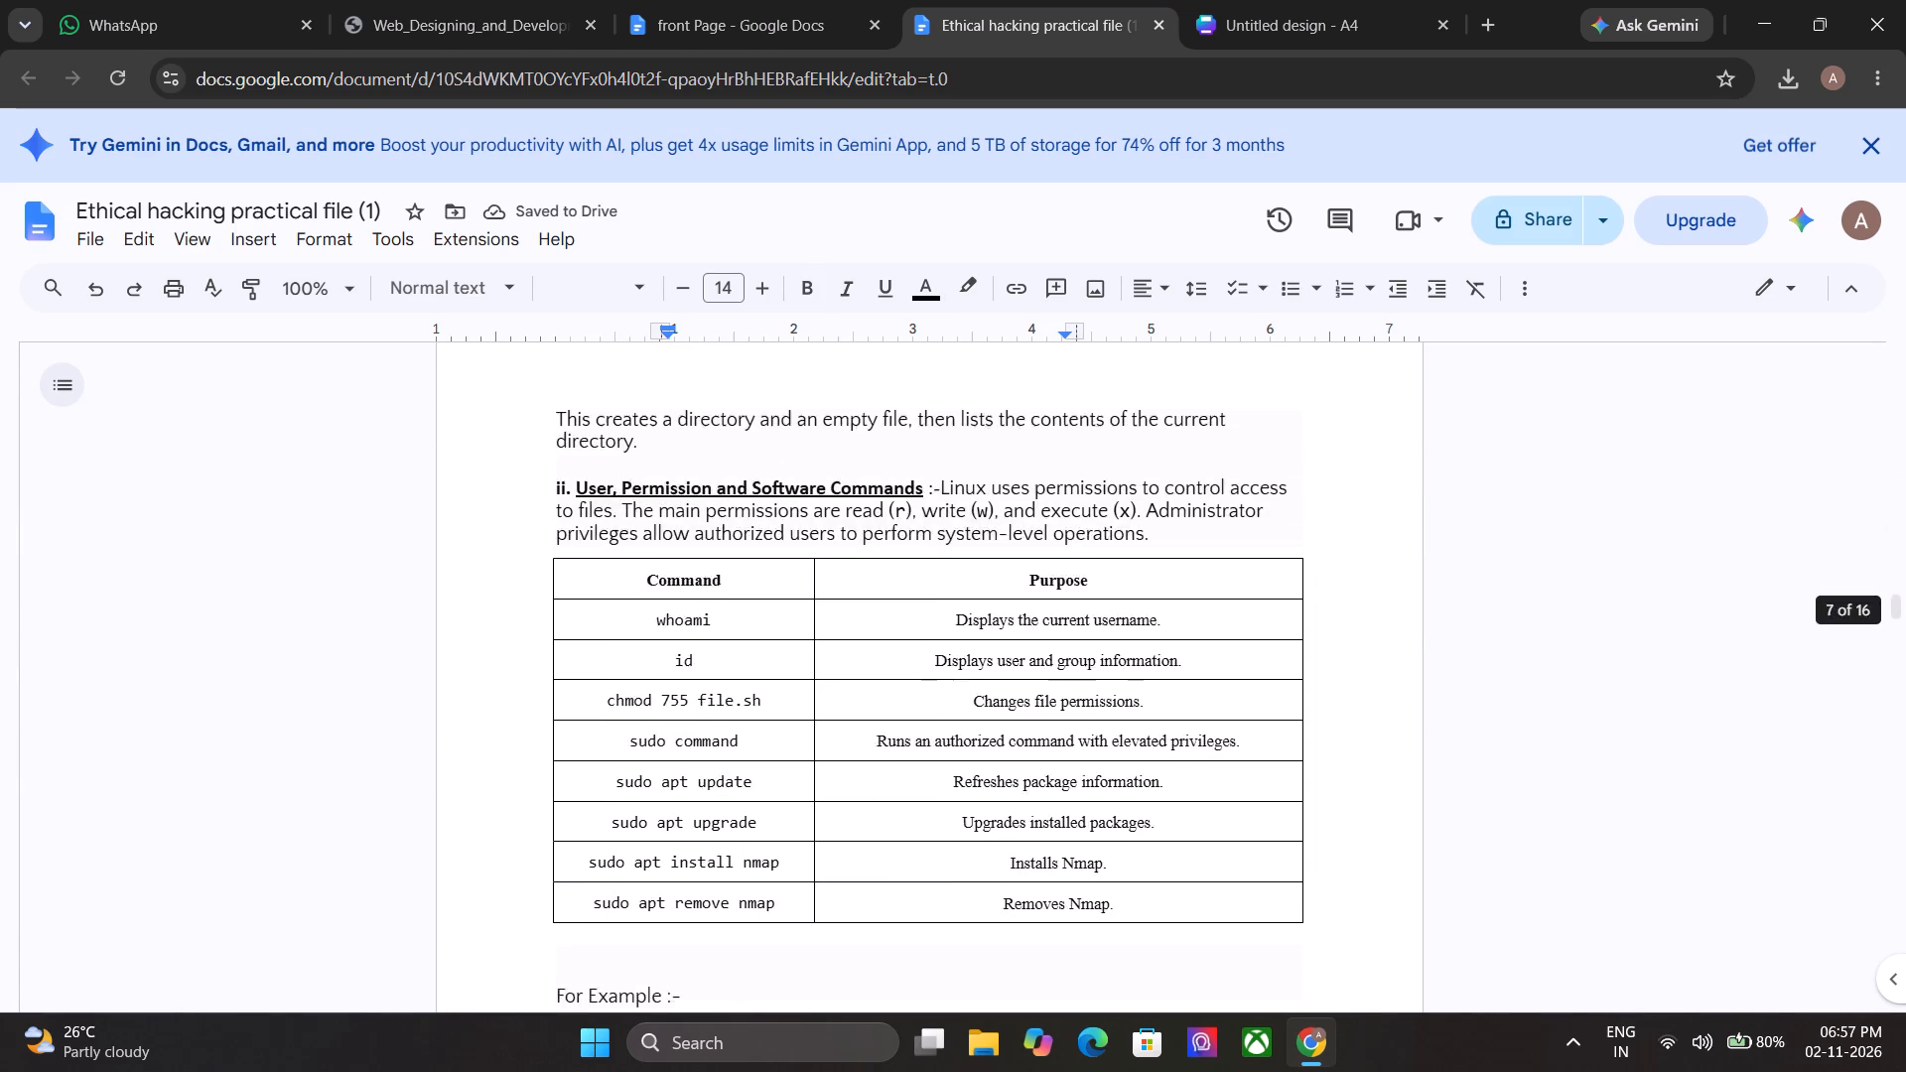
scroll(990, 995, "down", 6)
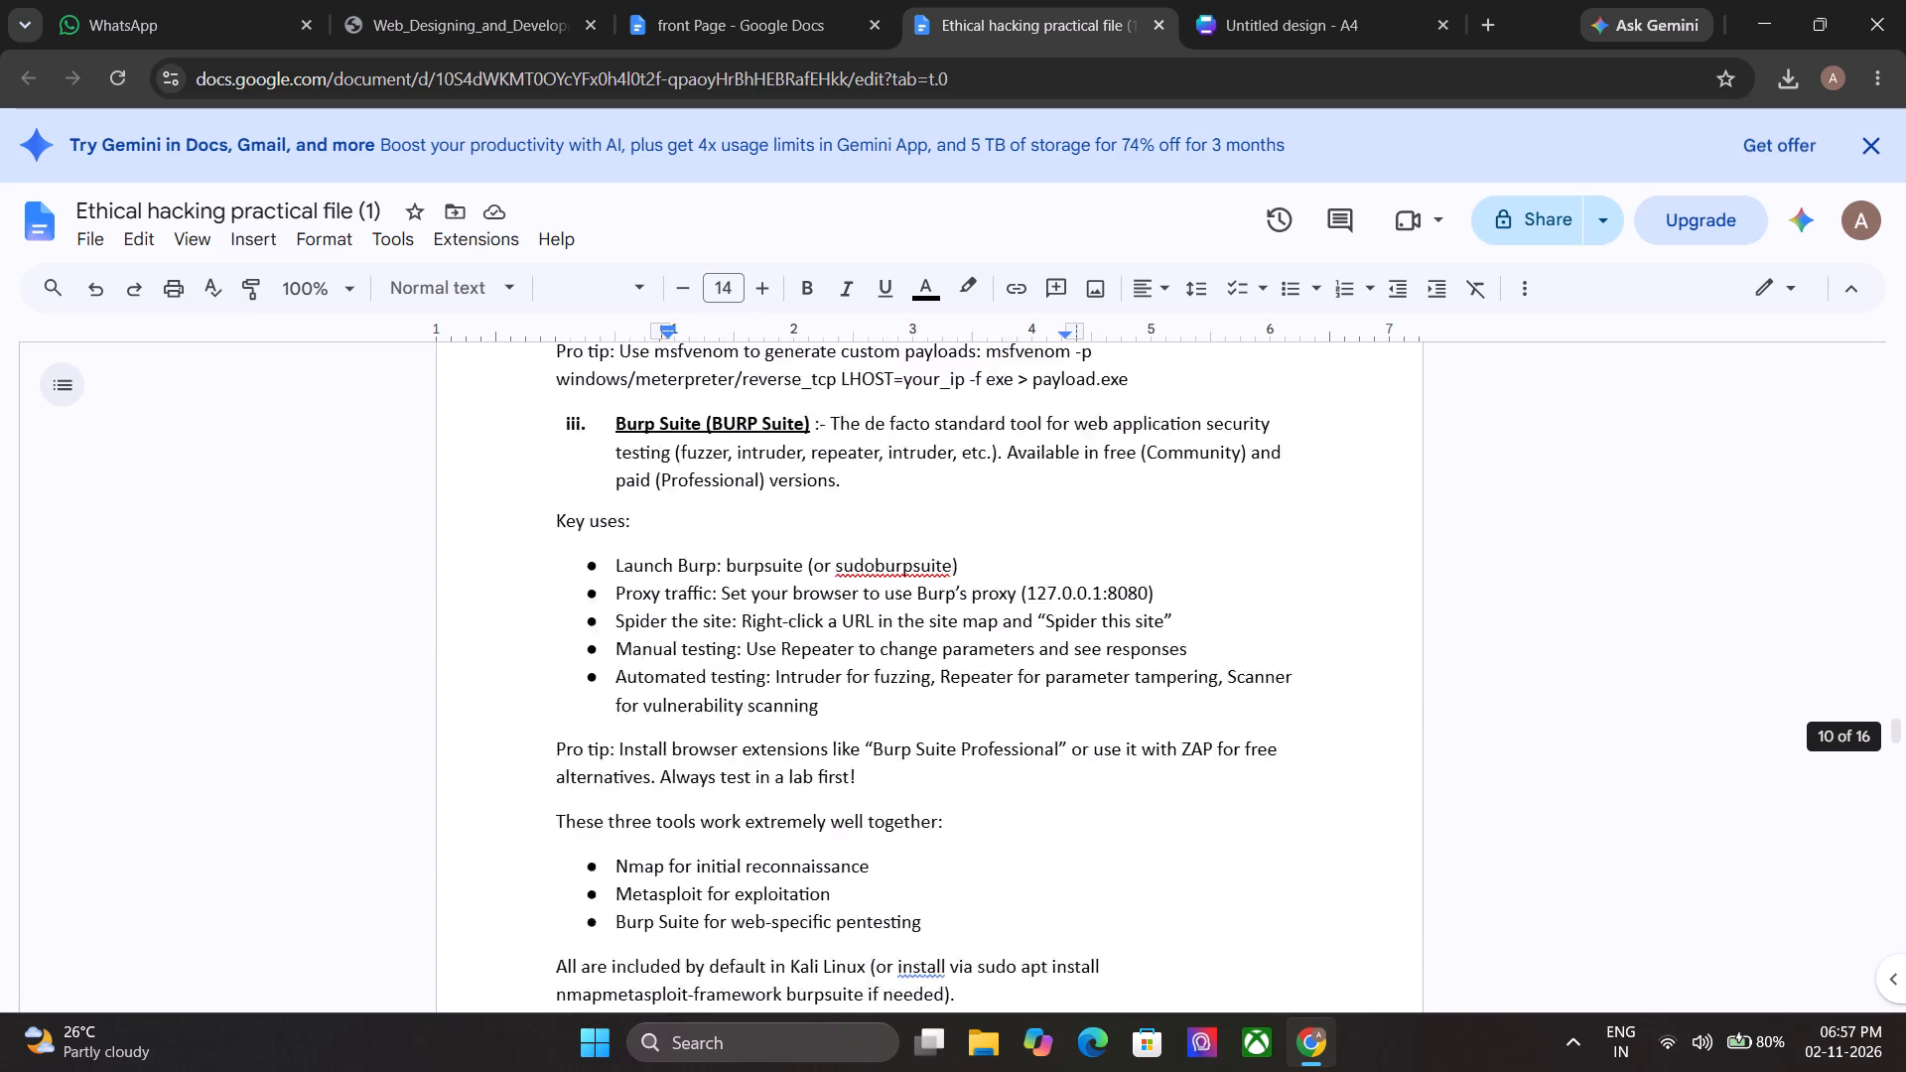
scroll(990, 995, "down", 3)
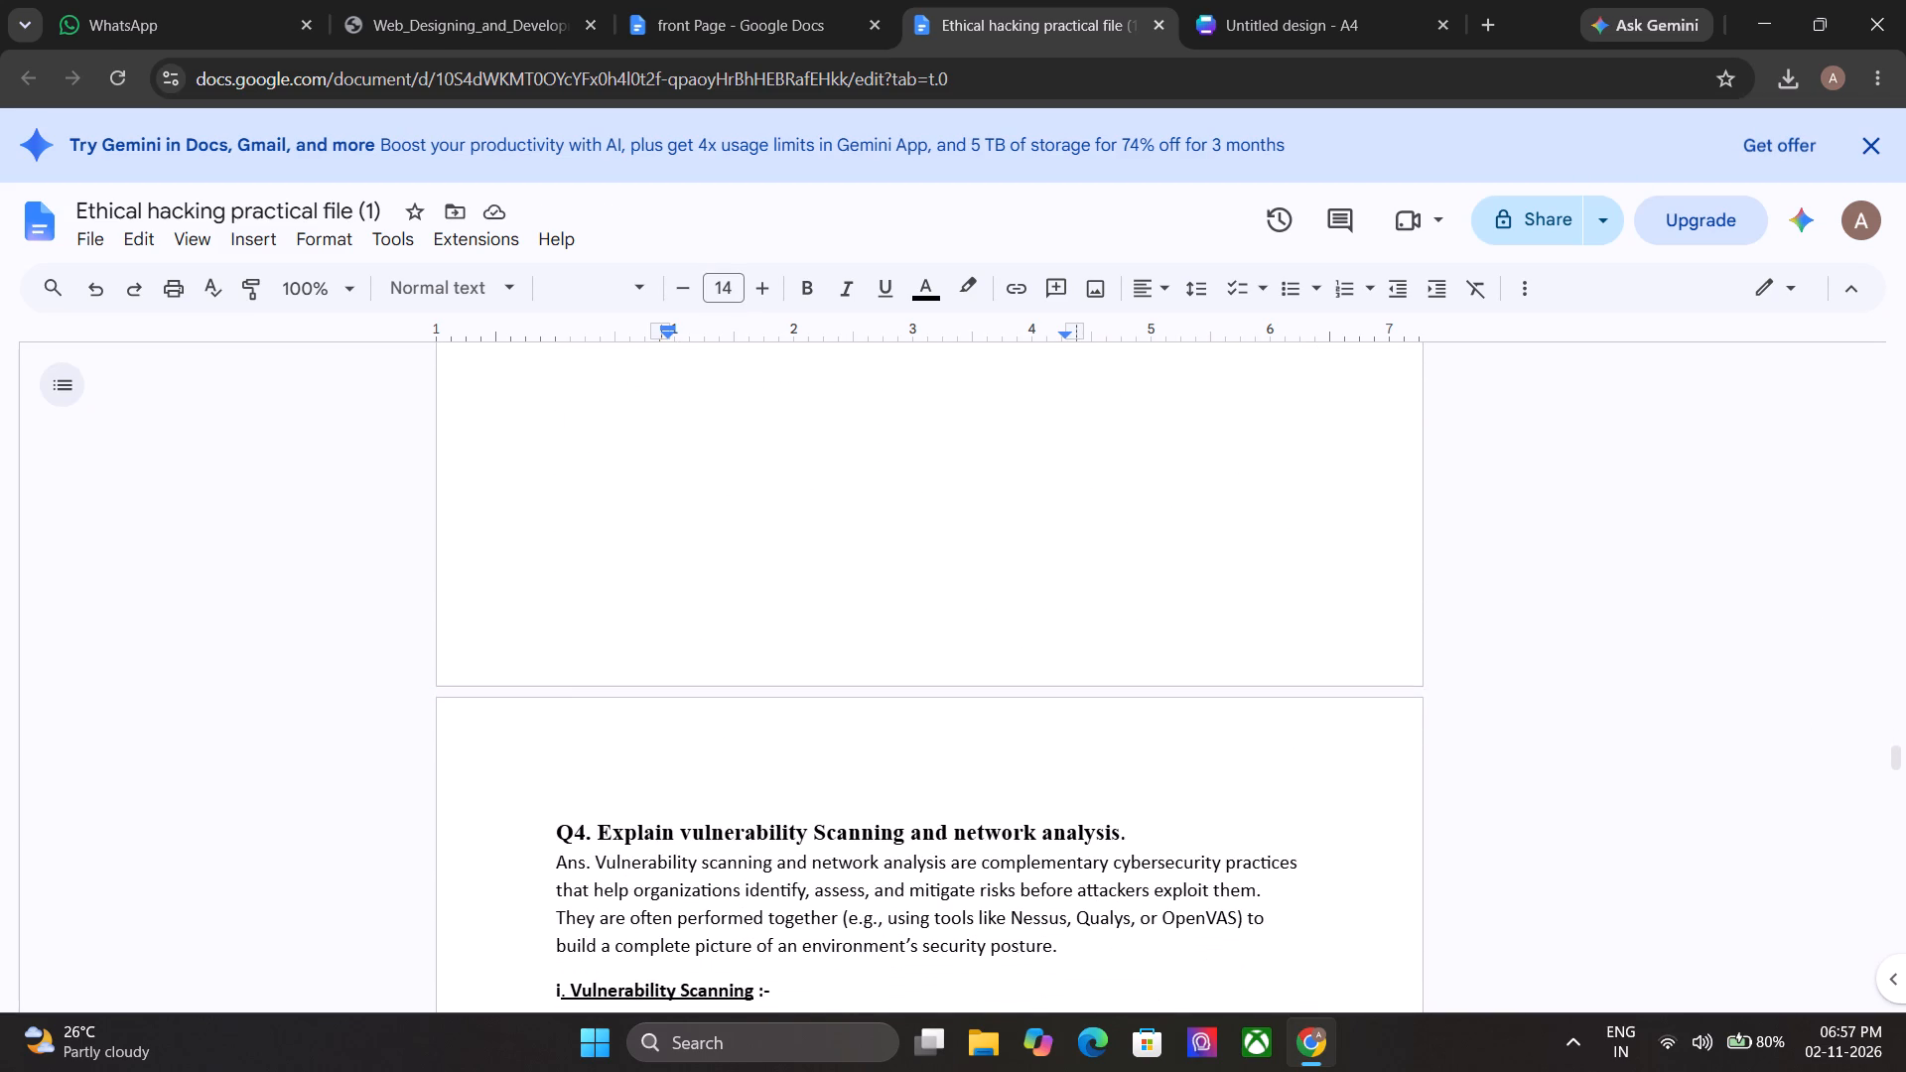
scroll(990, 995, "down", 9)
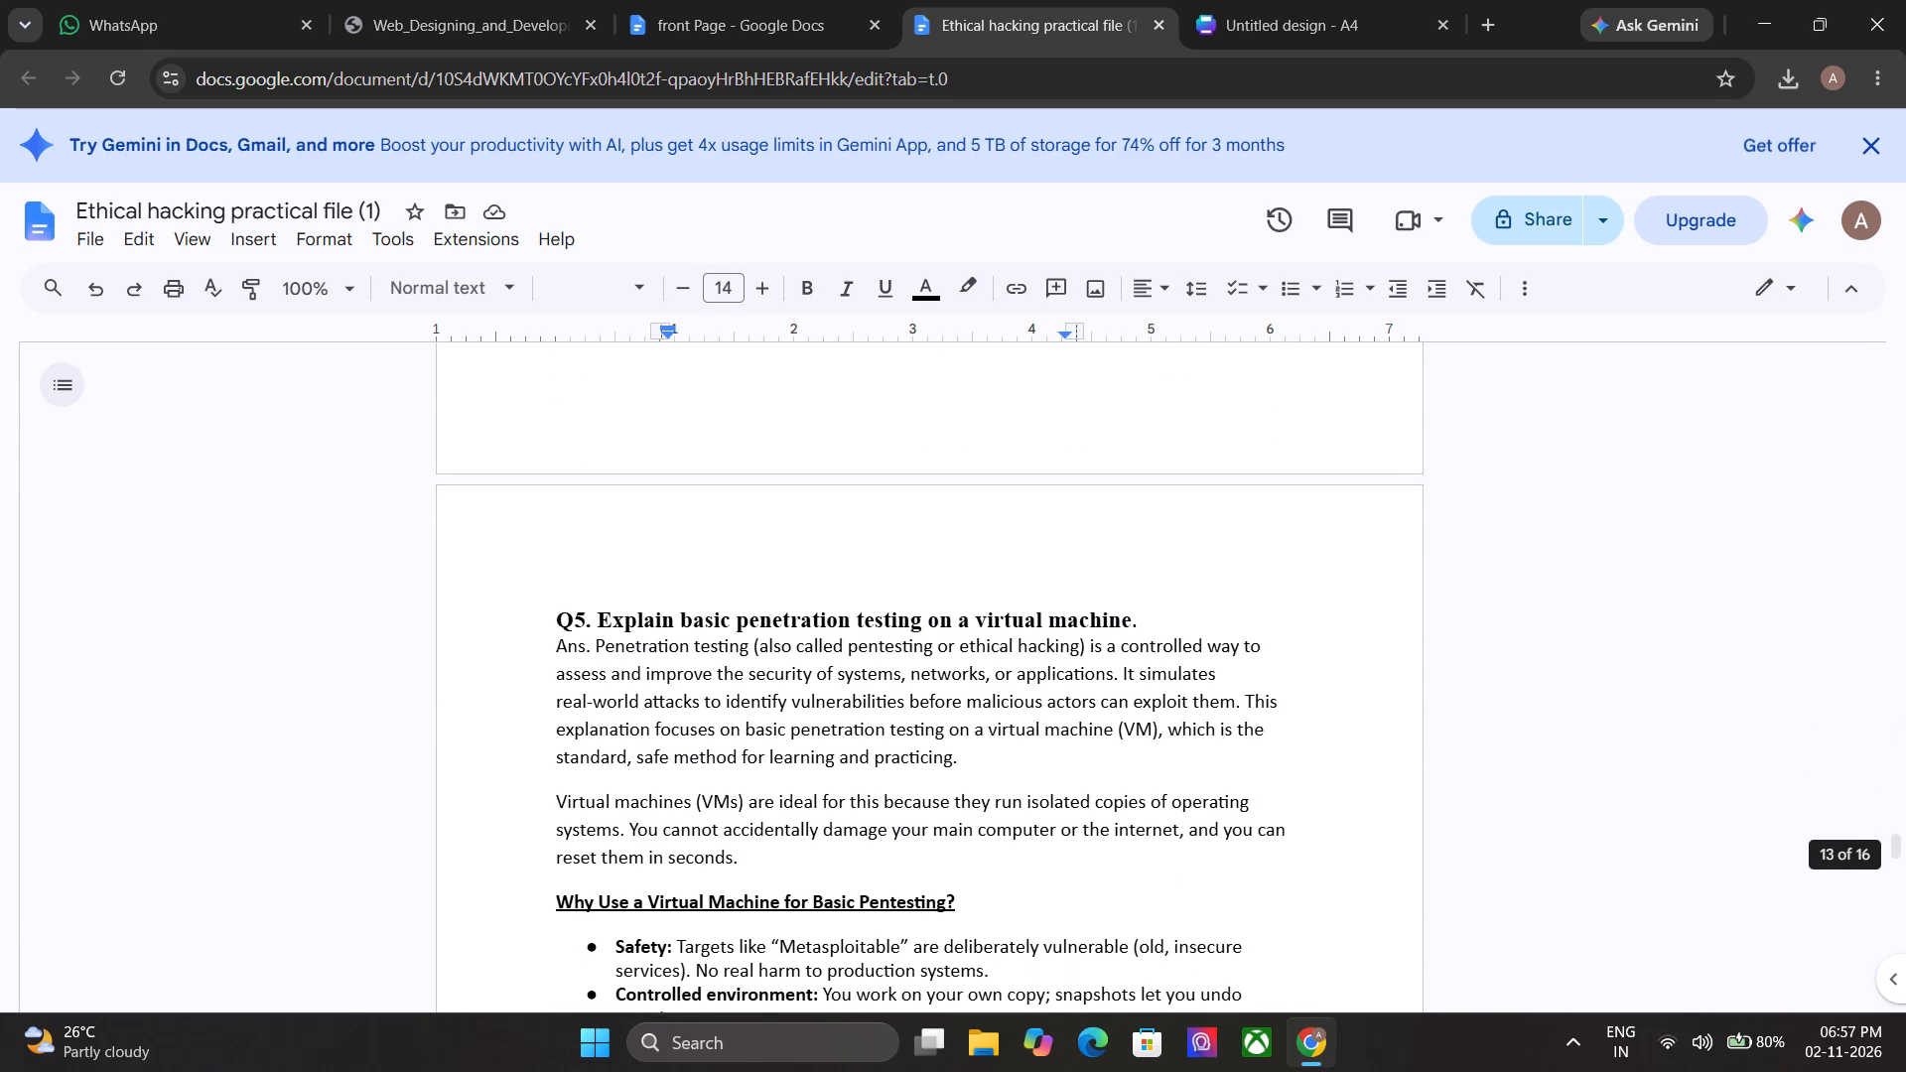
left_click_drag(601, 605, 819, 588)
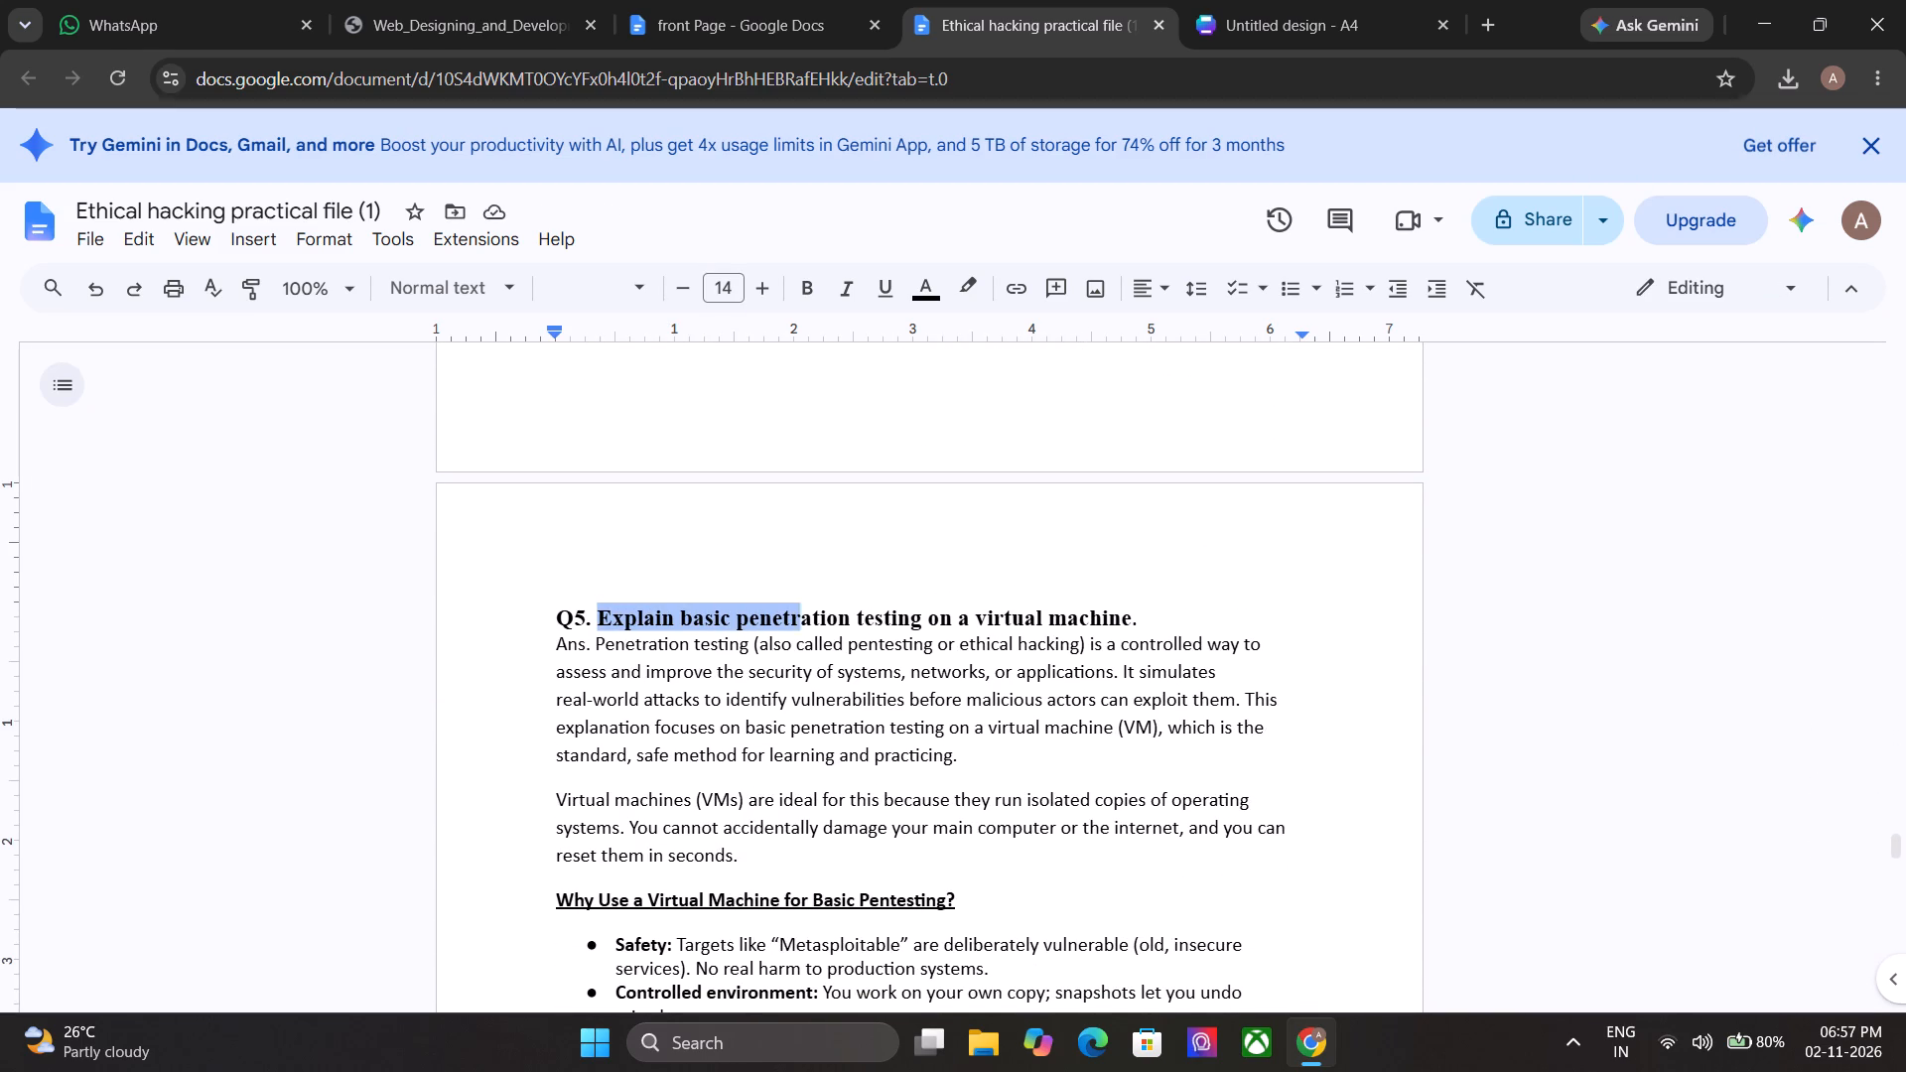
left_click_drag(819, 588, 1144, 591)
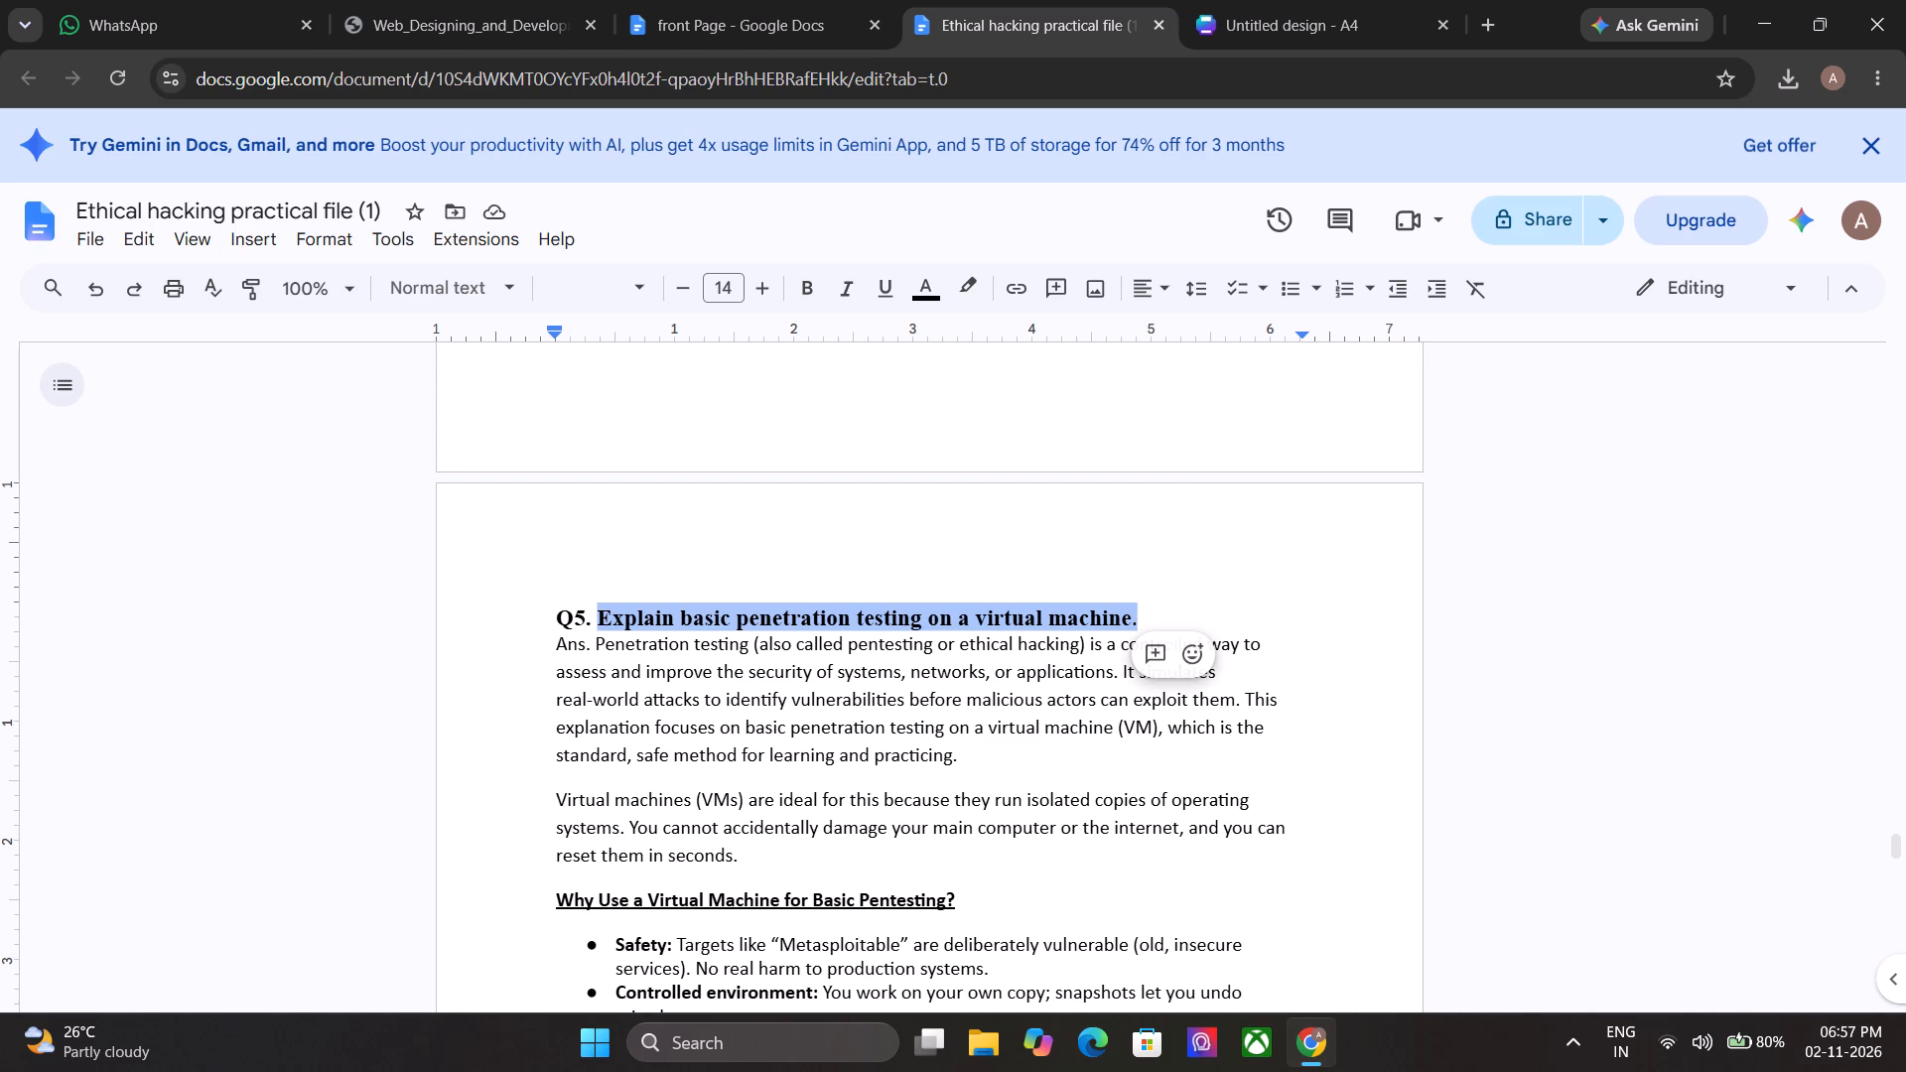
key("ctrl+c")
scroll(1144, 591, "up", 20)
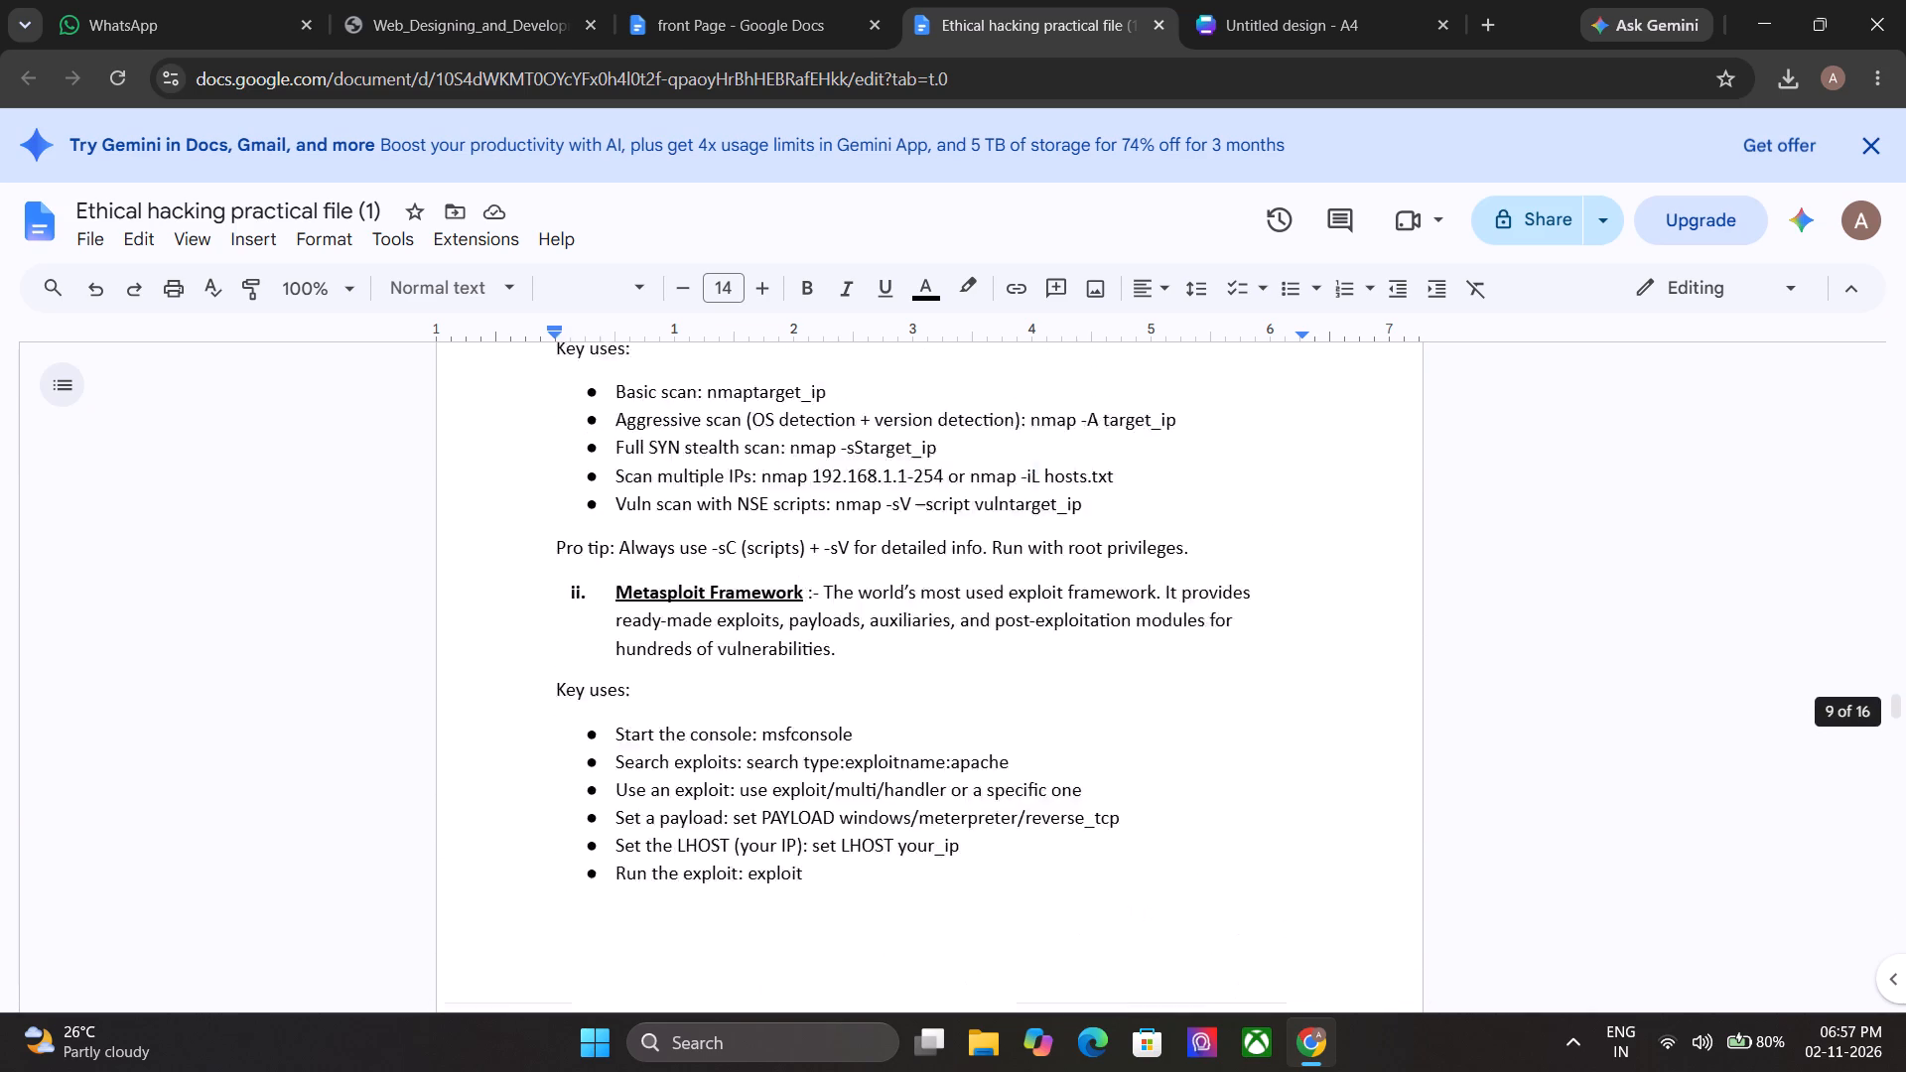
scroll(1144, 591, "up", 13)
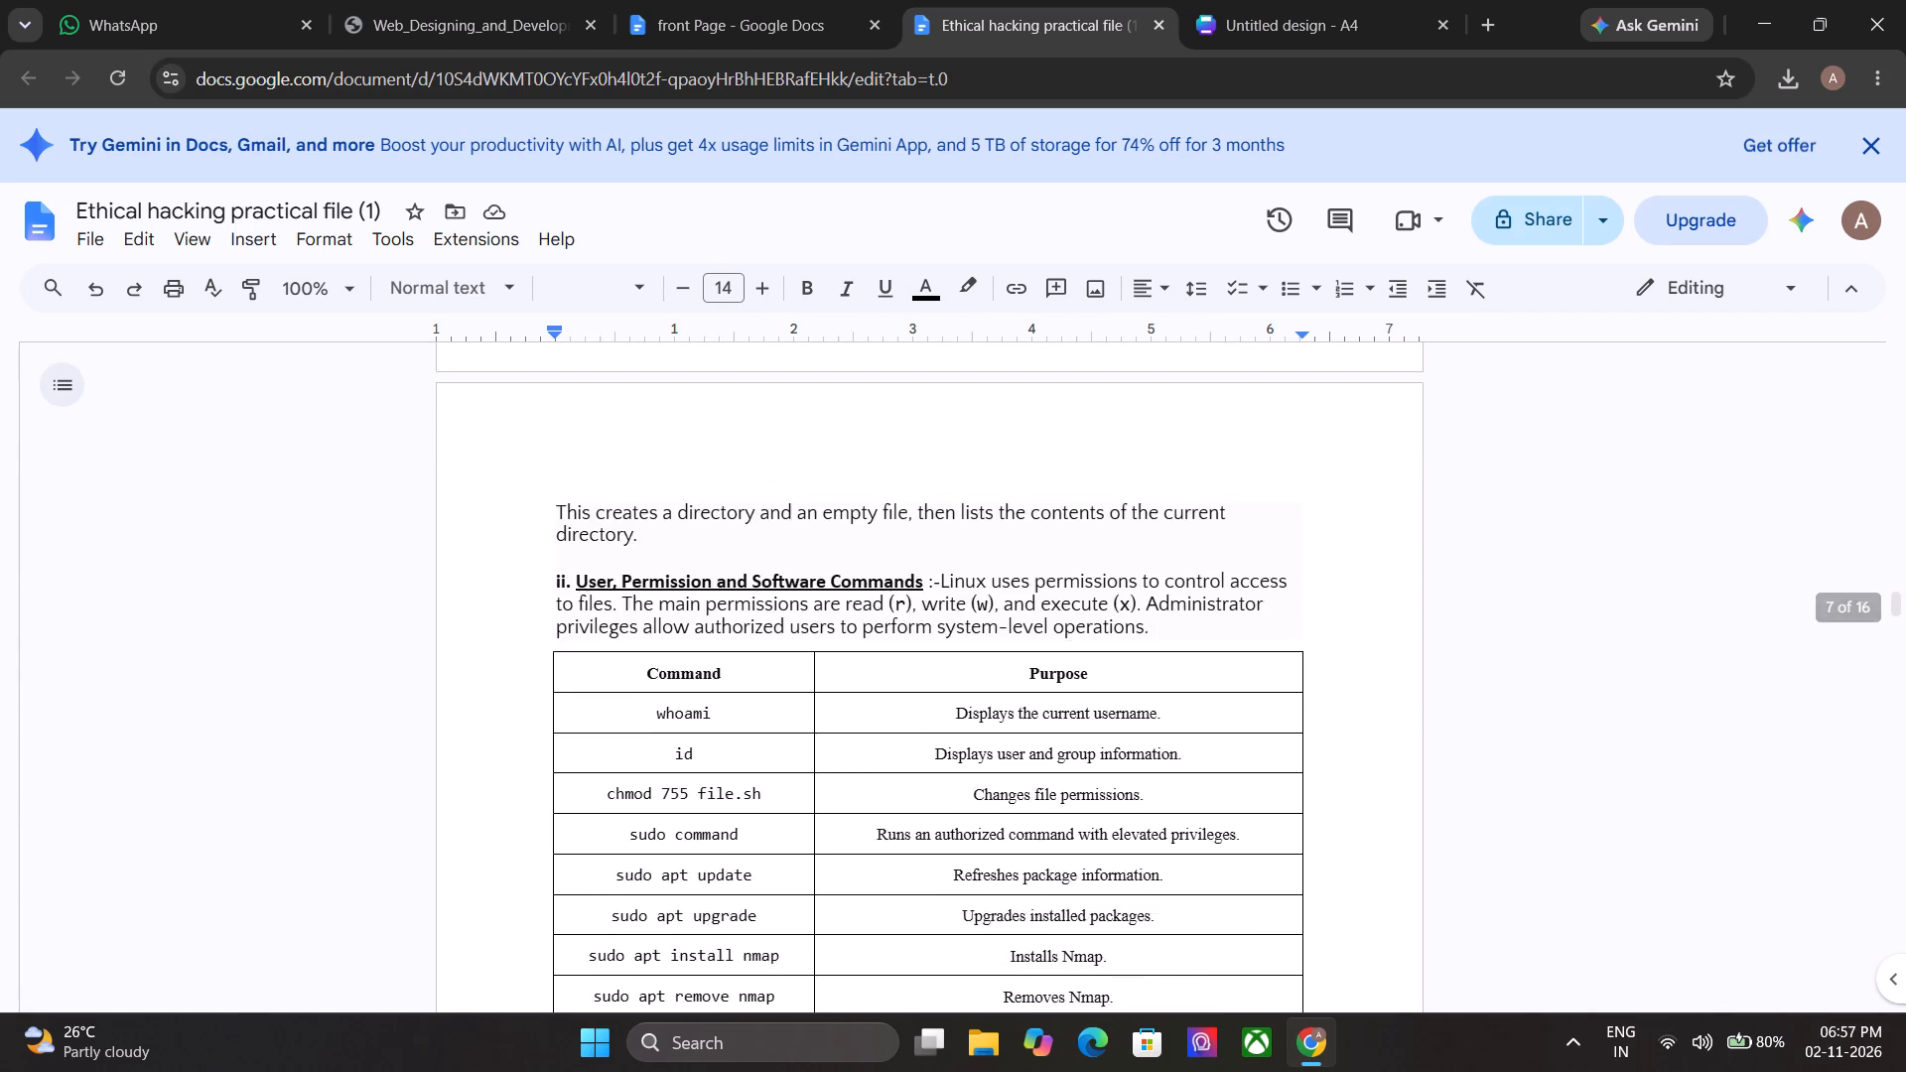
scroll(1144, 591, "up", 13)
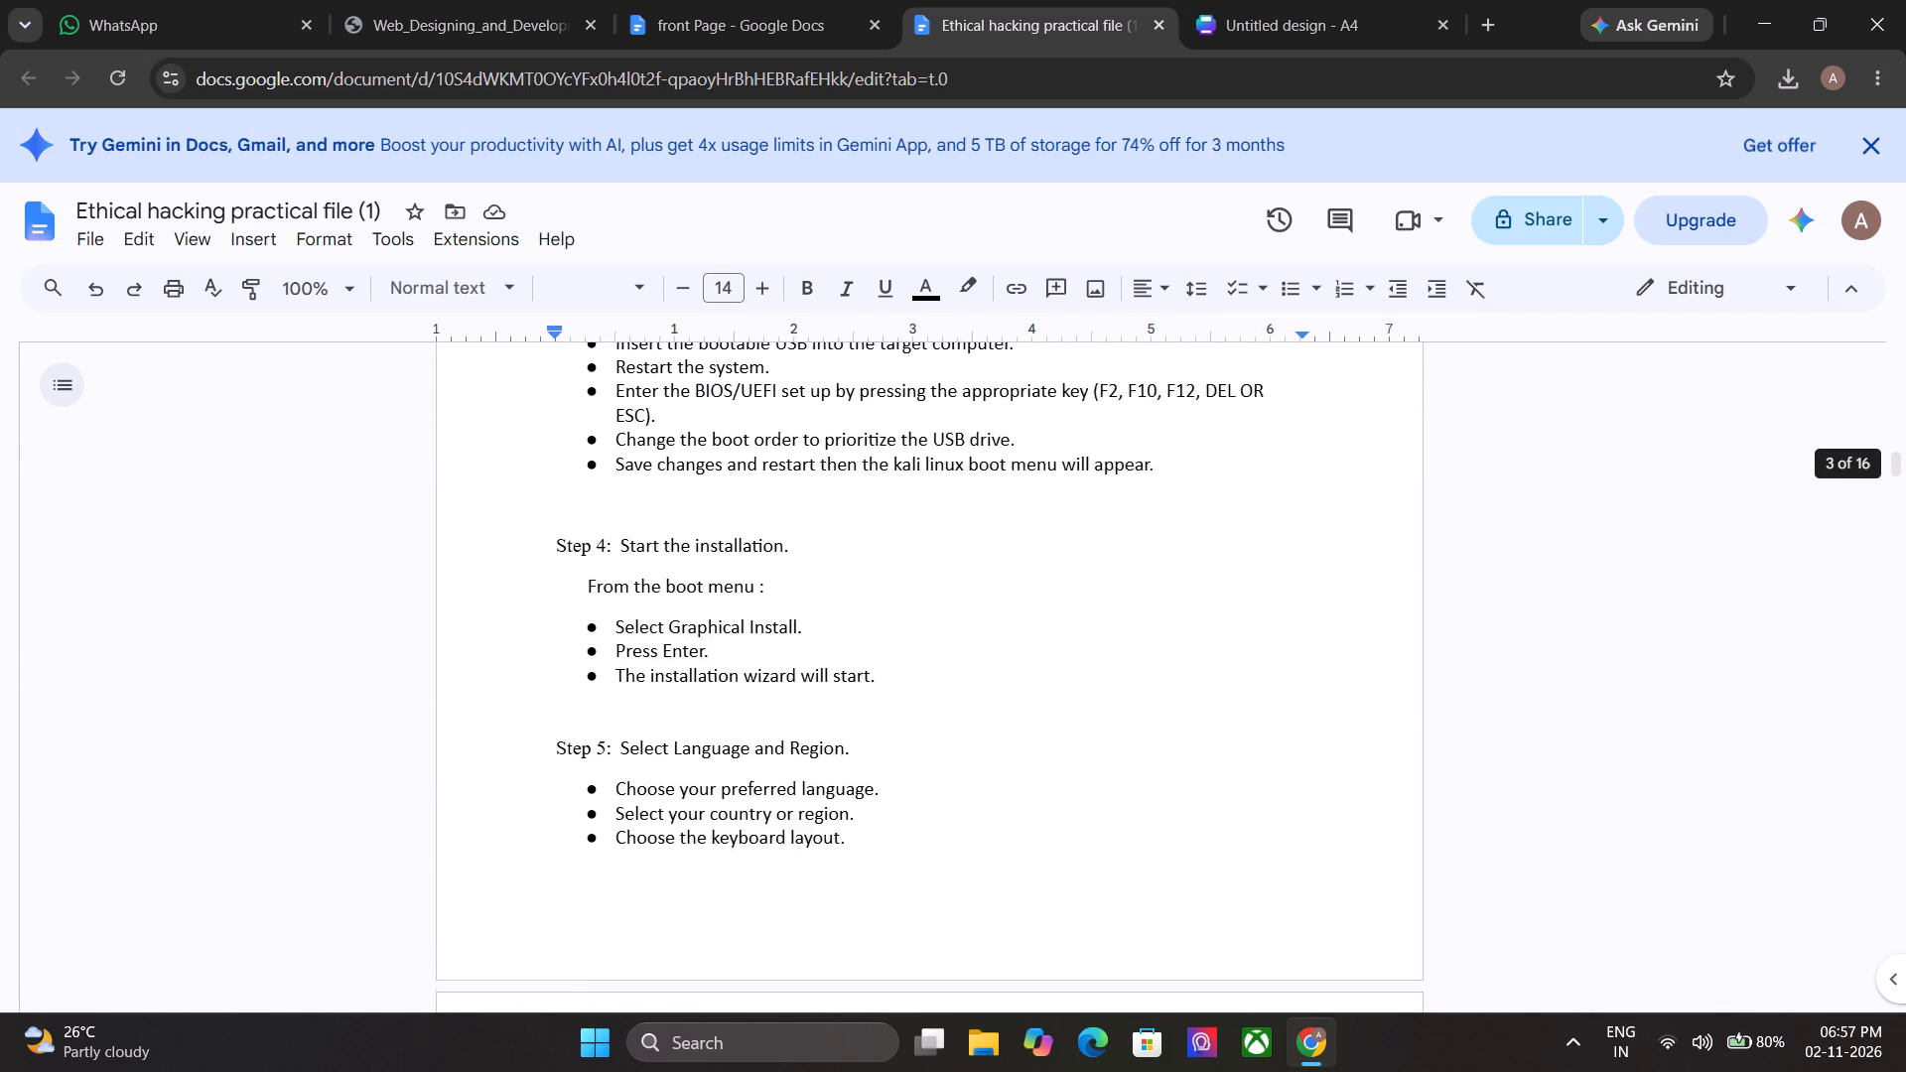
scroll(1144, 591, "up", 8)
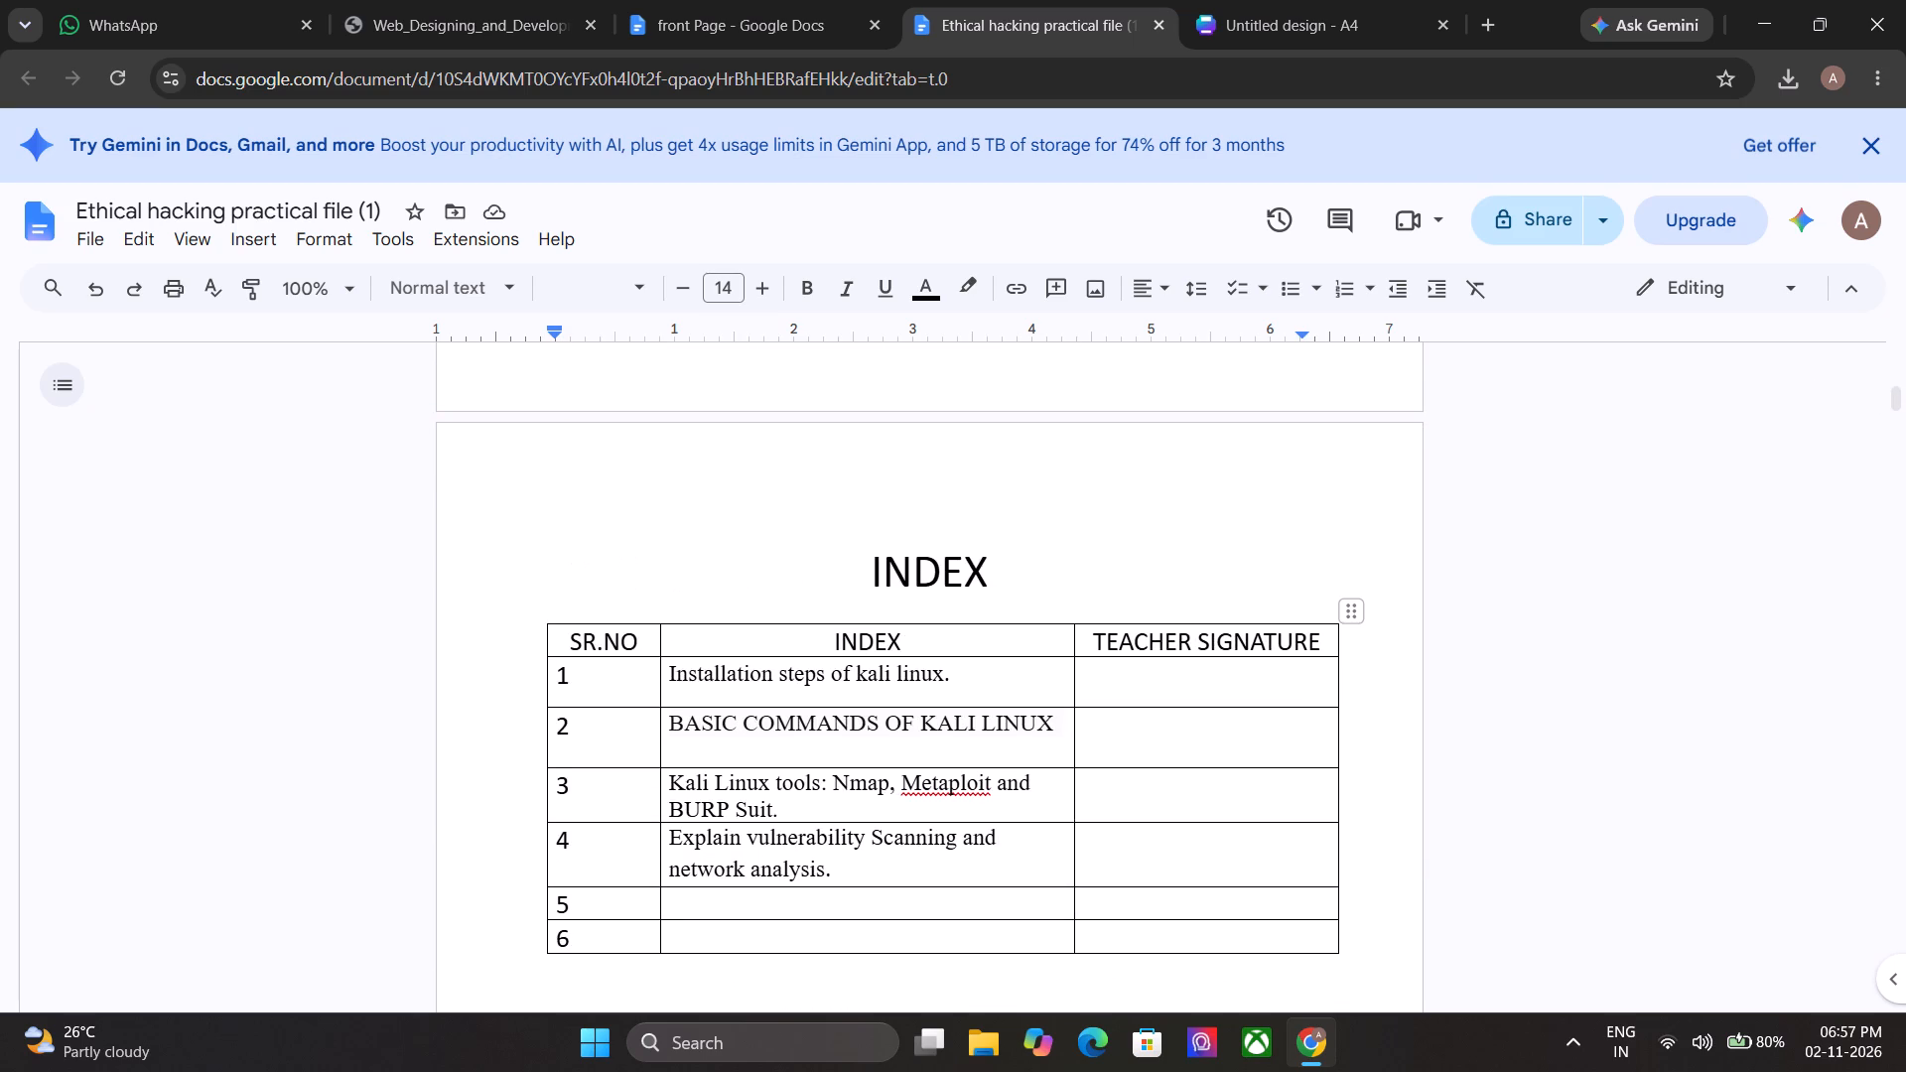
left_click(732, 908)
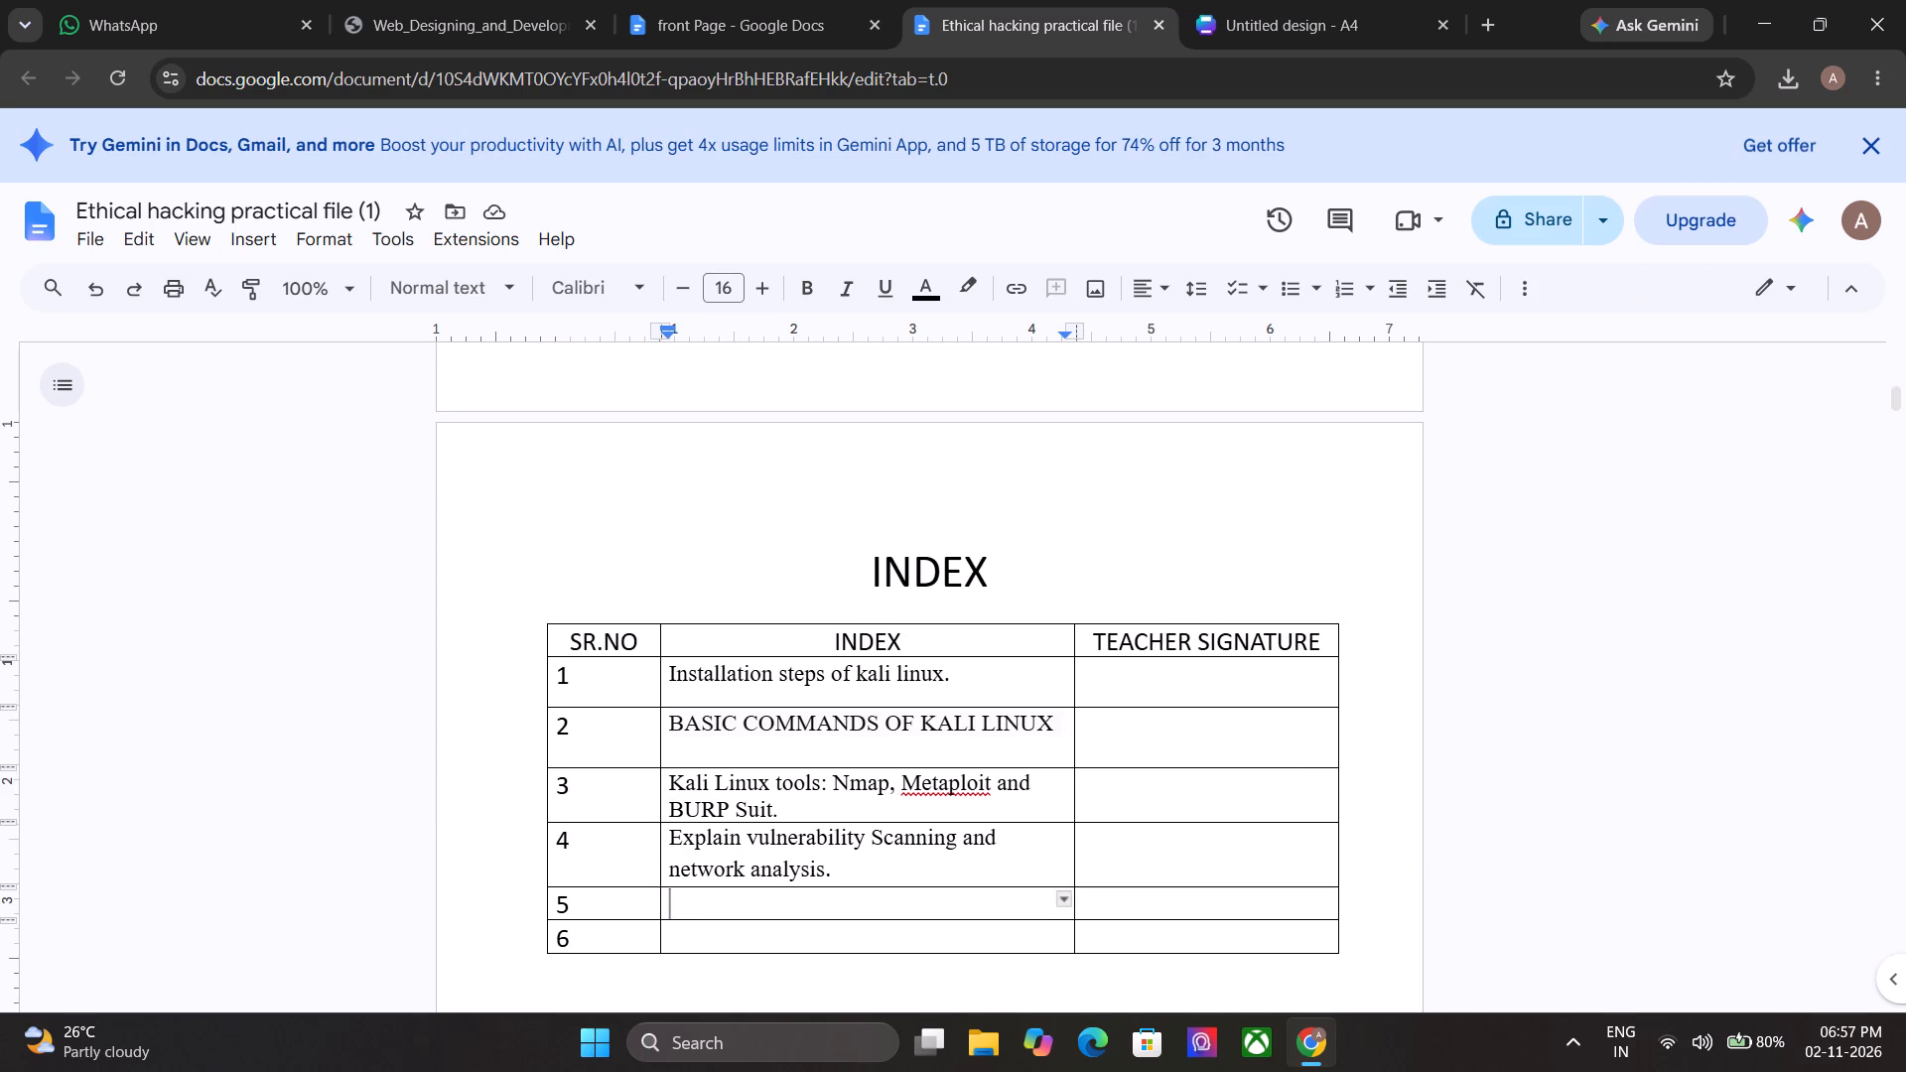
key("ctrl+v")
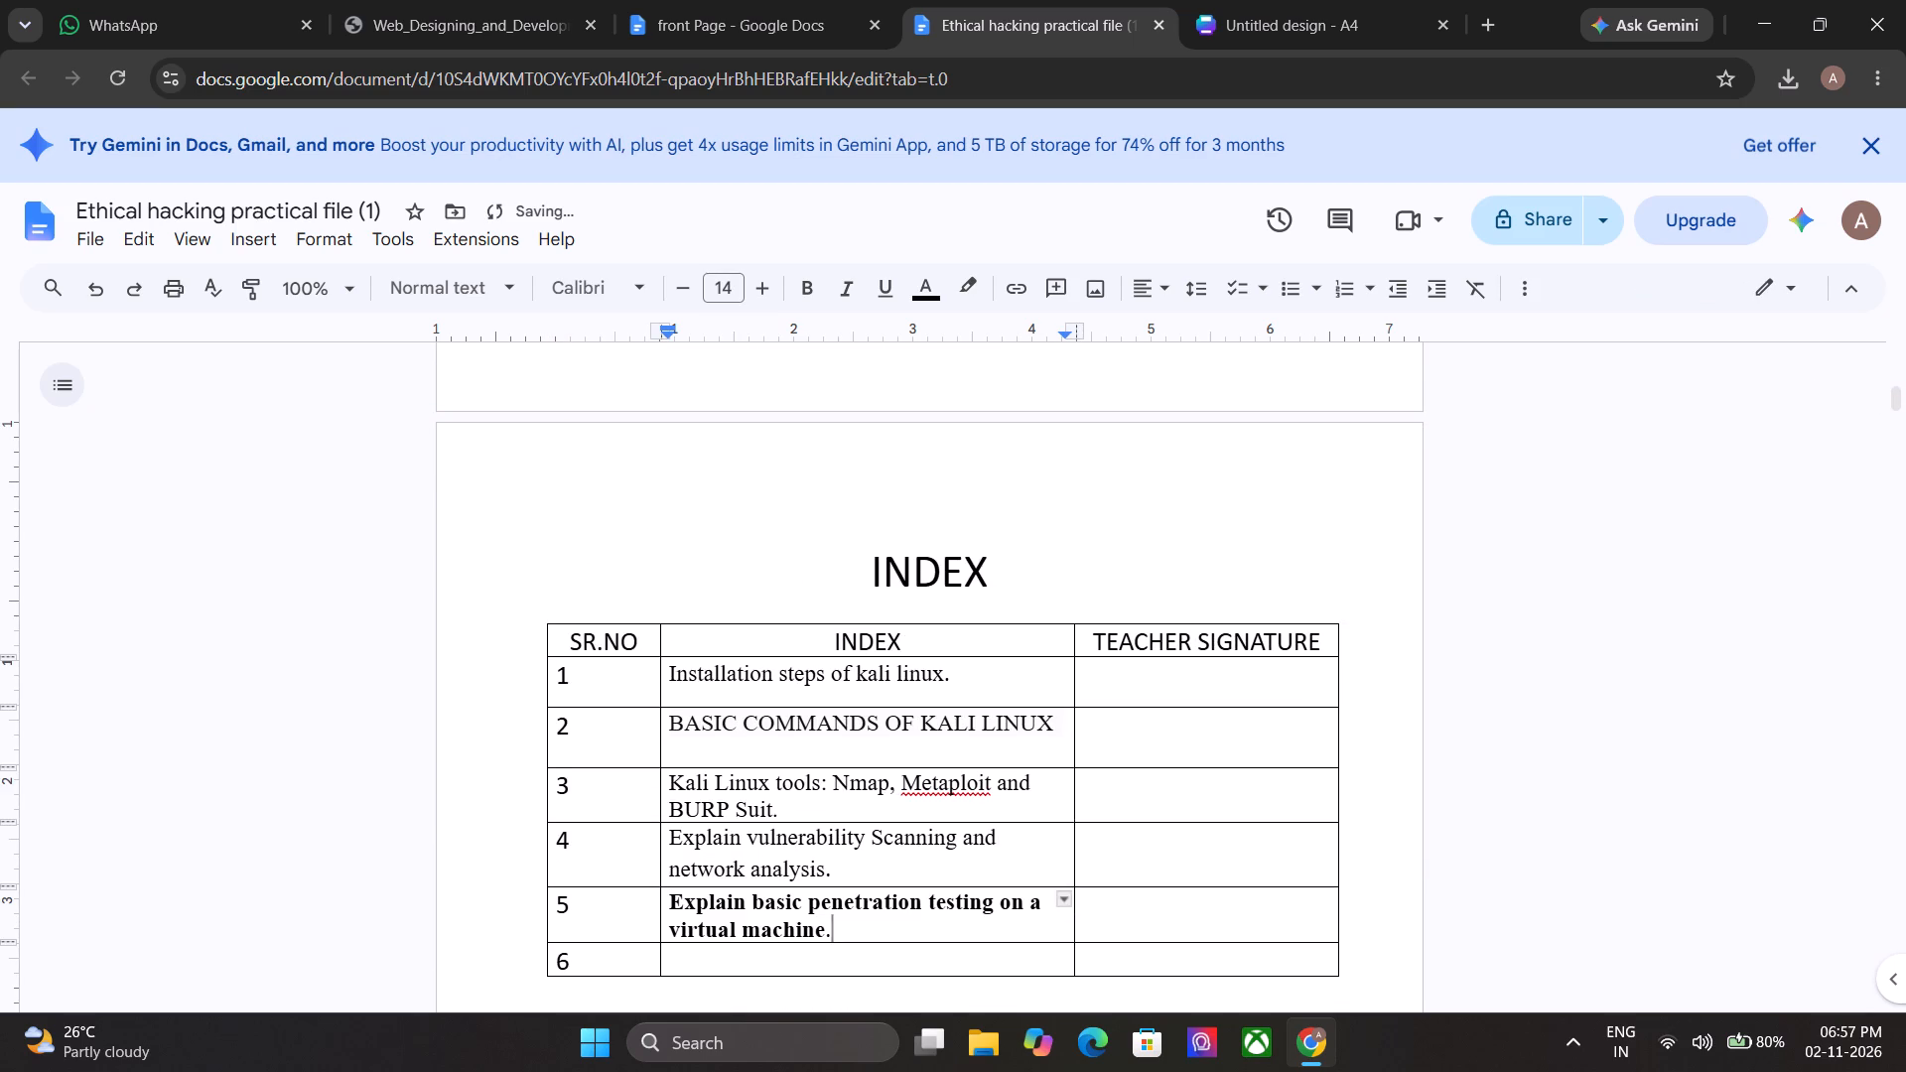
Correct the misspelled tool name in row 3 of the index table to the suggested spelling "Metasploit".
left_click(950, 785)
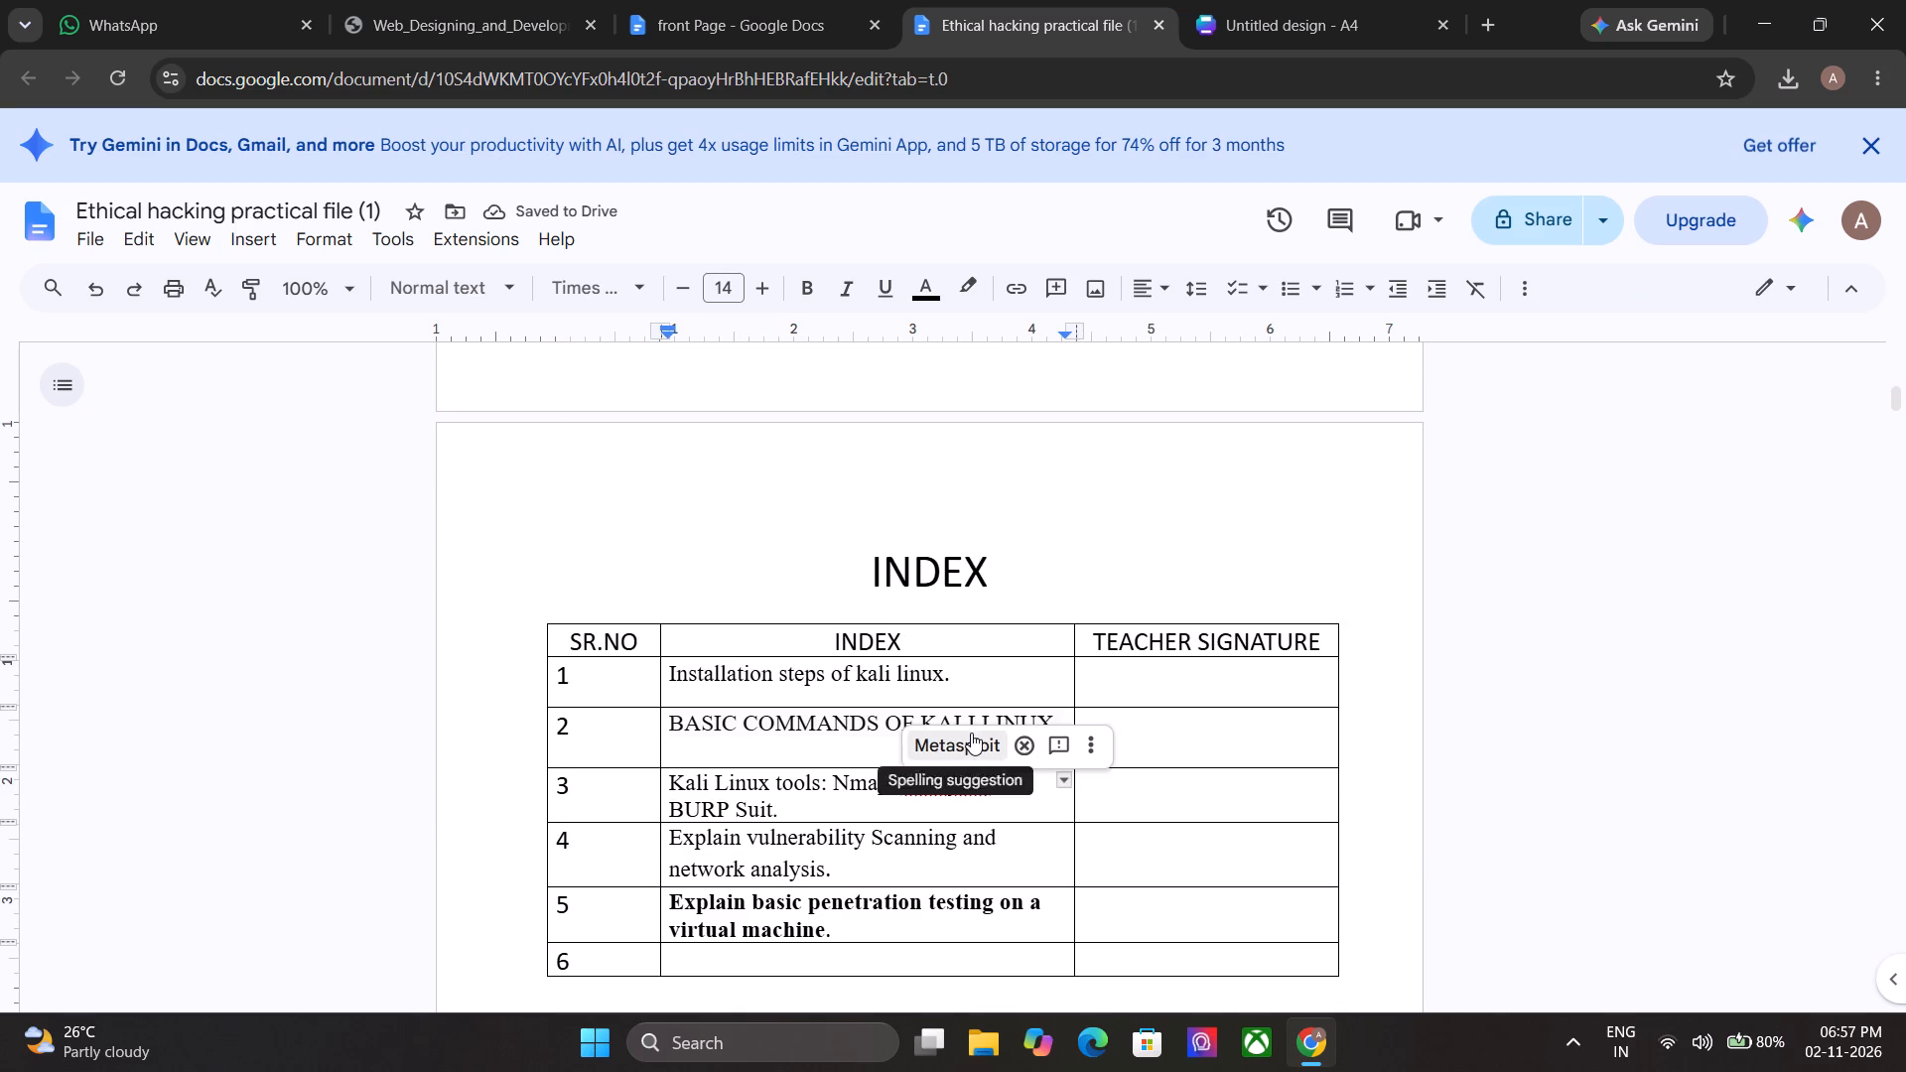
left_click(971, 733)
Remove the bold formatting from the penetration testing entry in row 5 of the index table.
scroll(959, 916, "down", 1)
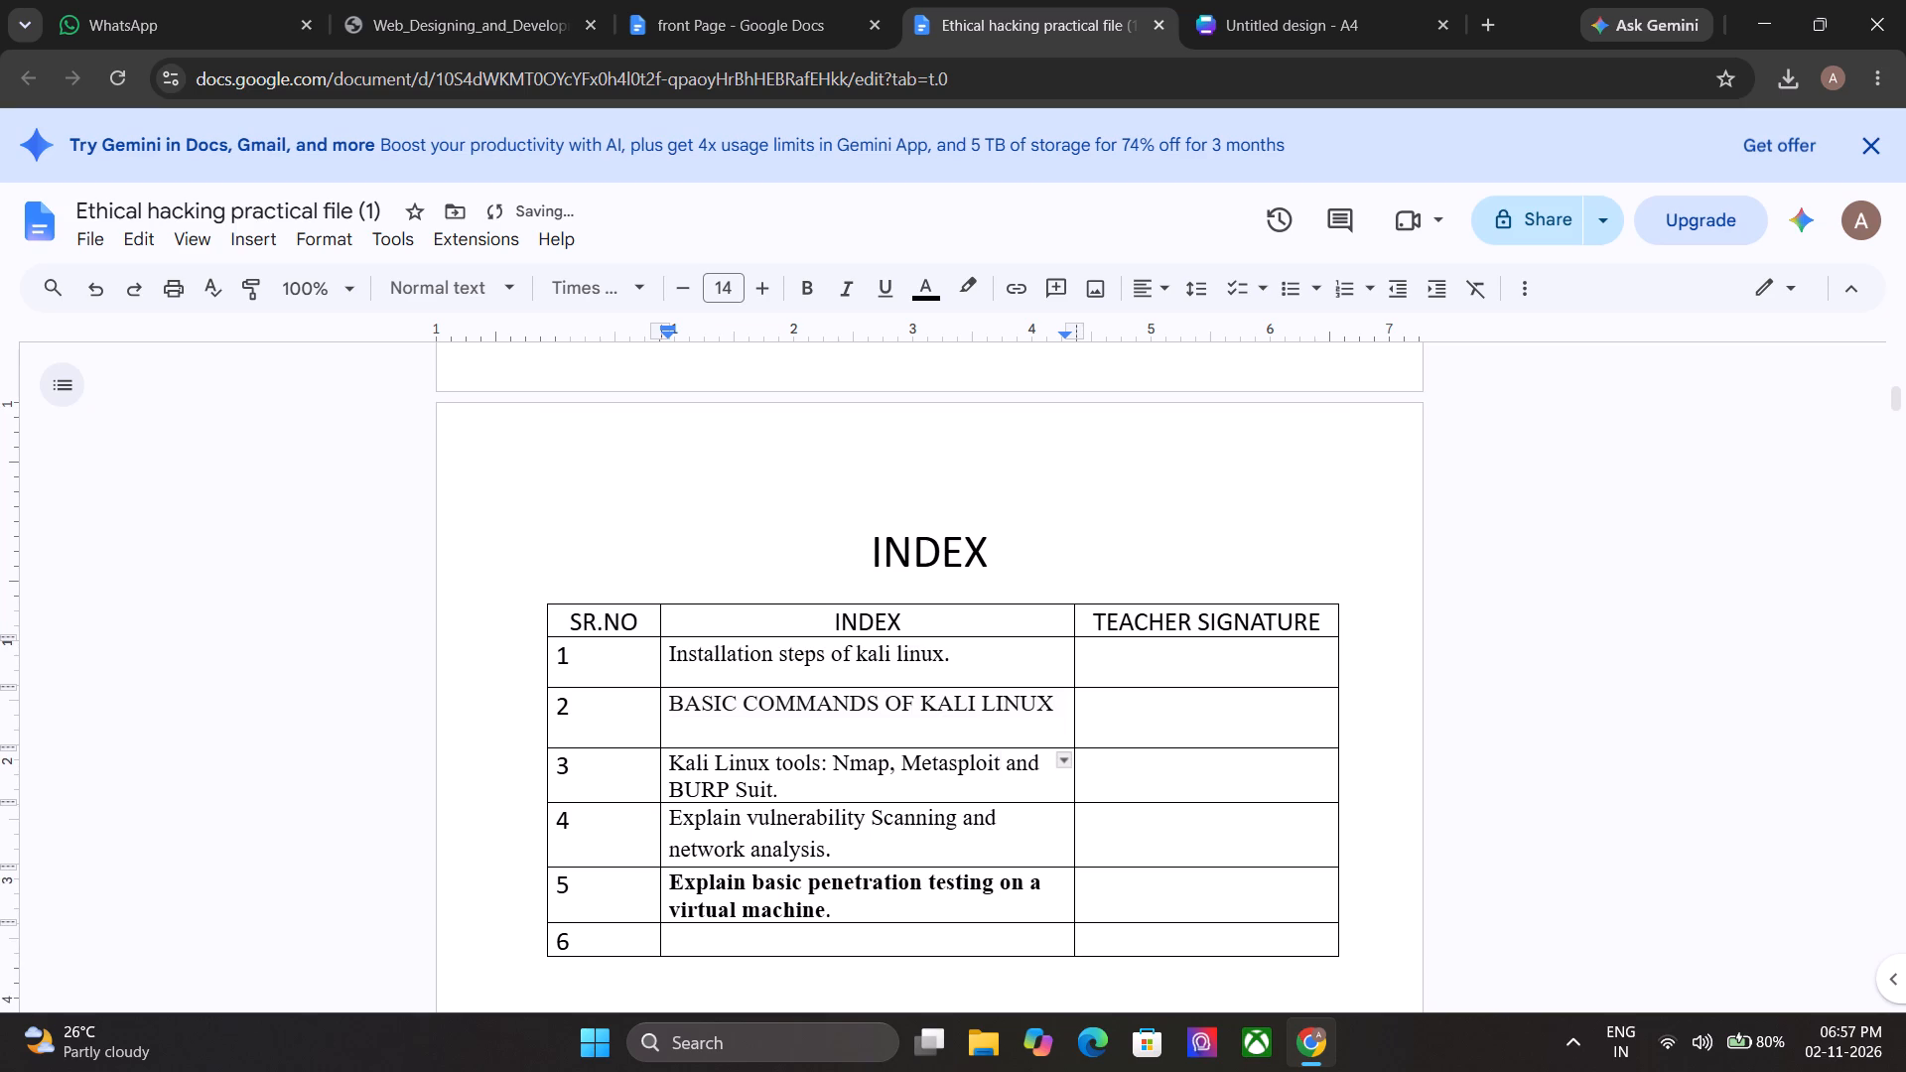
left_click_drag(673, 881, 846, 899)
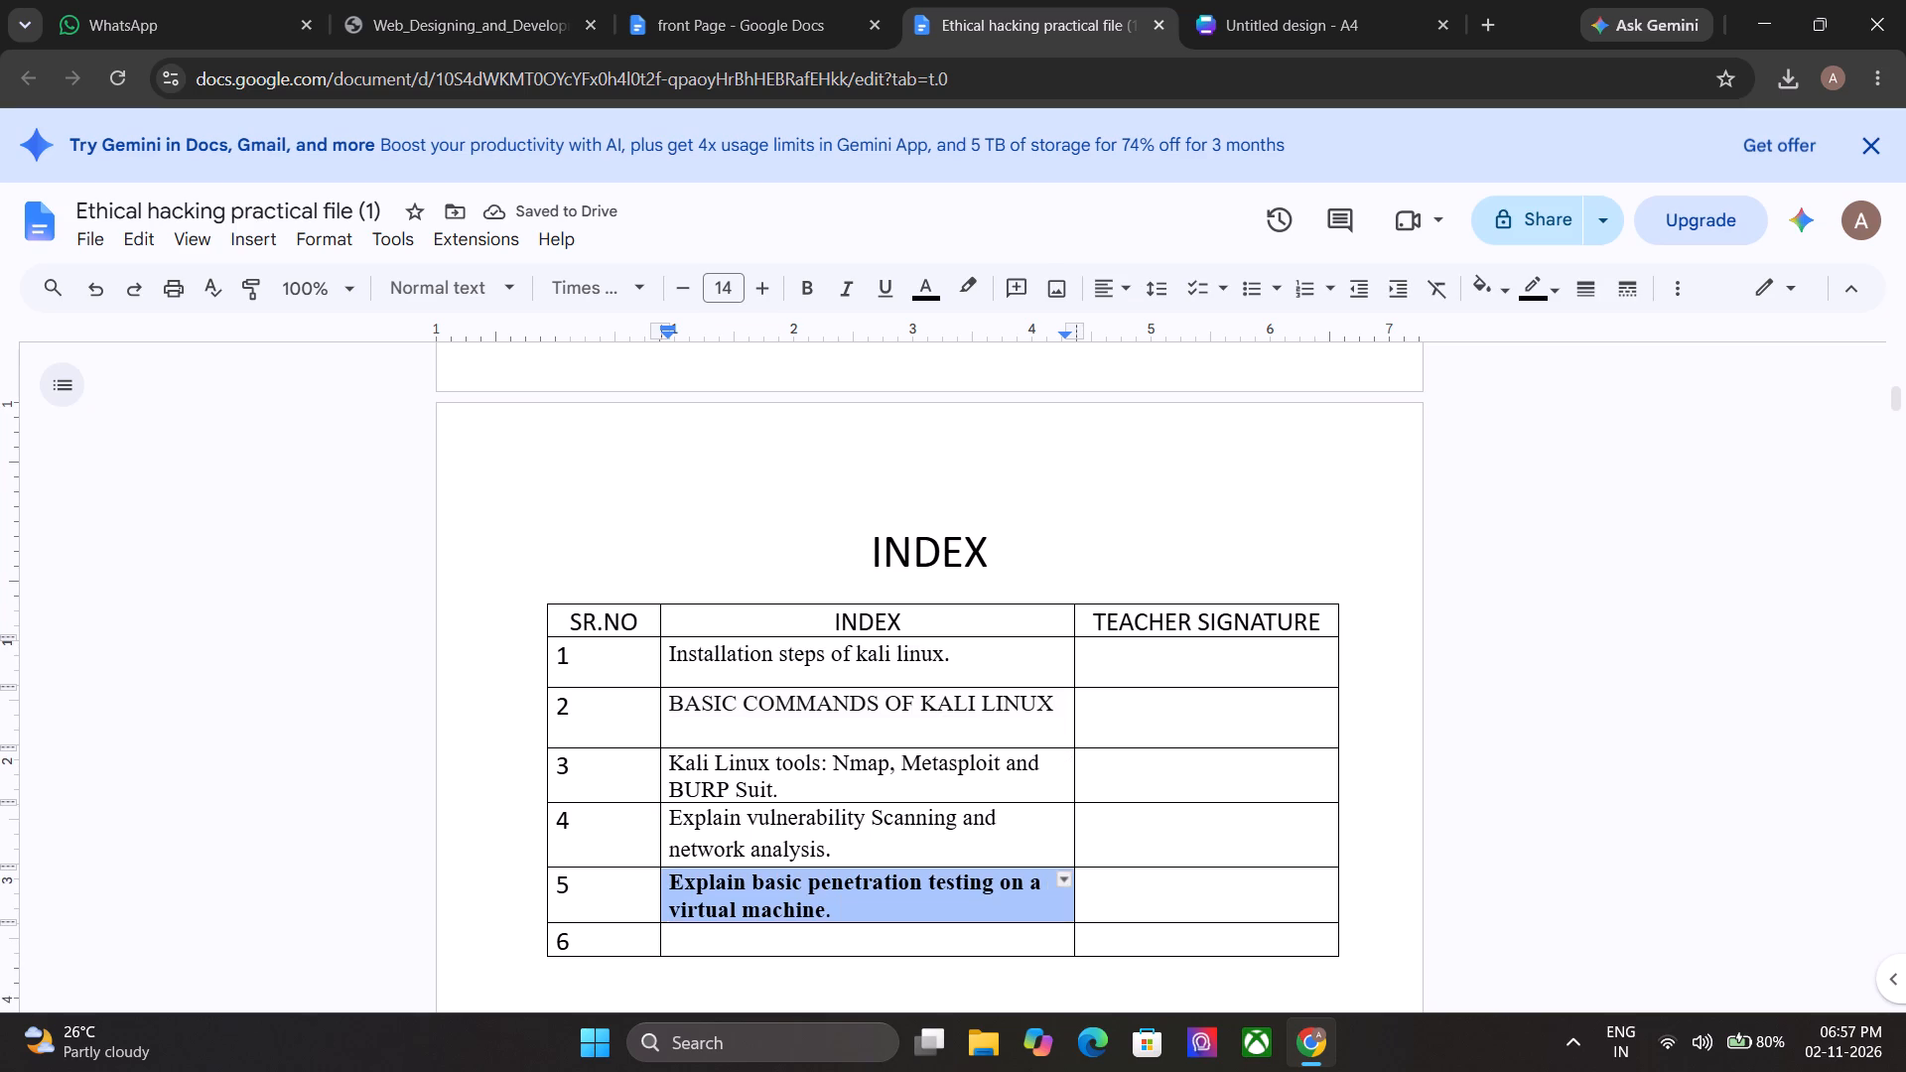
left_click_drag(846, 899, 830, 906)
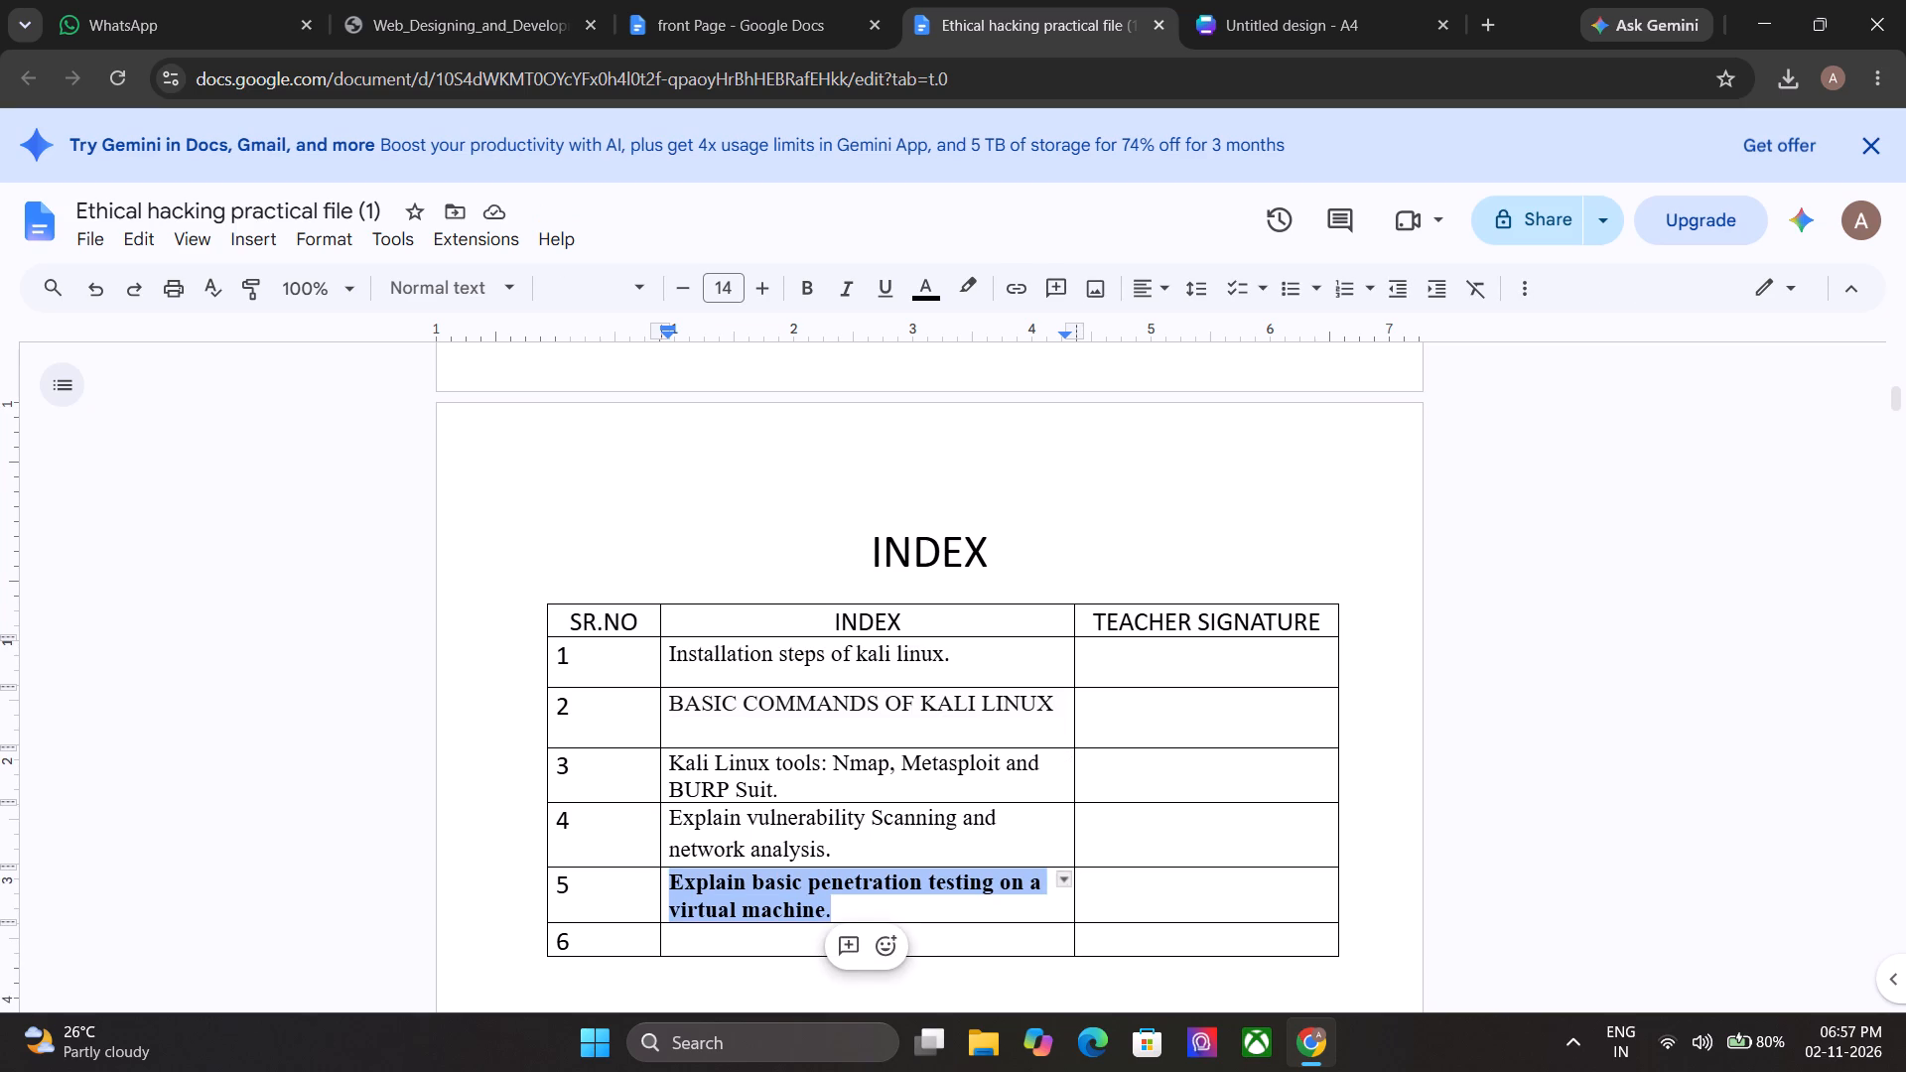
left_click(805, 294)
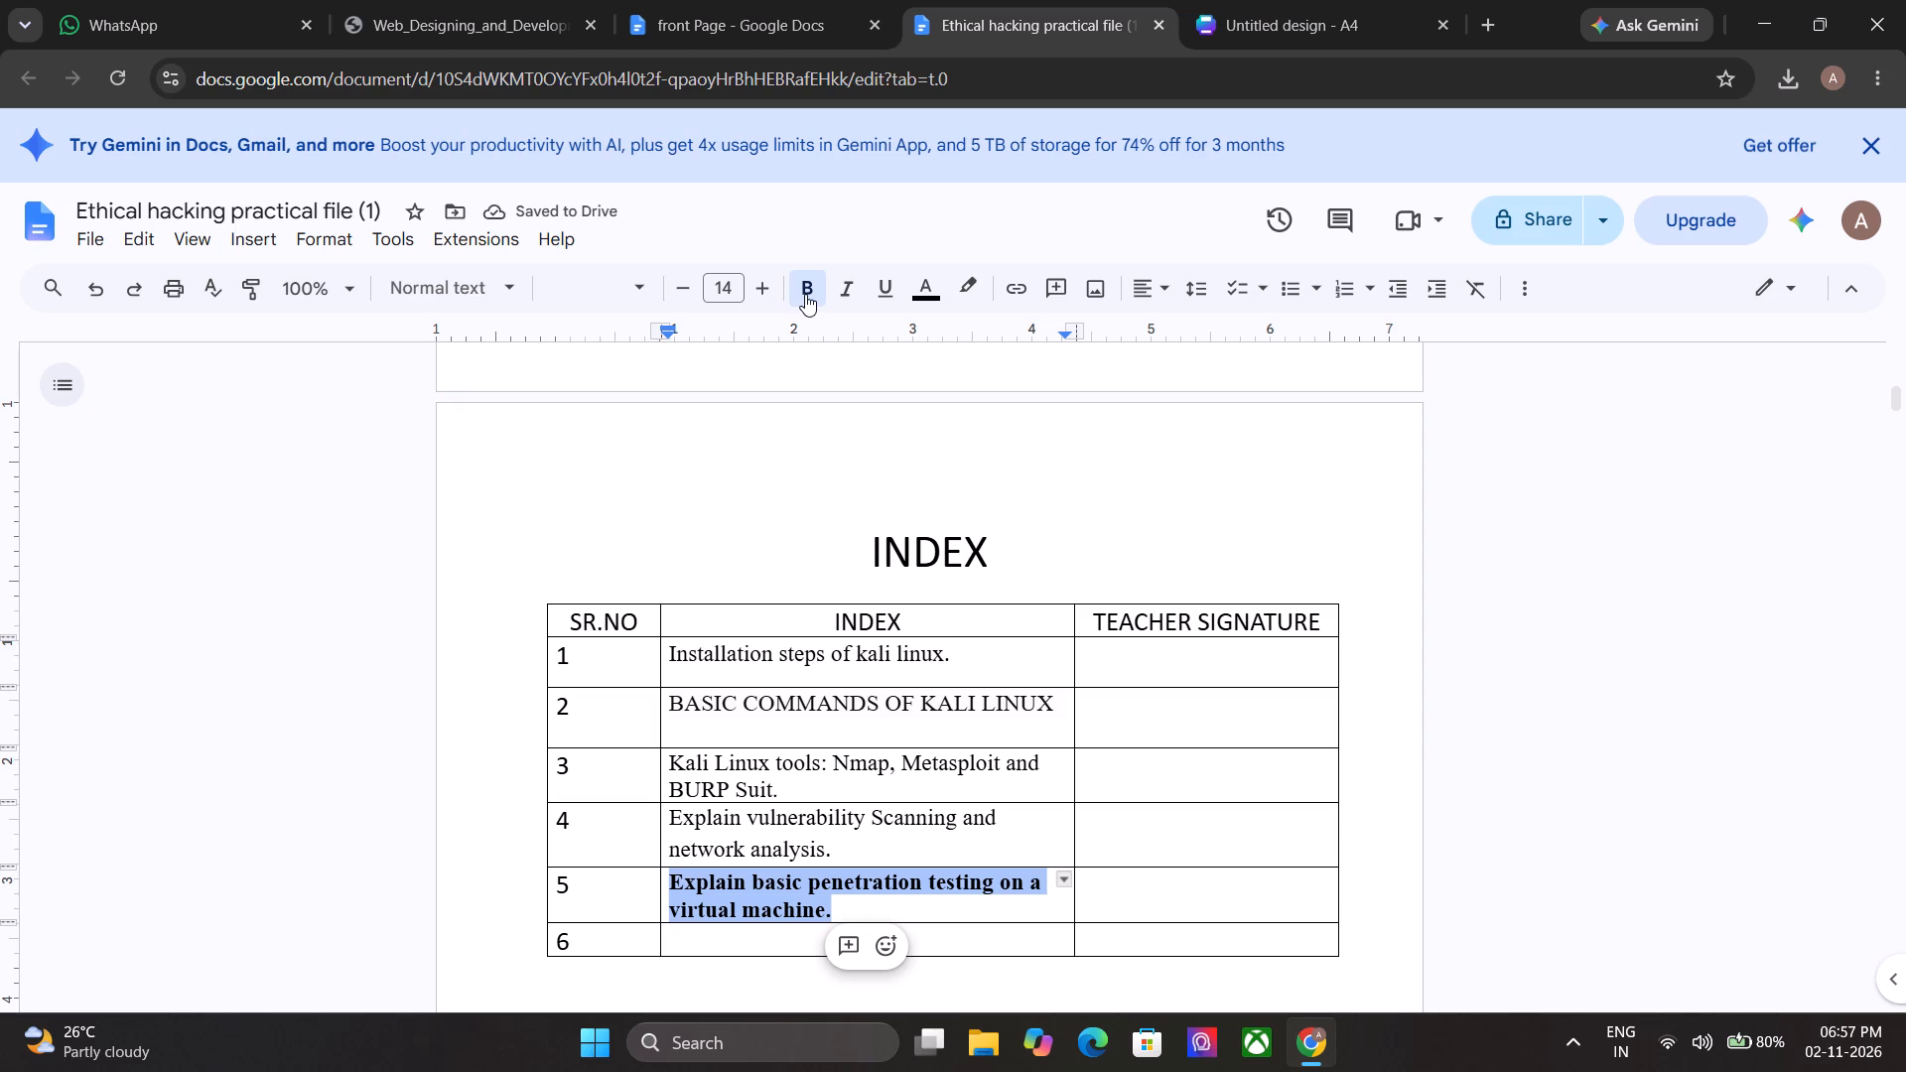
left_click(805, 294)
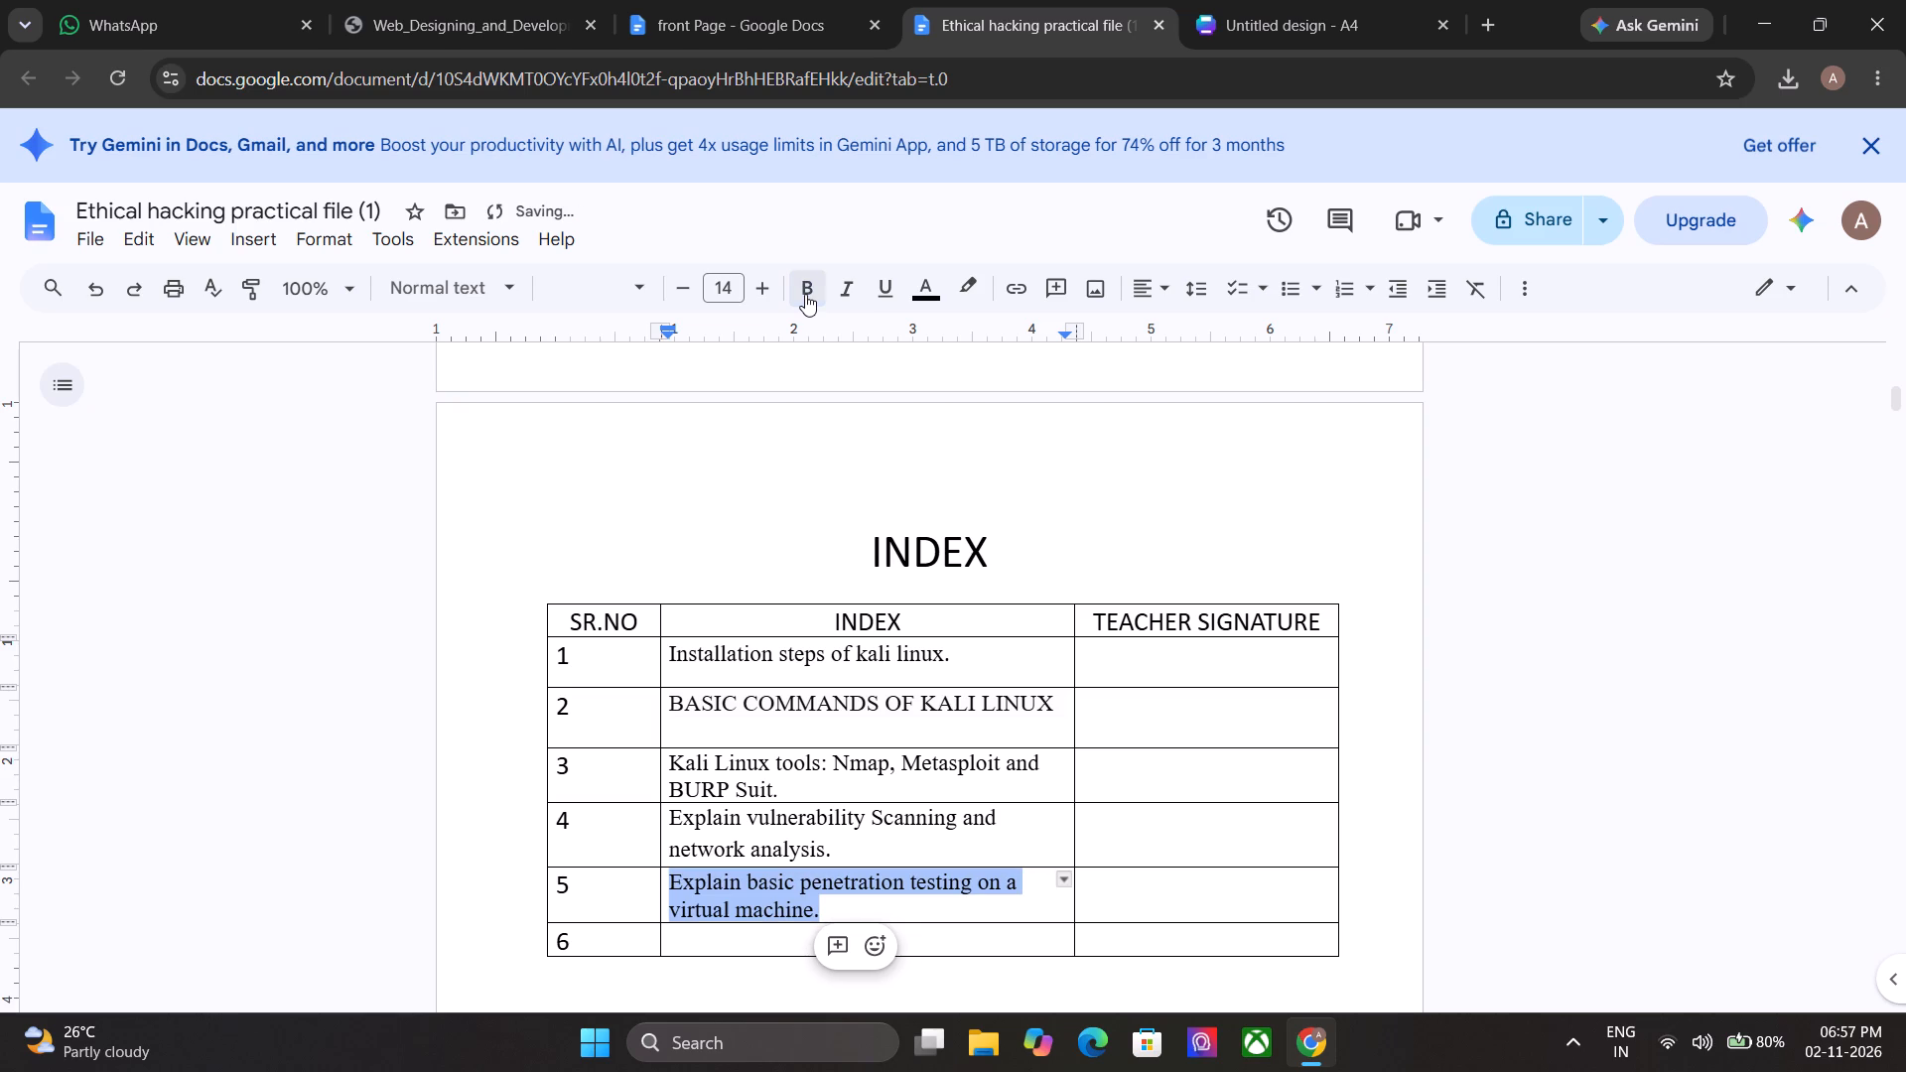
Copy the Q6 heading text "Explain reconnaissance and analysis." into row 6 of the index table.
left_click(985, 942)
scroll(985, 942, "down", 2)
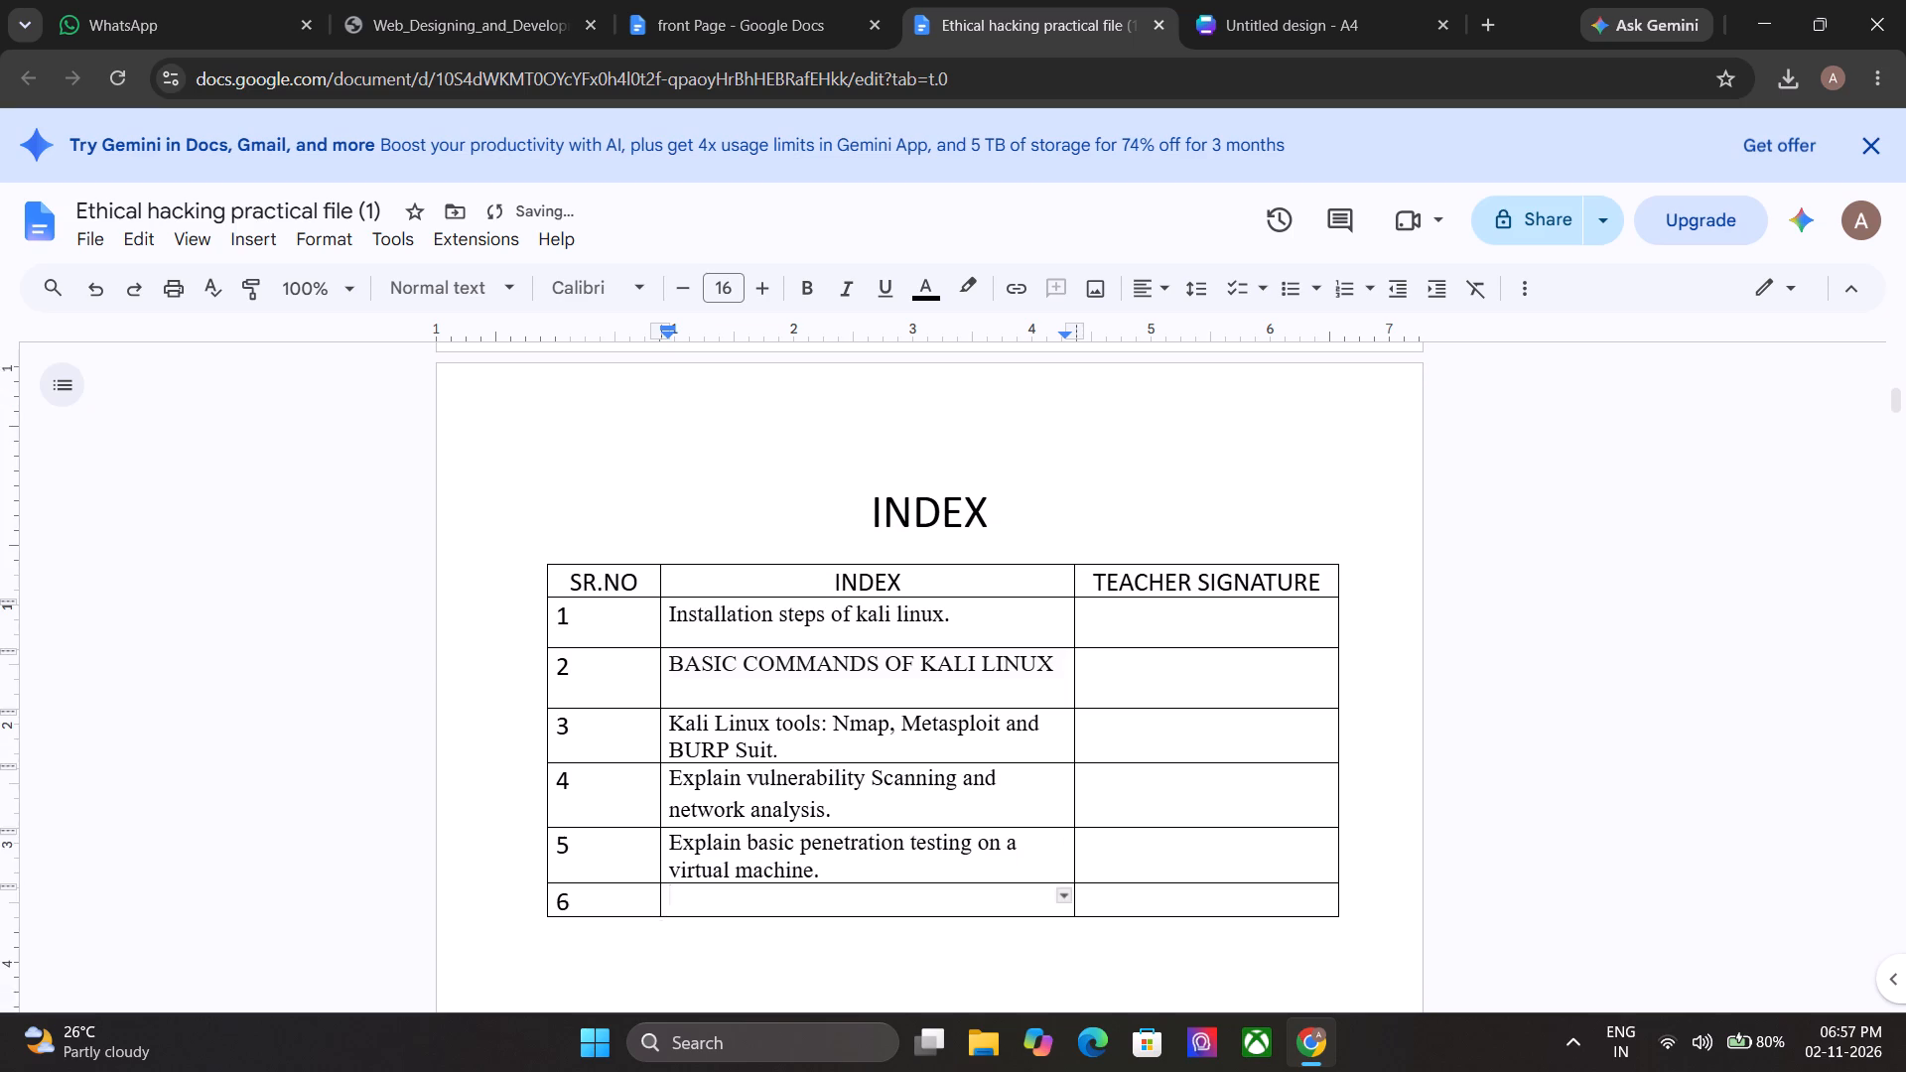
scroll(985, 942, "down", 13)
scroll(985, 942, "down", 20)
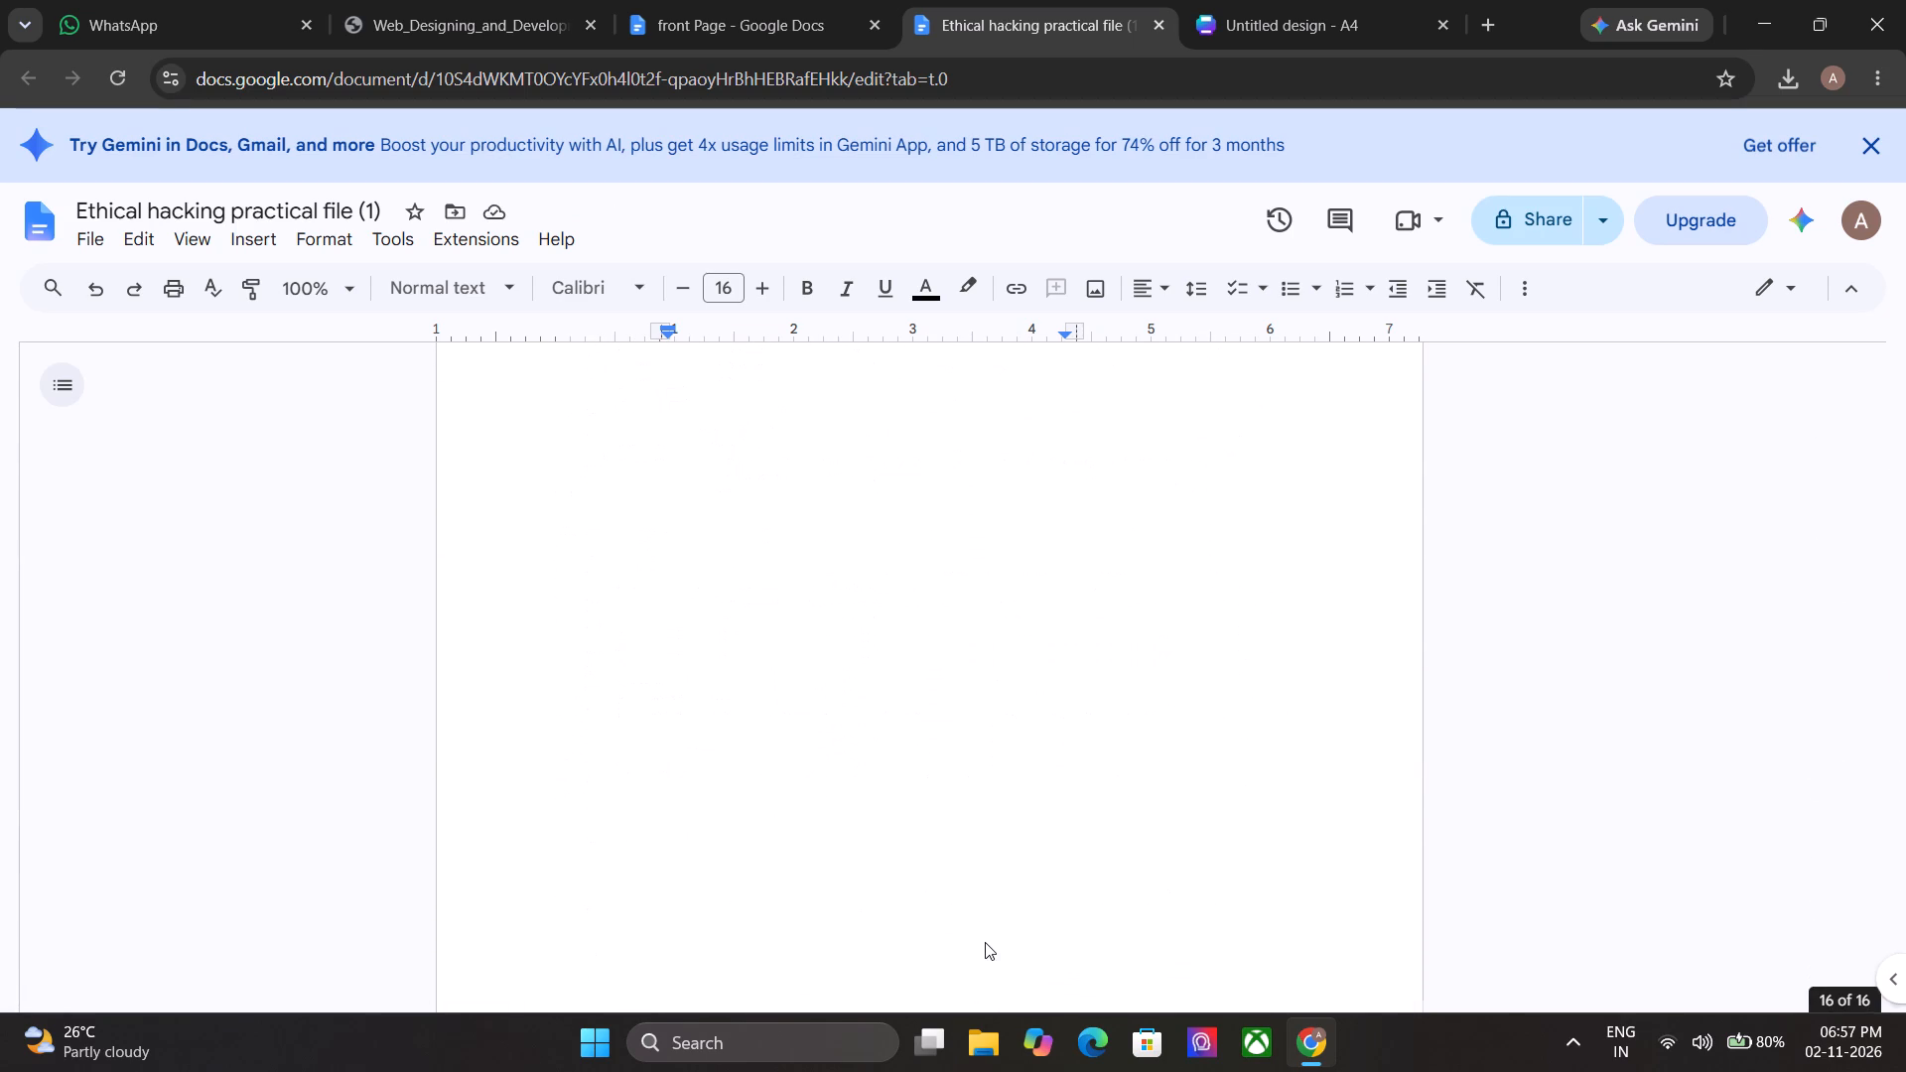
scroll(985, 942, "up", 5)
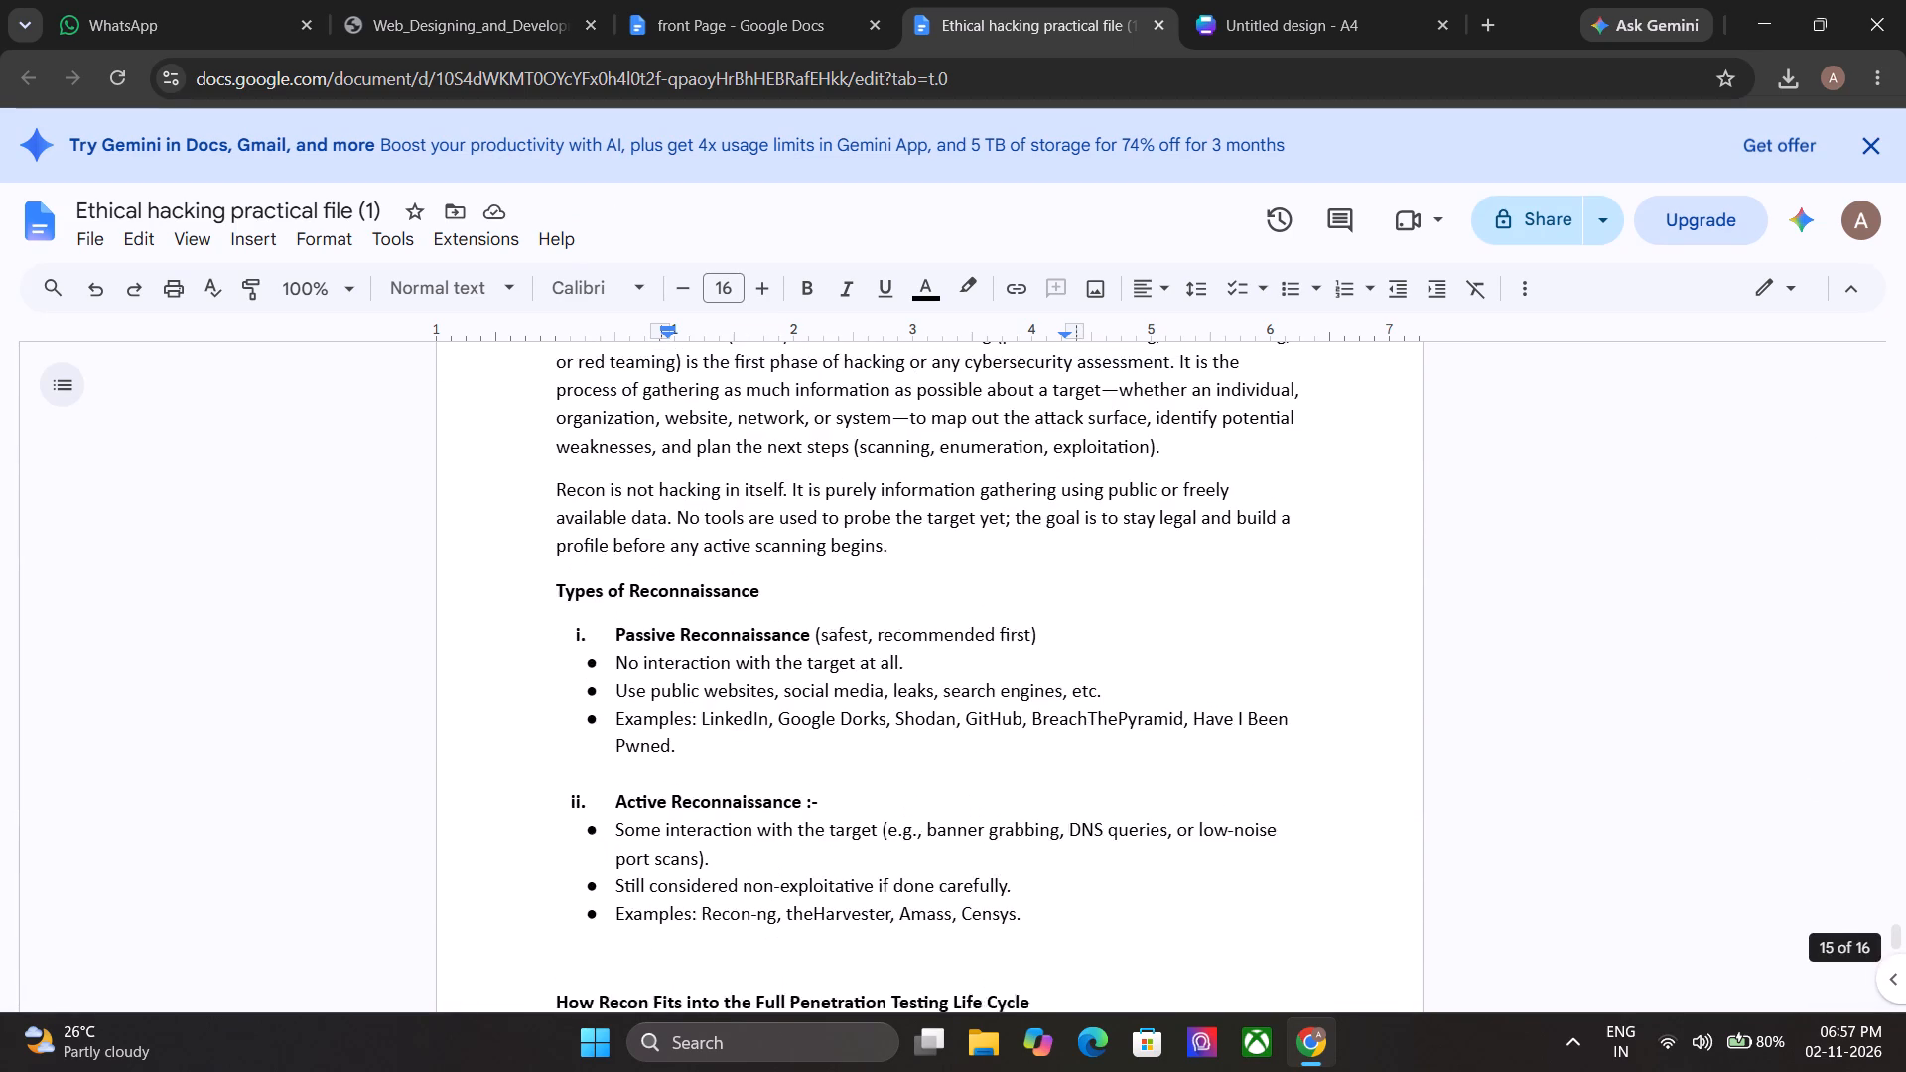
scroll(985, 942, "up", 1)
scroll(985, 942, "down", 4)
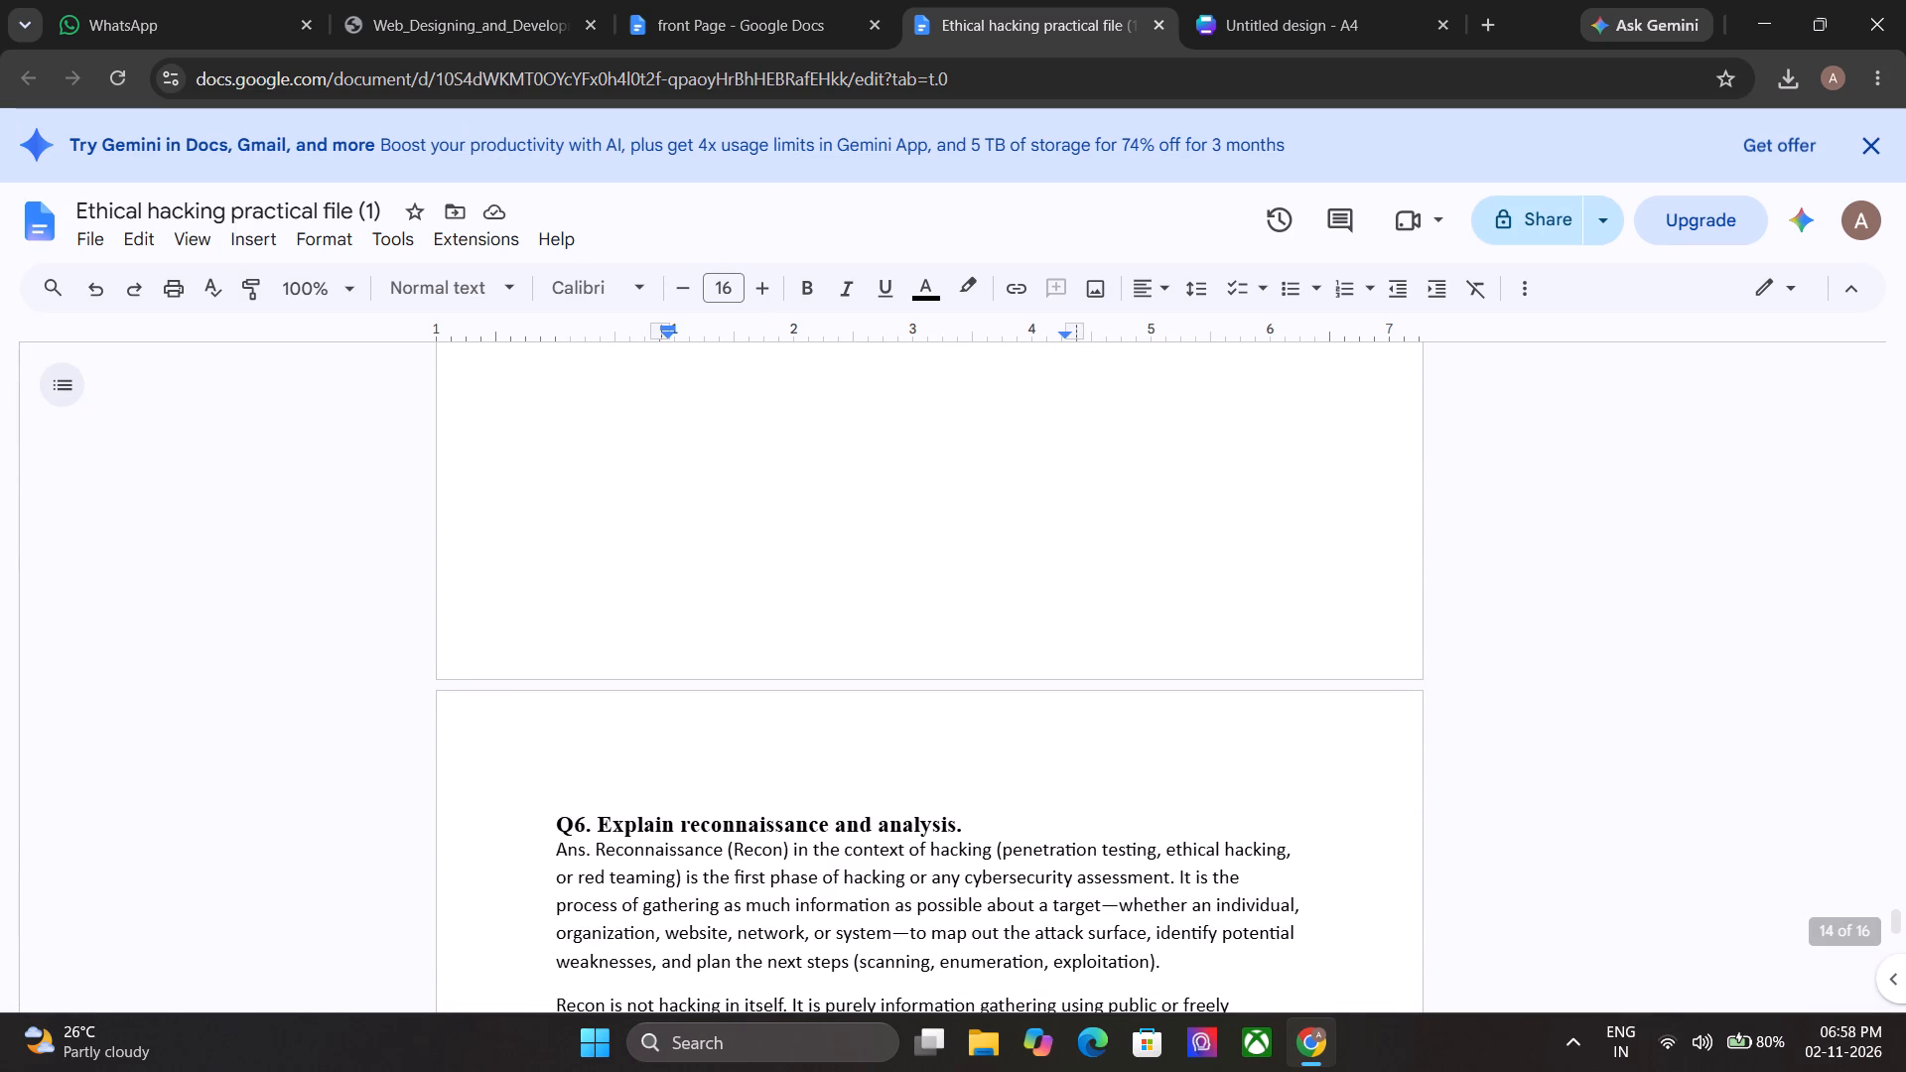
left_click_drag(599, 831, 950, 830)
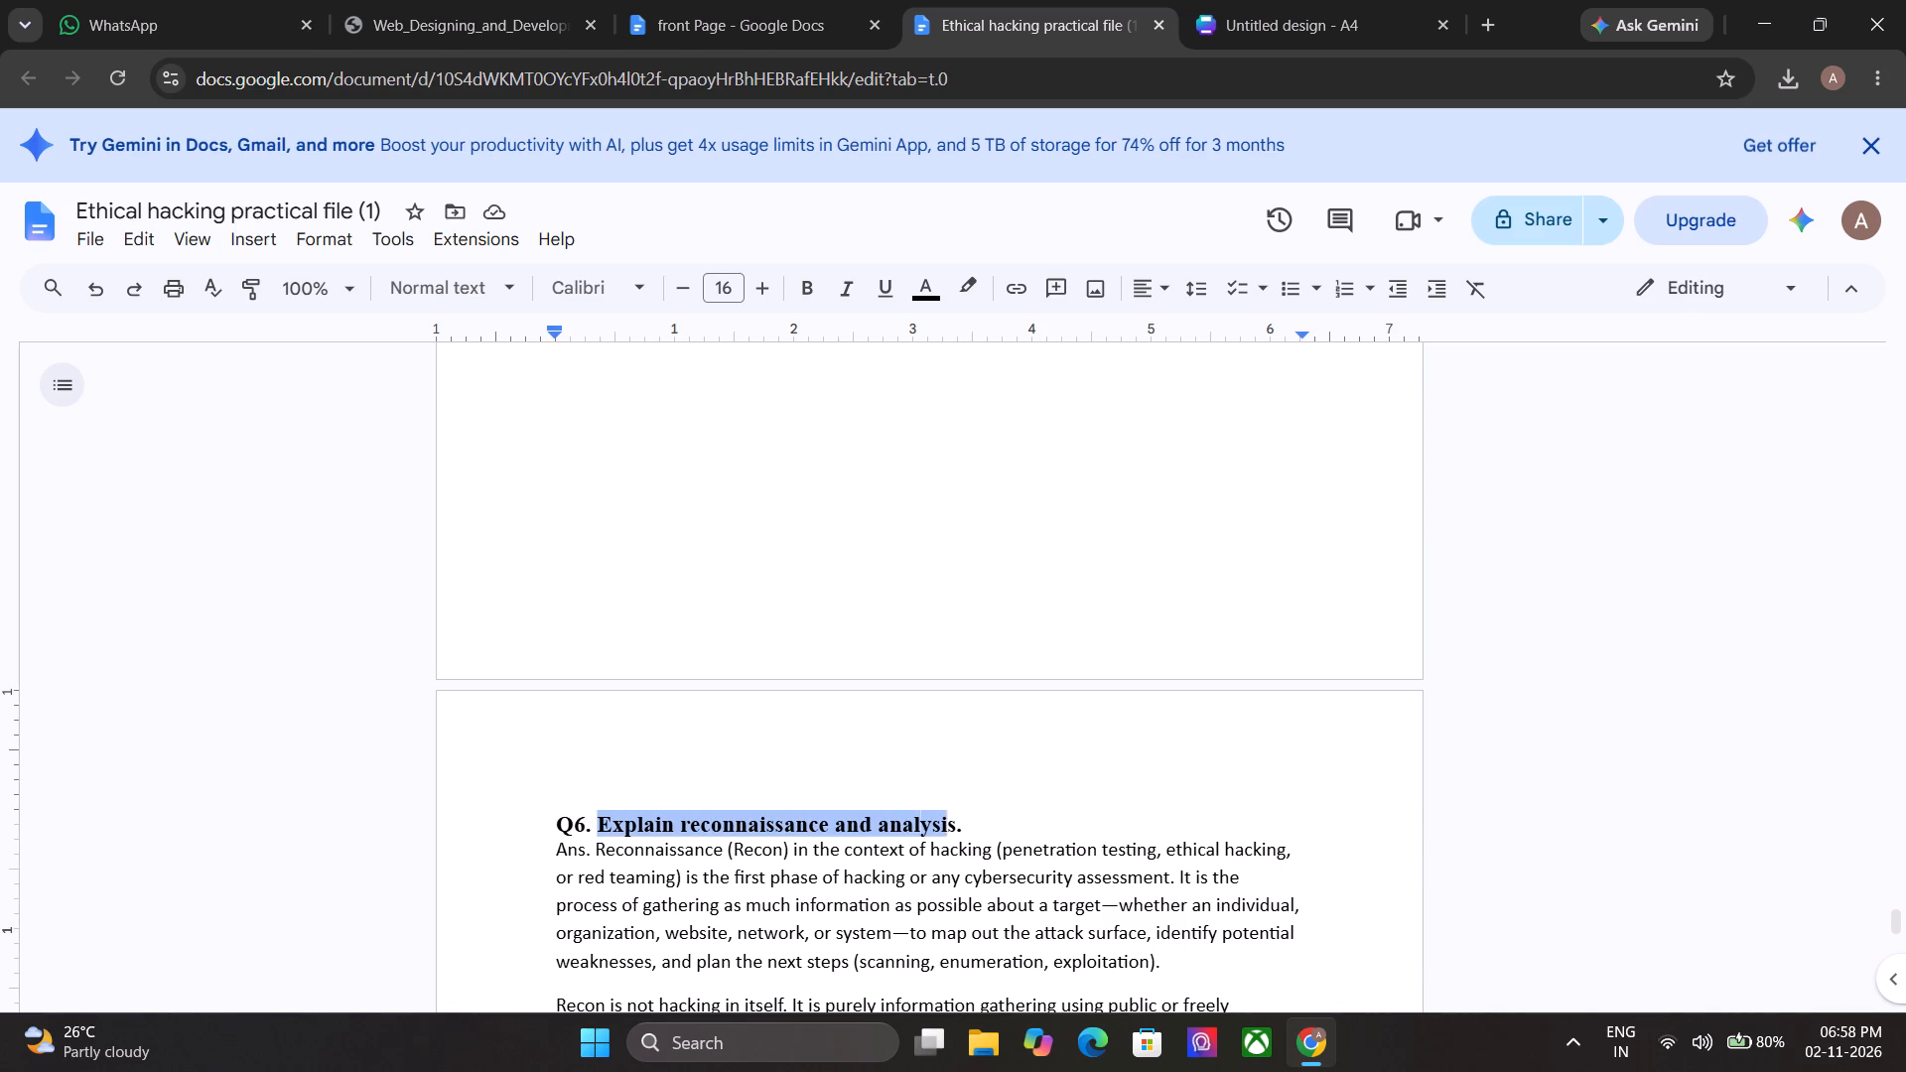
left_click_drag(950, 830, 964, 833)
key("ctrl+c")
scroll(964, 833, "up", 9)
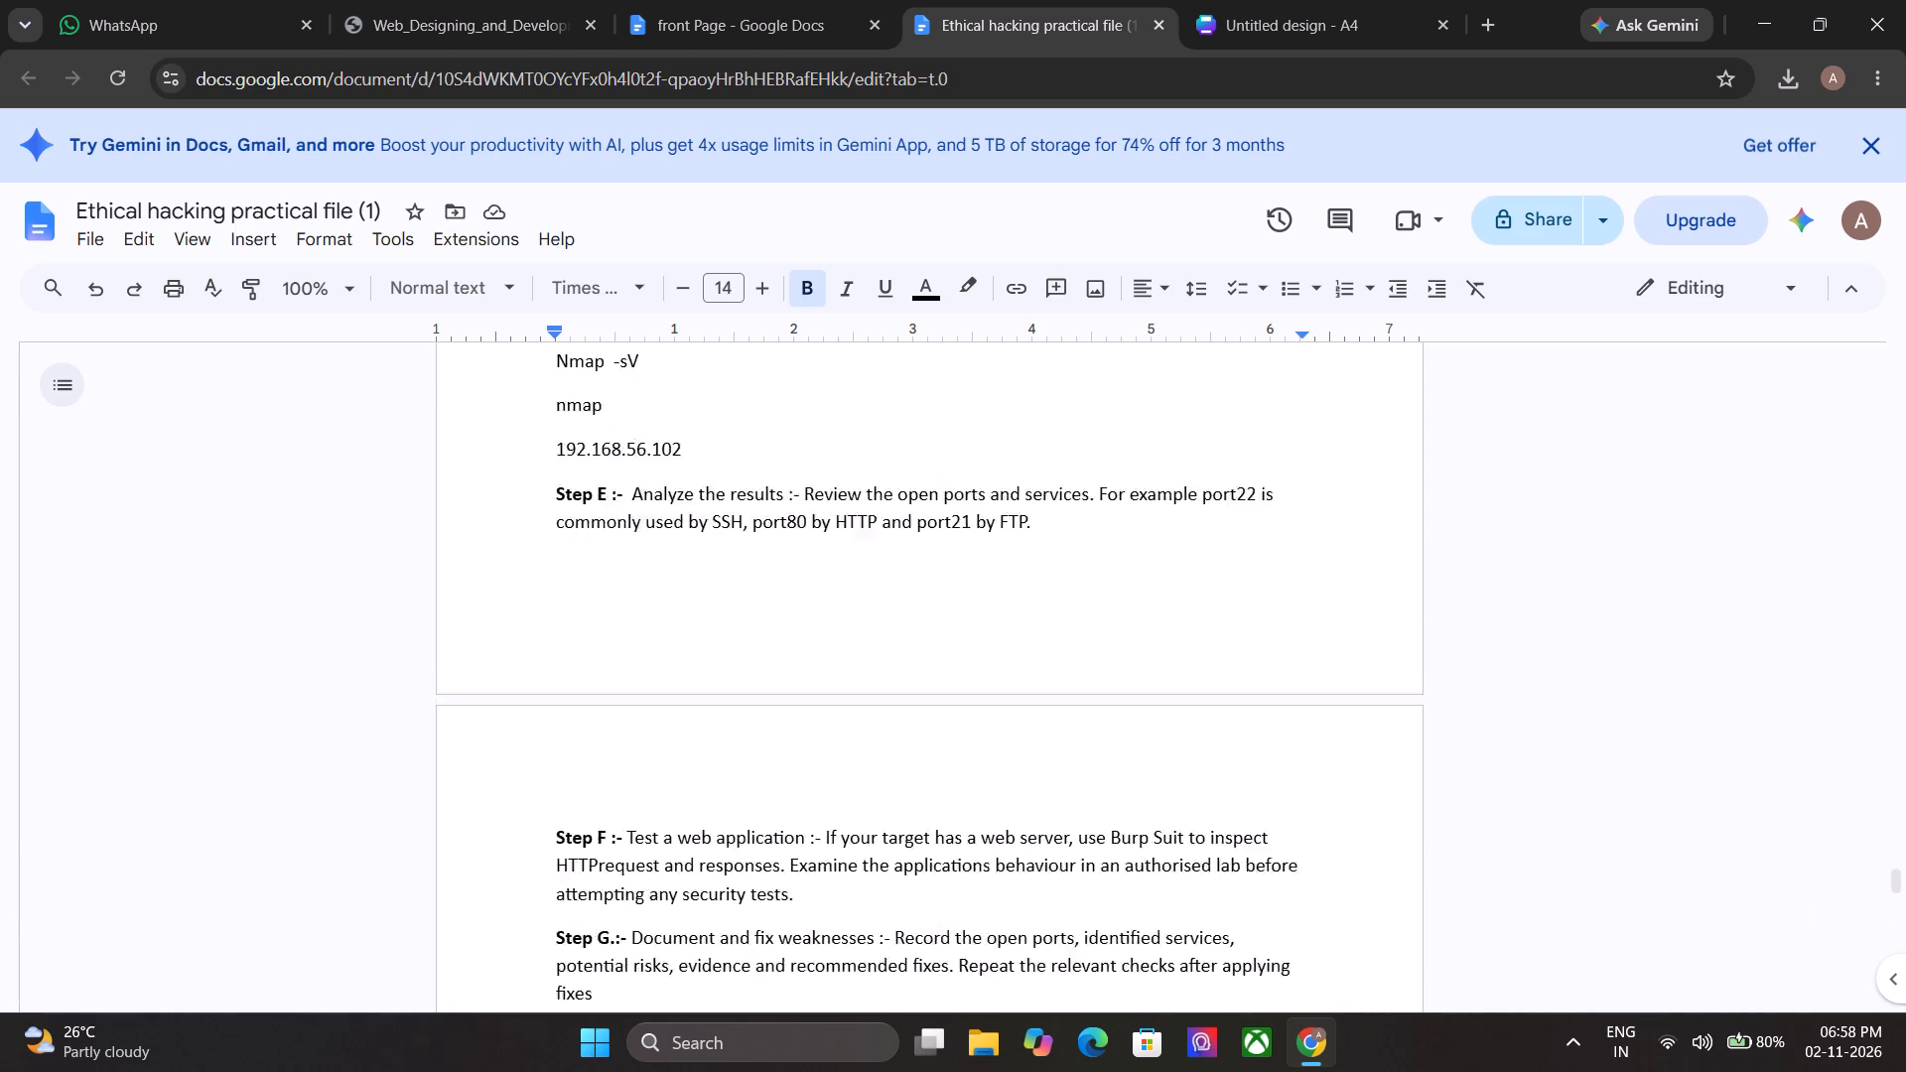
scroll(964, 833, "up", 20)
scroll(964, 833, "up", 14)
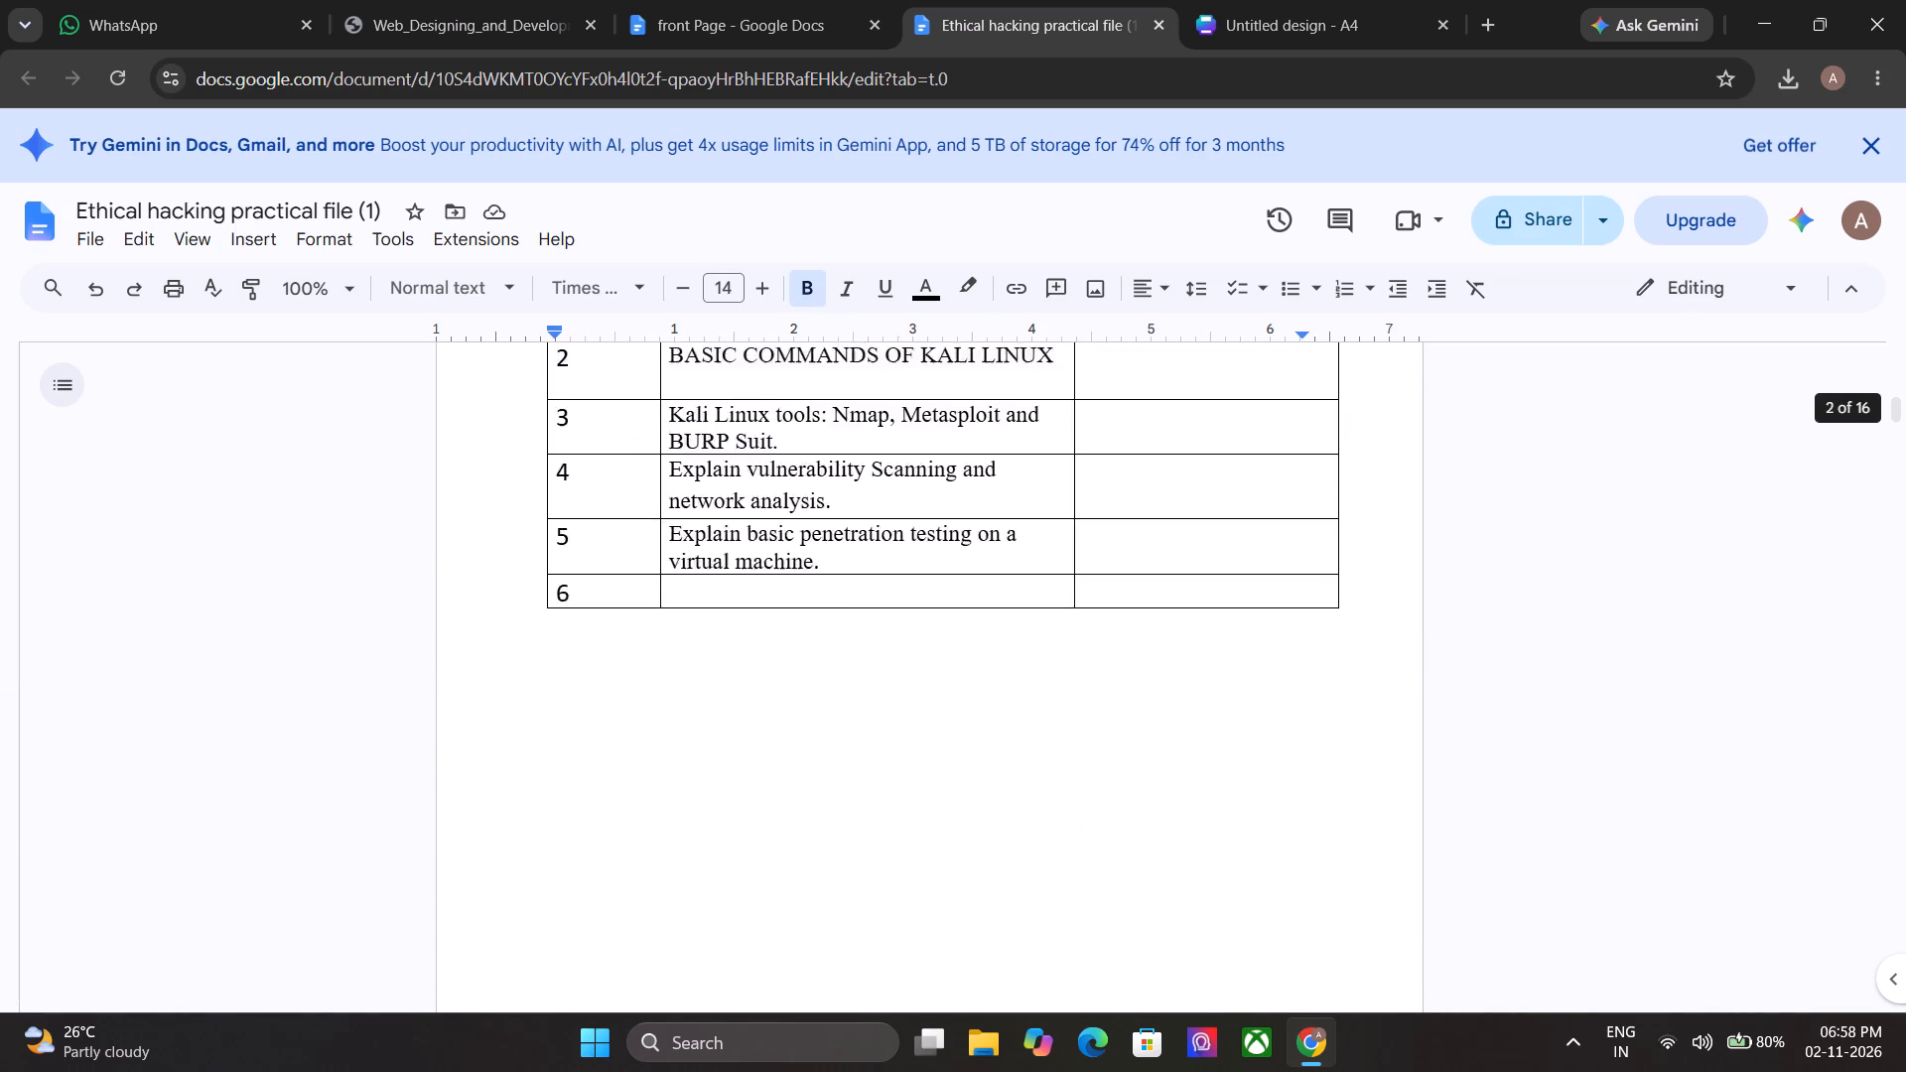
scroll(964, 833, "up", 3)
scroll(964, 833, "down", 7)
scroll(964, 833, "up", 4)
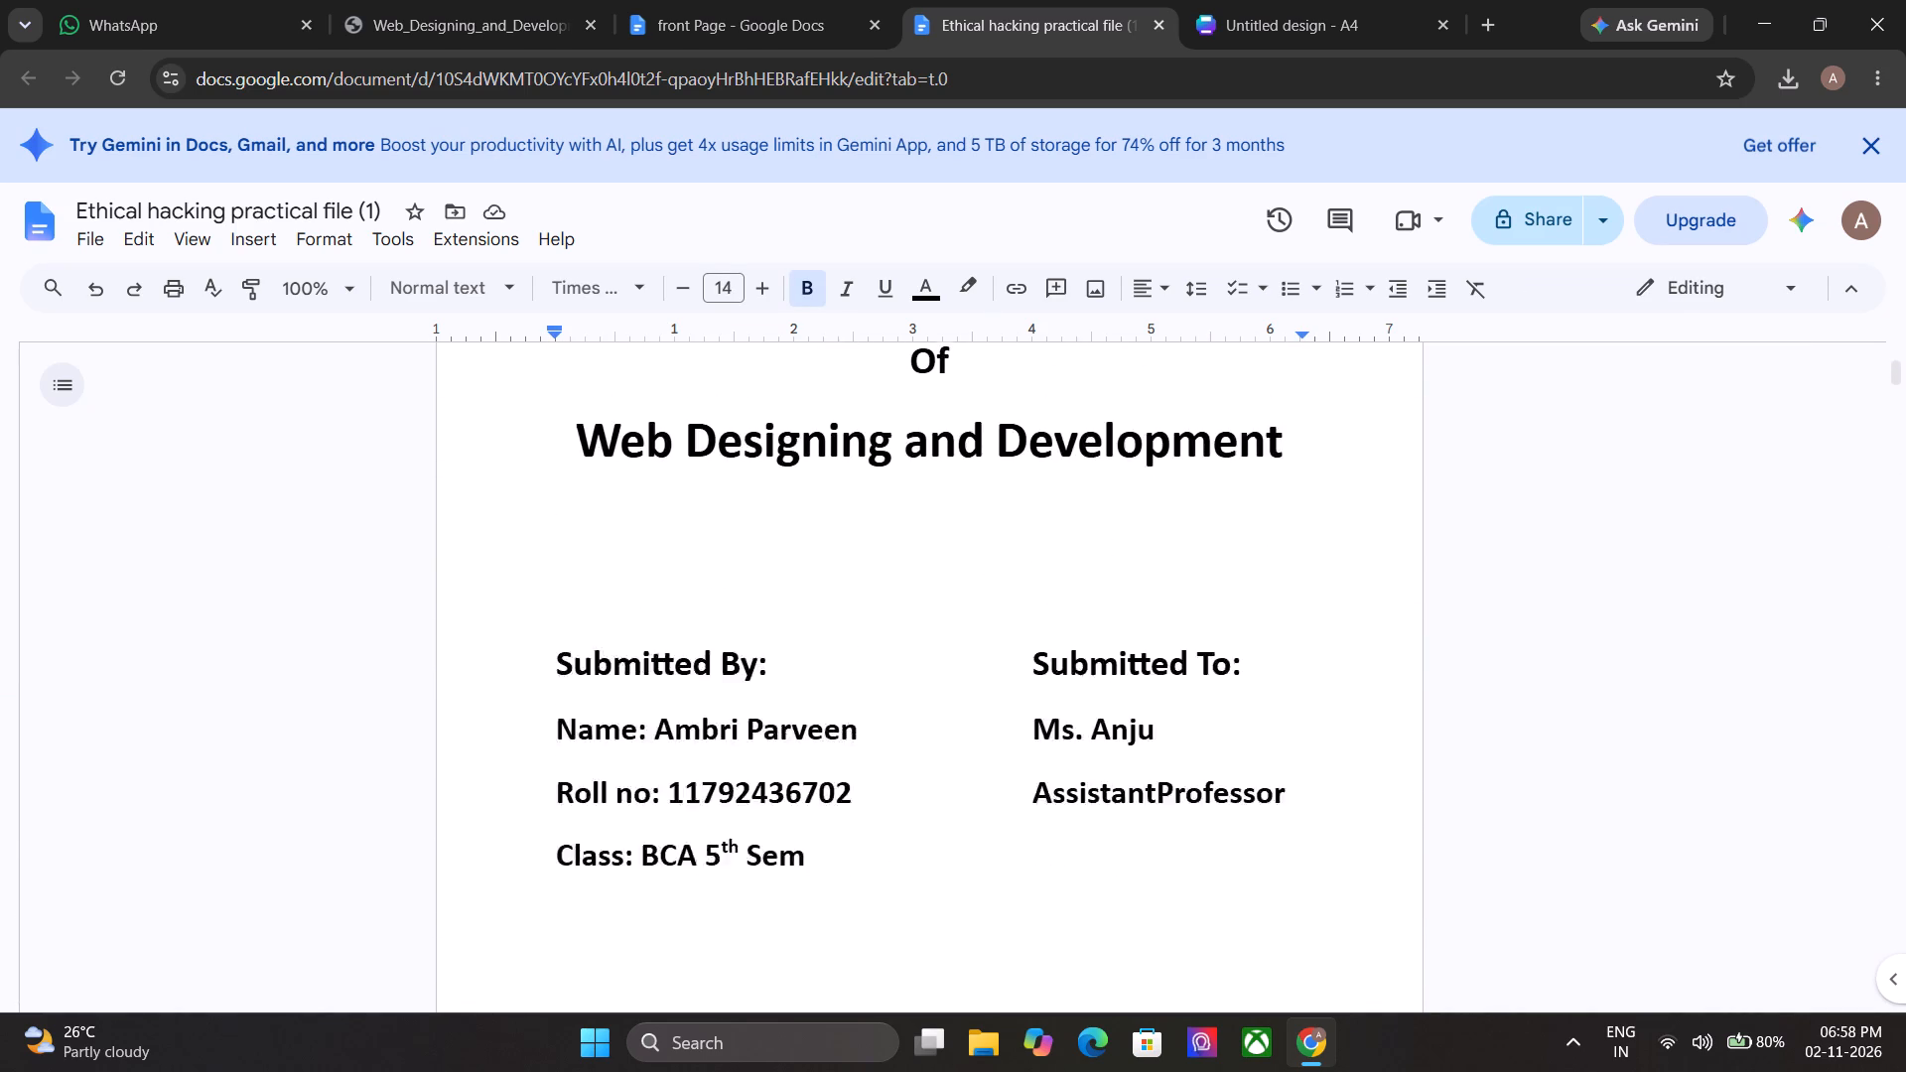
scroll(964, 833, "up", 5)
scroll(964, 833, "down", 5)
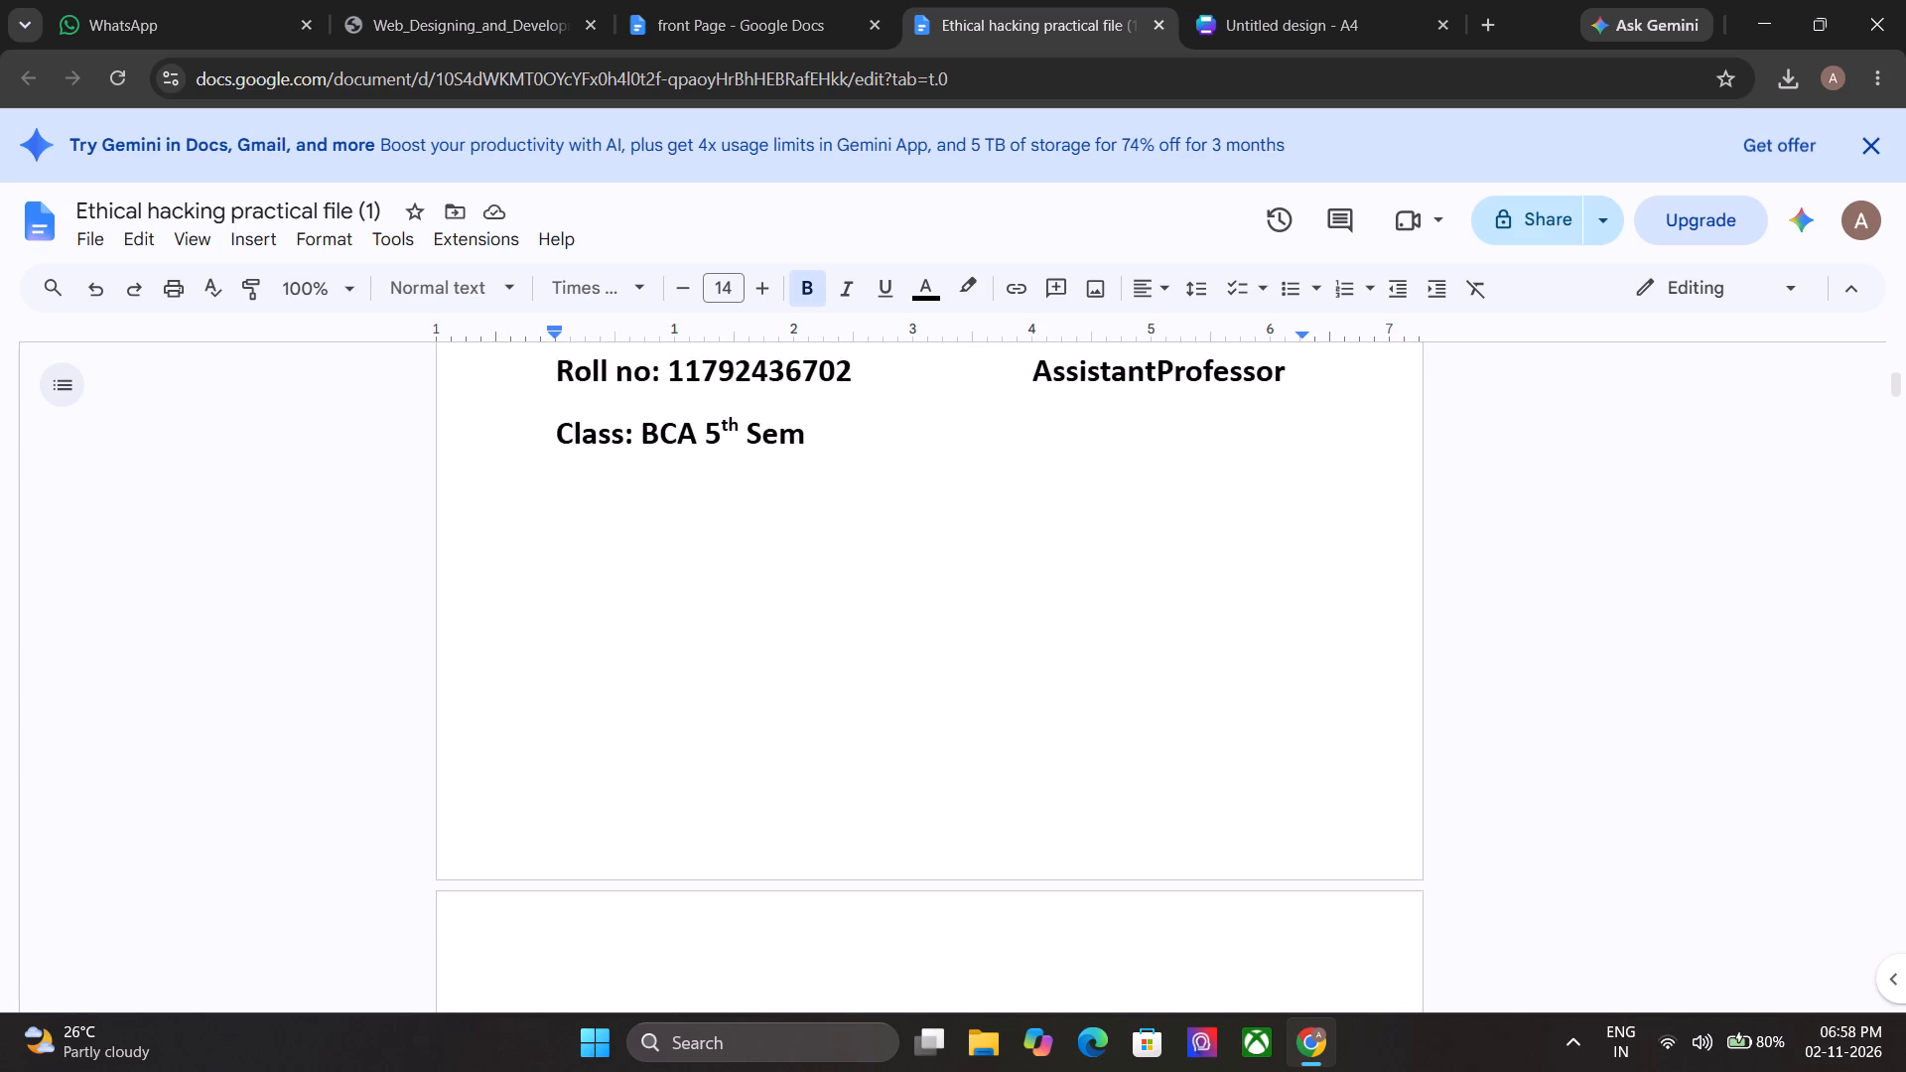
scroll(964, 833, "down", 2)
left_click(707, 767)
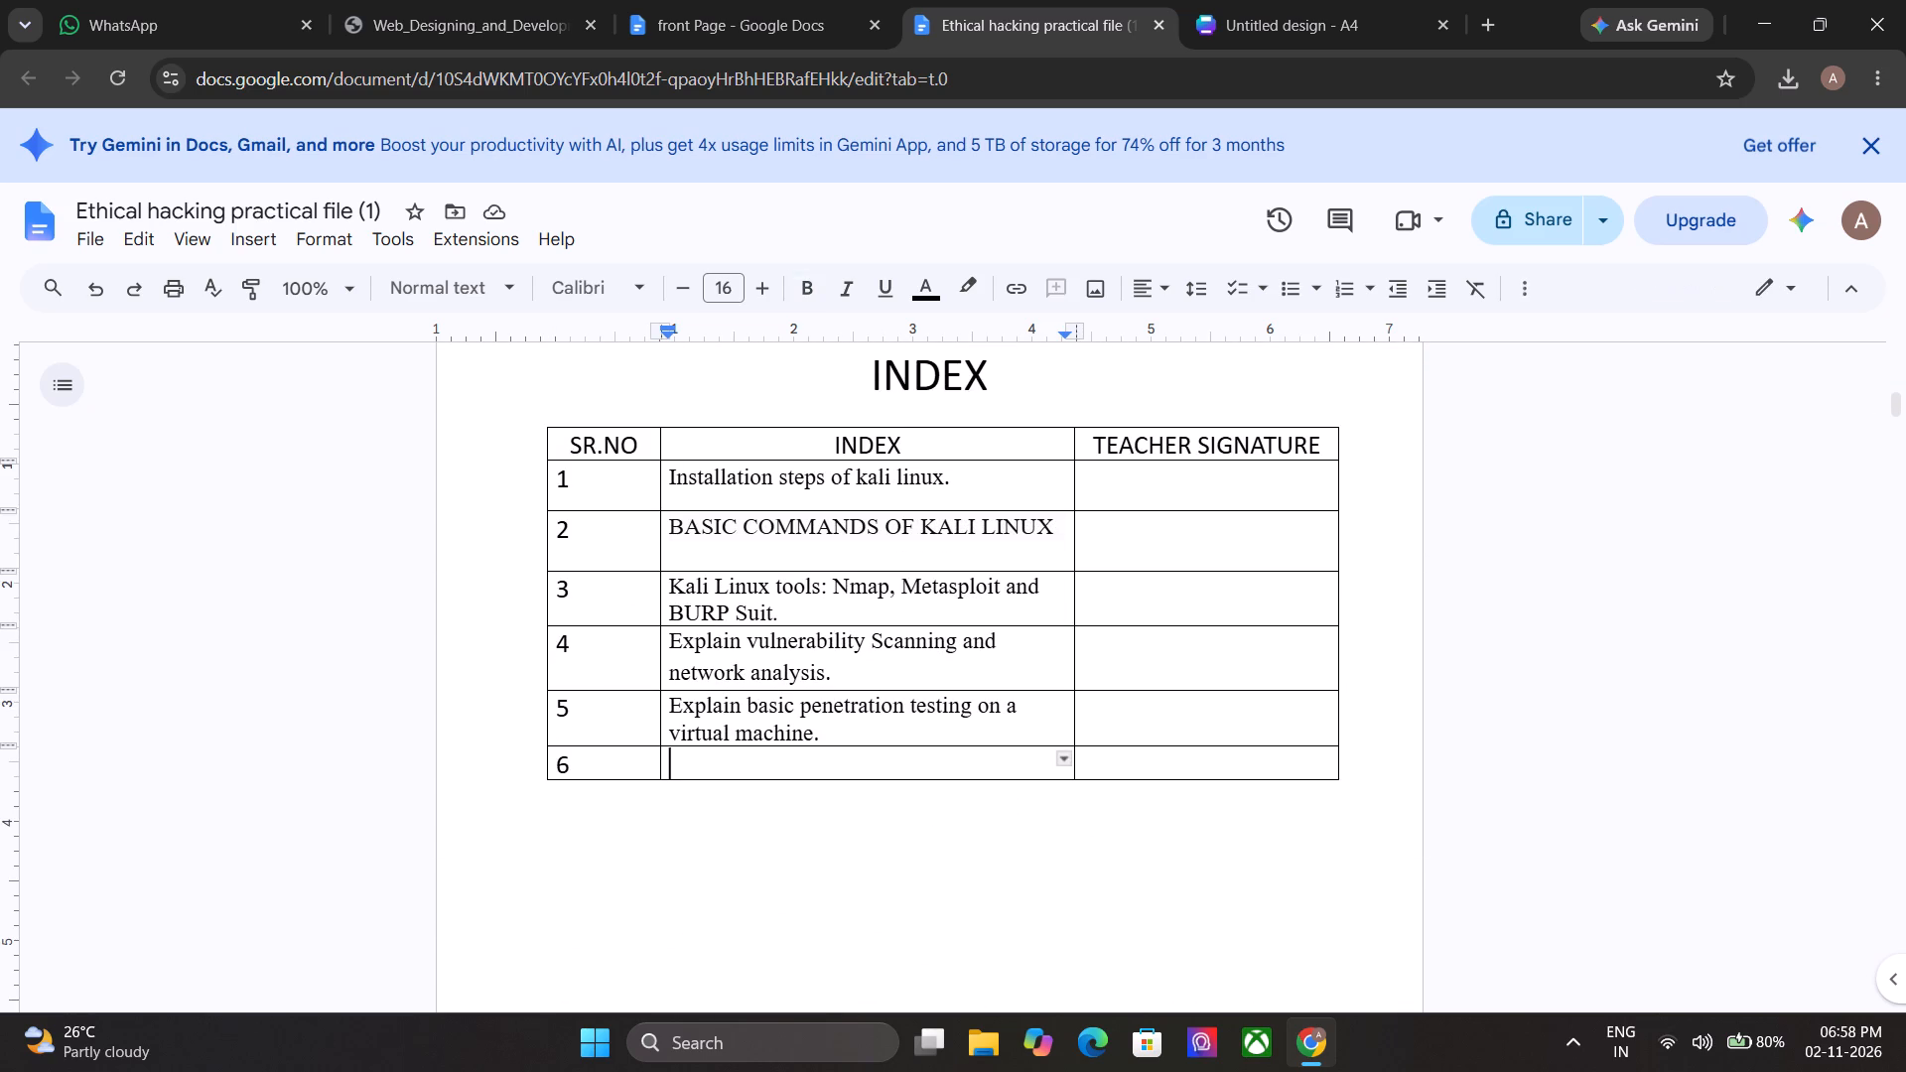
key("ctrl+v")
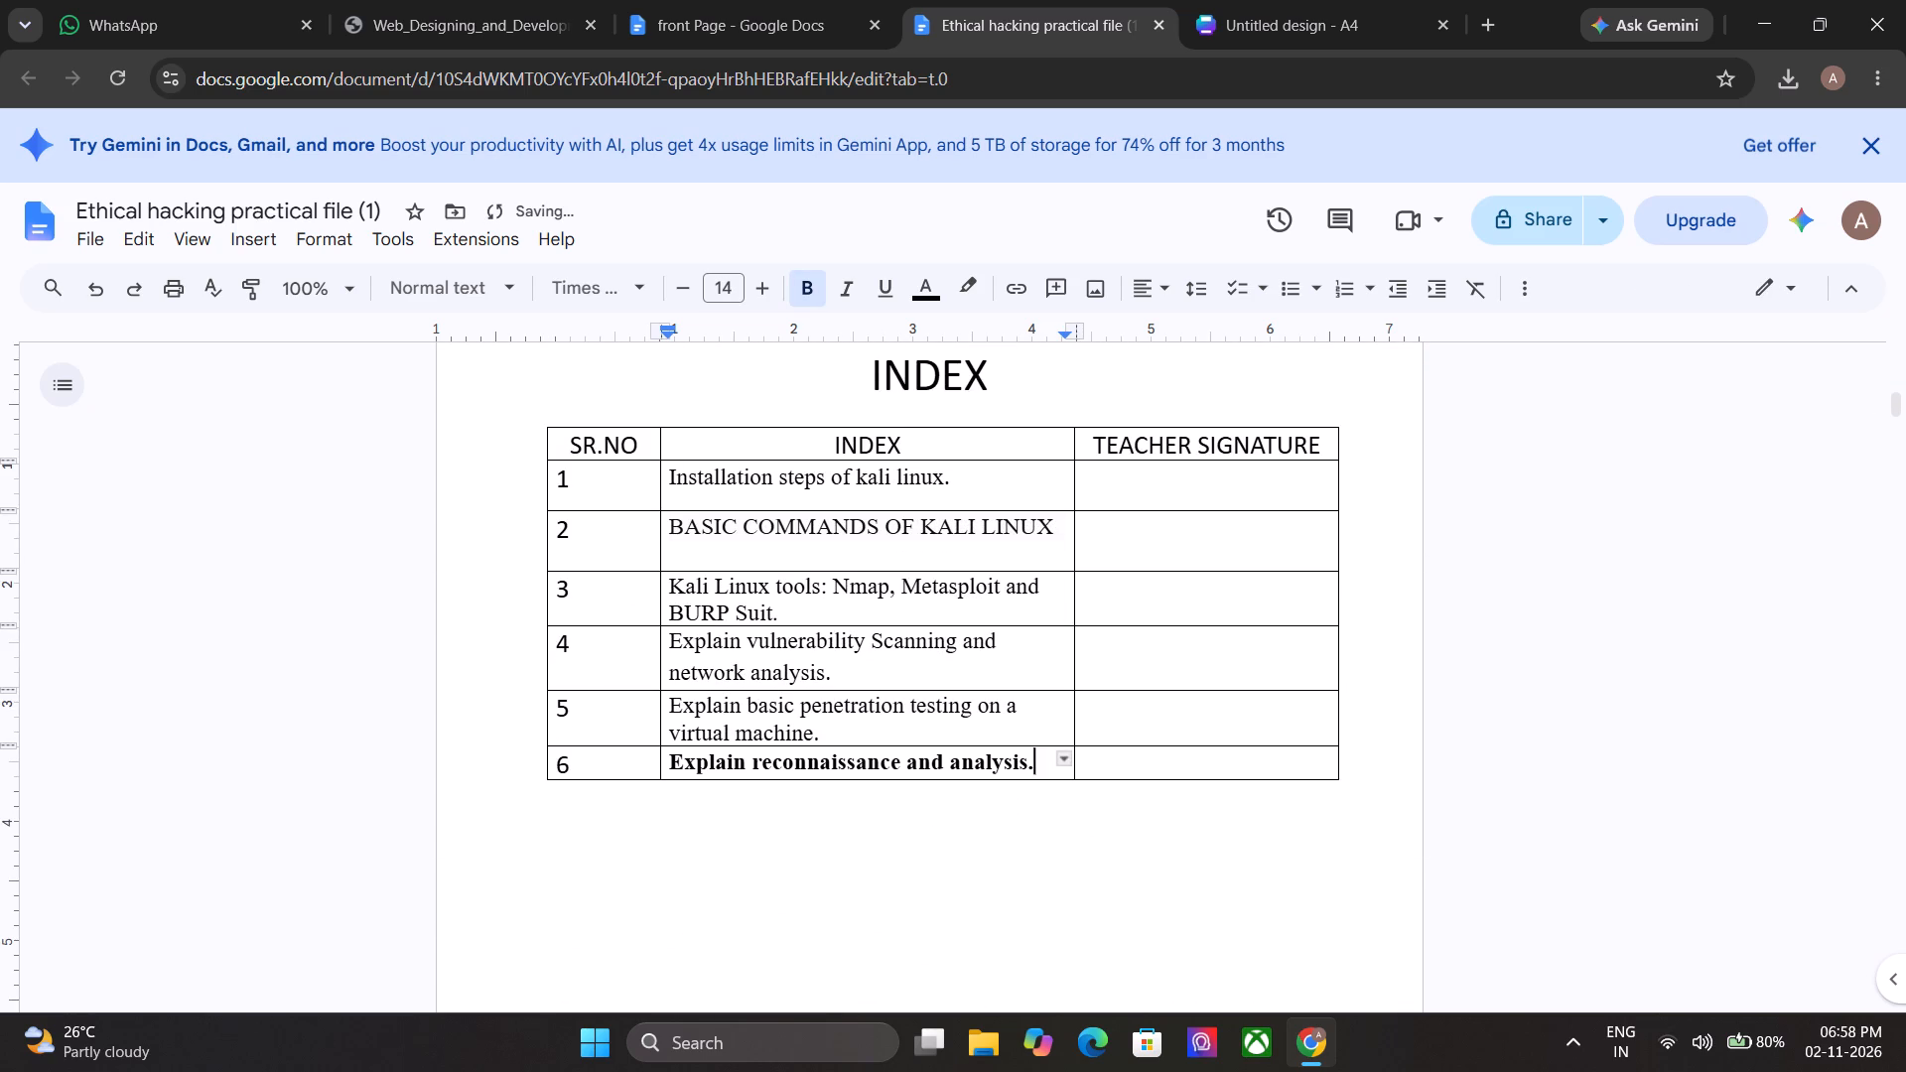
Remove the bold formatting from the reconnaissance entry in row 6 of the index table.
left_click_drag(669, 759, 1042, 775)
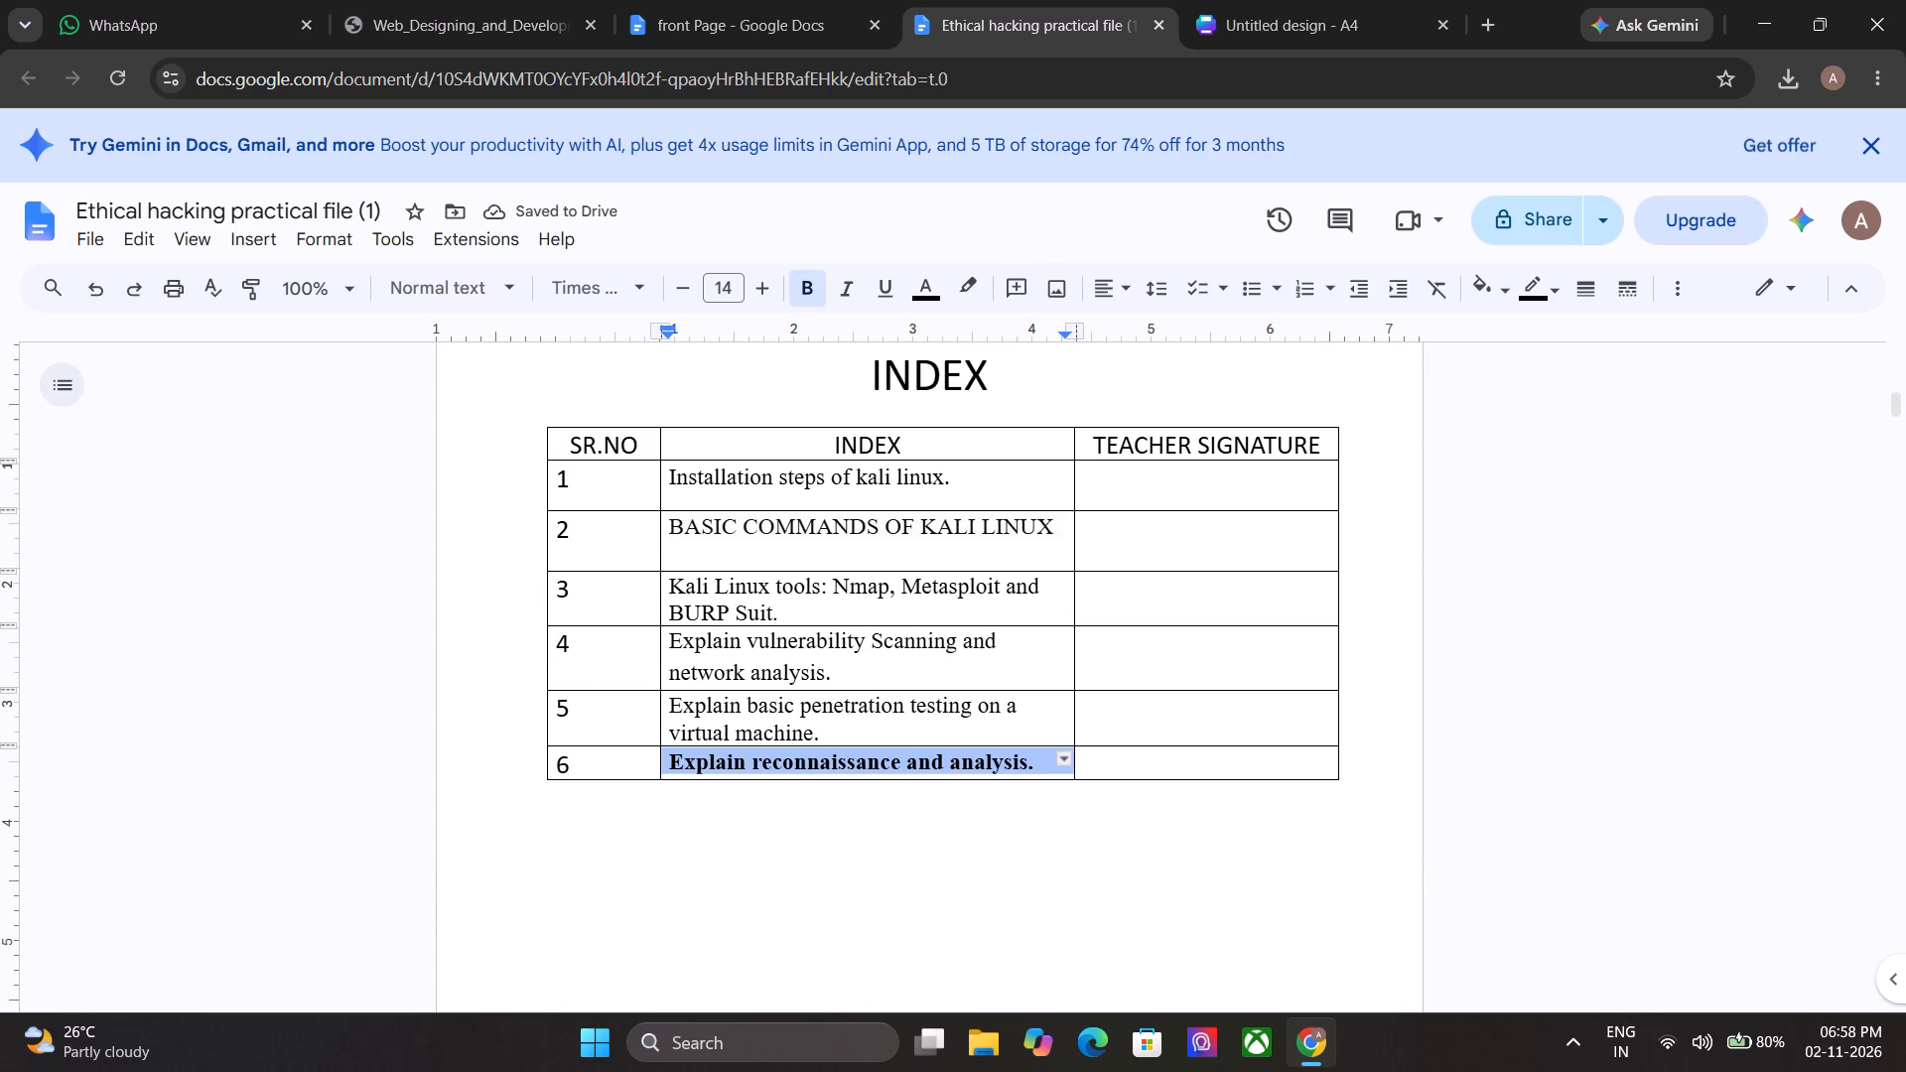
left_click_drag(1042, 775, 1032, 763)
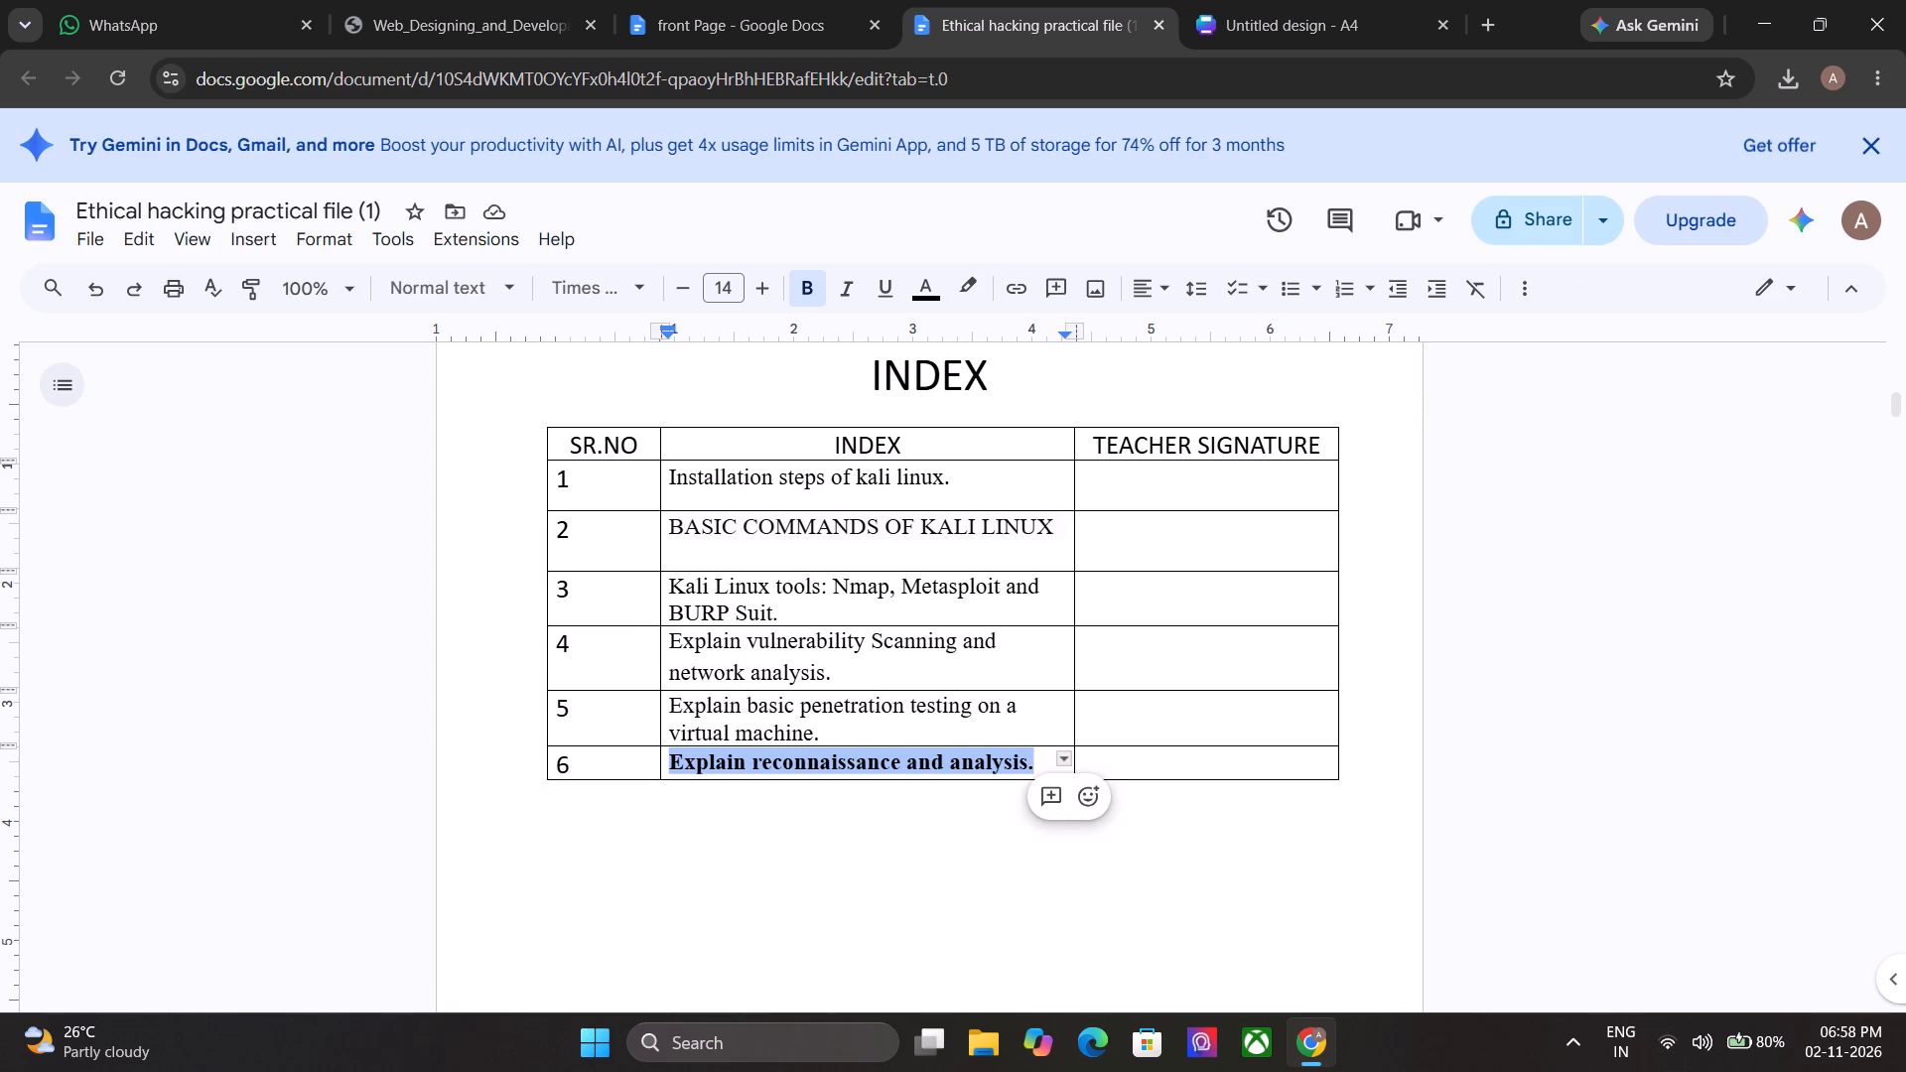
left_click(809, 297)
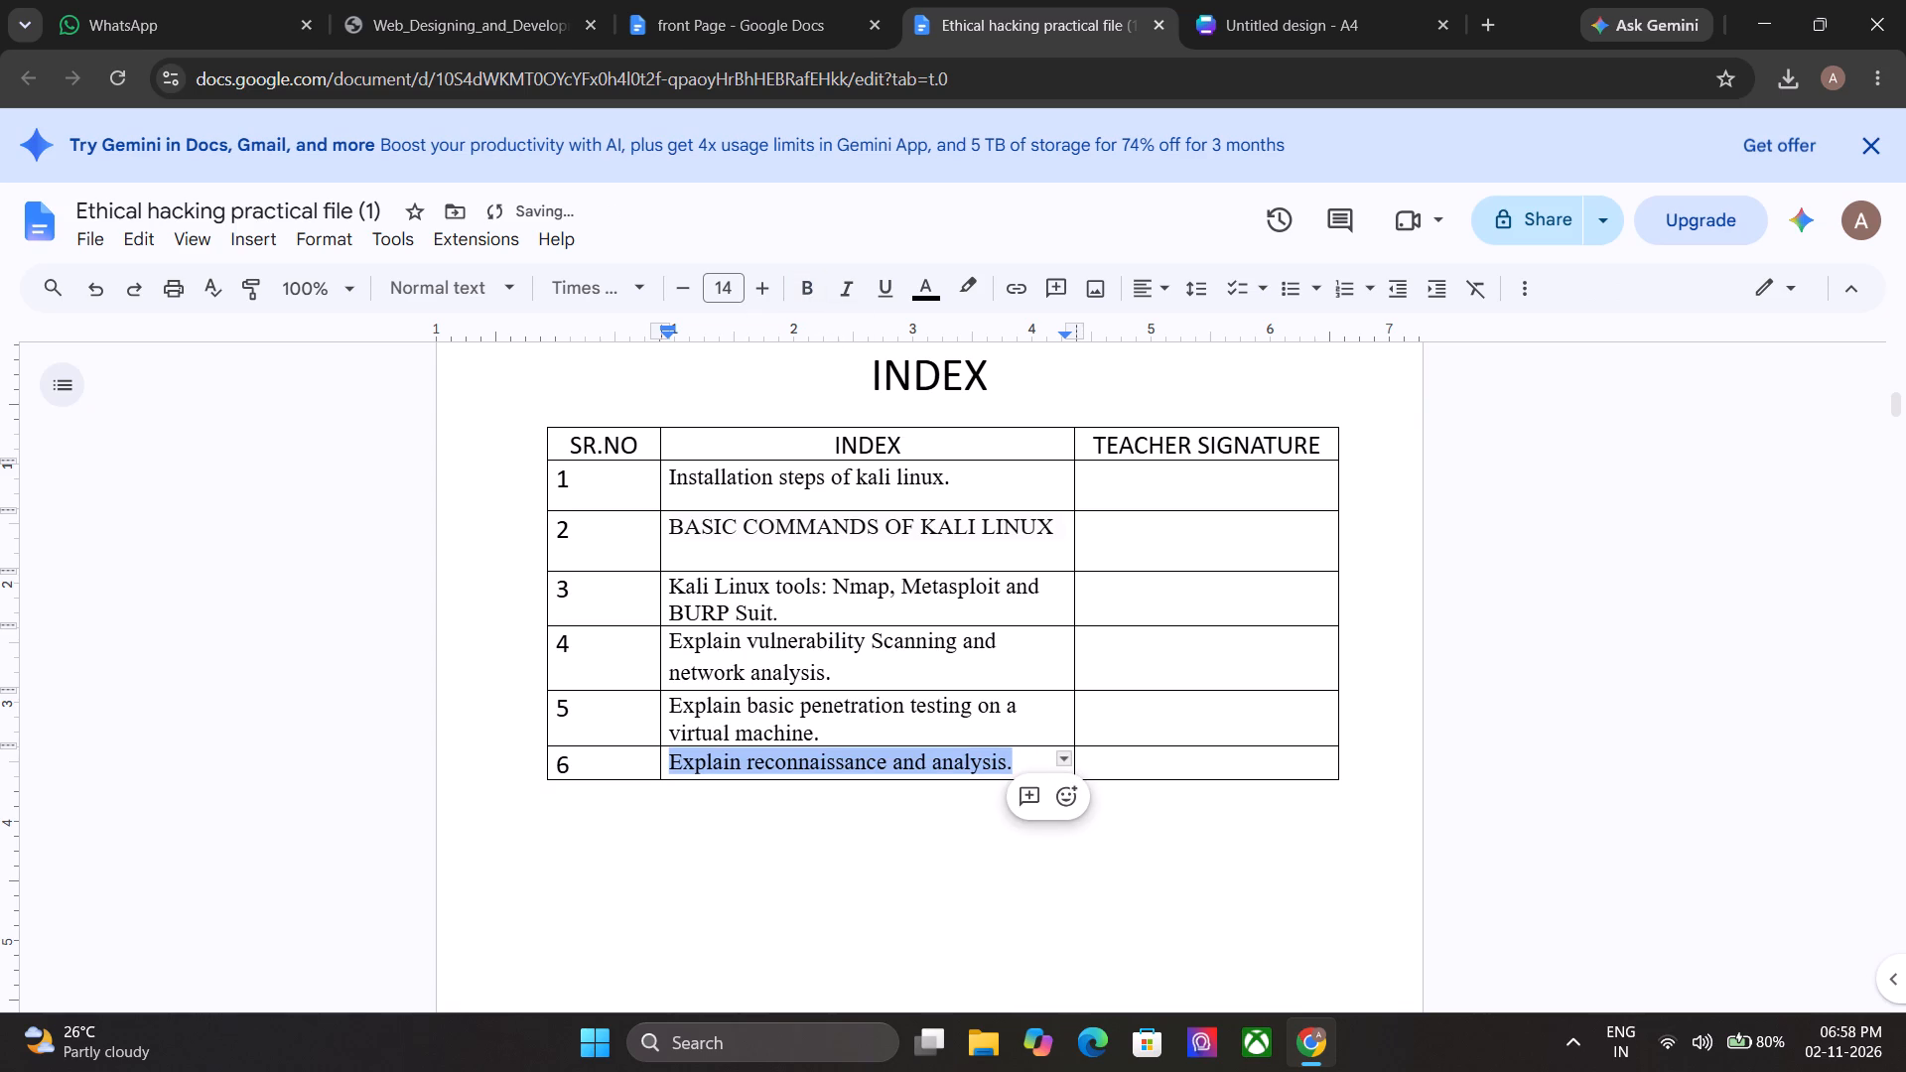
left_click(989, 928)
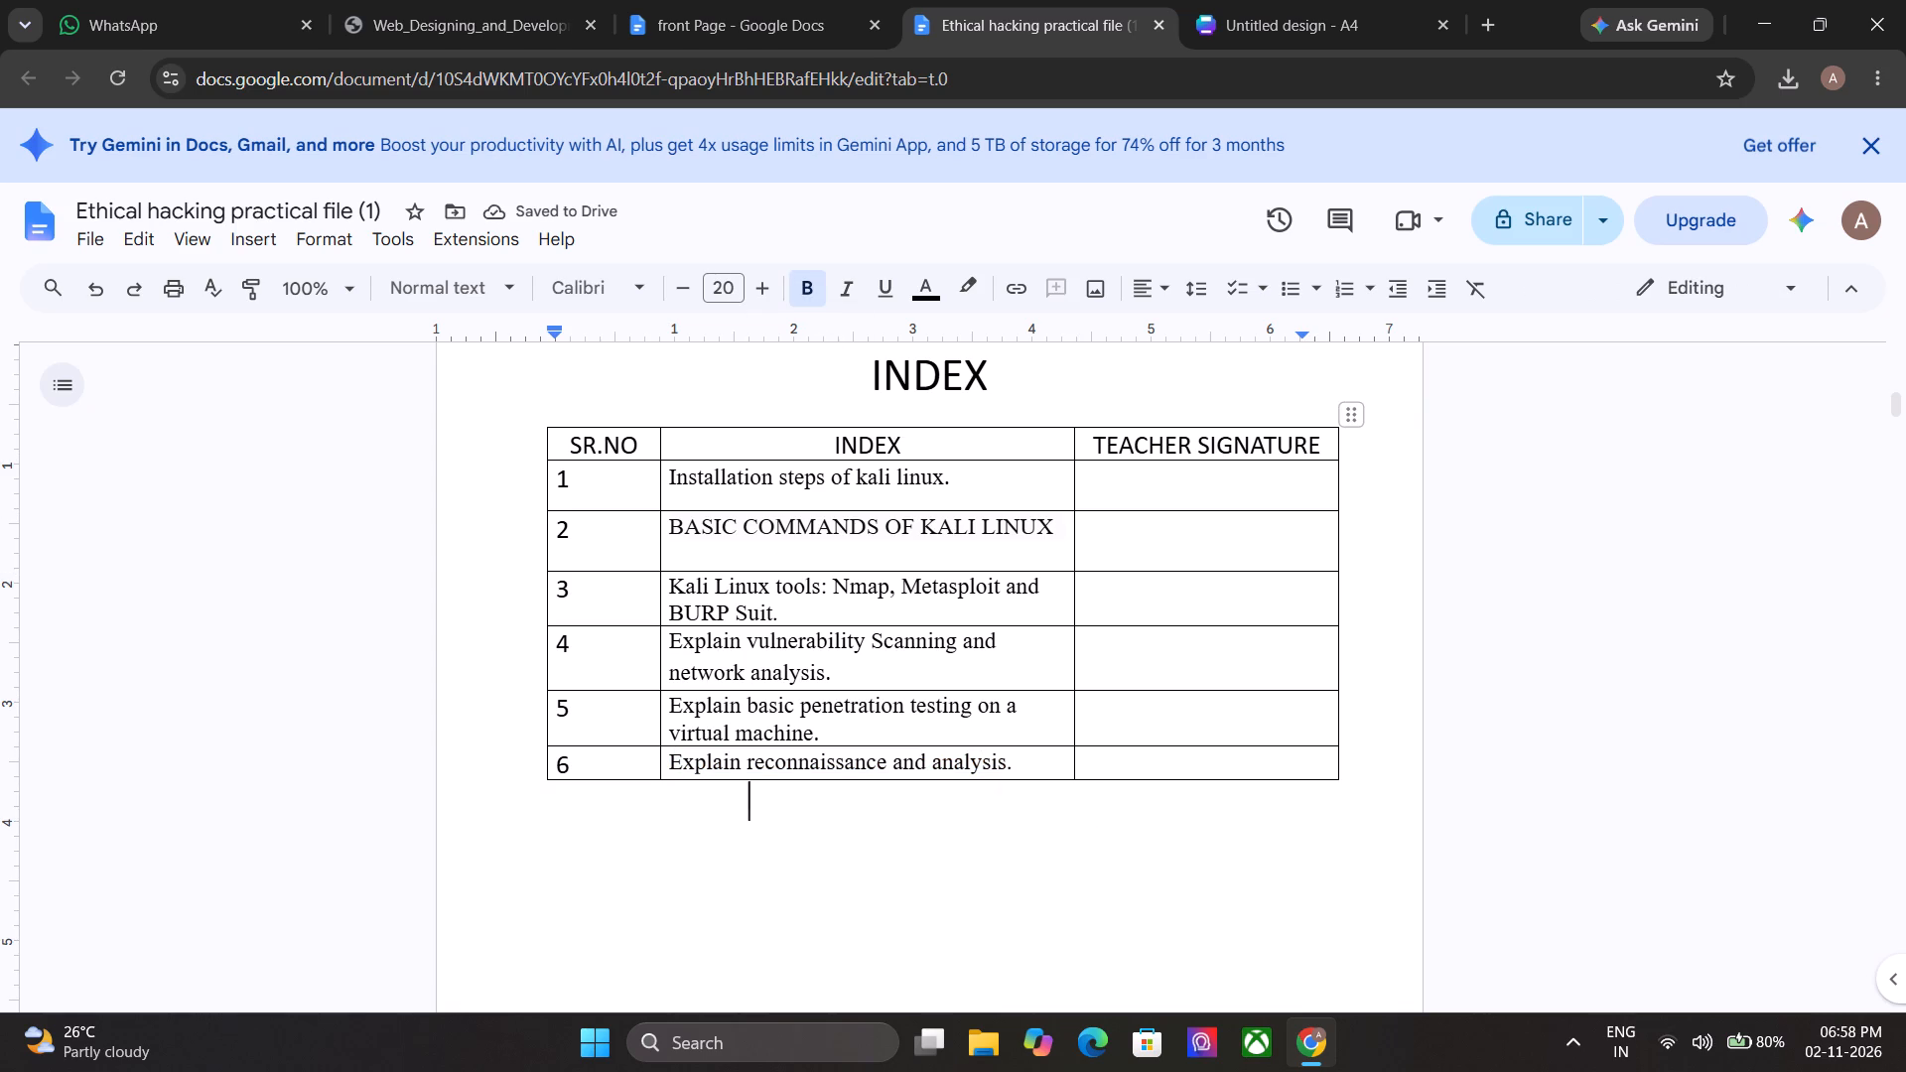
Delete the trailing full stops from the entries in rows 6, 5, 4 and 3 of the index table.
left_click(1015, 764)
key("BackSpace")
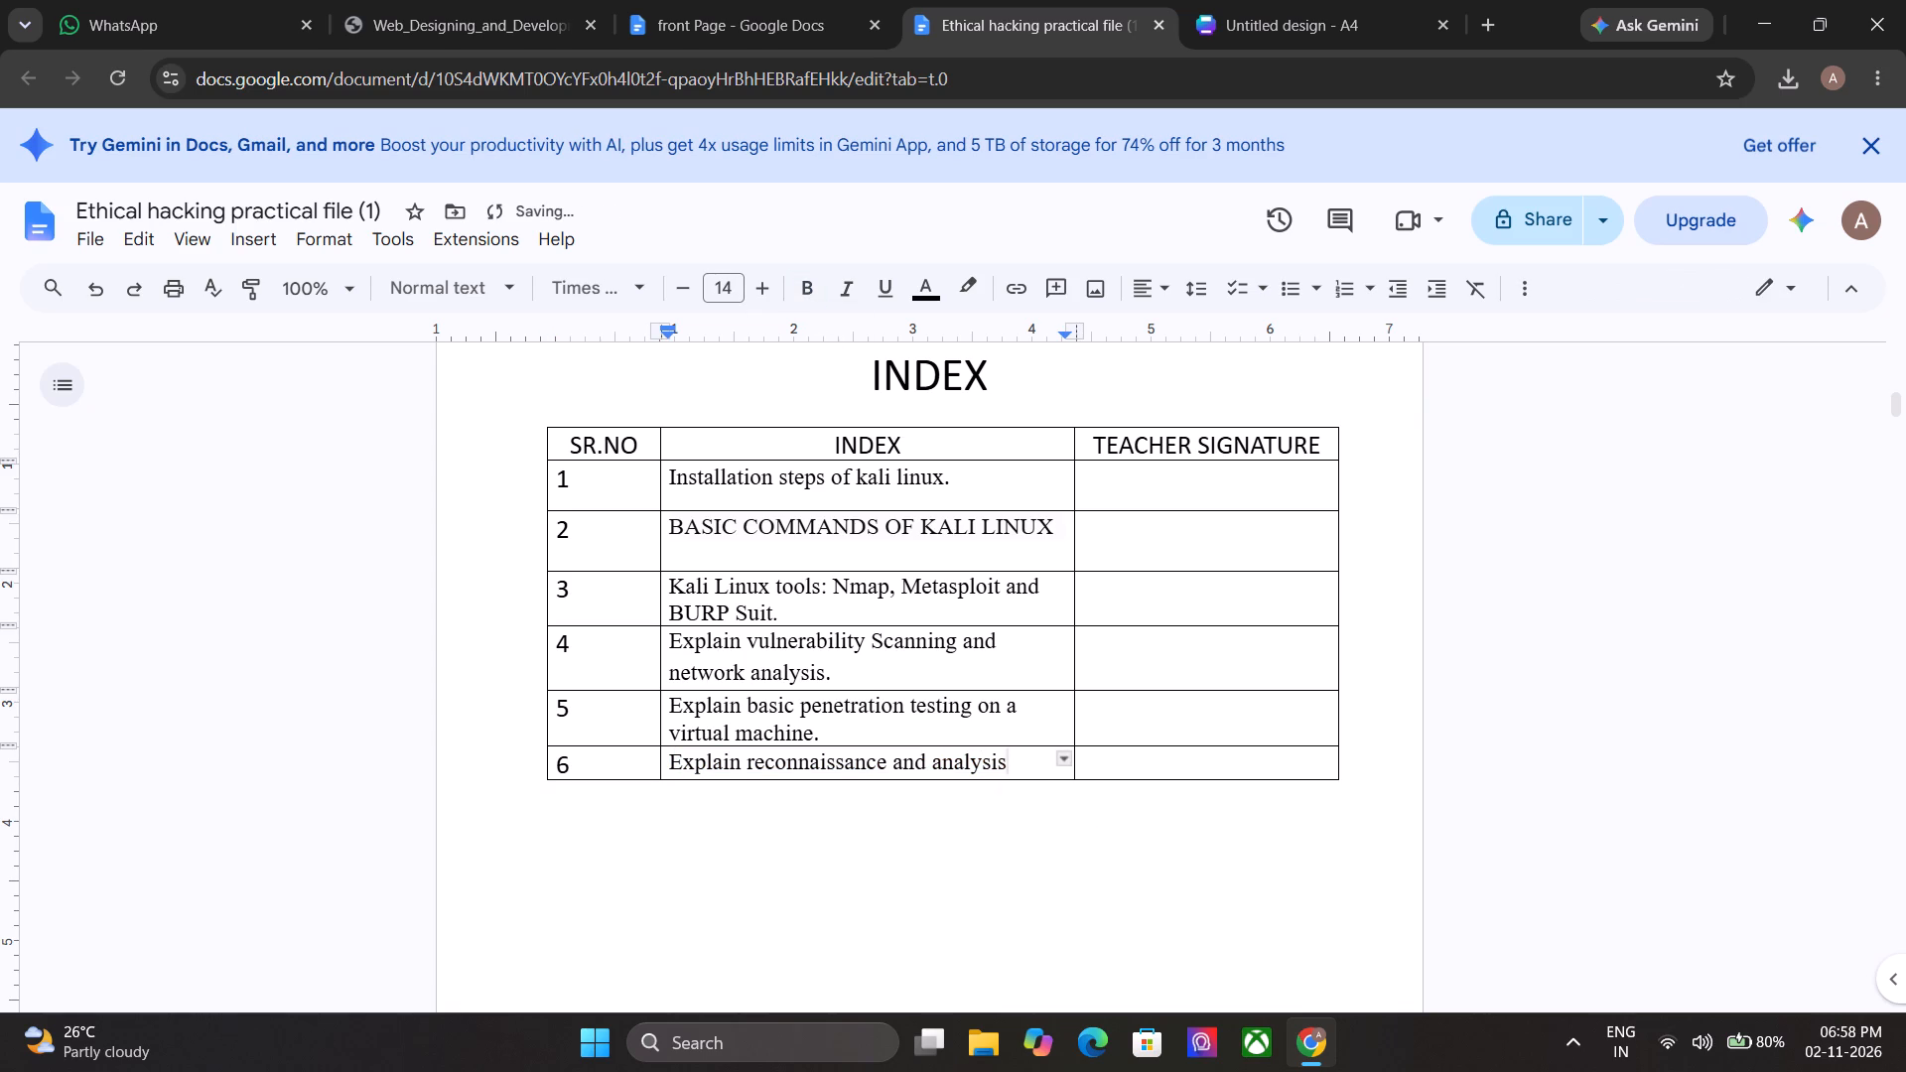
left_click(820, 736)
key("BackSpace")
left_click(830, 676)
key("BackSpace")
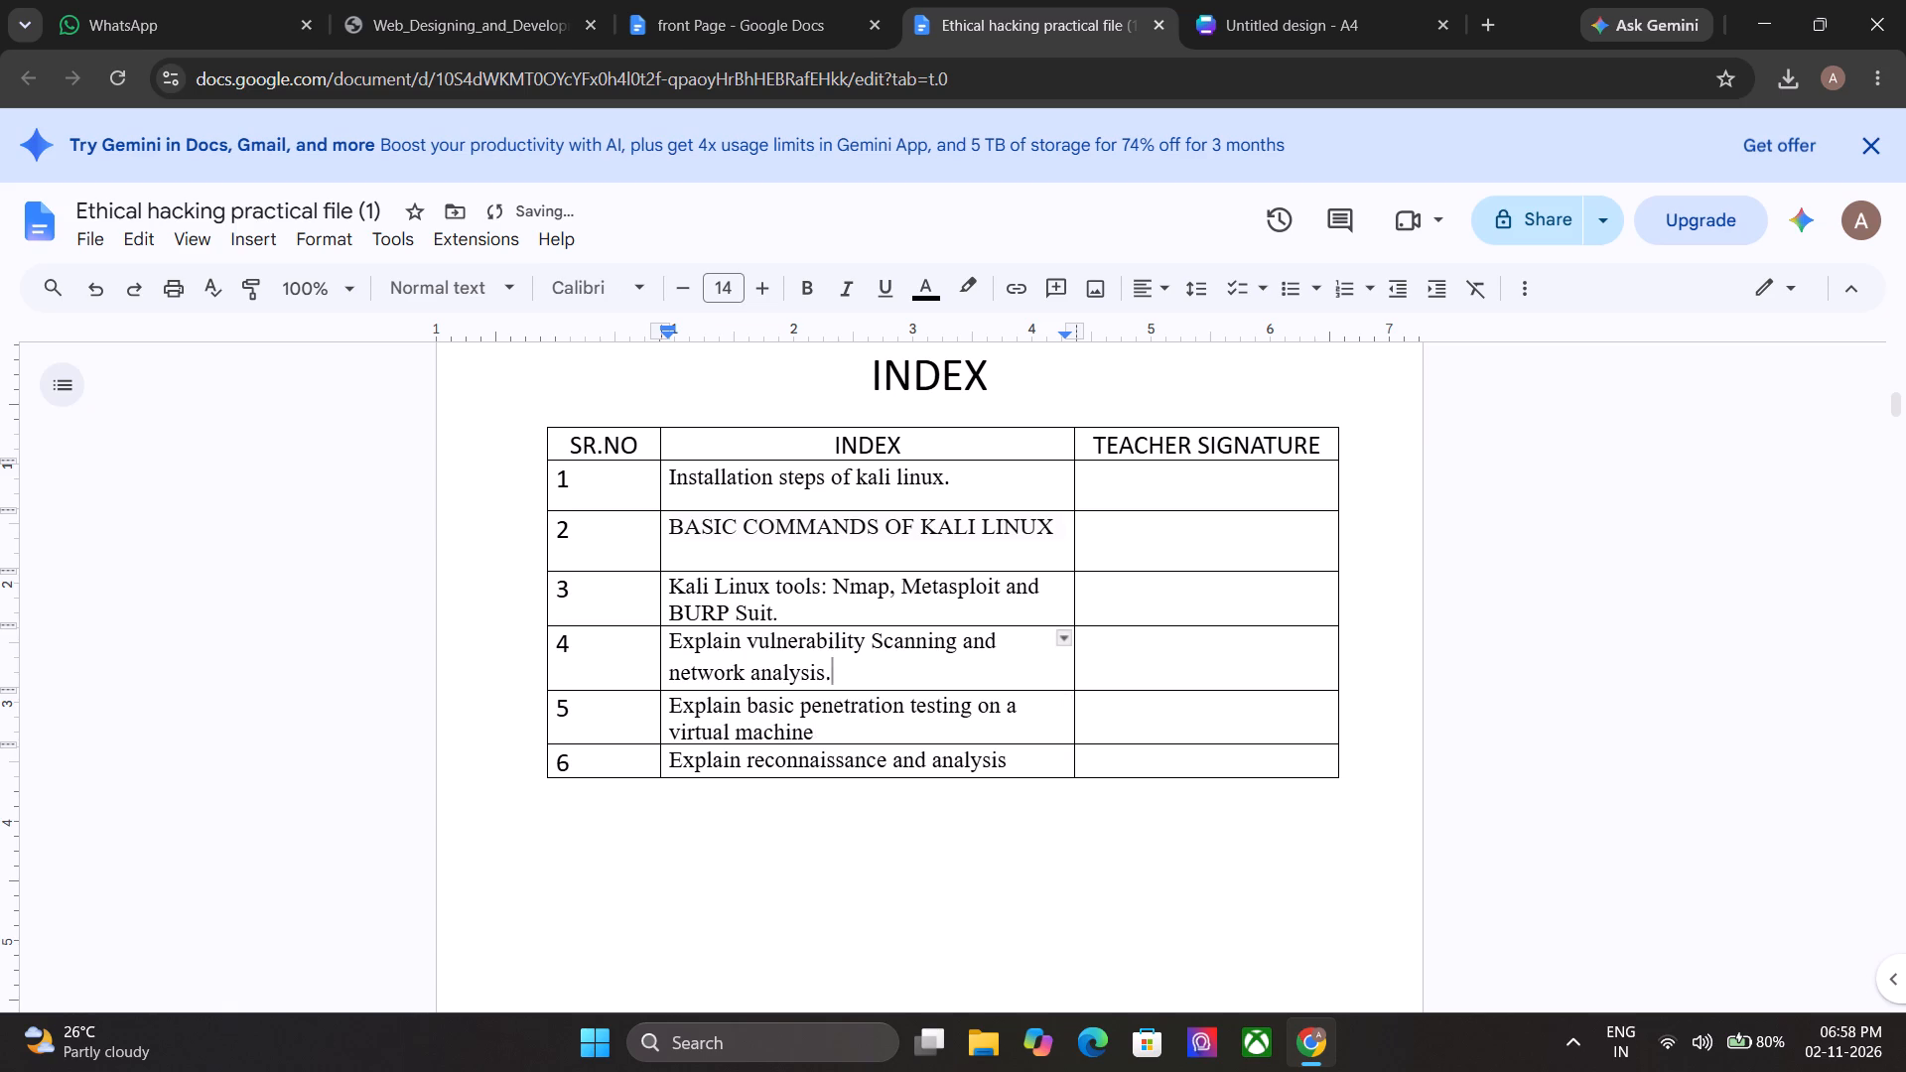
left_click(780, 613)
key("BackSpace")
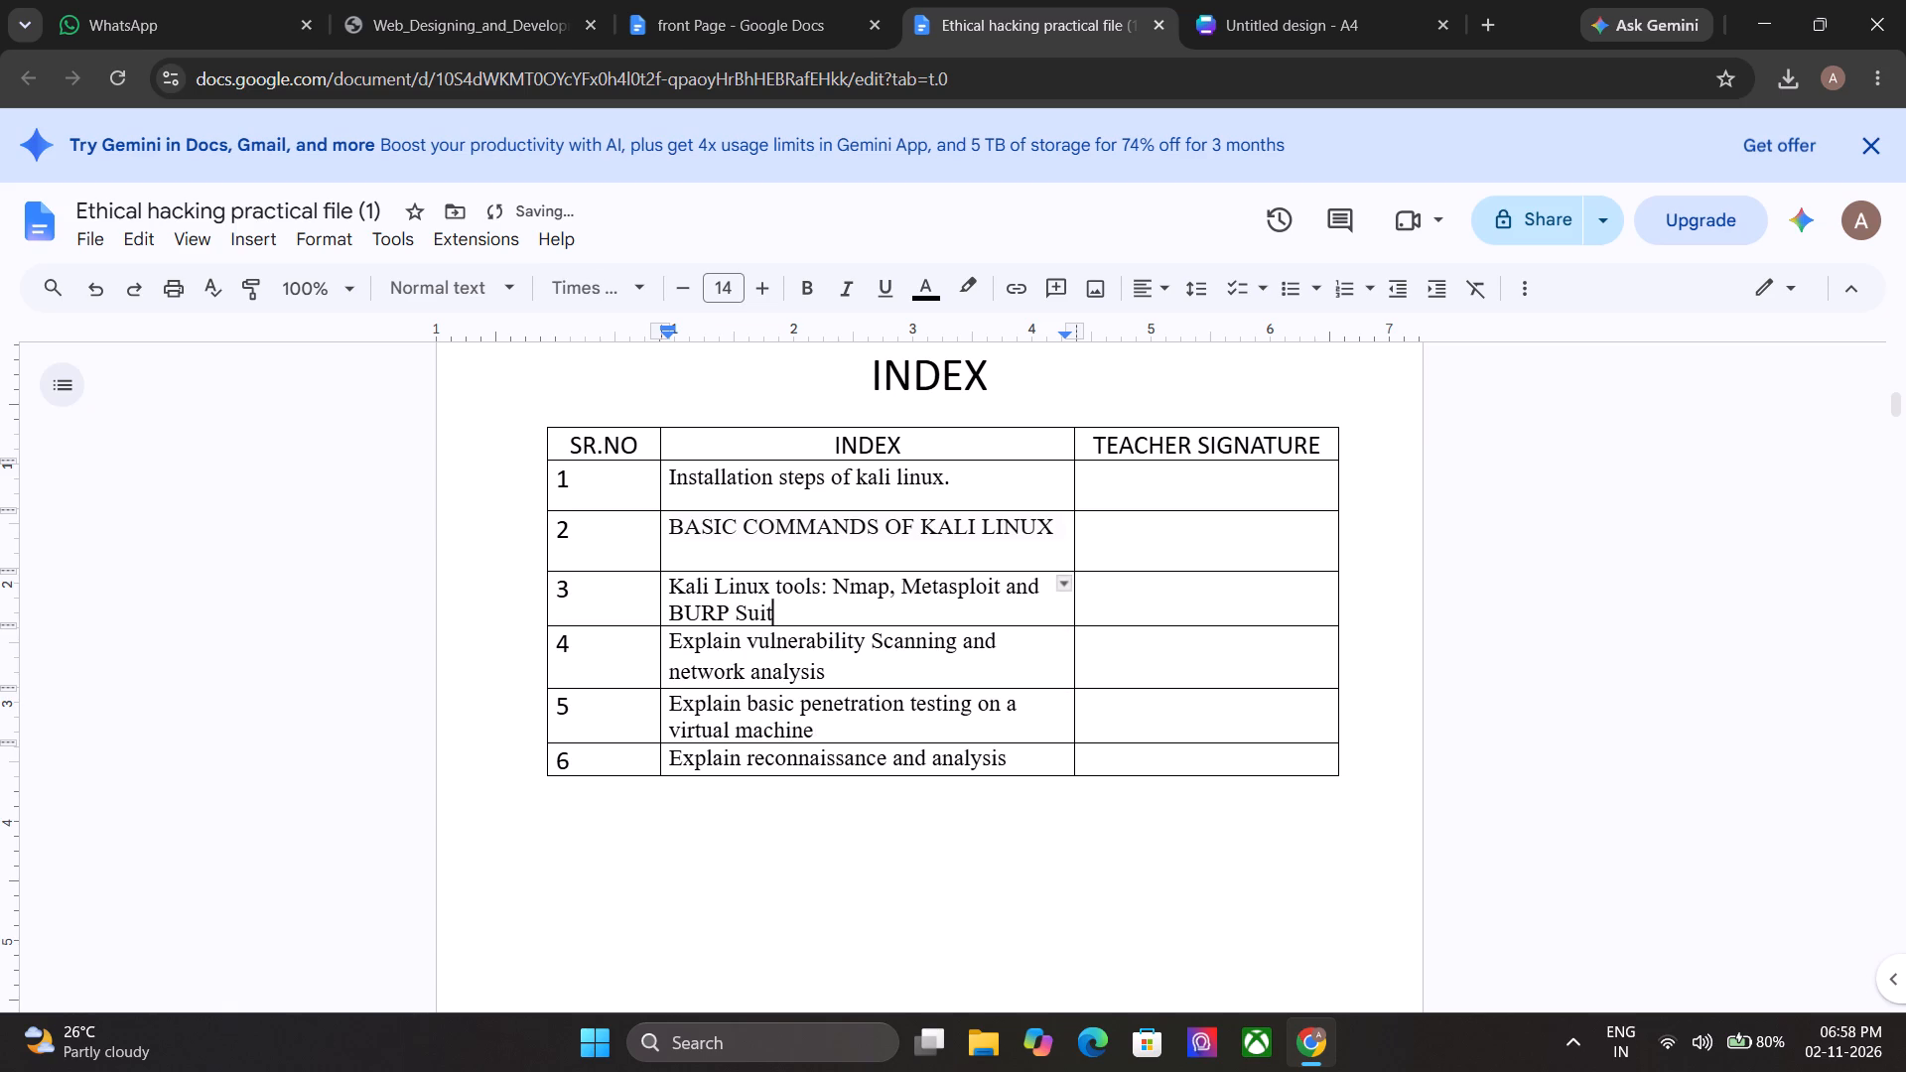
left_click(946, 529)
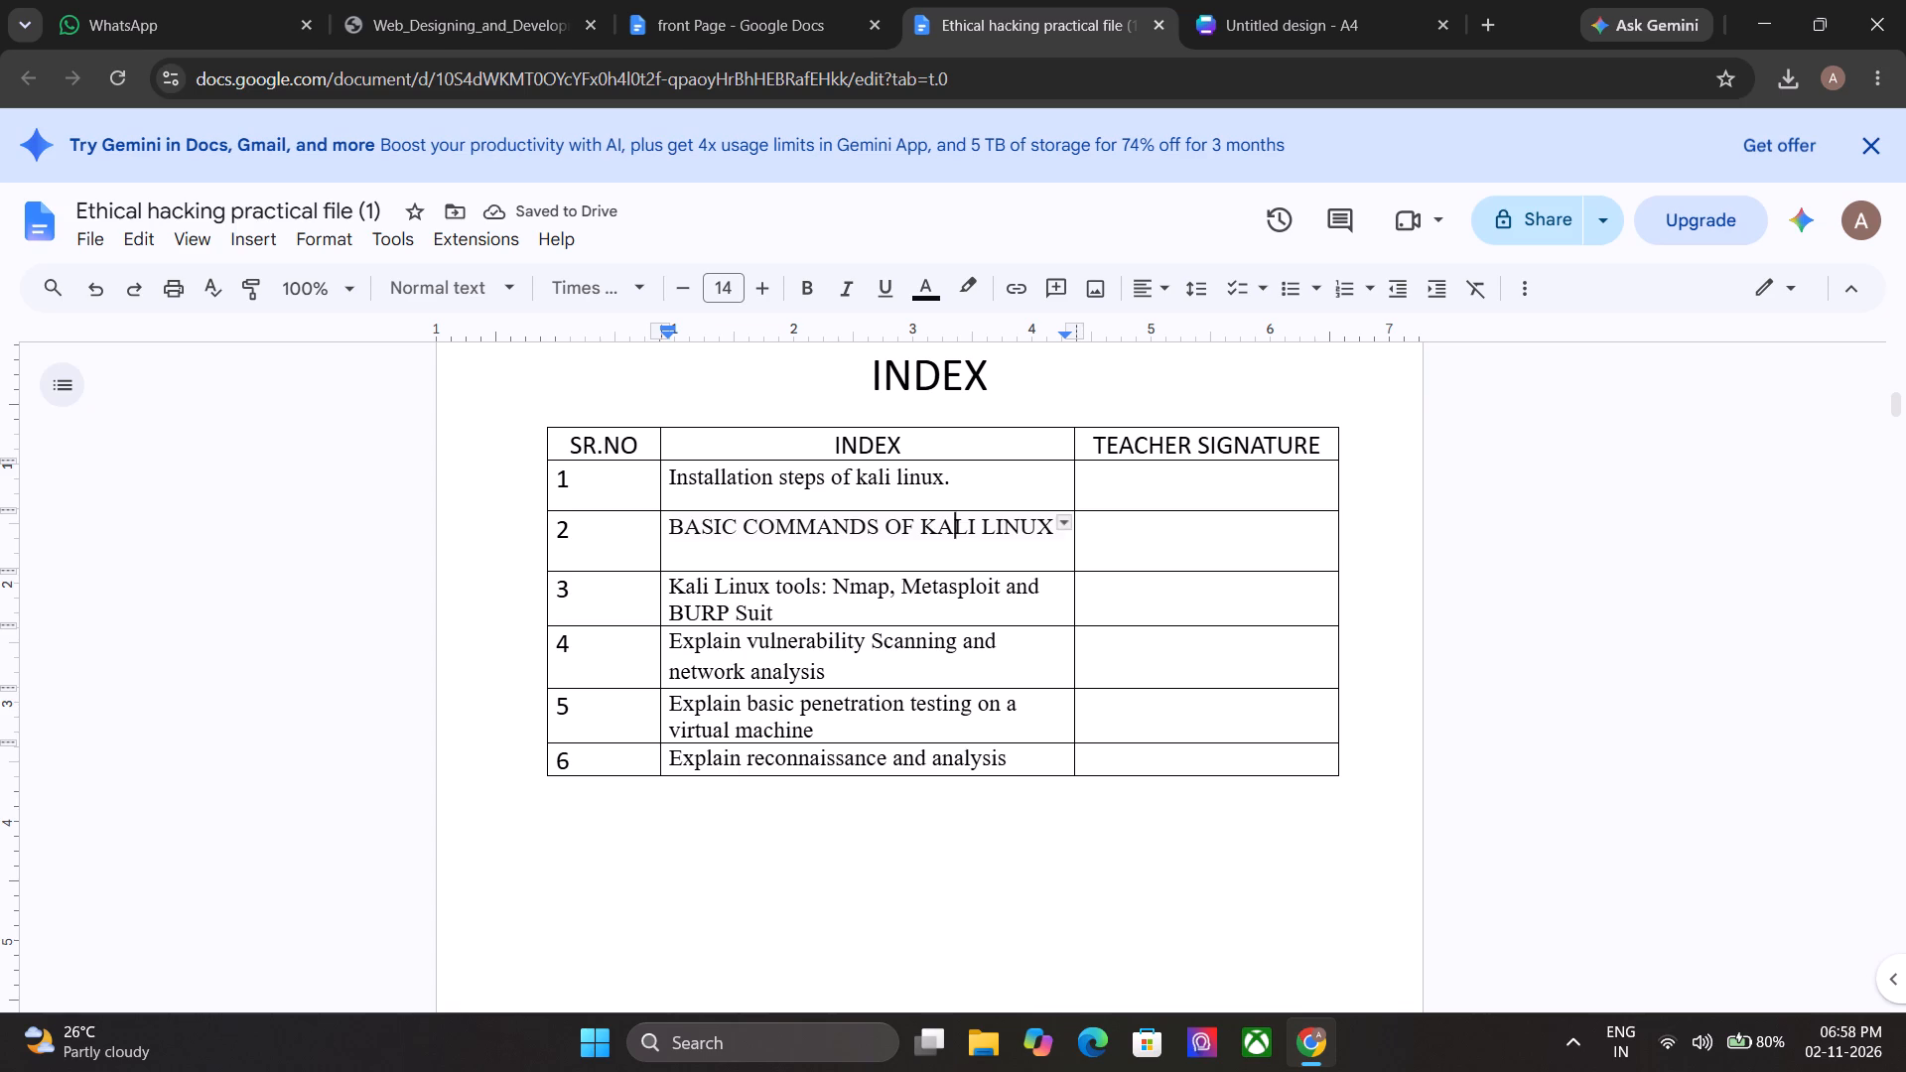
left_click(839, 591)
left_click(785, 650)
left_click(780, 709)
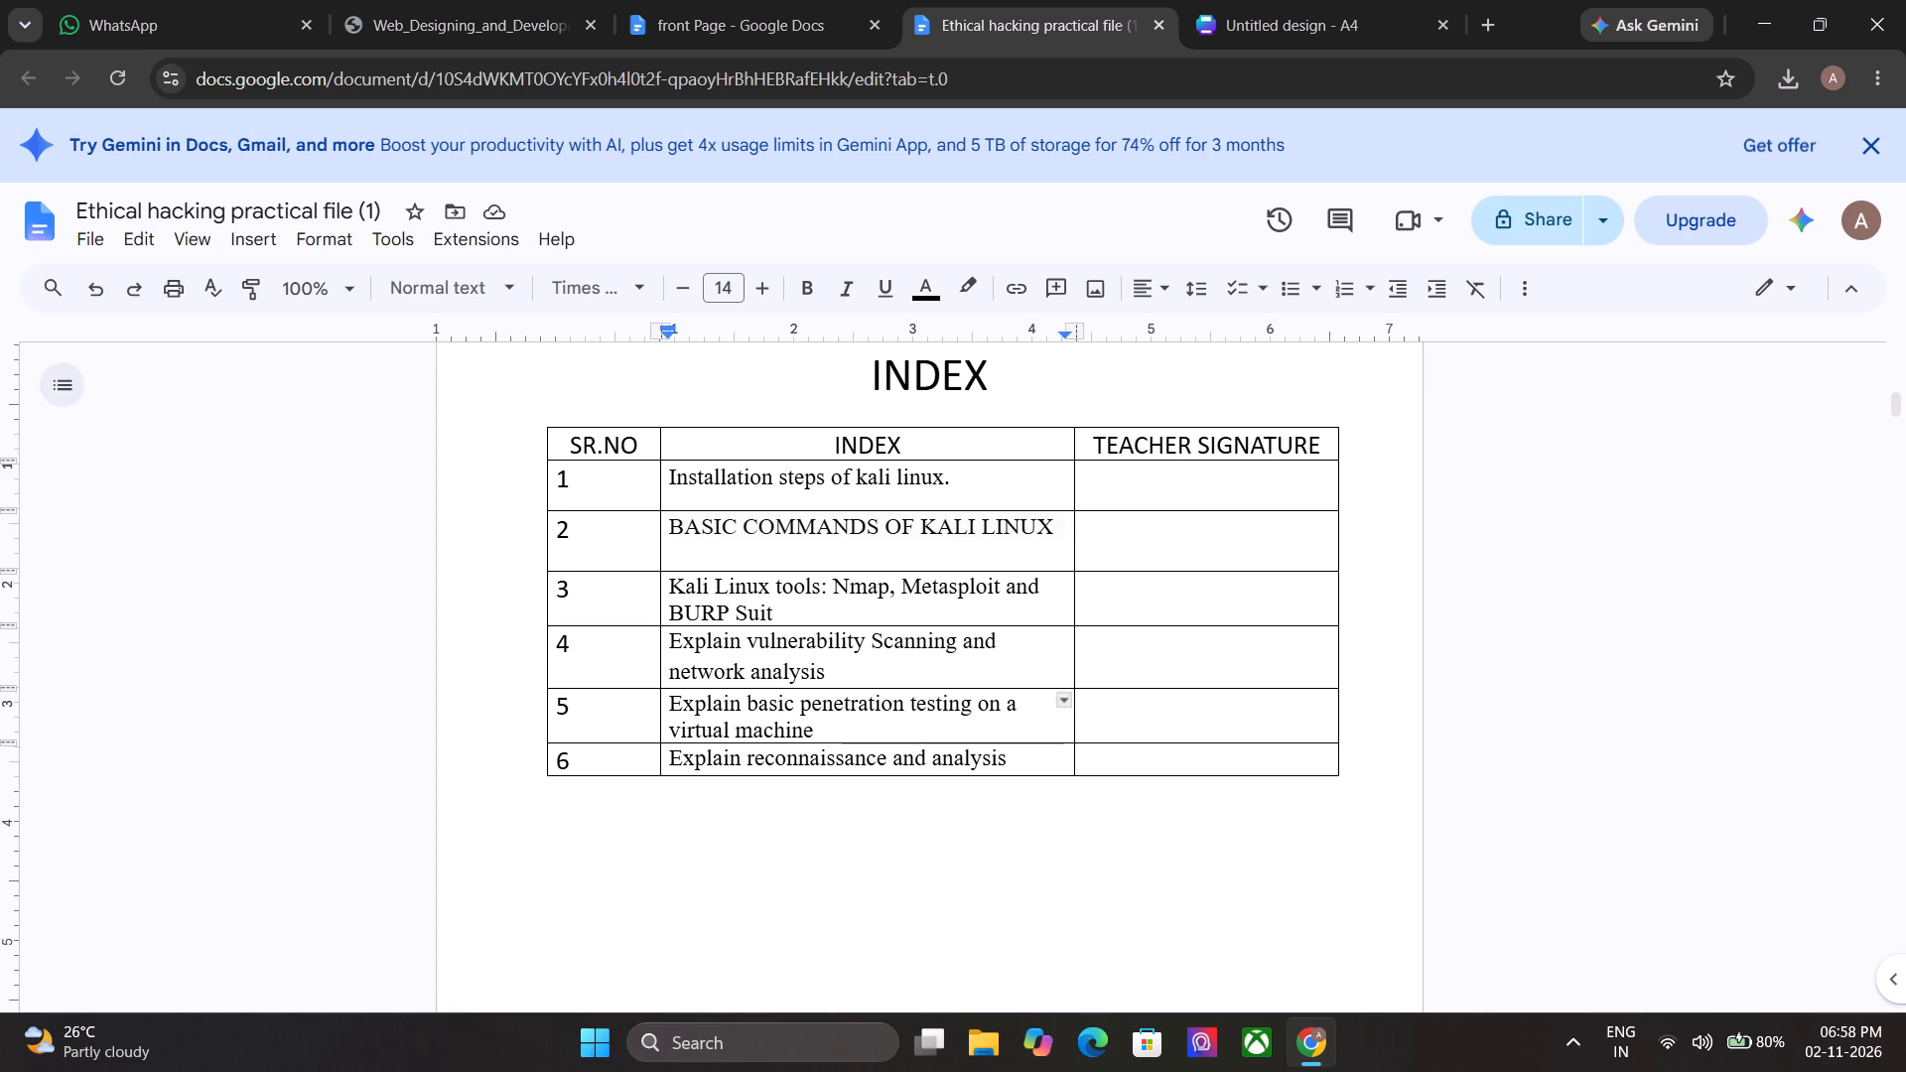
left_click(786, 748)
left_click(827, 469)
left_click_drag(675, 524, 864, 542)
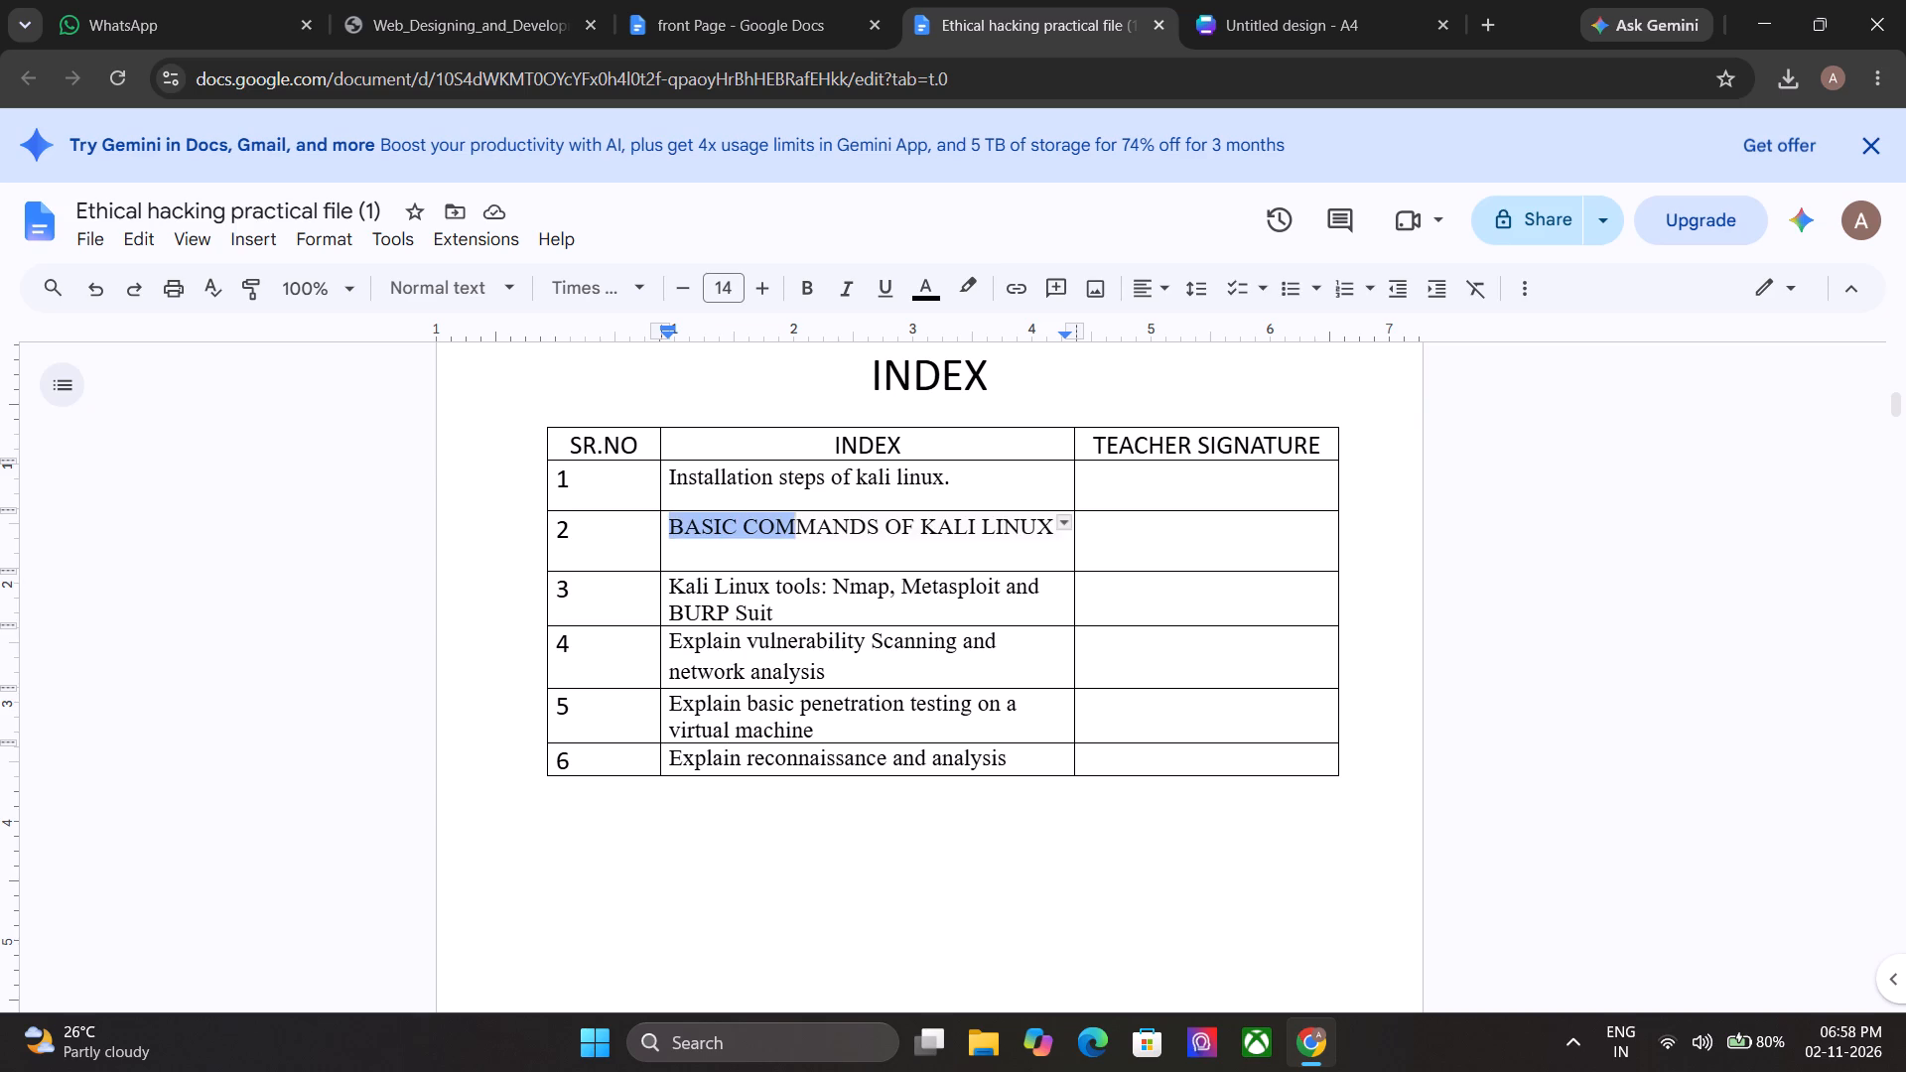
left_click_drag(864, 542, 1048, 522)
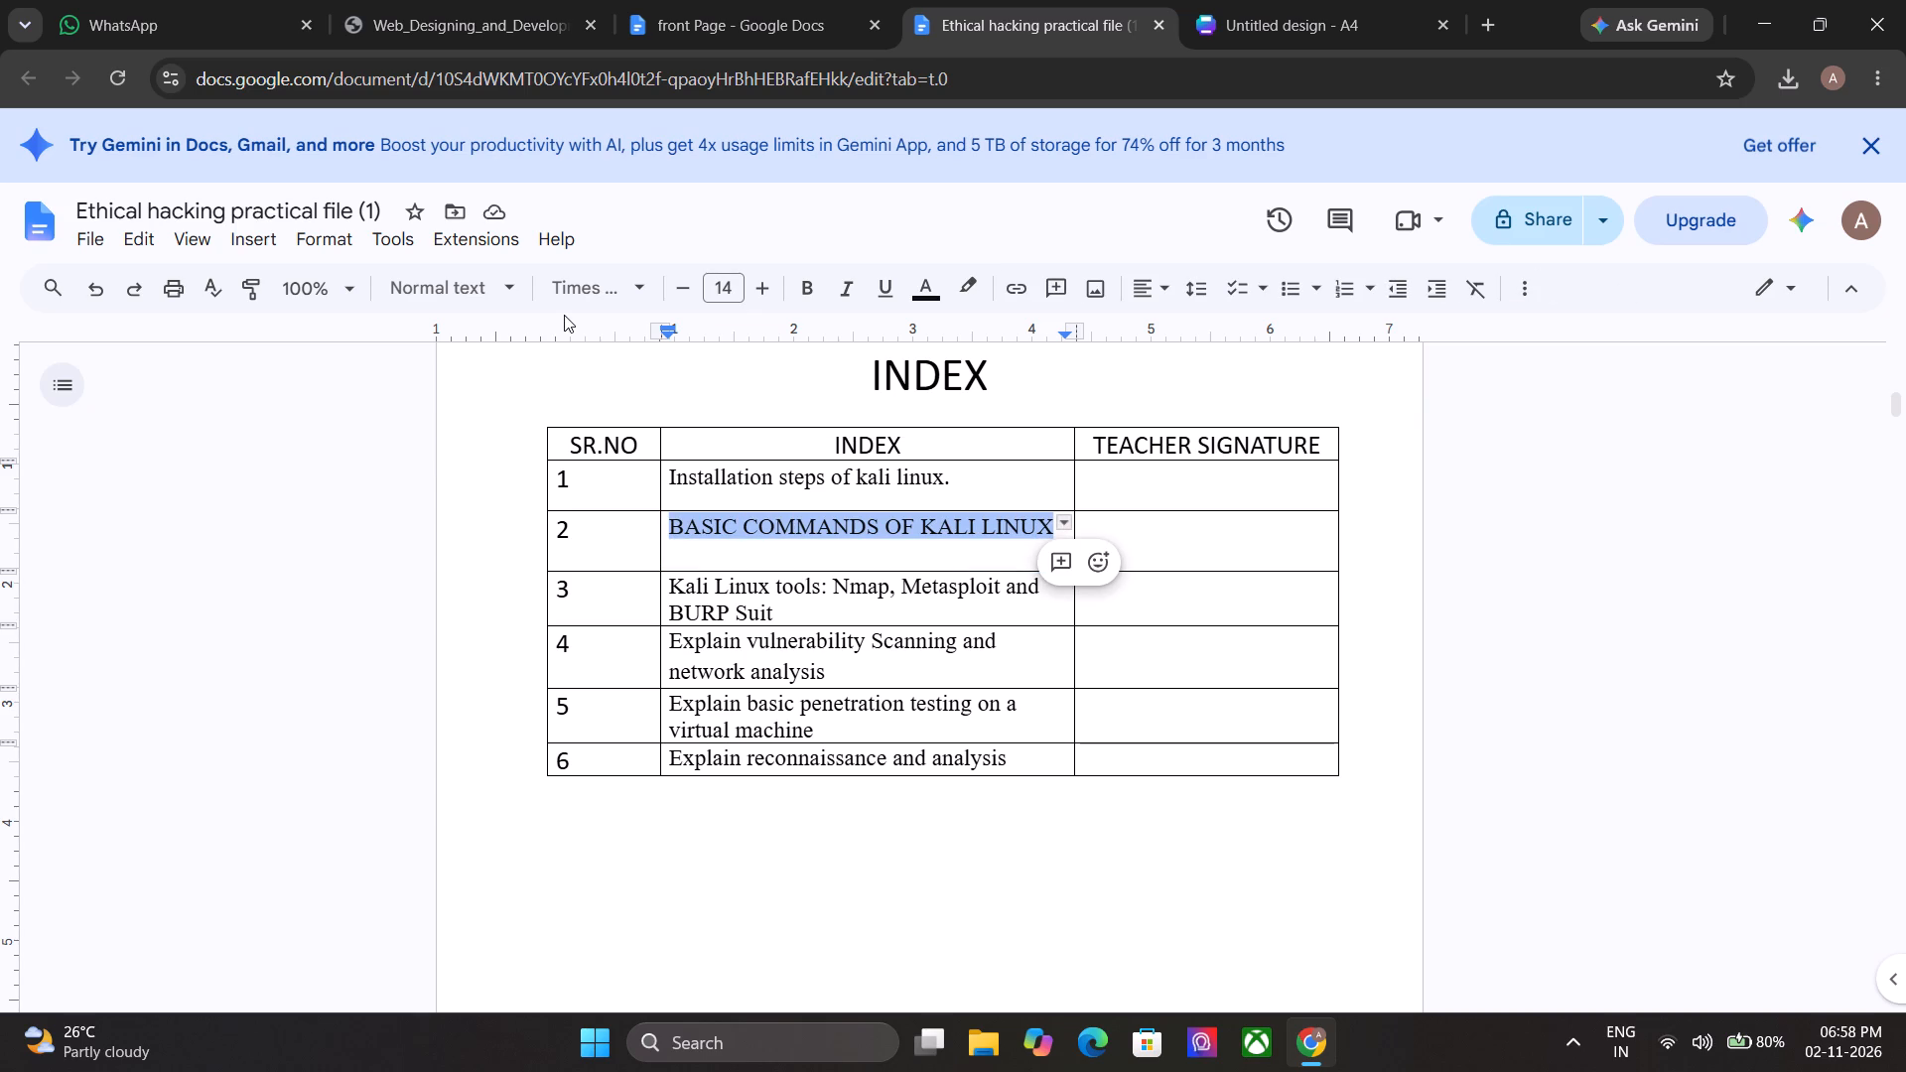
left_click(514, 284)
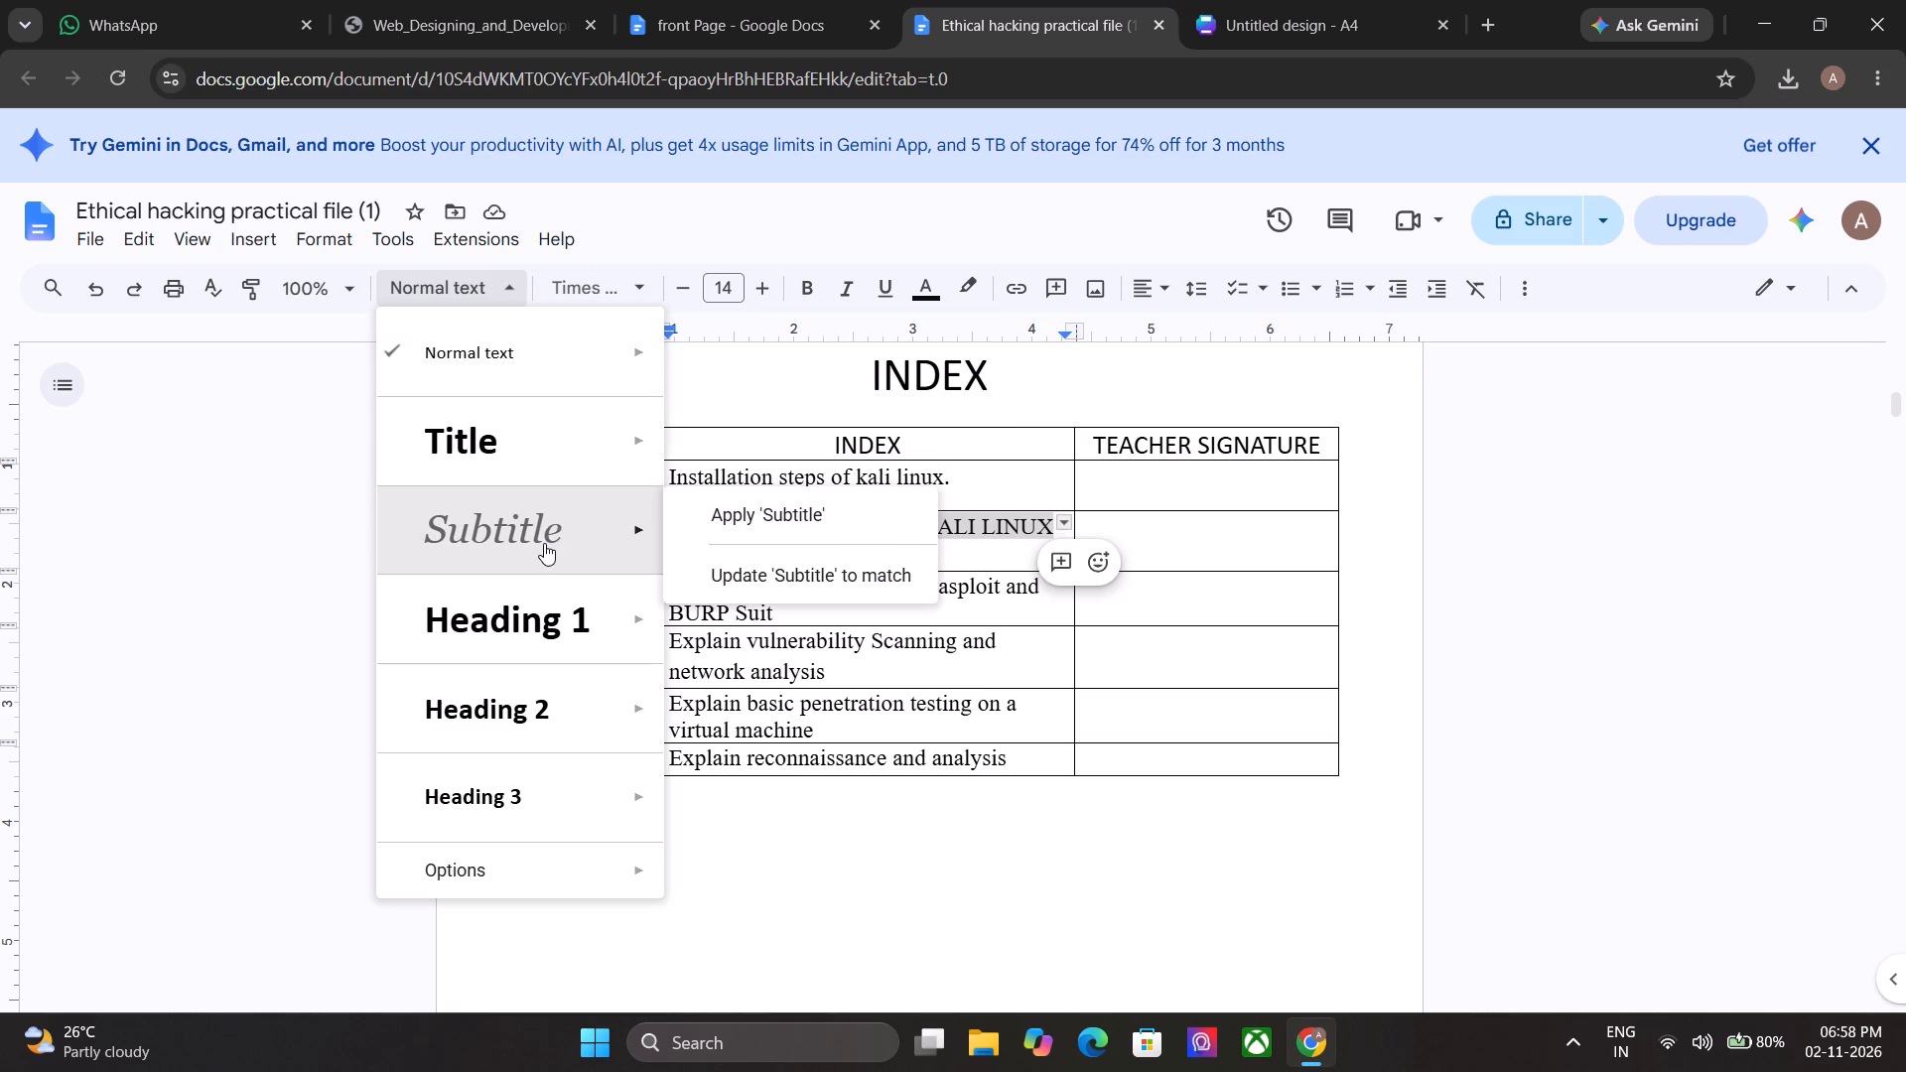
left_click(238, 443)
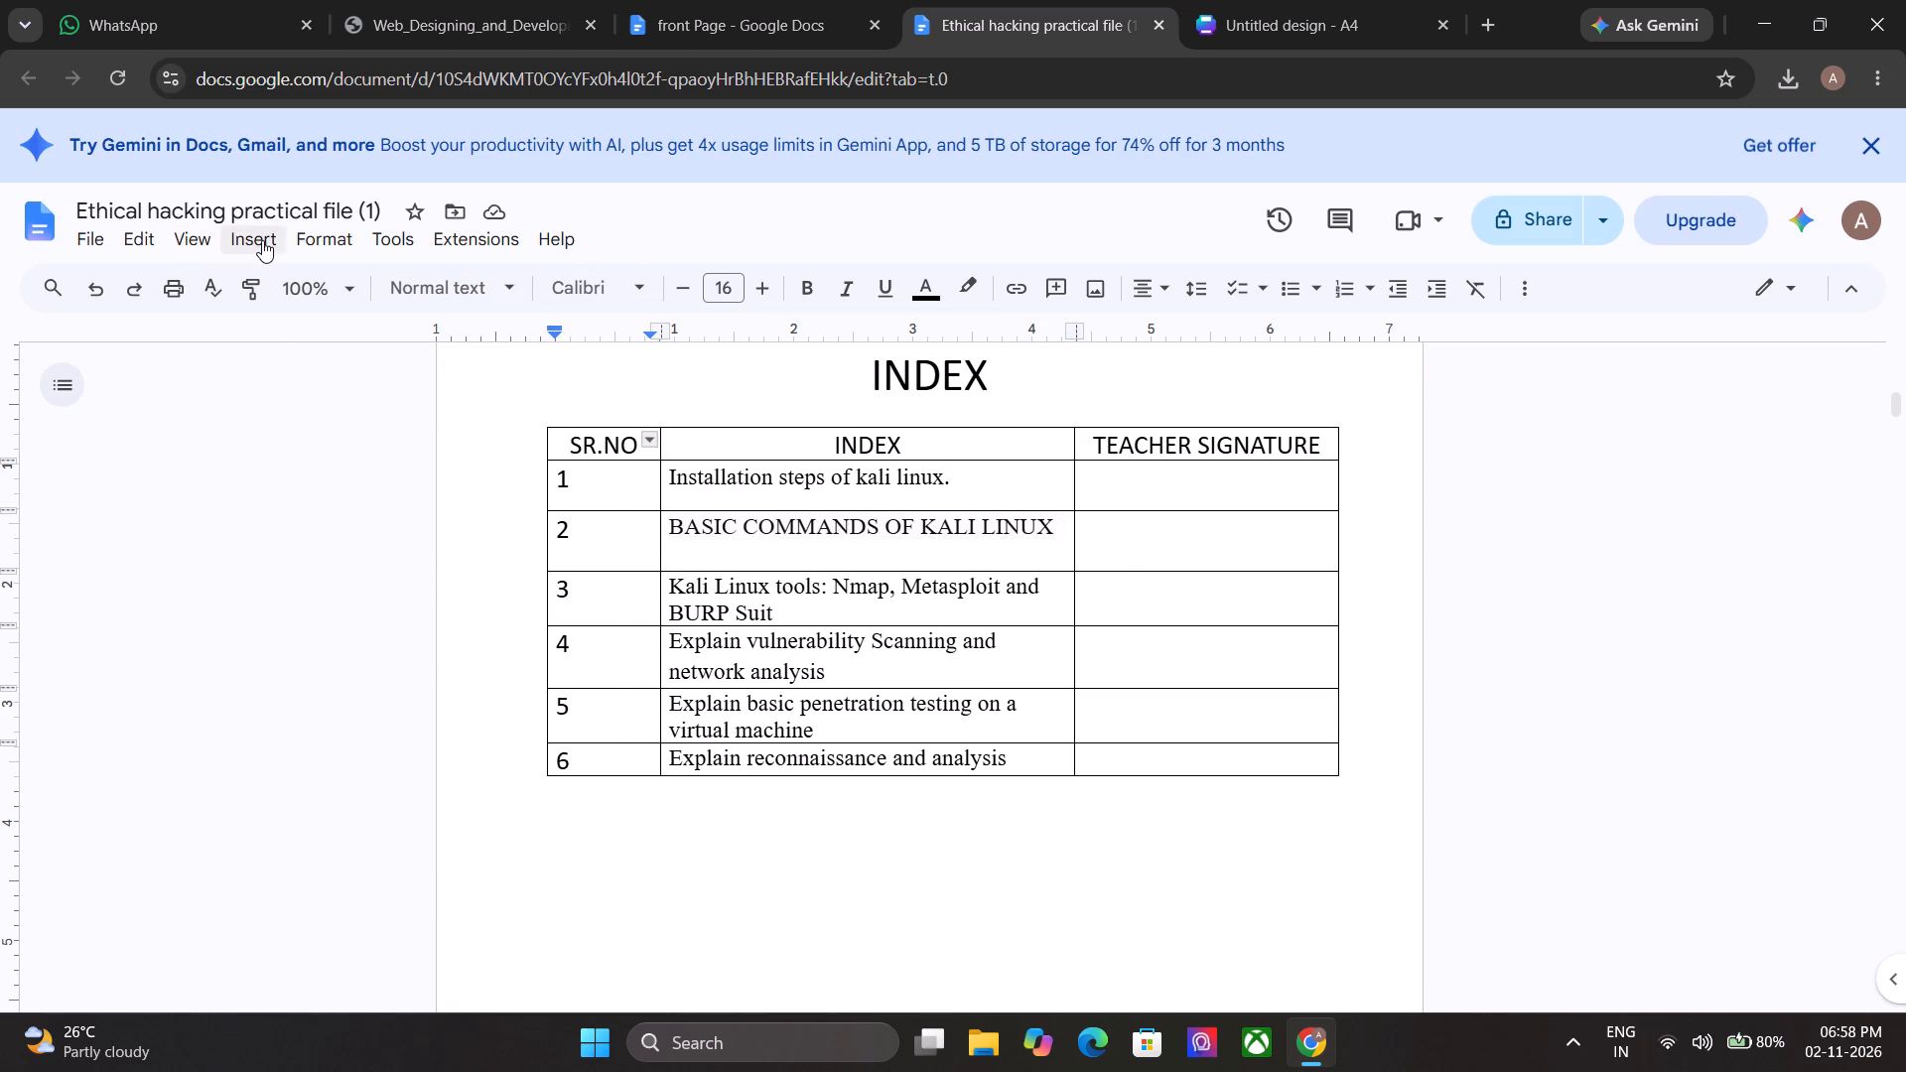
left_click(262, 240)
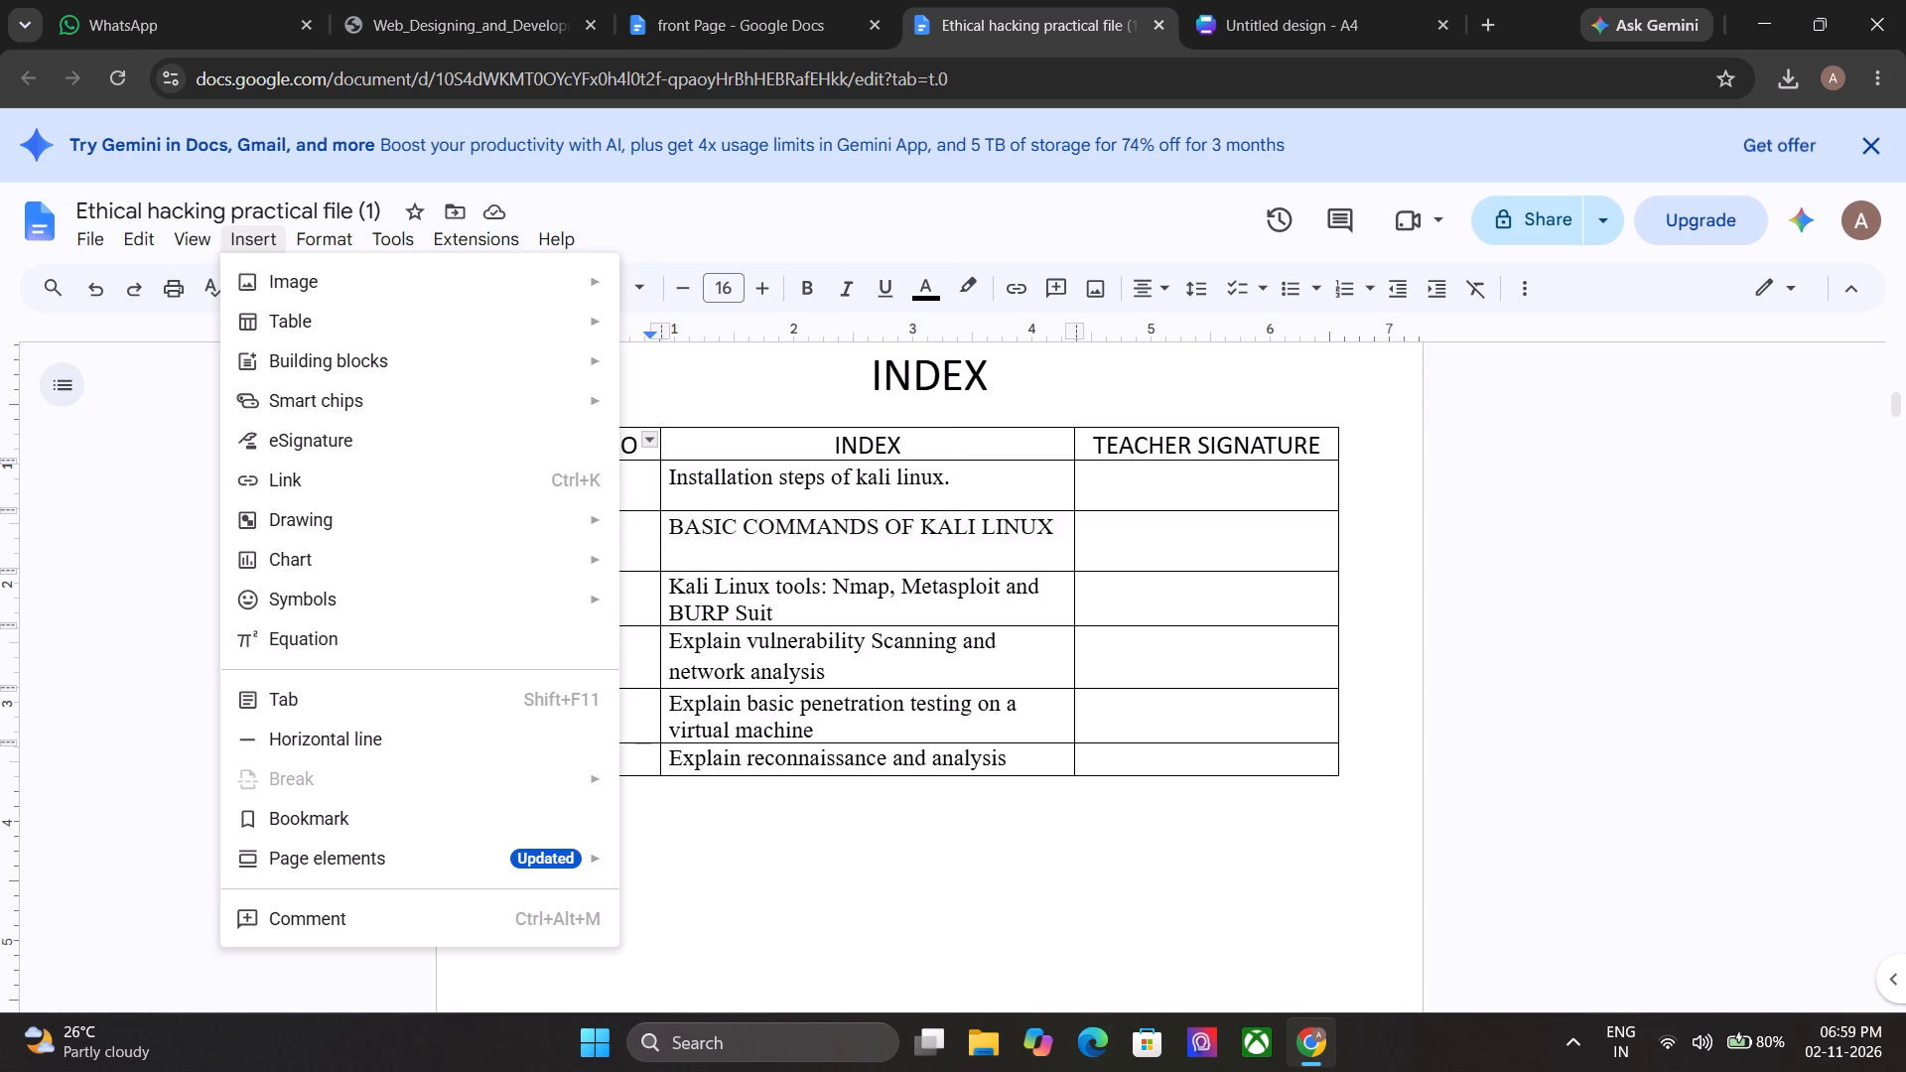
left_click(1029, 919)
Change the all-caps words "BASIC COMMANDS" in row 2 of the index table to "Basic Commands".
left_click(735, 526)
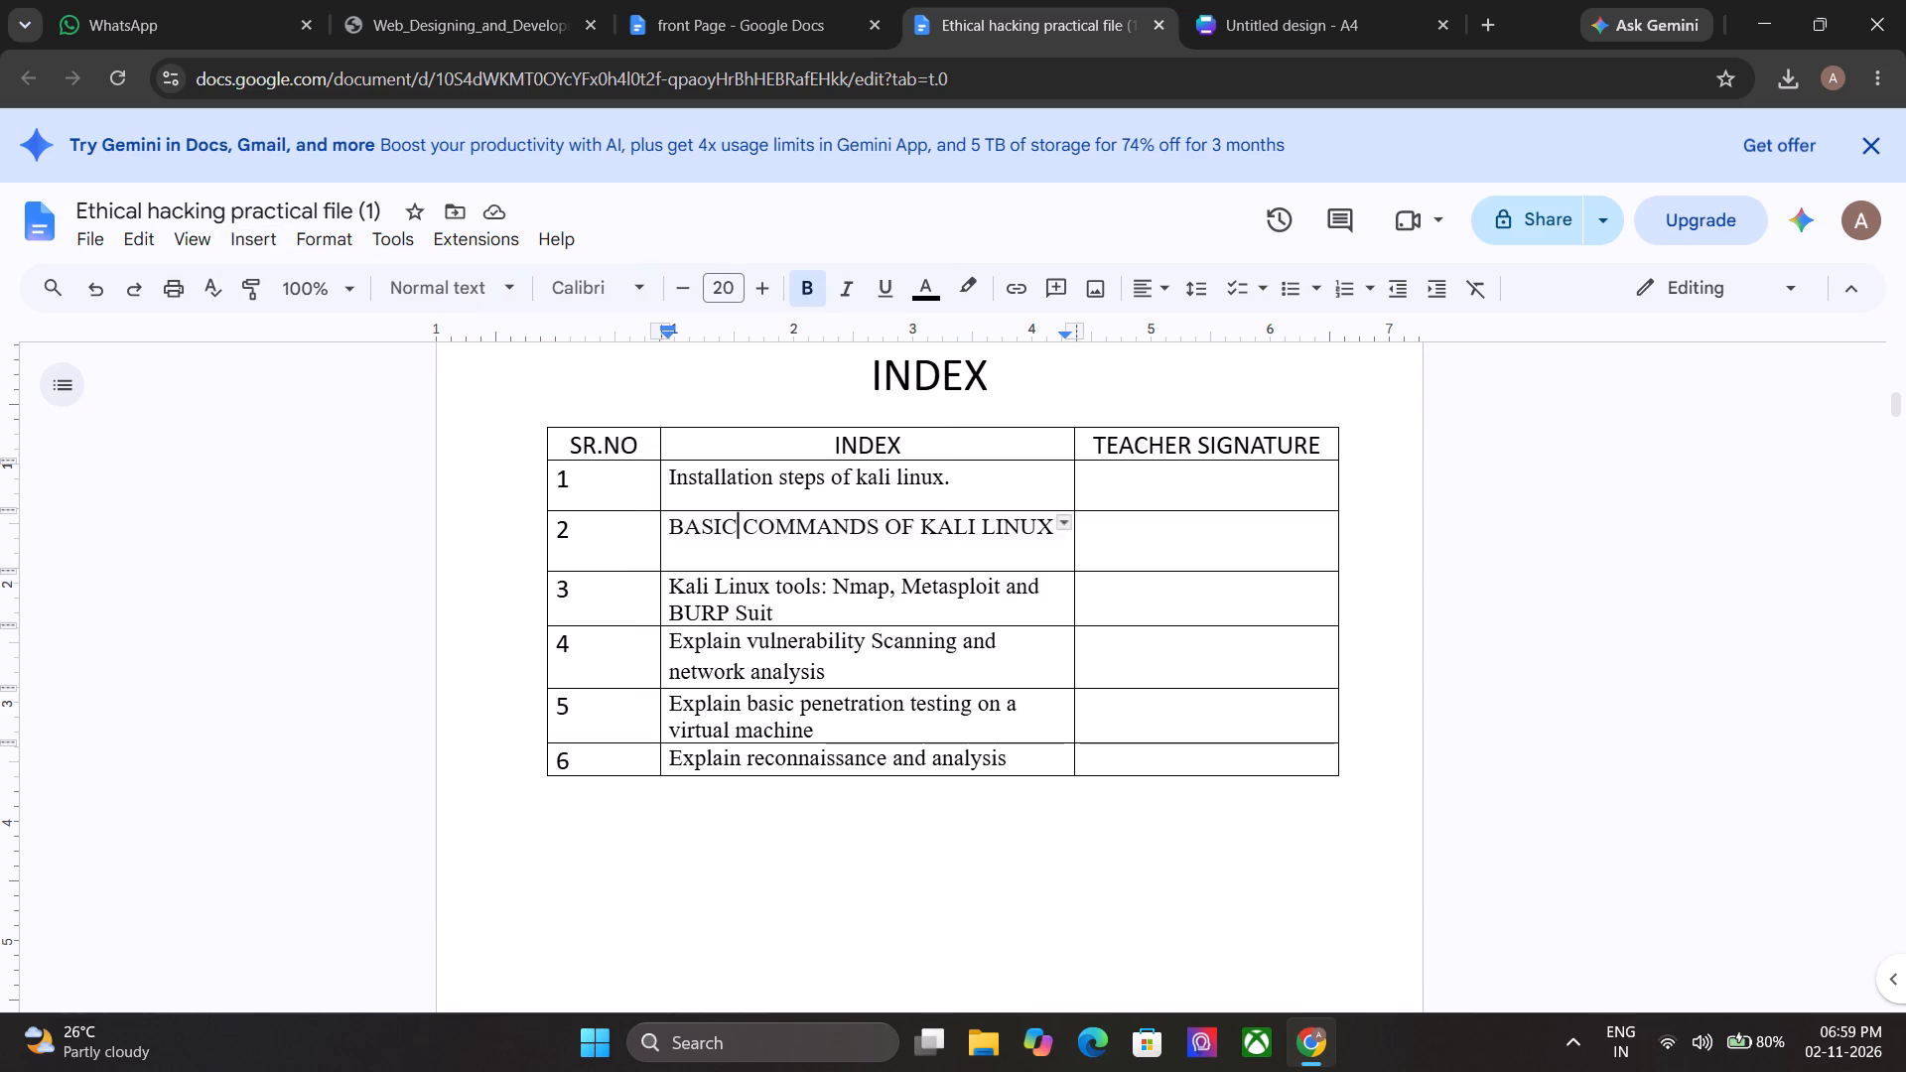
key("BackSpace")
key("BackSpace")
key("BackSpace")
key("BackSpace")
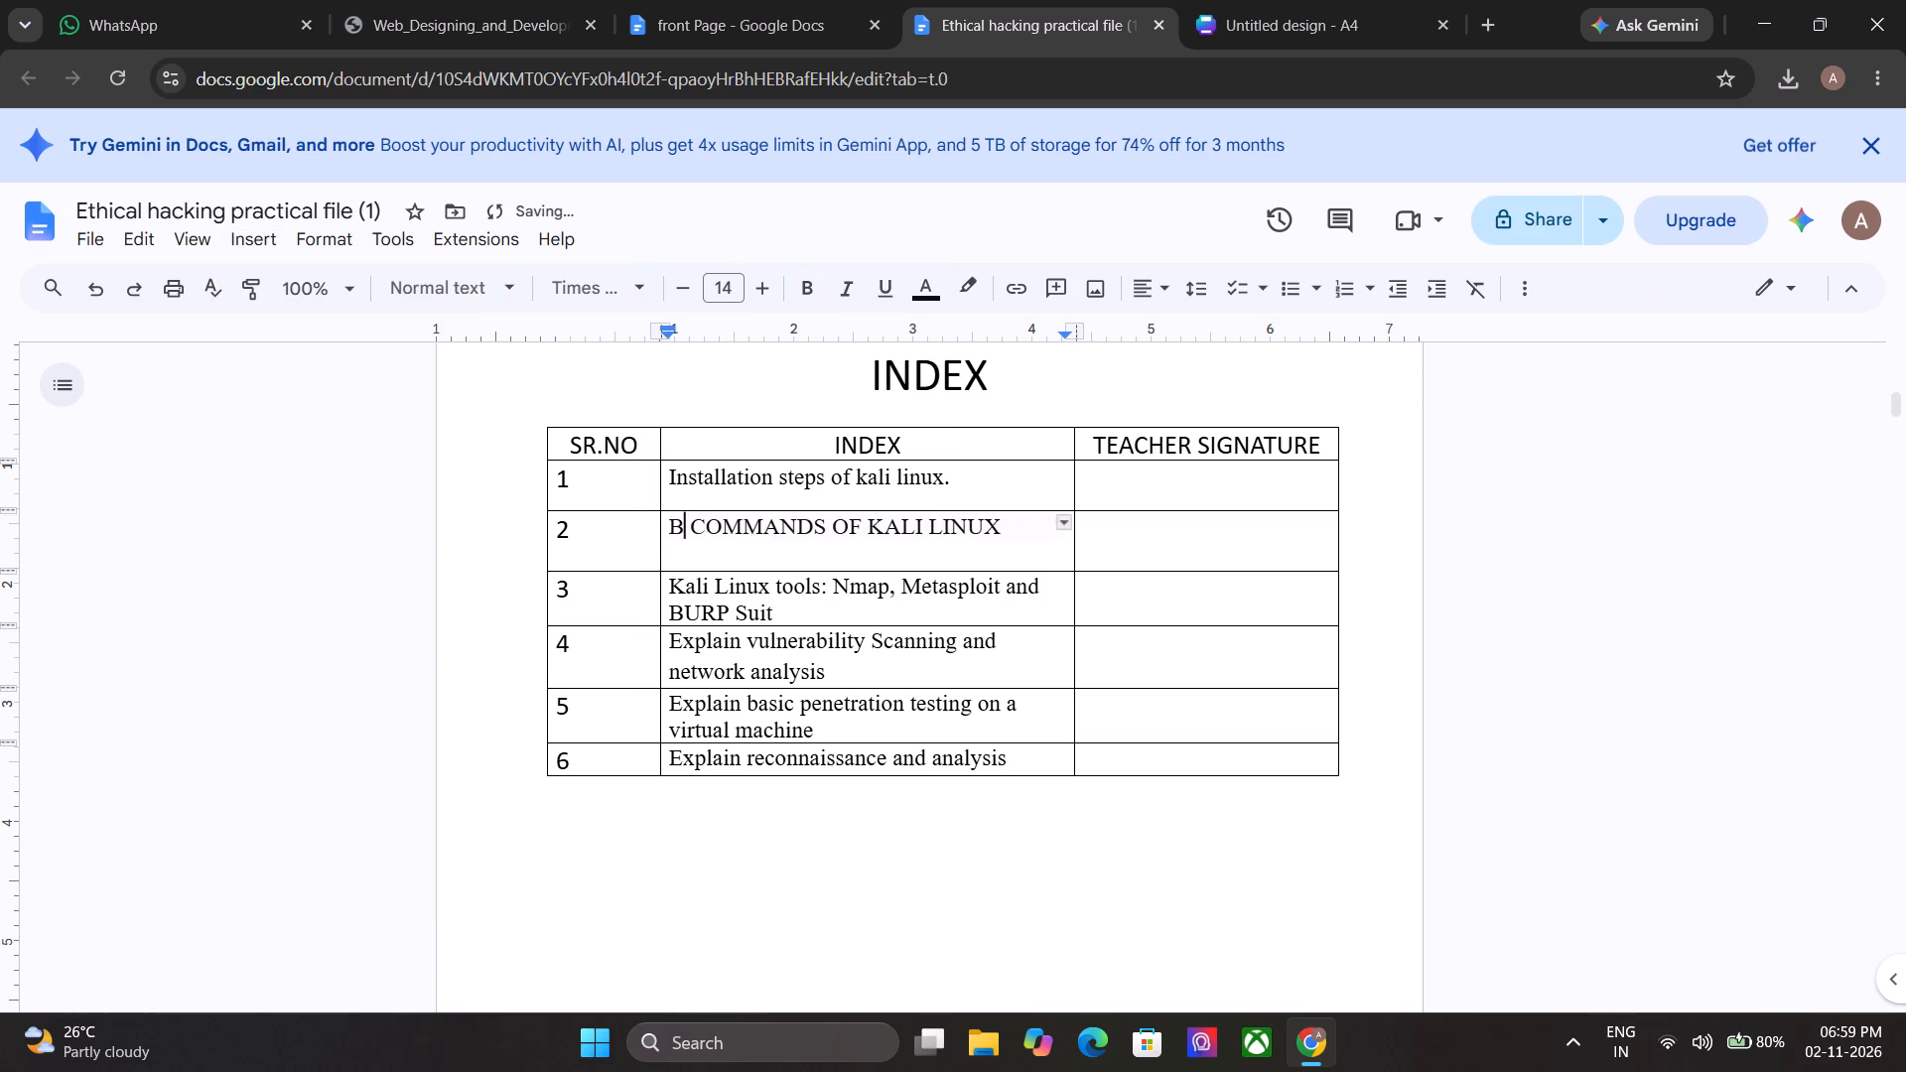
type("asic")
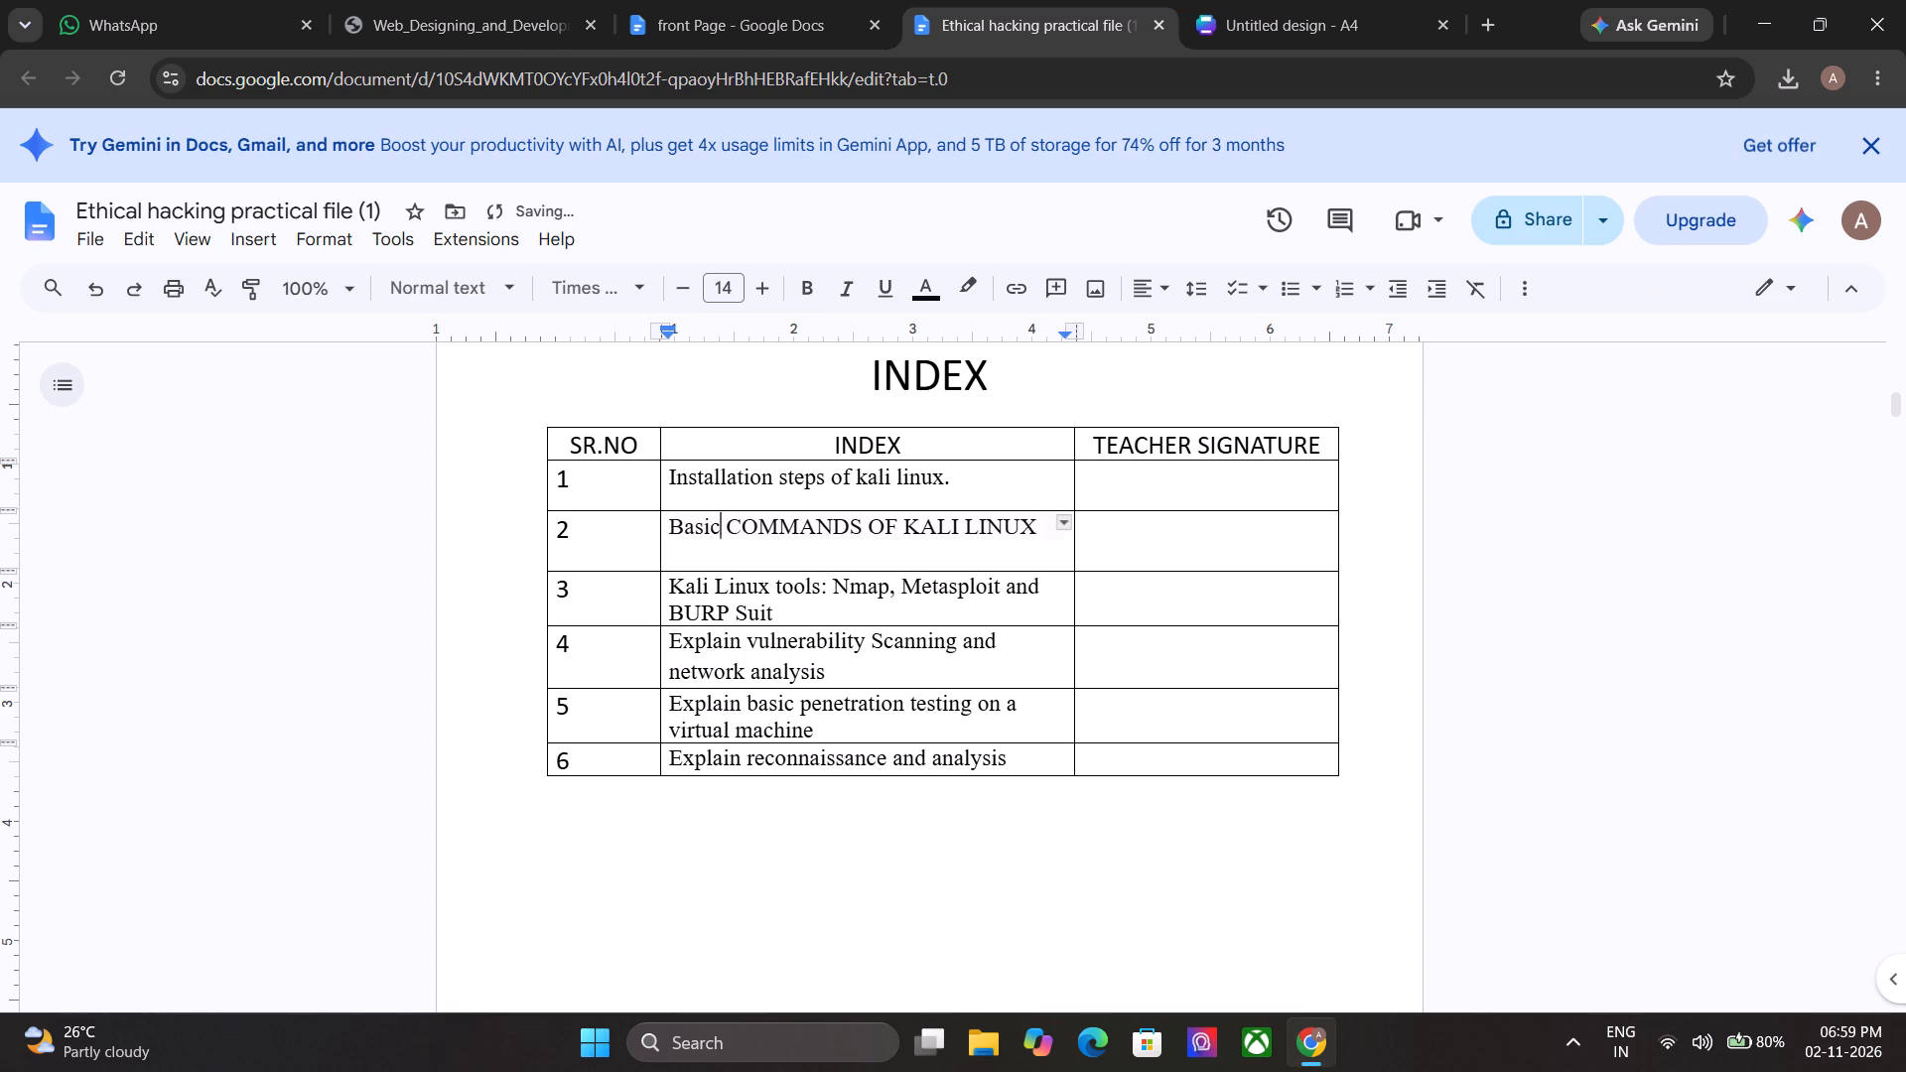
left_click(860, 526)
key("BackSpace")
key("BackSpace")
key("BackSpace")
key("BackSpace")
key("BackSpace")
key("BackSpace")
key("BackSpace")
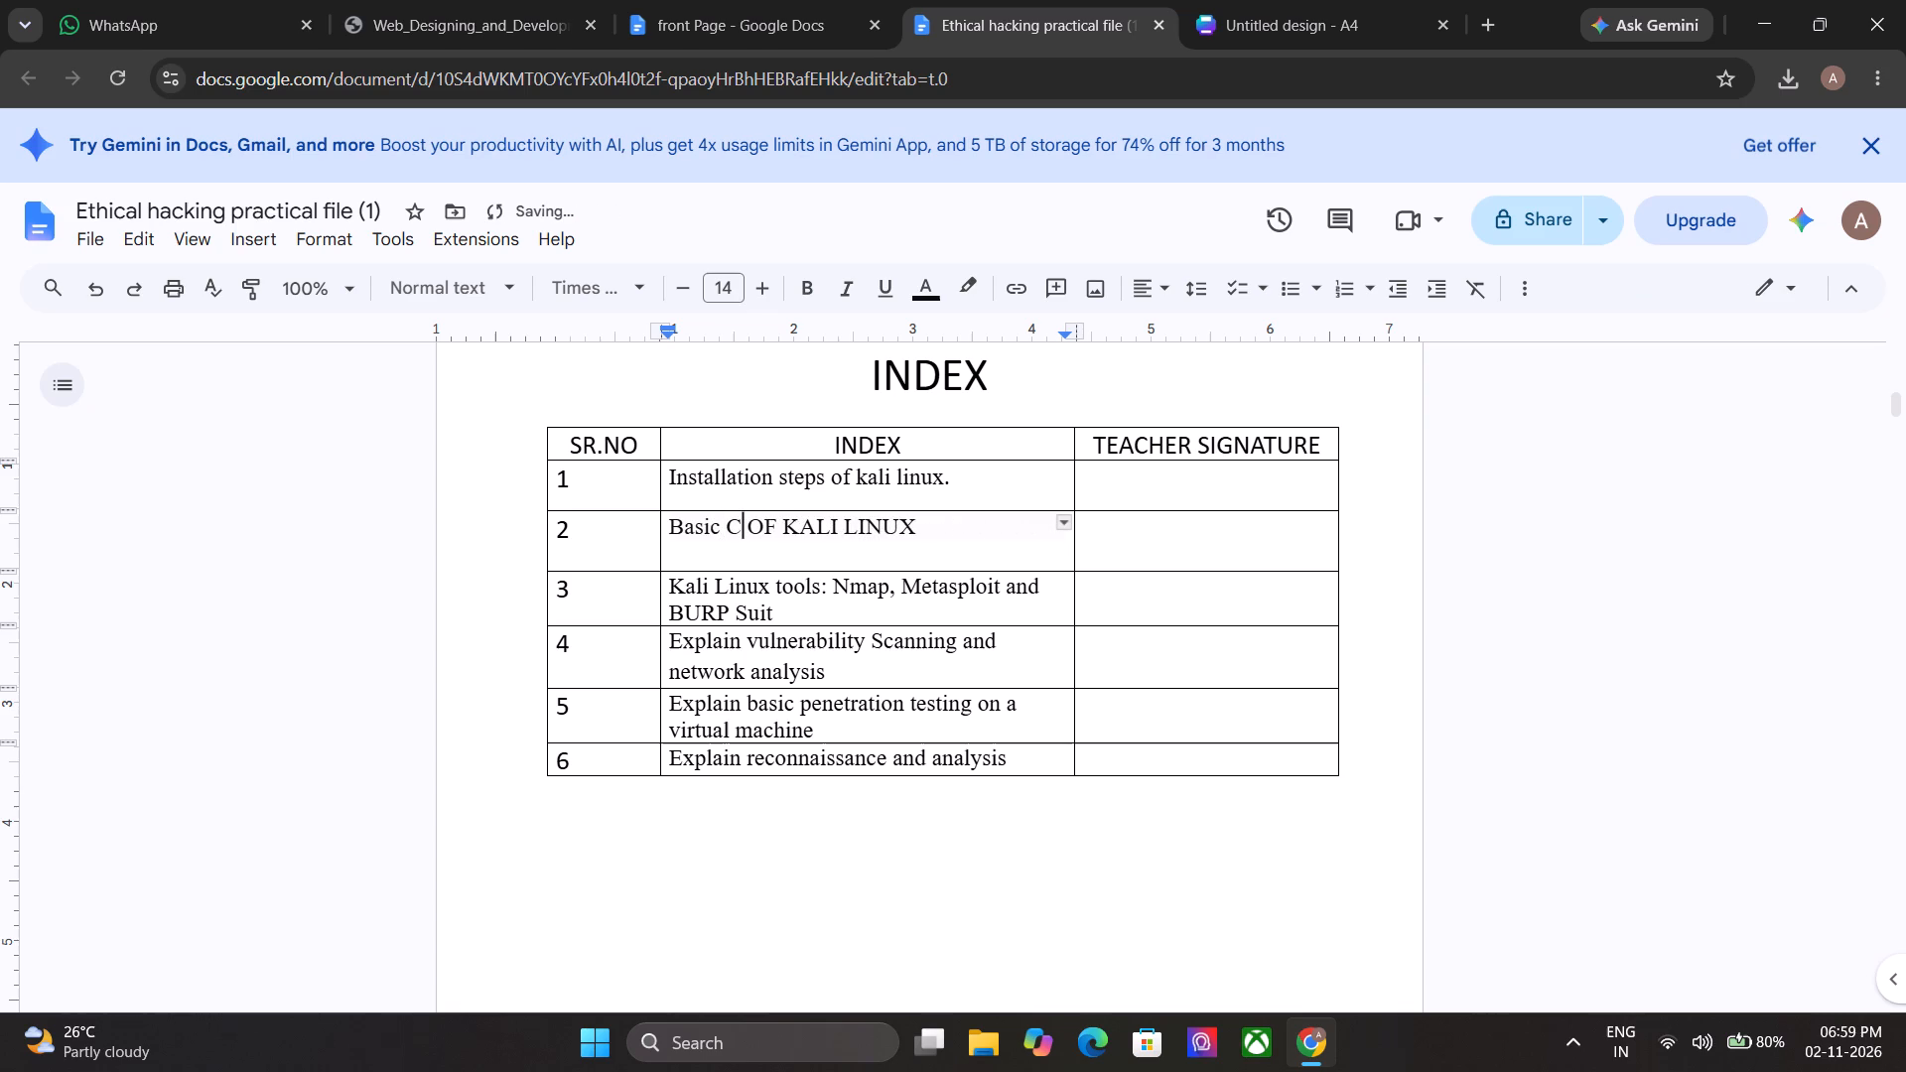
type("ommands")
Change the all-caps word "OF" in row 2 of the index table to lowercase "of".
left_click(866, 531)
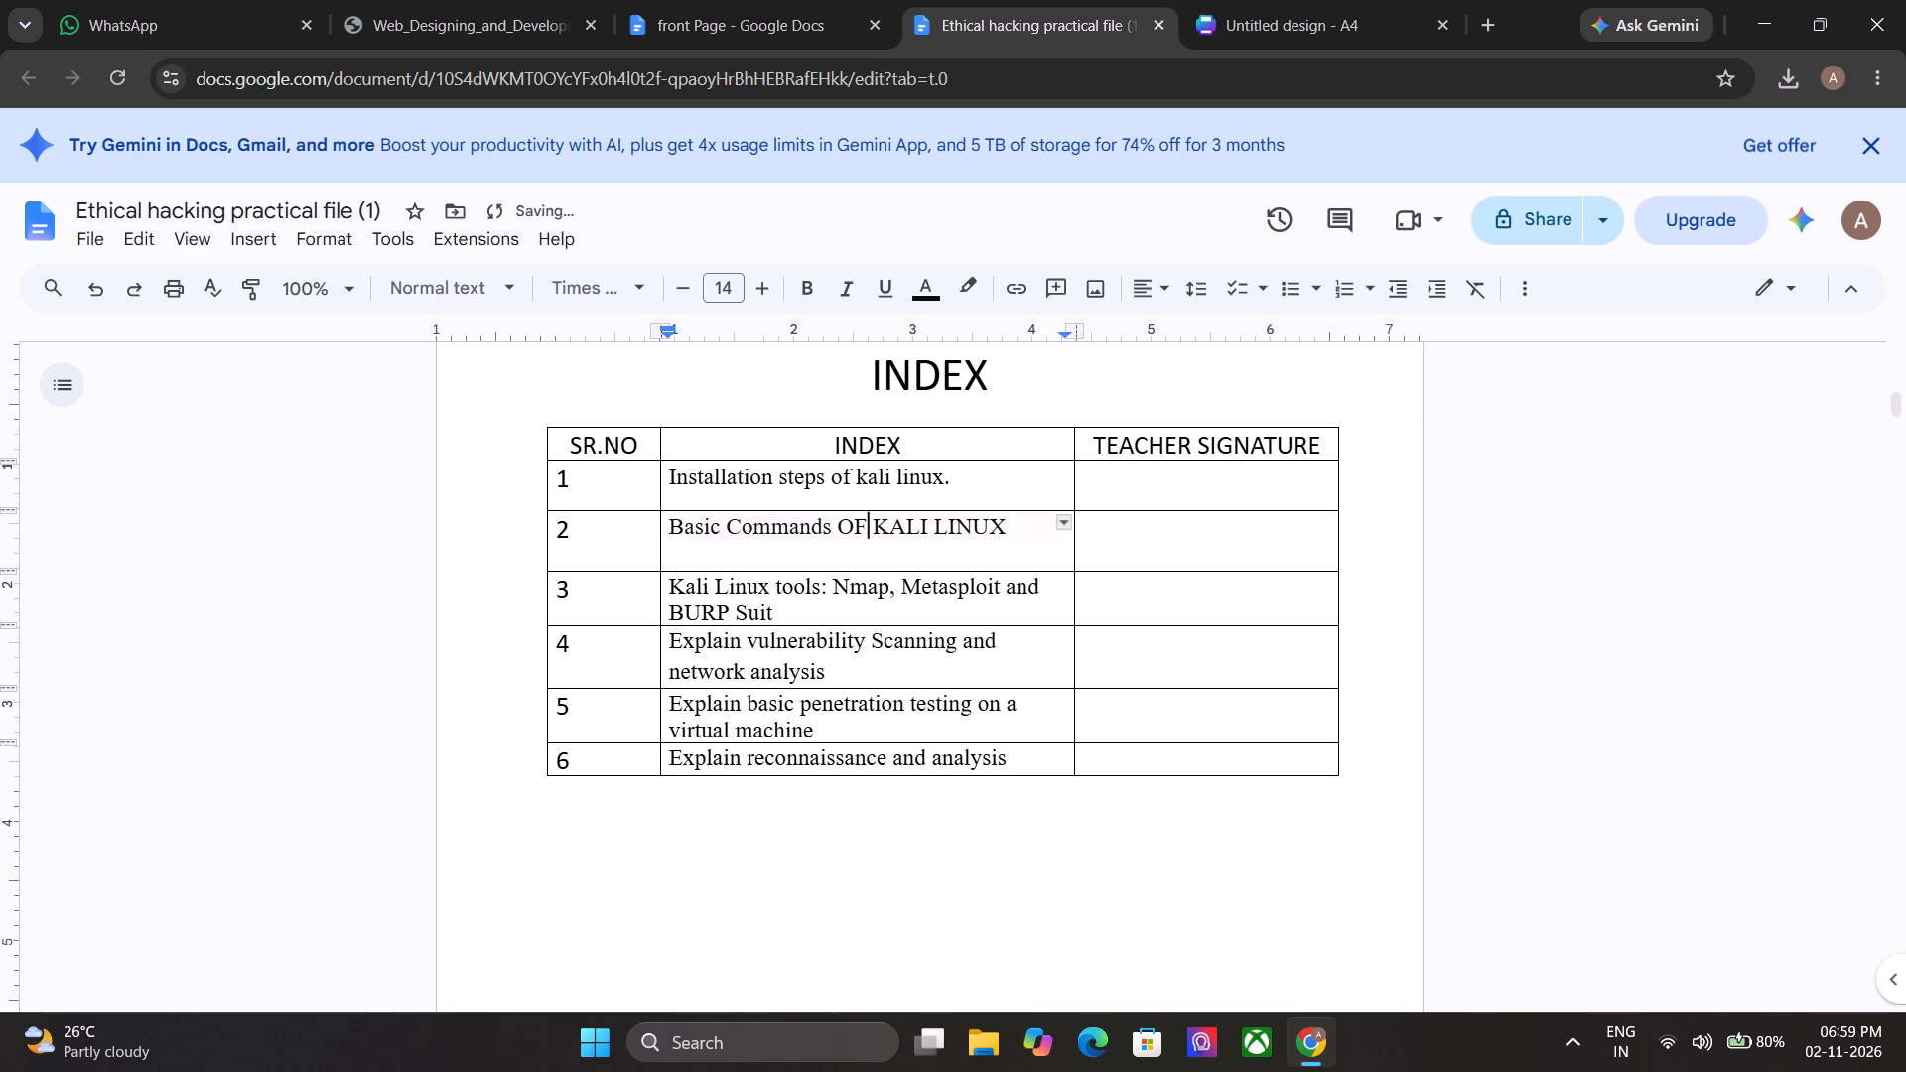
key("BackSpace")
key("BackSpace")
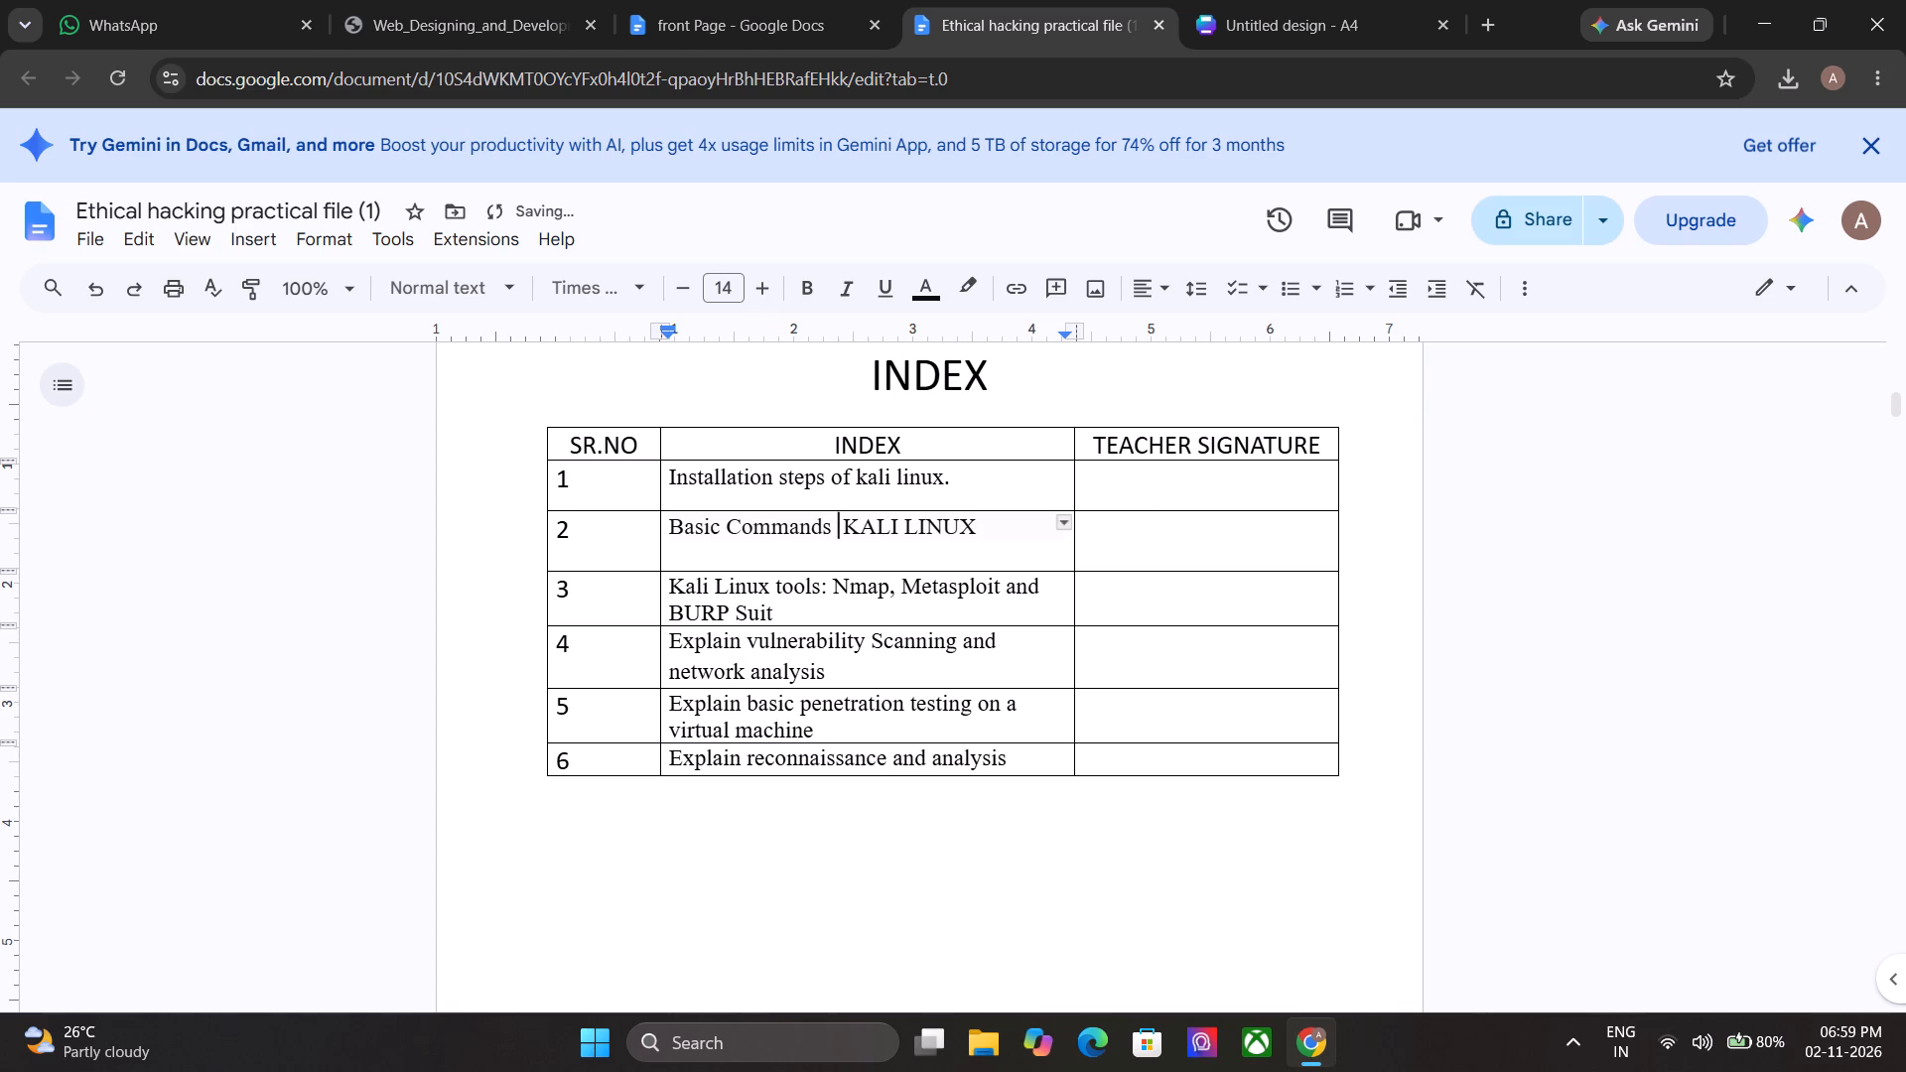
key("o")
key("f")
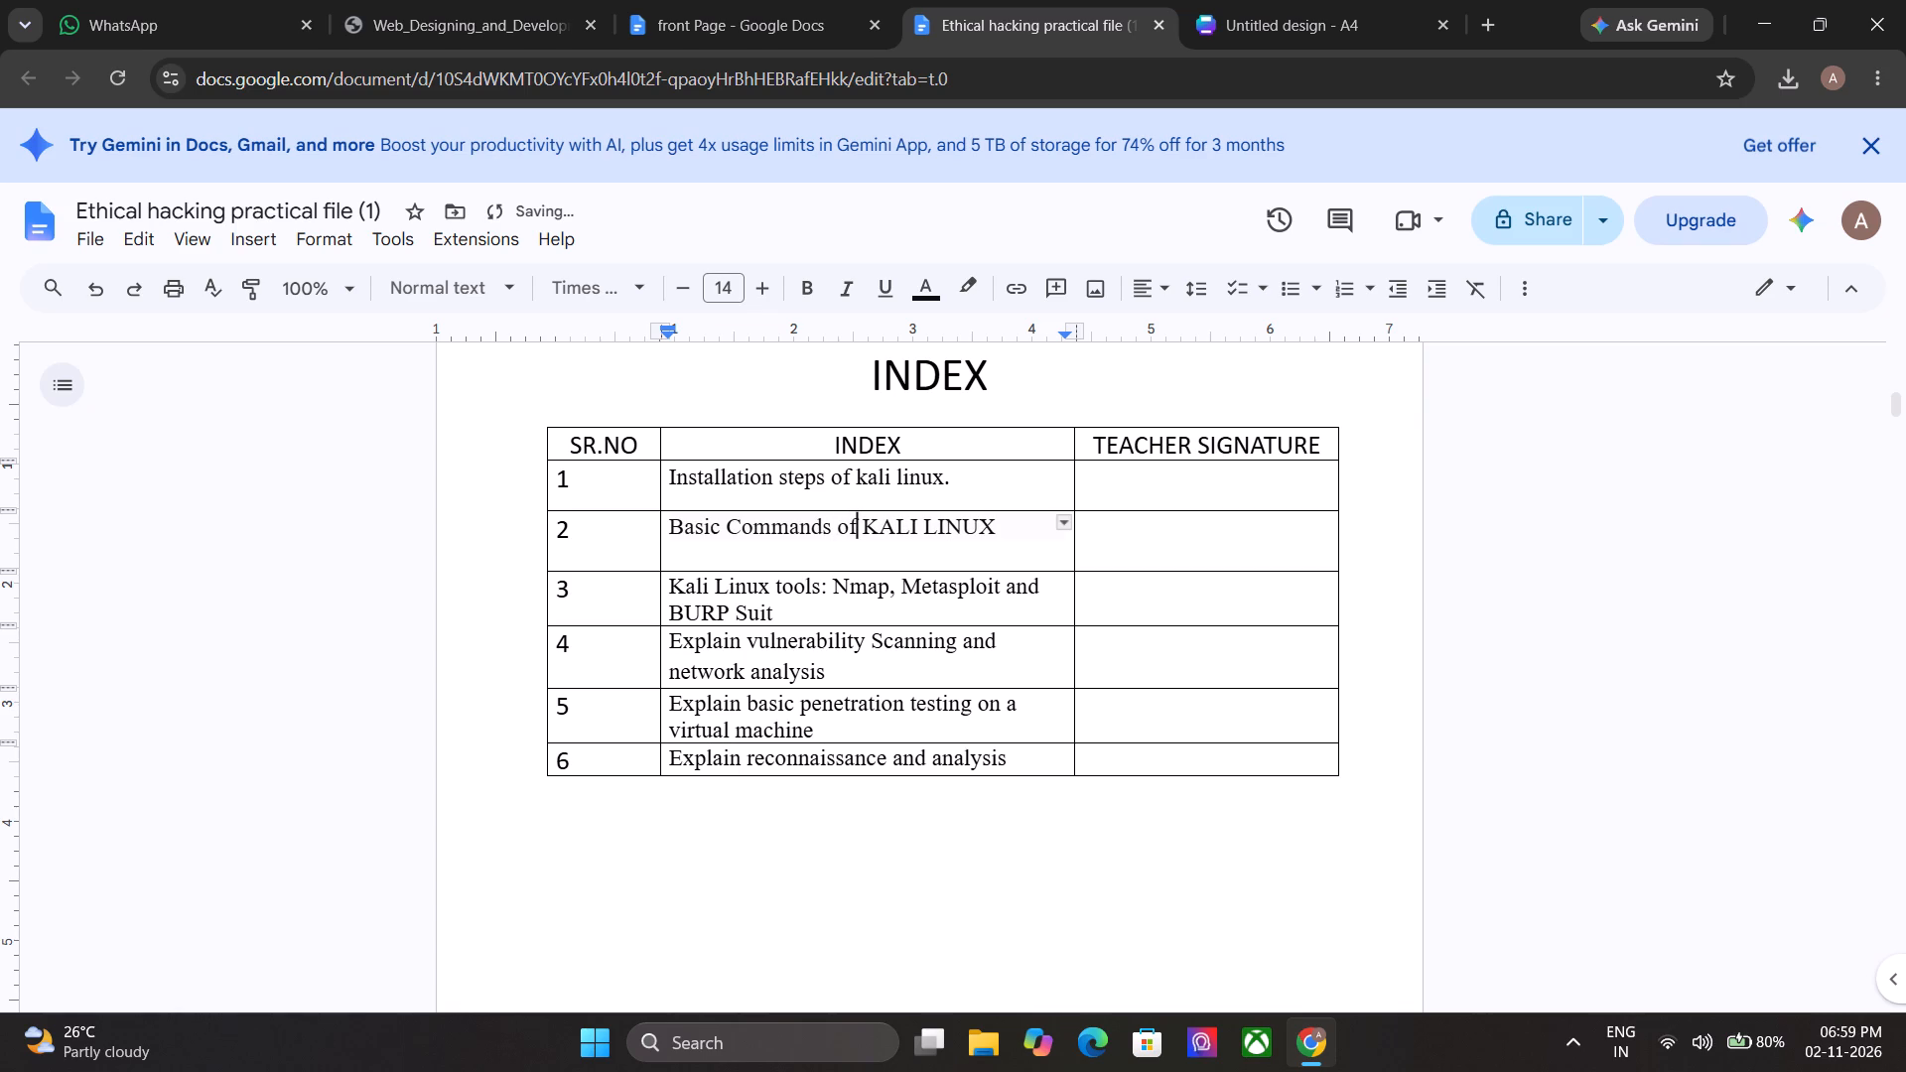
Replace "KALI LINUX" in row 2 of the index table with "kali linux" copied from the row 1 entry.
left_click(921, 525)
key("BackSpace")
key("BackSpace")
key("BackSpace")
key("BackSpace")
key("BackSpace")
left_click_drag(855, 479, 942, 477)
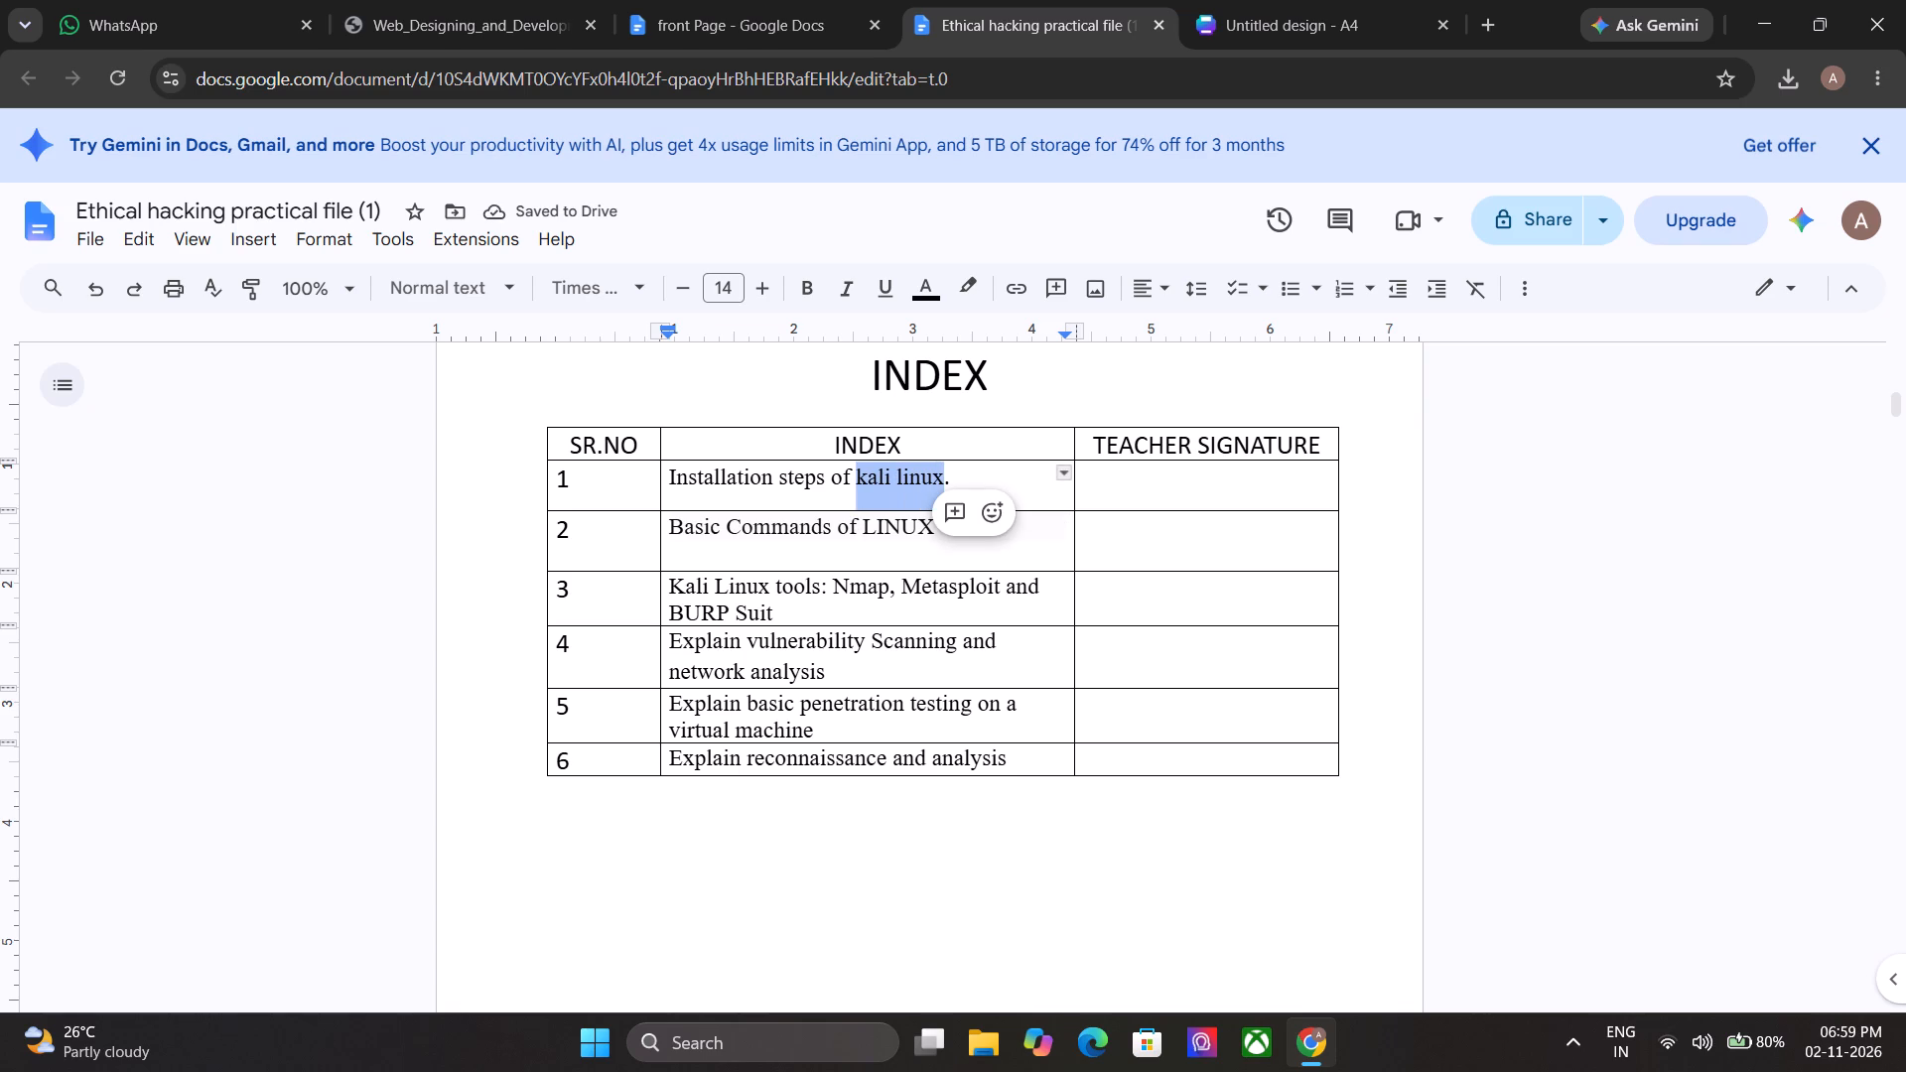
key("ctrl+c")
left_click_drag(865, 530, 941, 530)
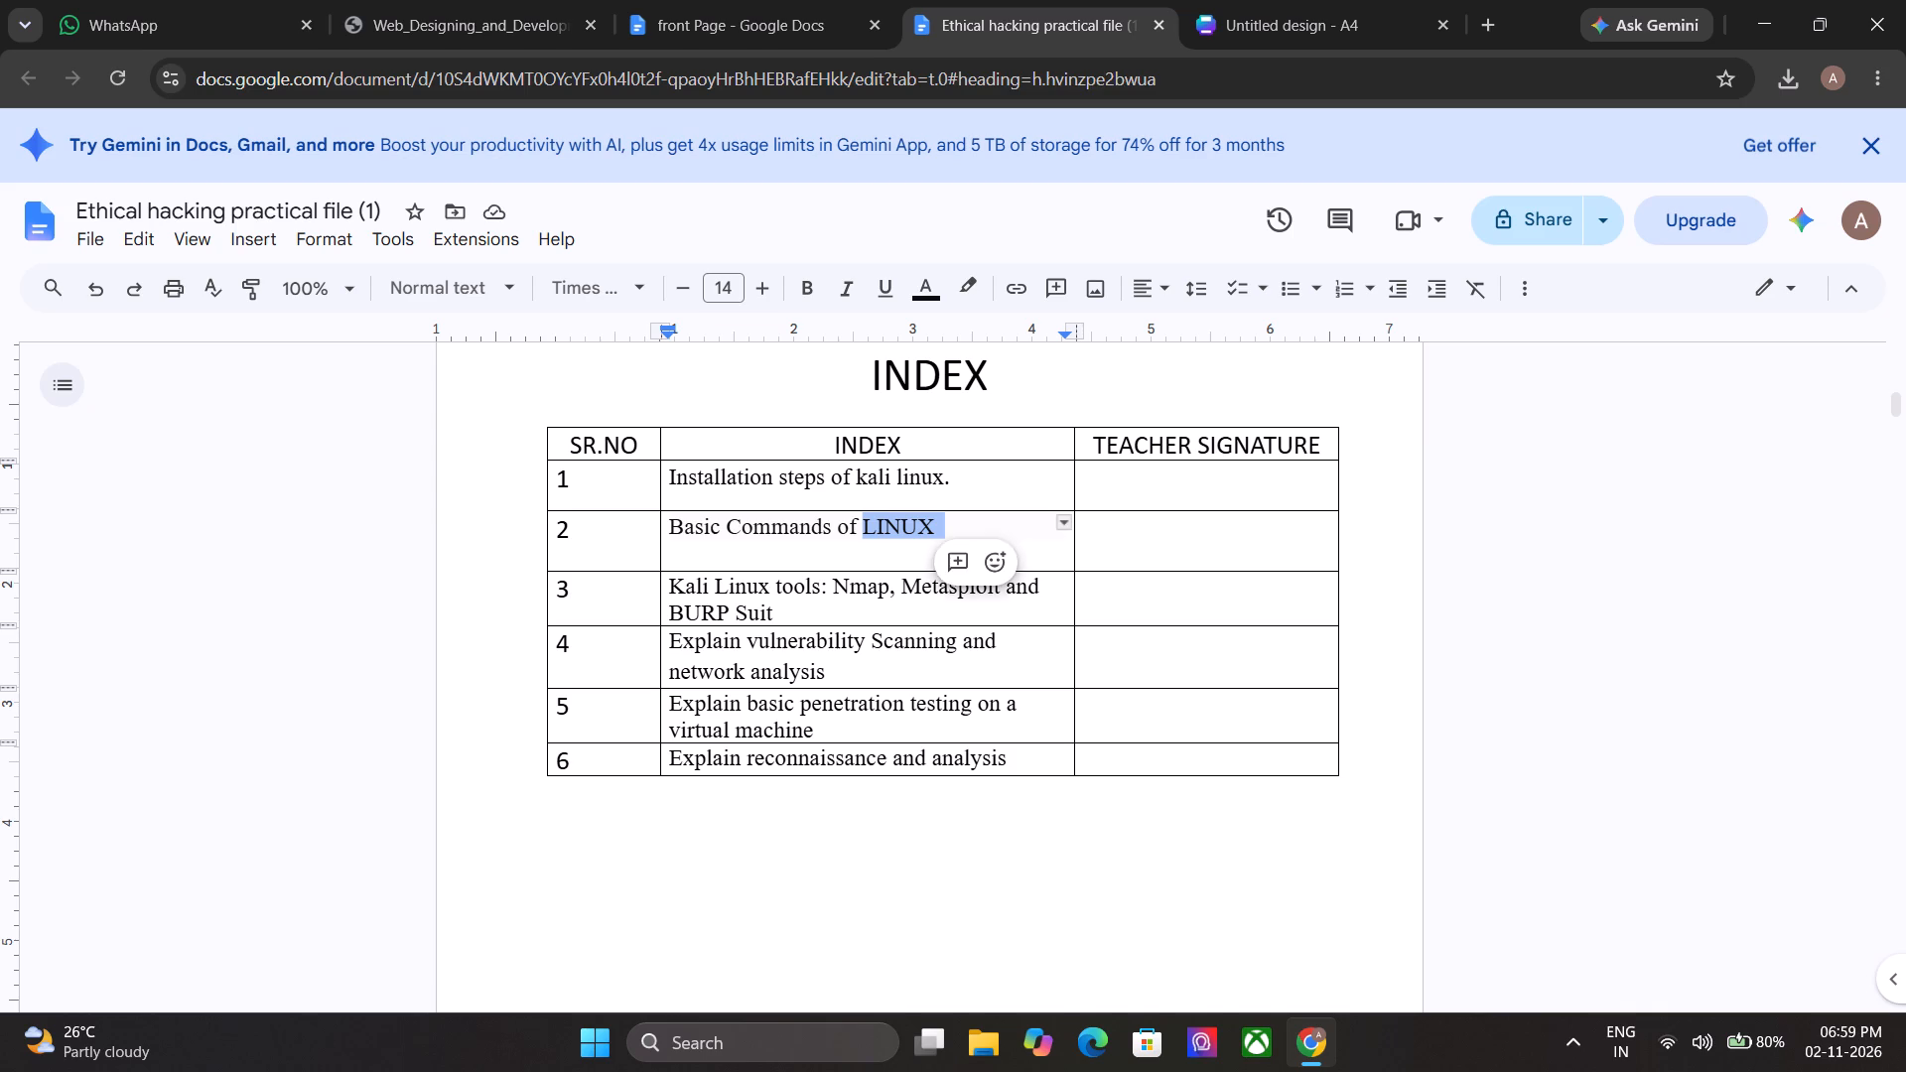
key("BackSpace")
key("ctrl+v")
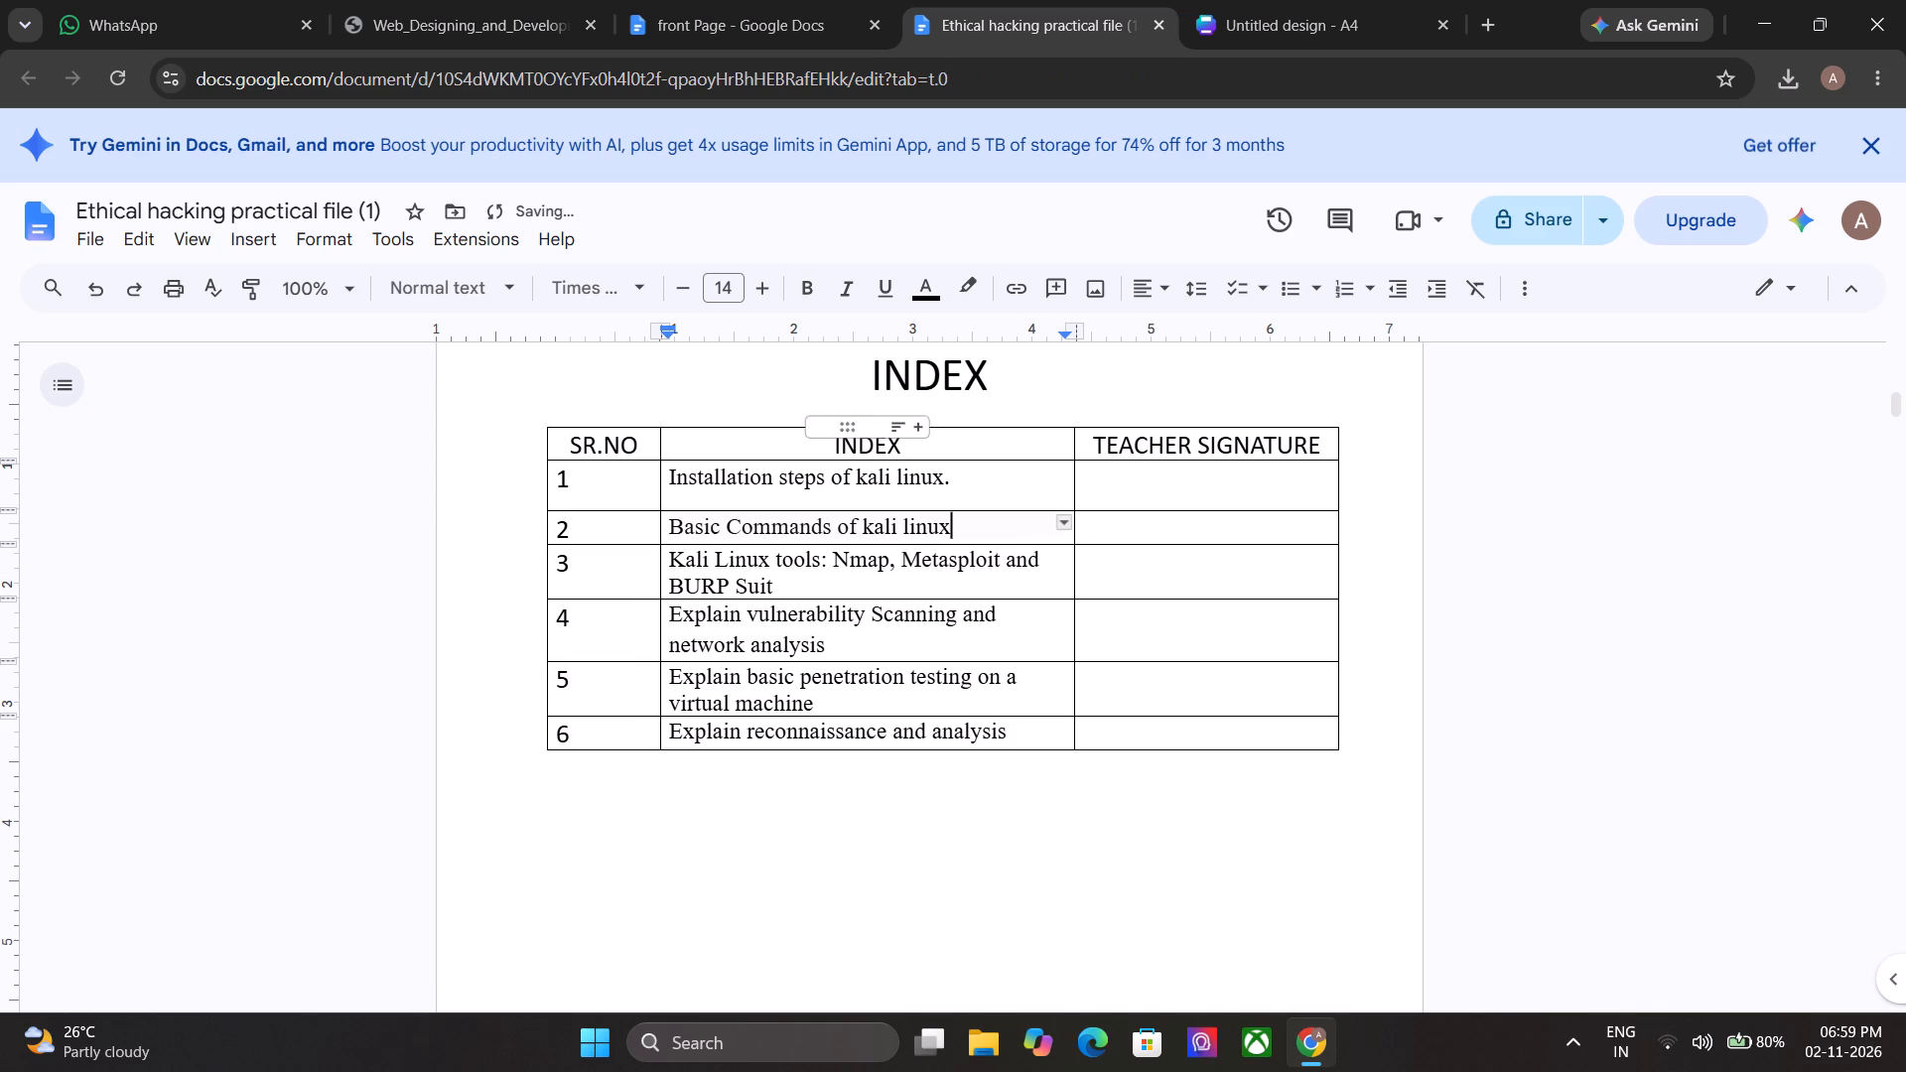
Delete the trailing full stop from the installation steps entry in row 1 of the index table.
left_click(953, 478)
key("BackSpace")
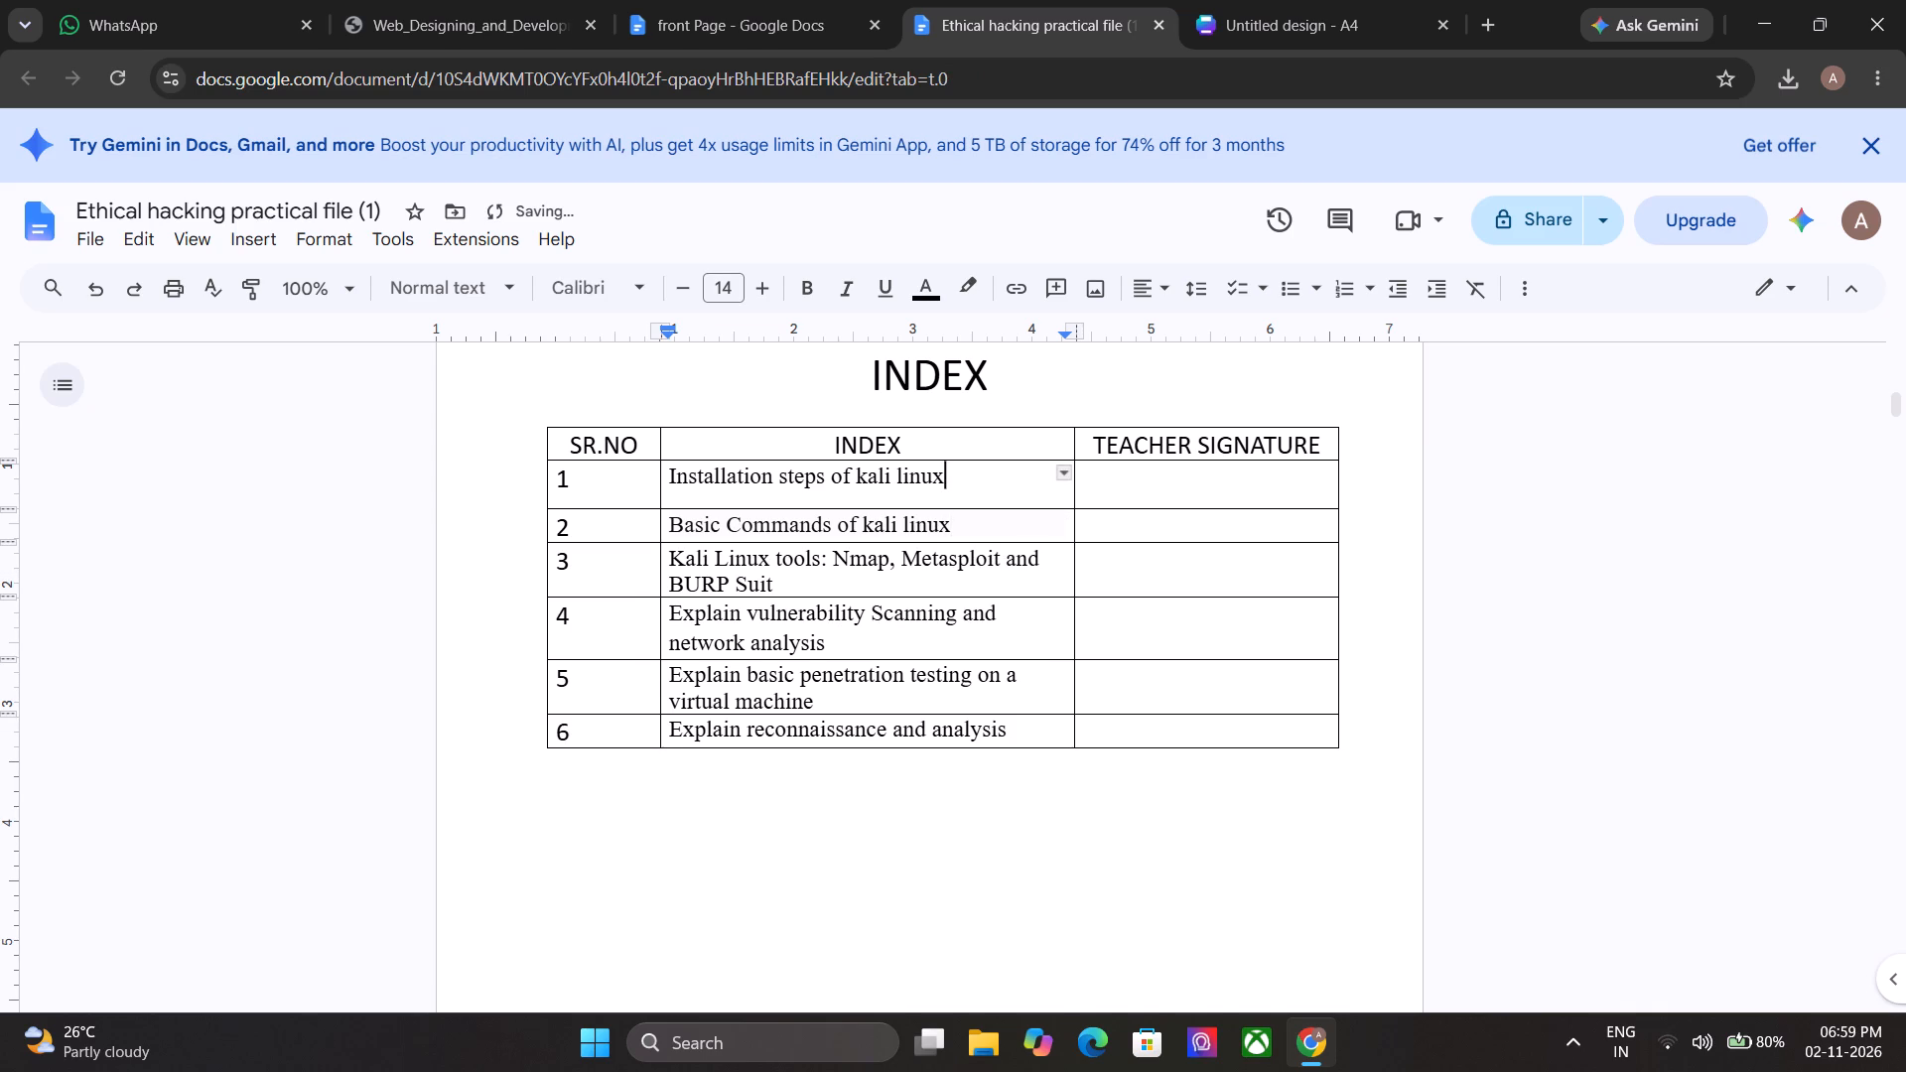
Accept the grammar suggestion "Choose the appropriate" in the second bullet of Step 1 under Q1.
scroll(953, 478, "up", 1)
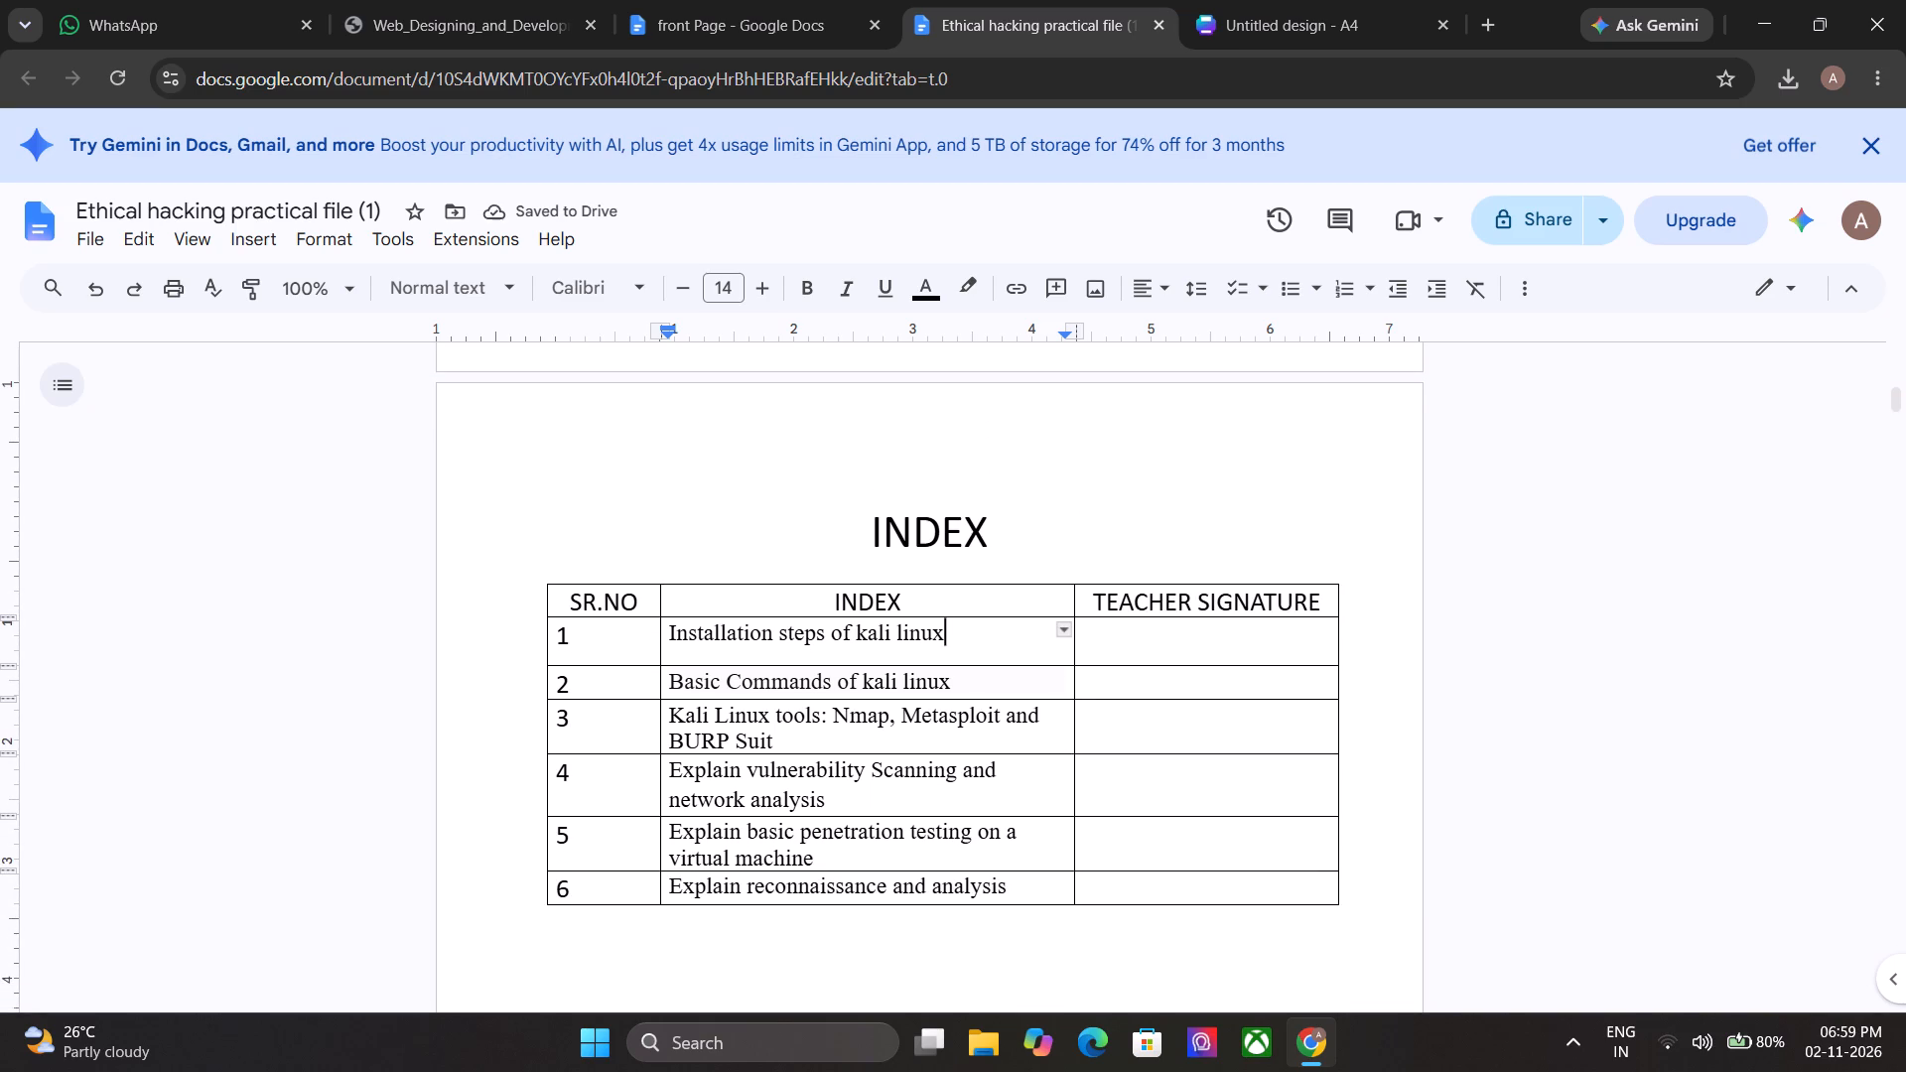
scroll(1040, 920, "down", 9)
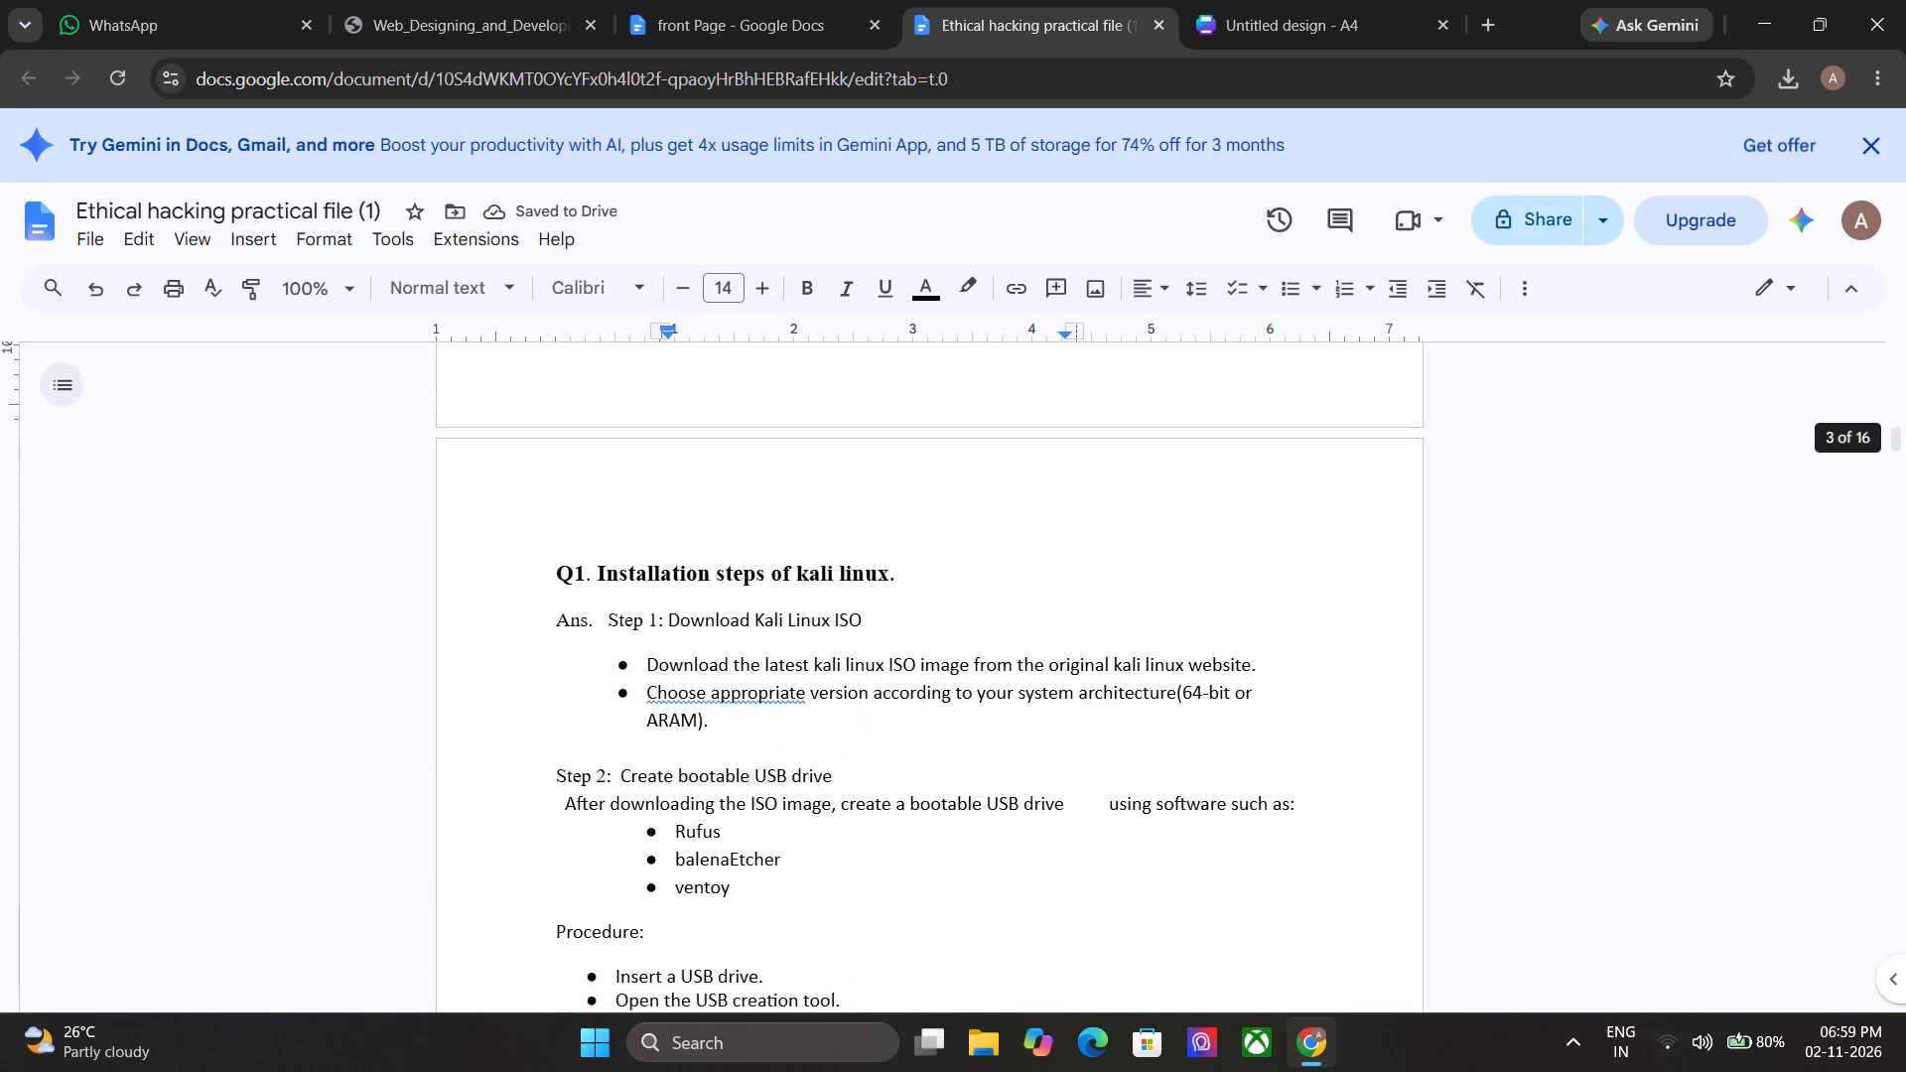
scroll(1040, 920, "down", 1)
left_click(740, 569)
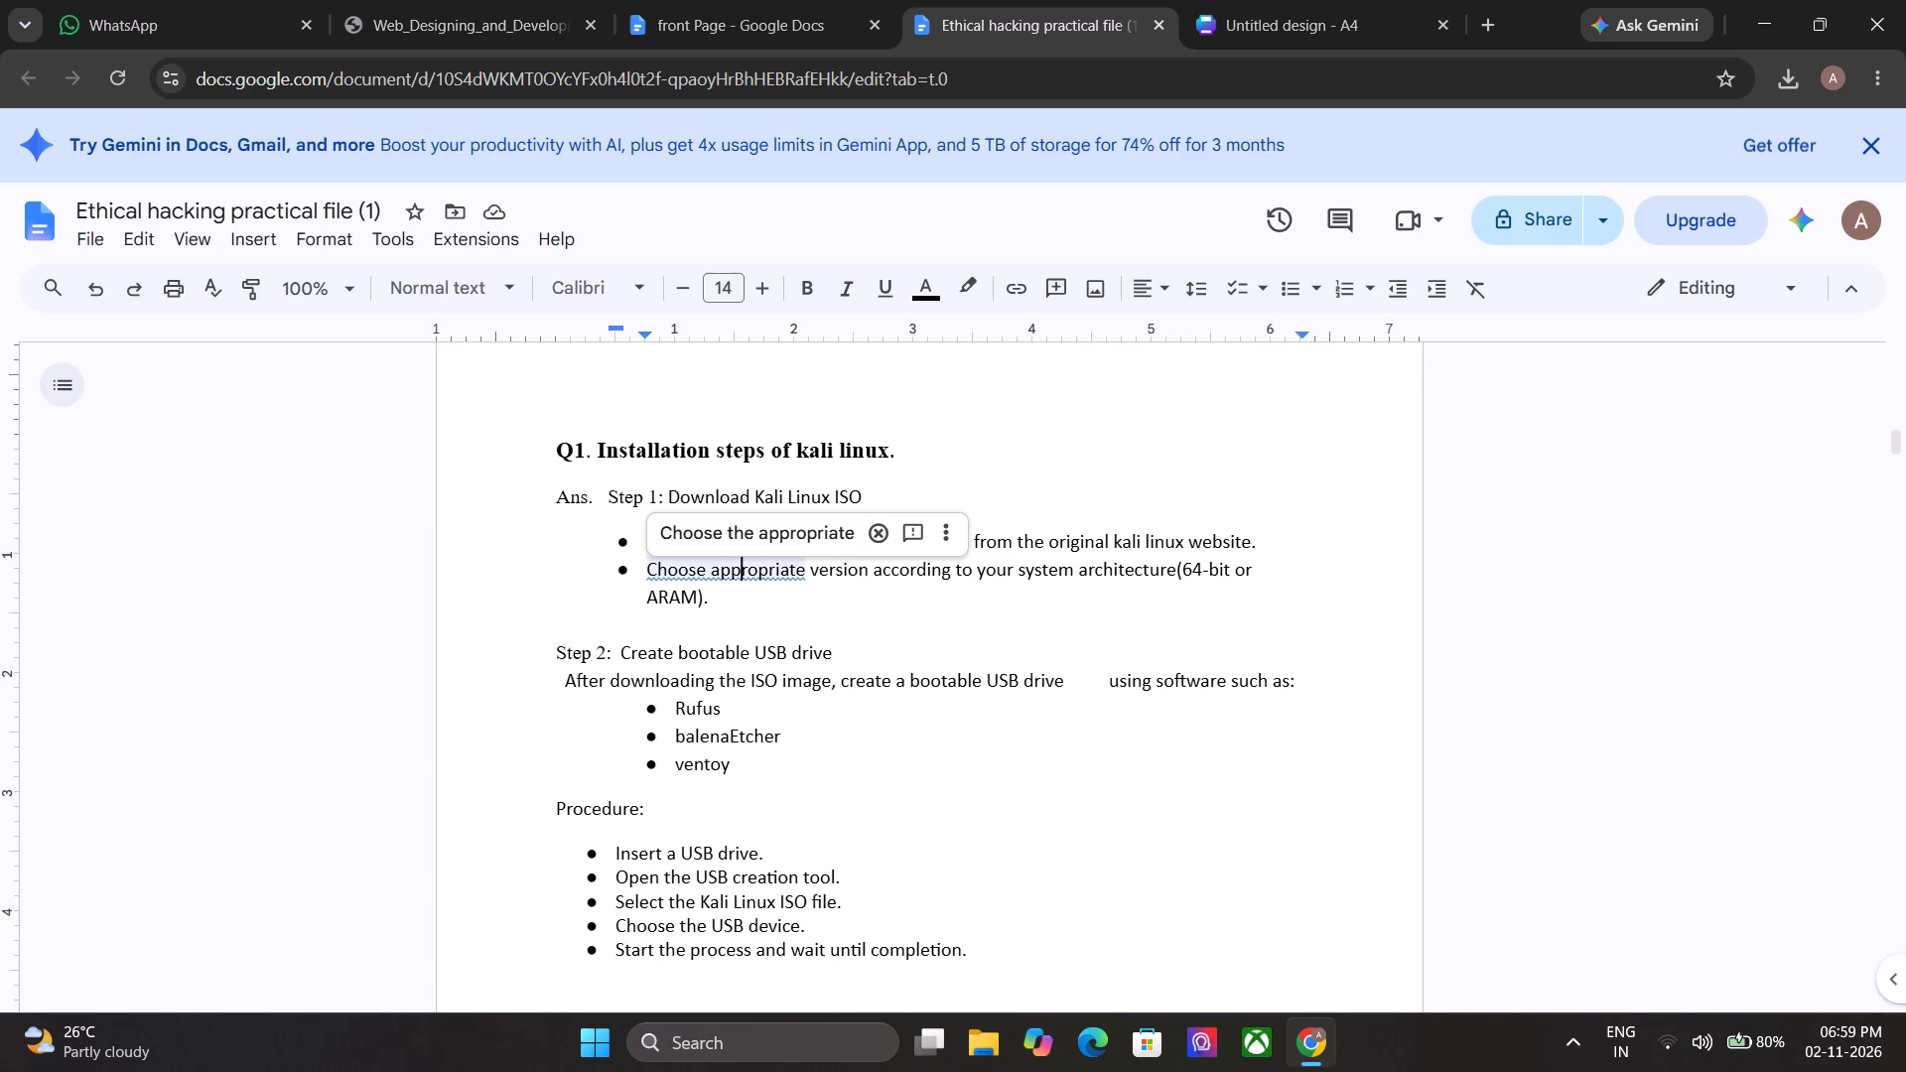
left_click(771, 534)
Increase the font size of the "Installation steps of kali linux" entry in row 1 of the index table to 15.
scroll(771, 534, "up", 7)
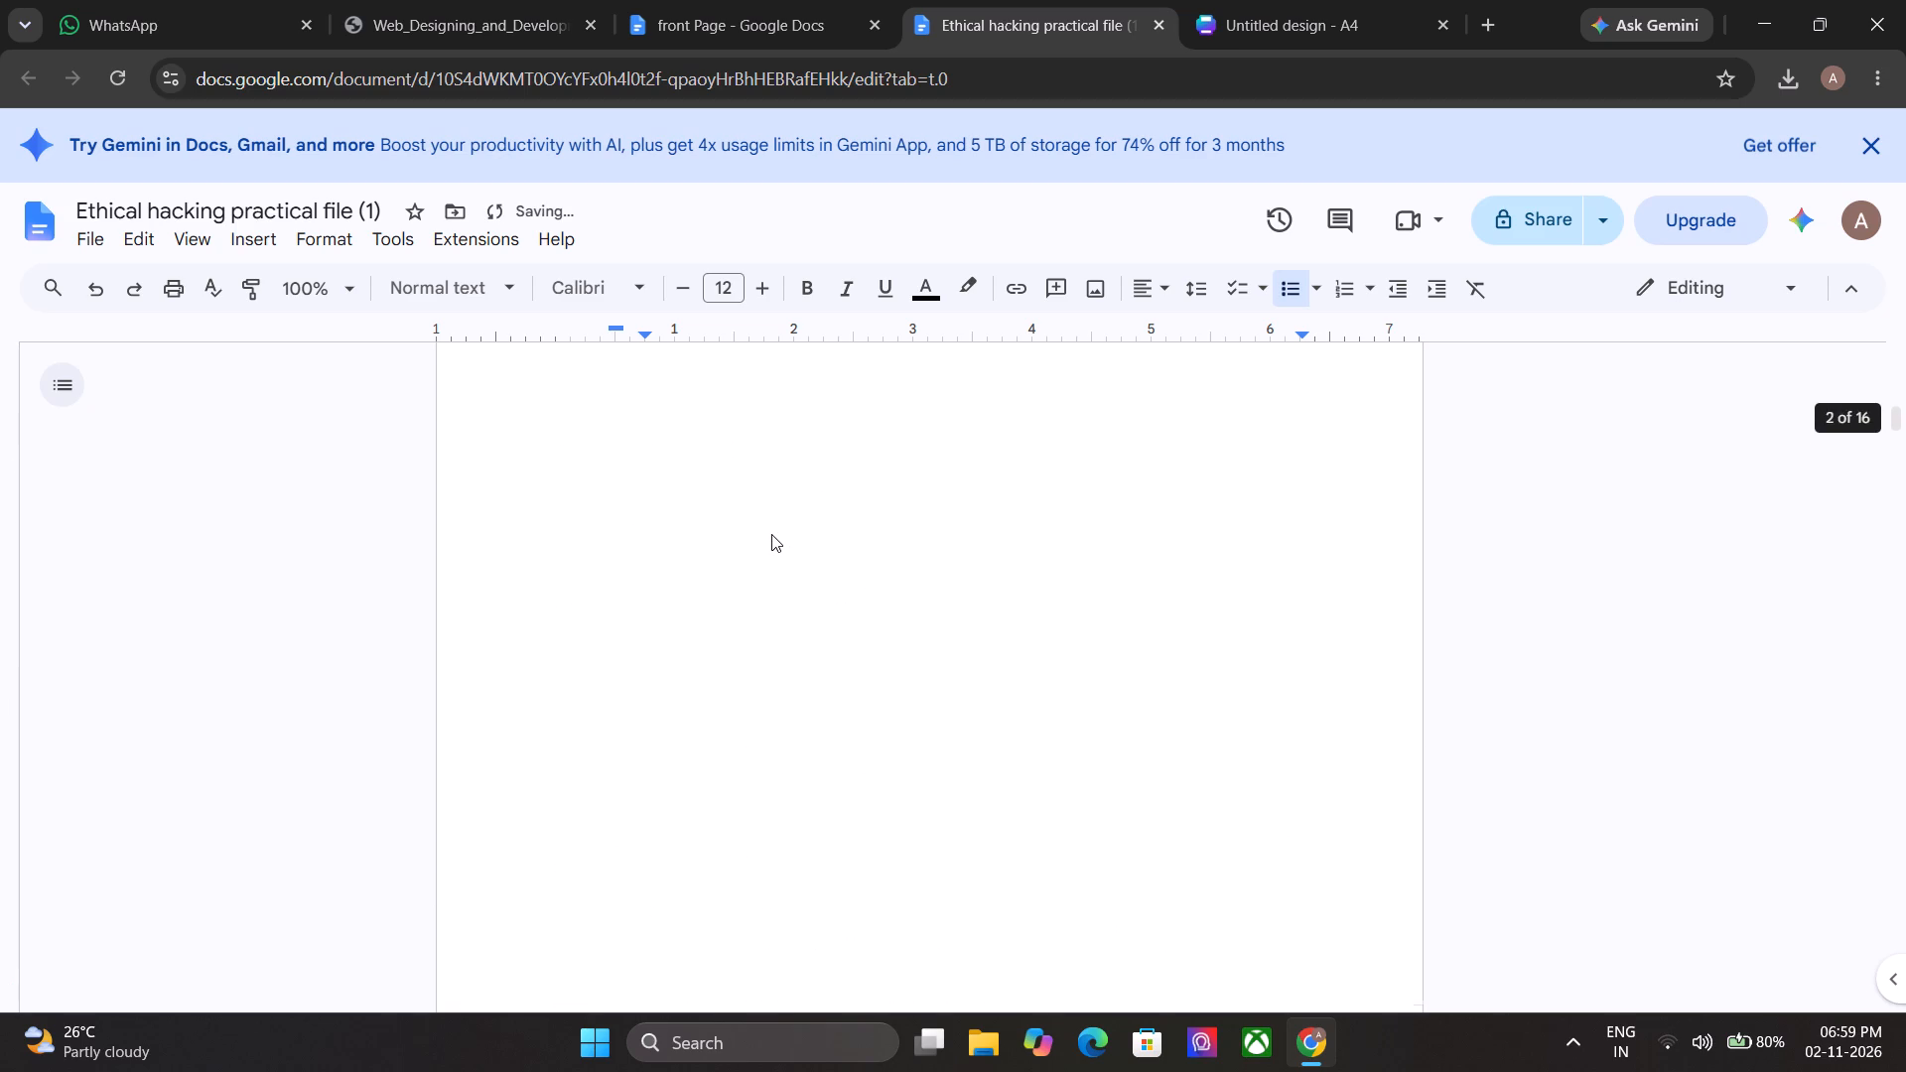
scroll(771, 534, "up", 2)
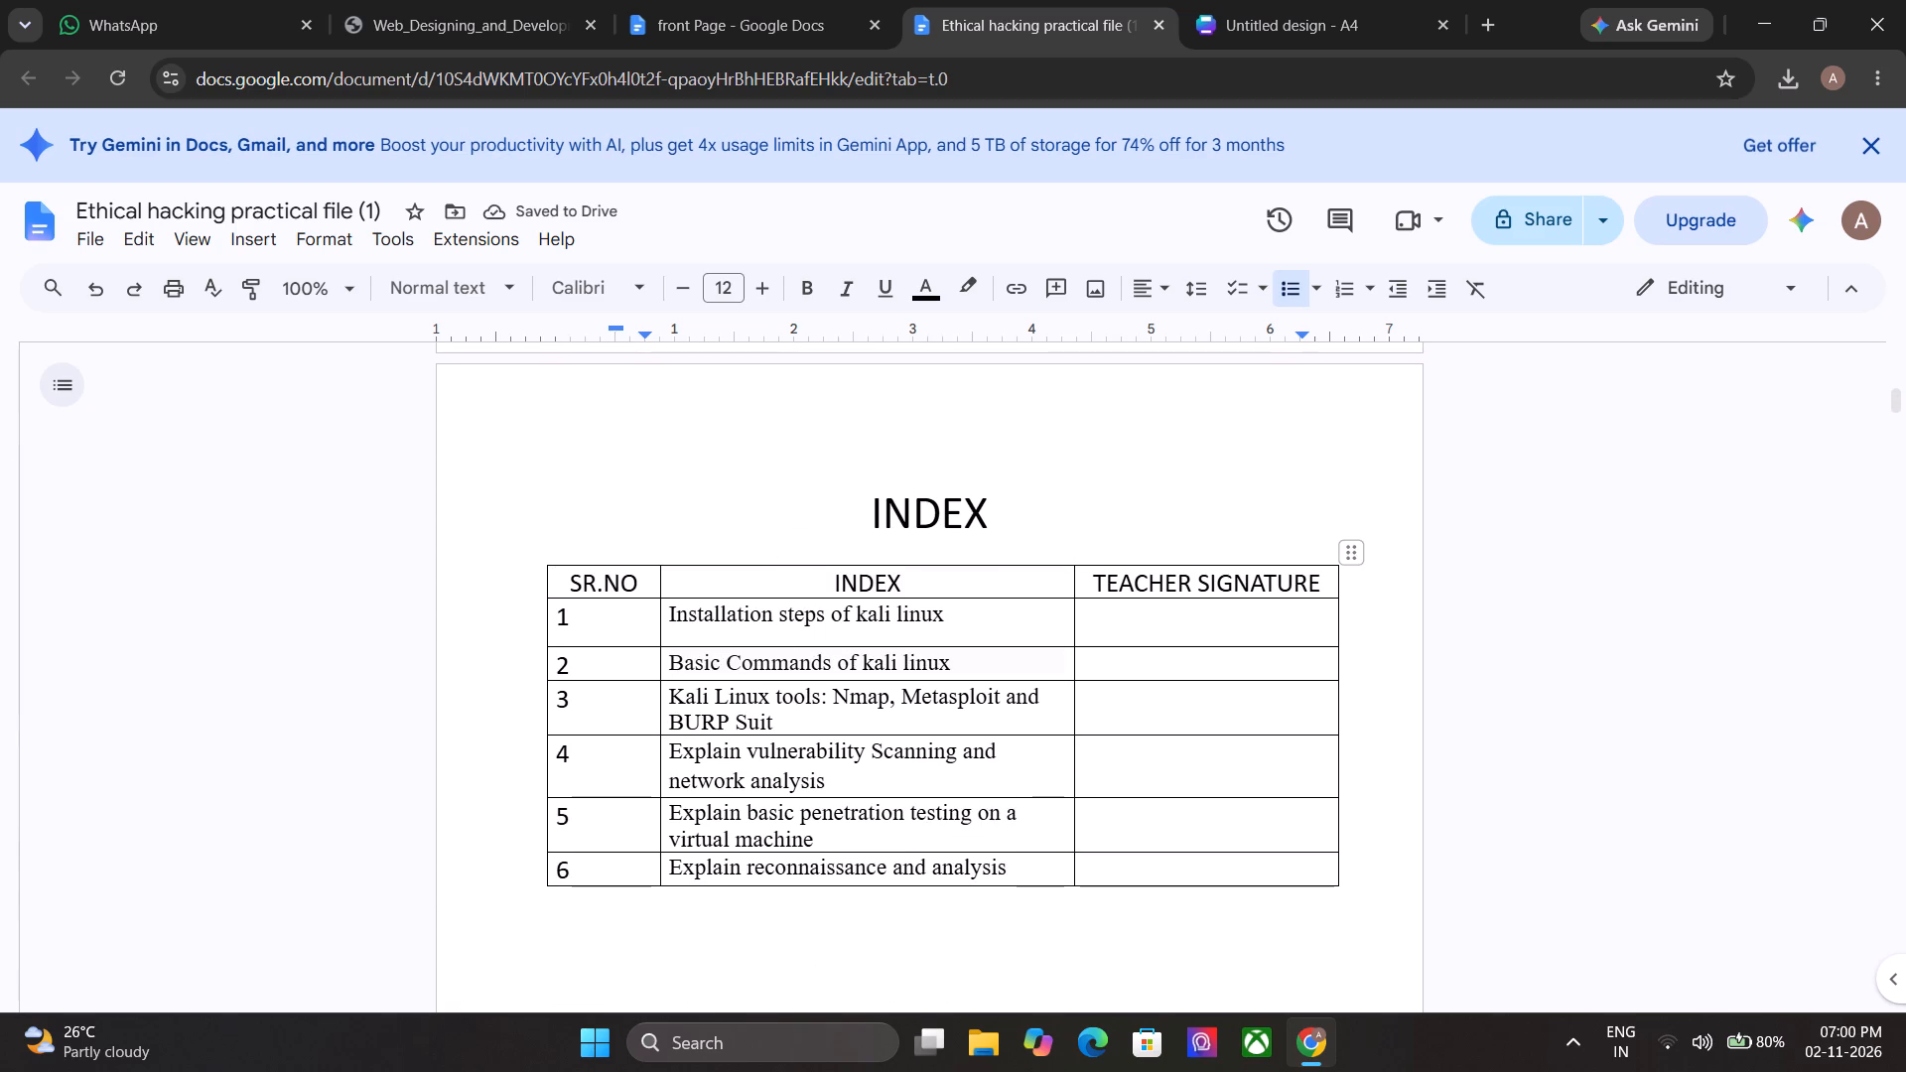
left_click_drag(669, 622, 948, 612)
left_click(769, 289)
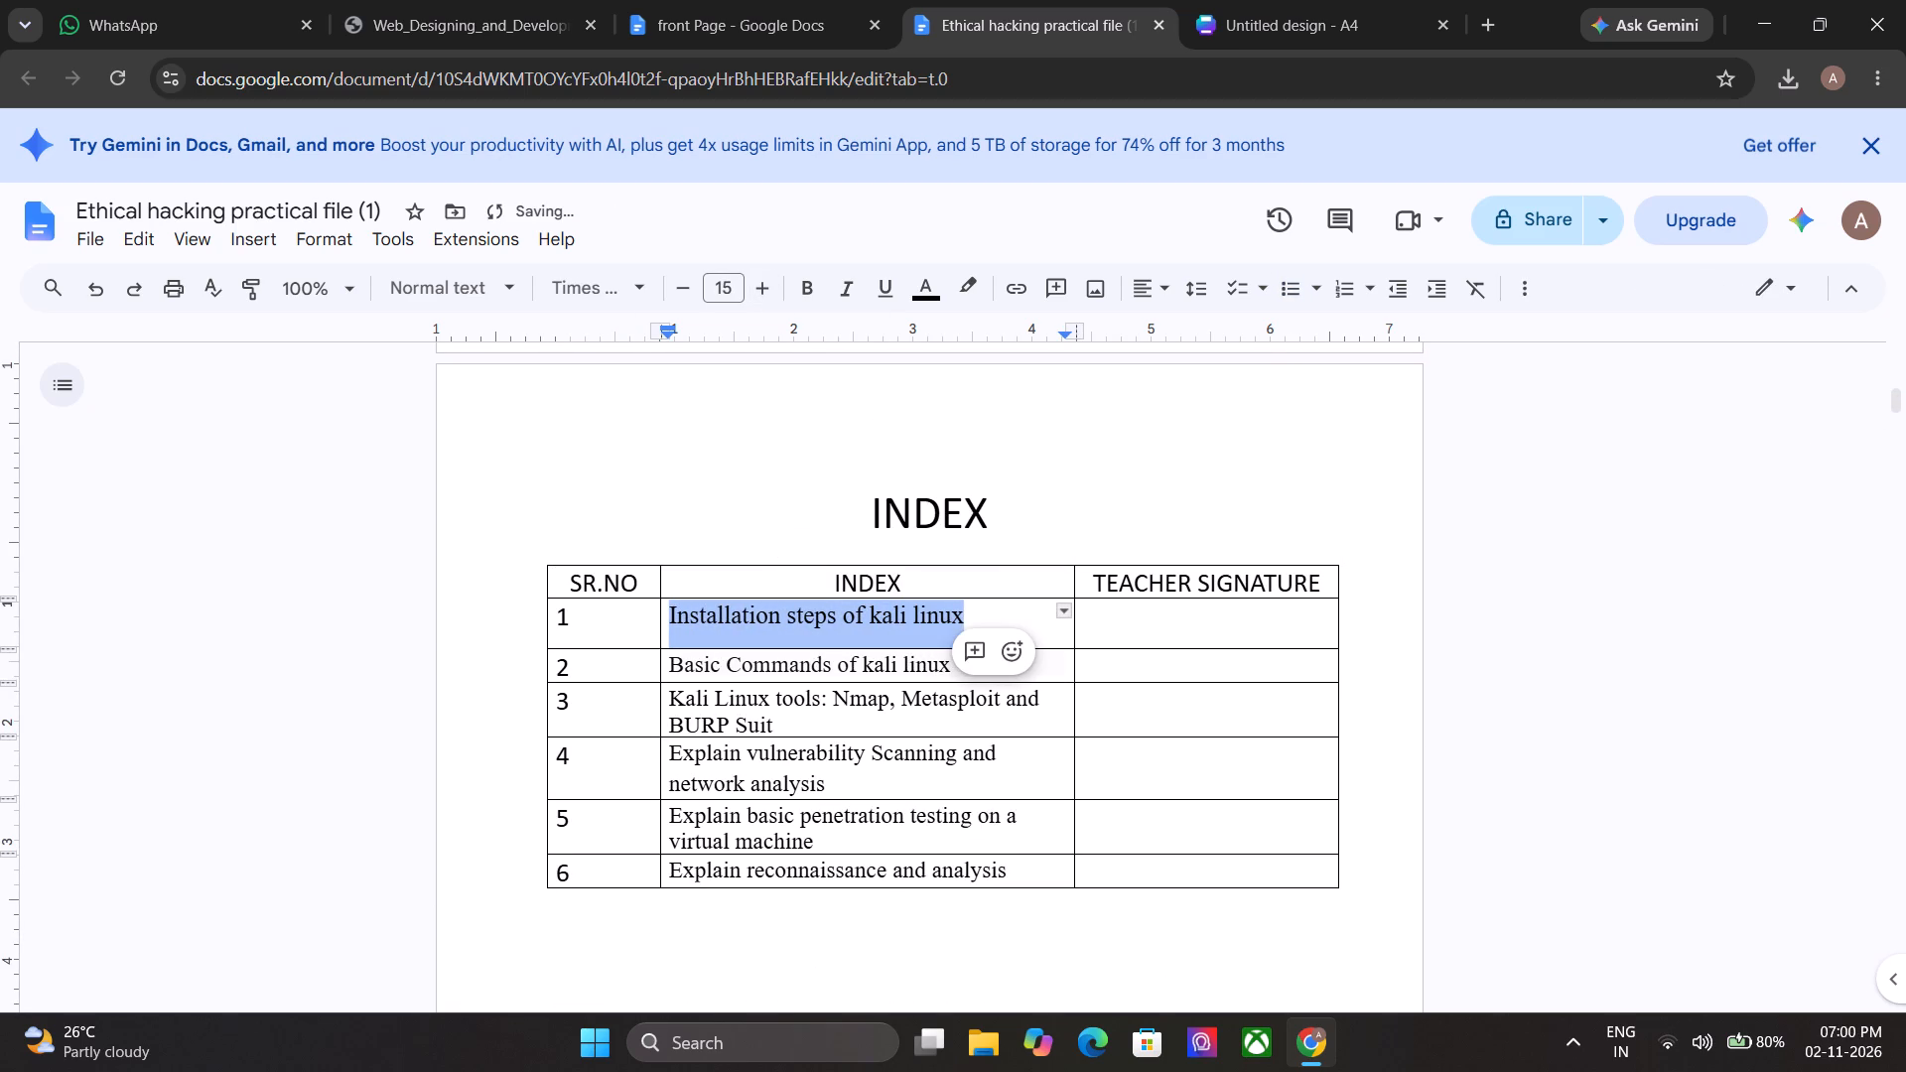
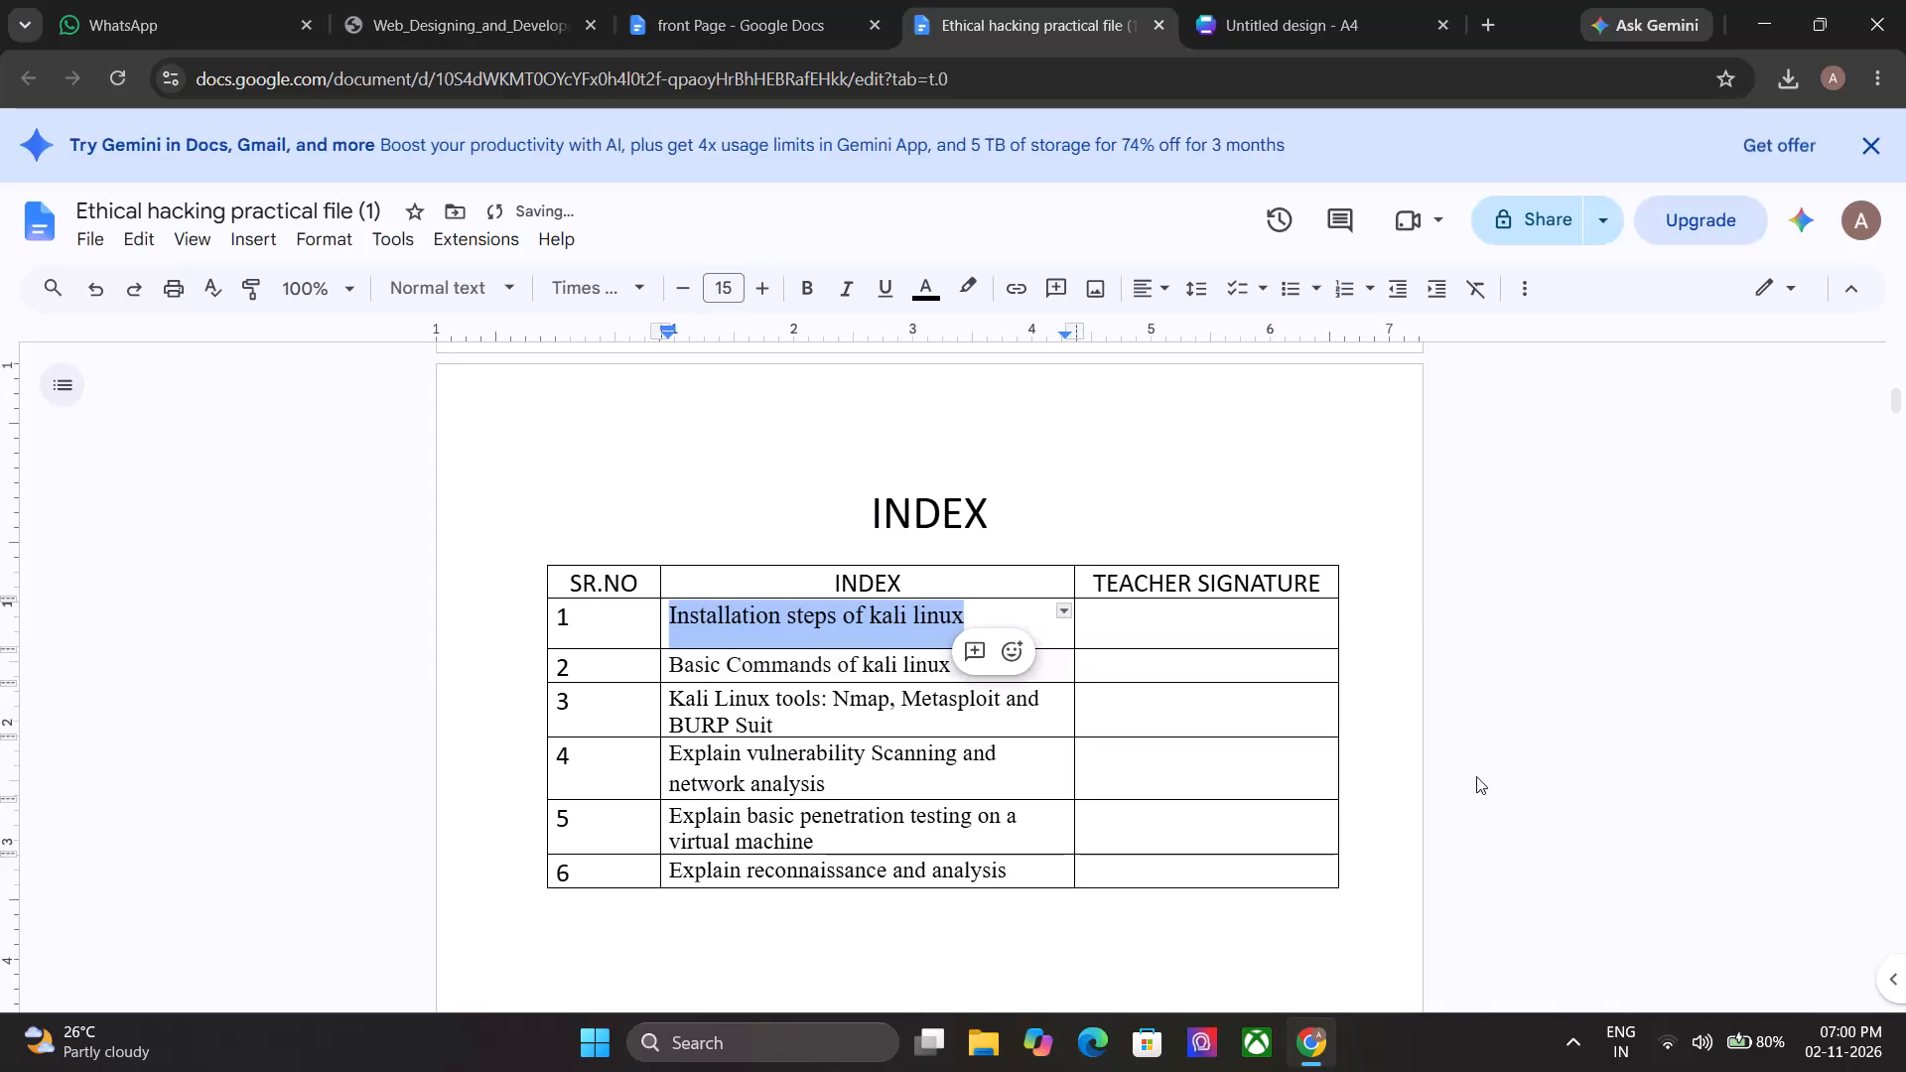
Increase the font size of the title entries in rows 2 and 3 of the index table to 15.
left_click(1573, 732)
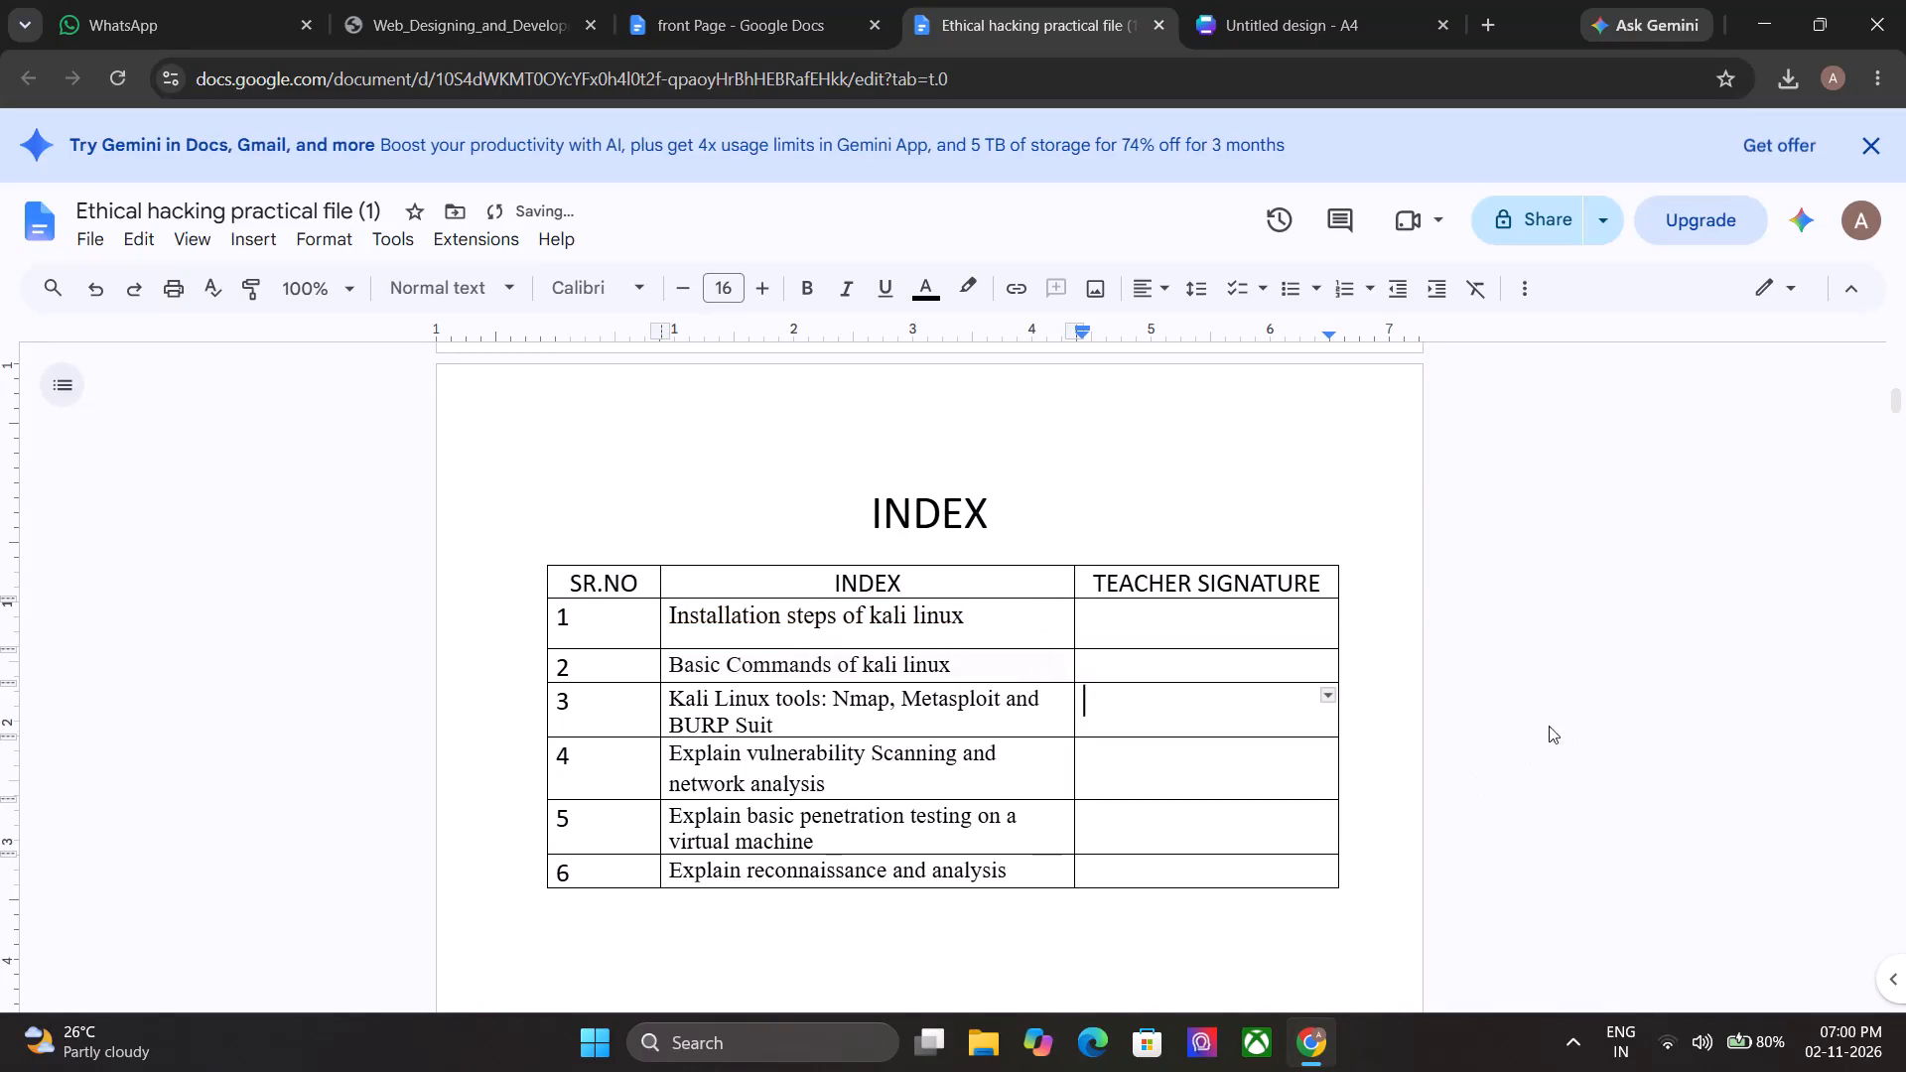
left_click_drag(674, 664, 959, 672)
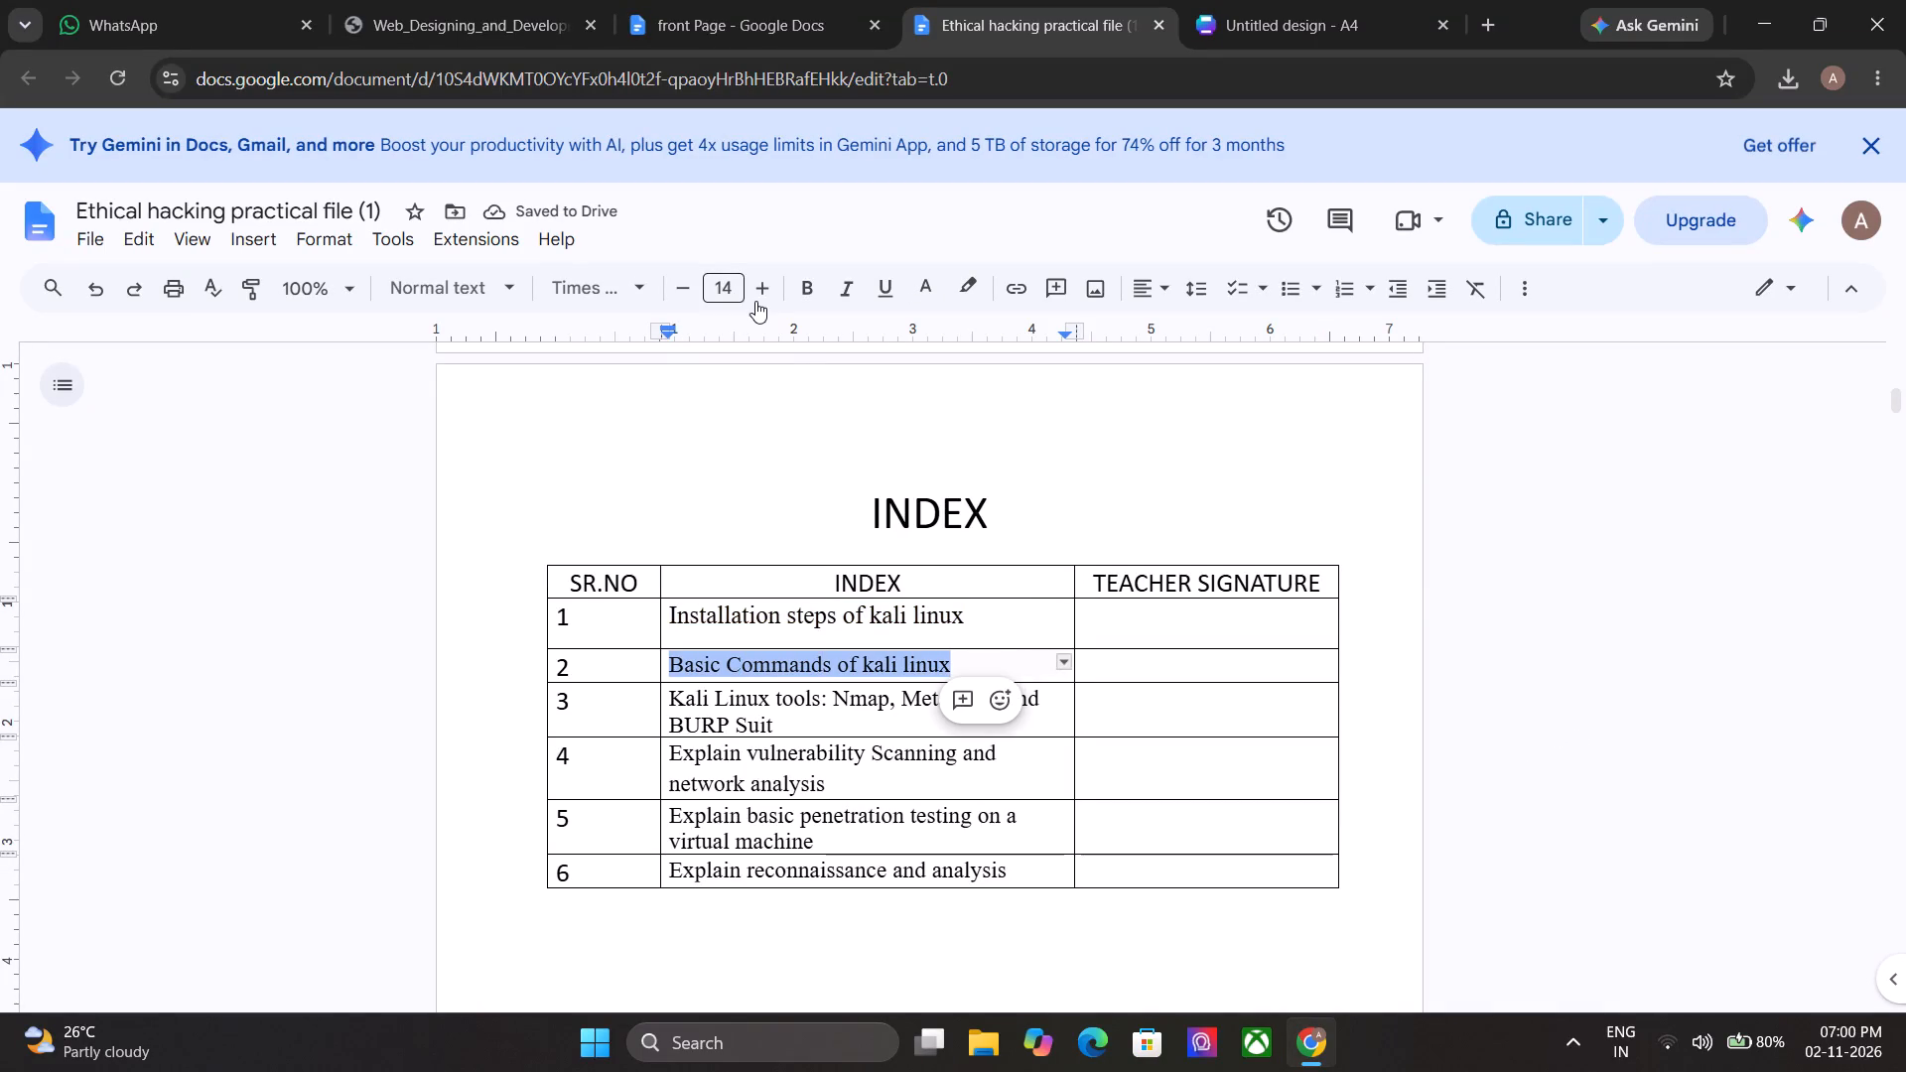
left_click(755, 301)
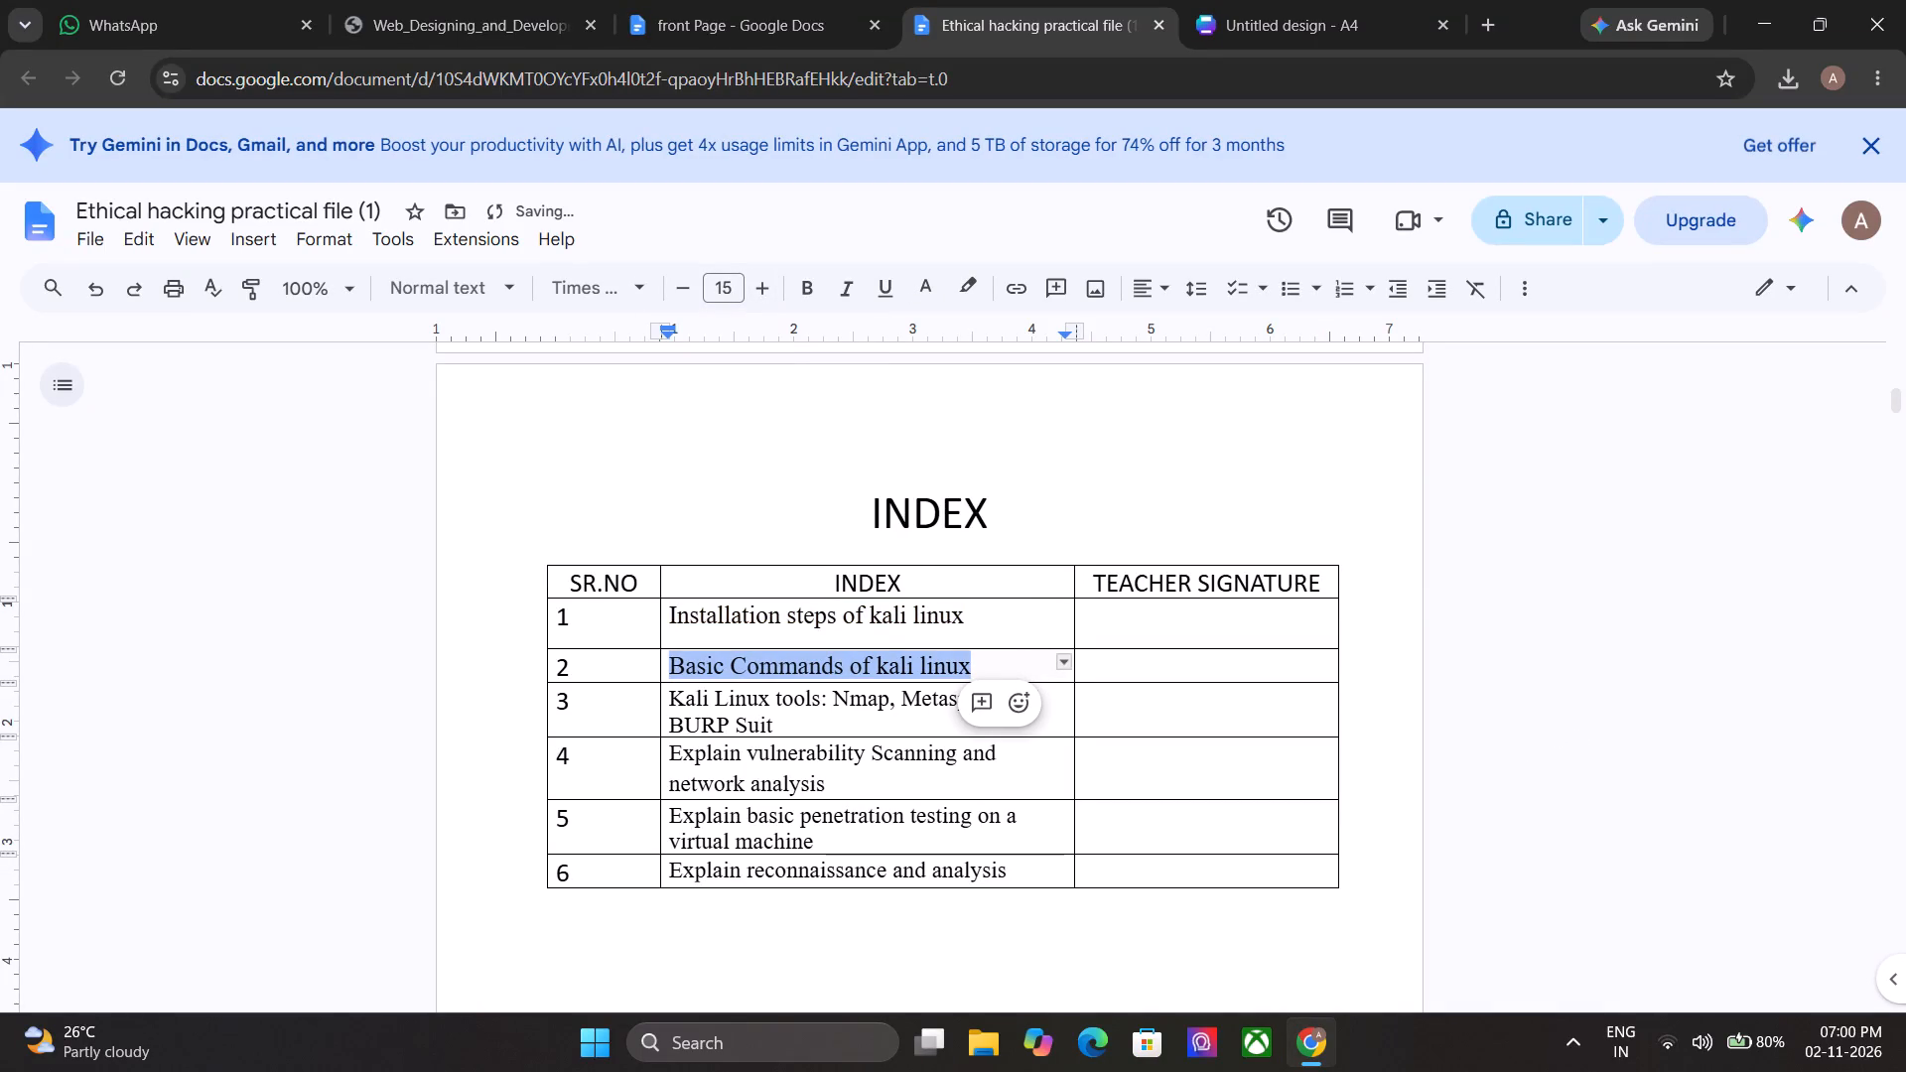
left_click(729, 618)
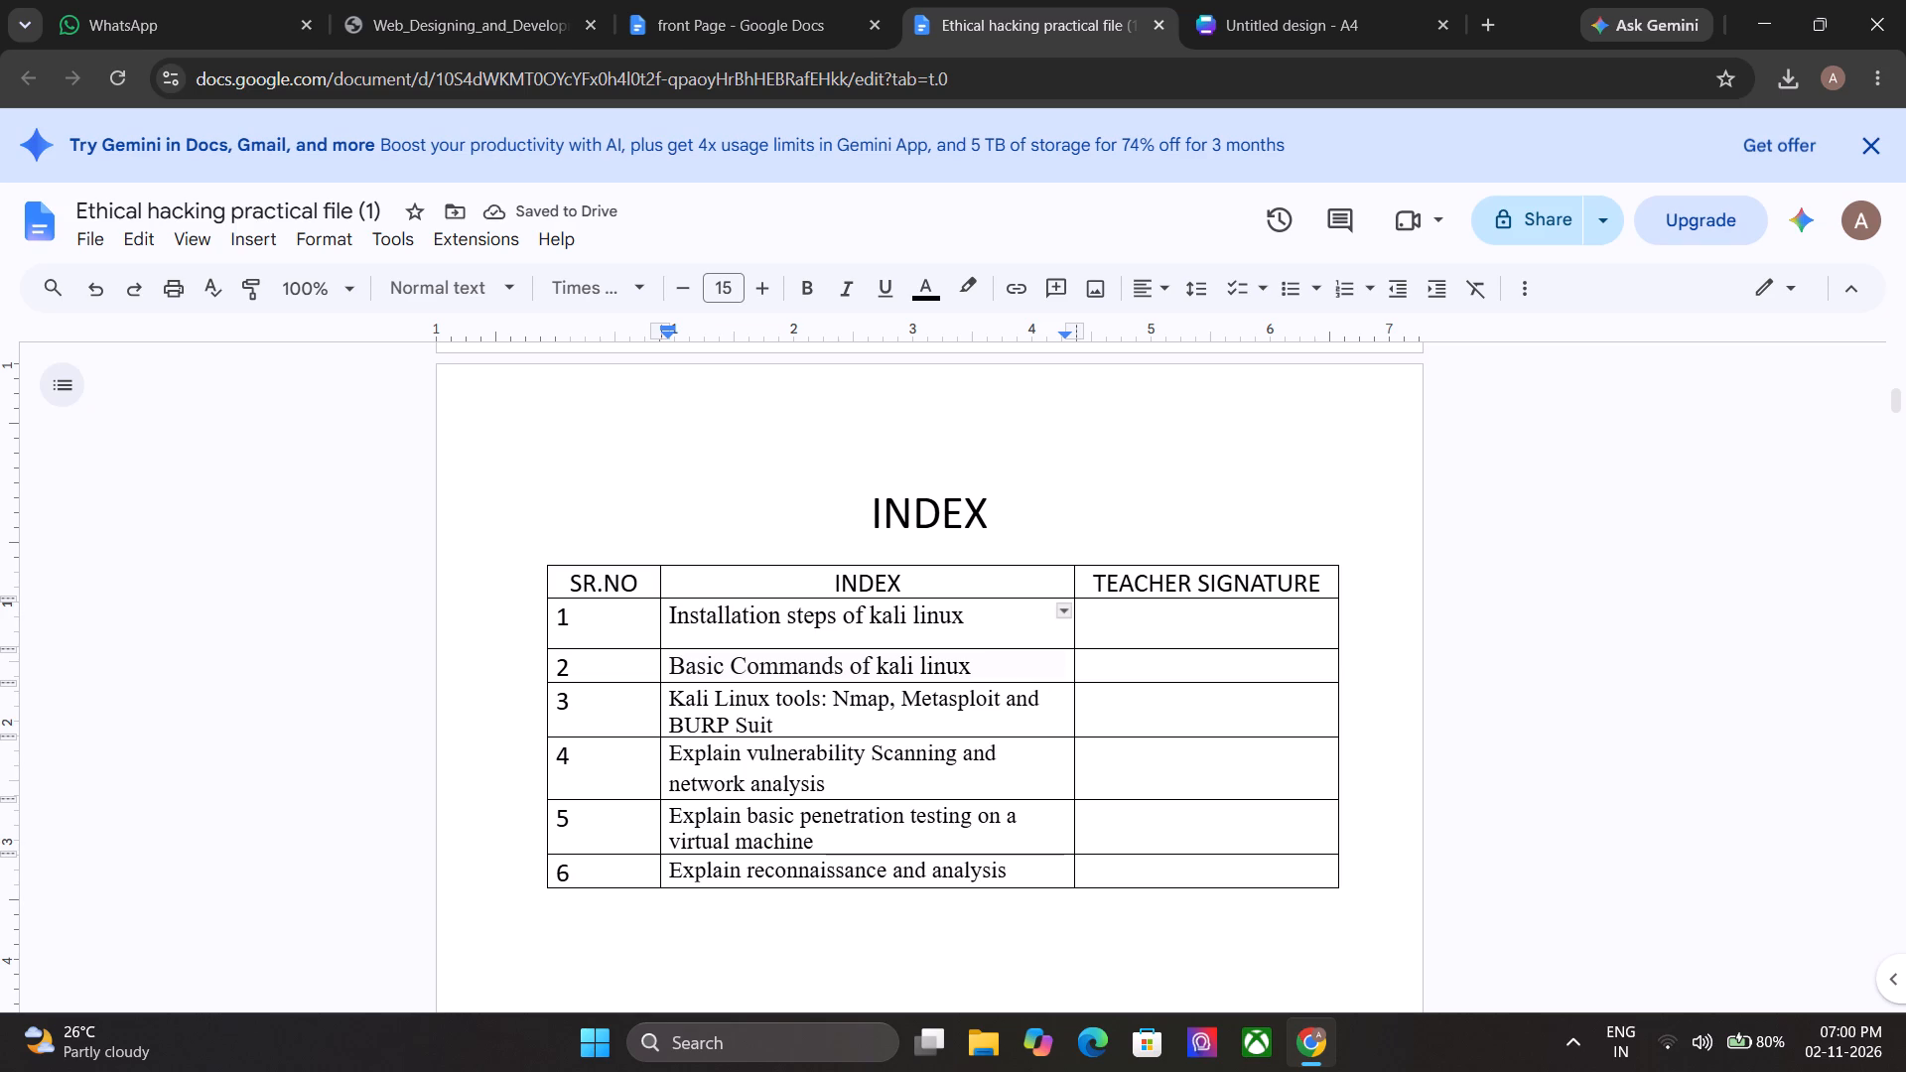
left_click(716, 712)
left_click_drag(669, 696, 766, 700)
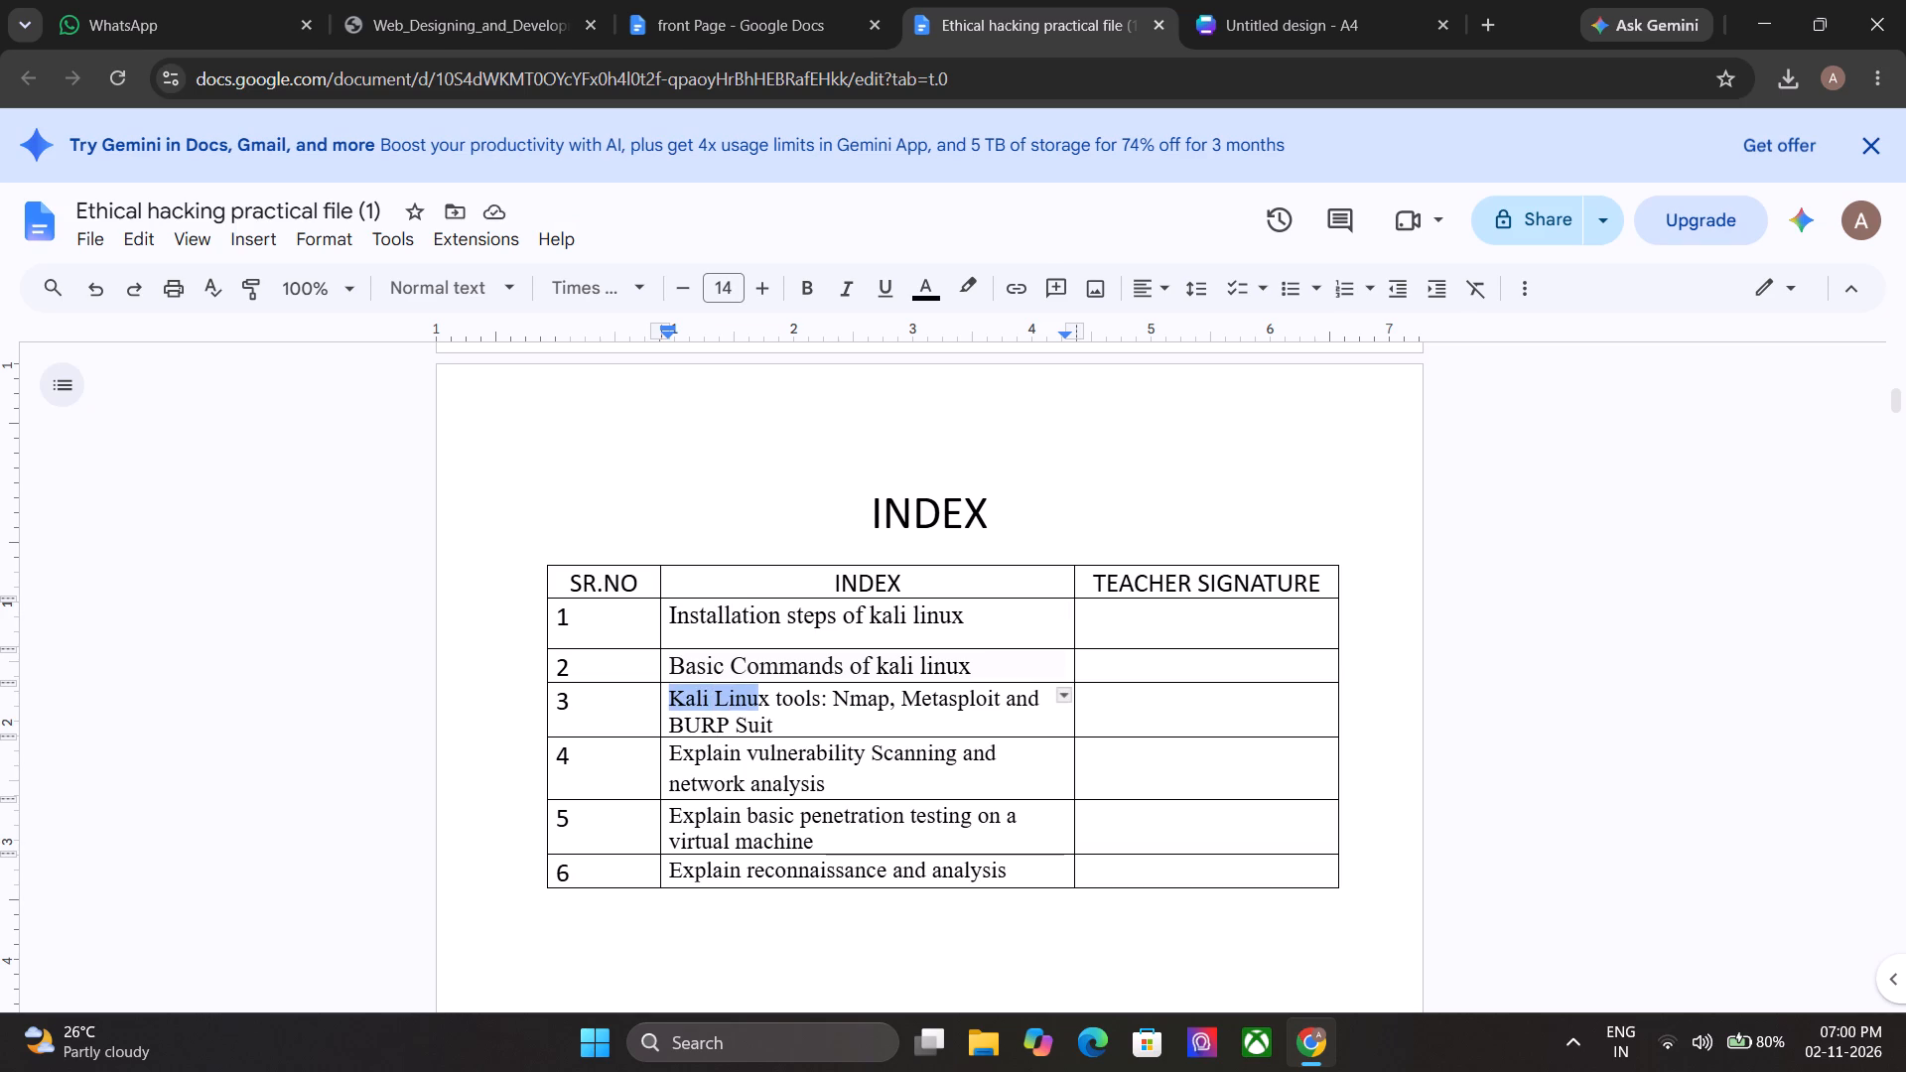
left_click_drag(766, 700, 790, 722)
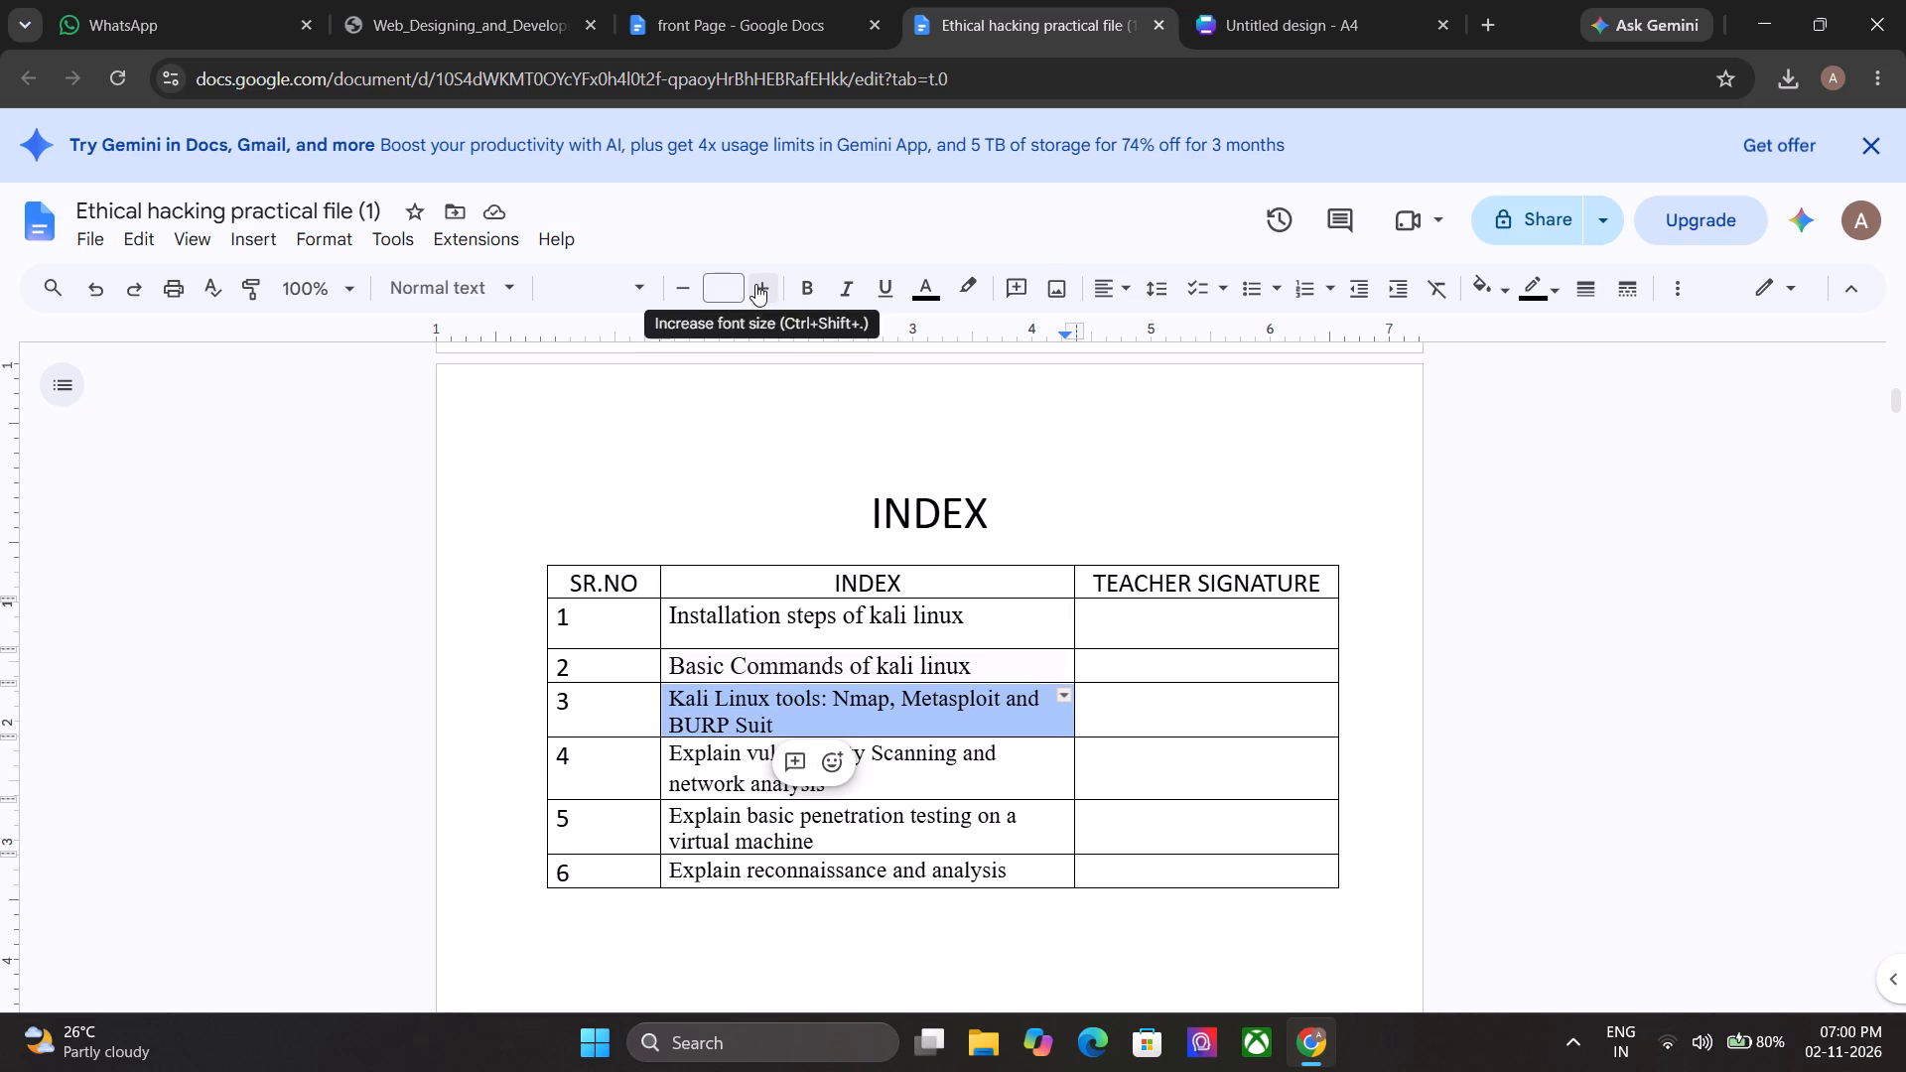
left_click(755, 284)
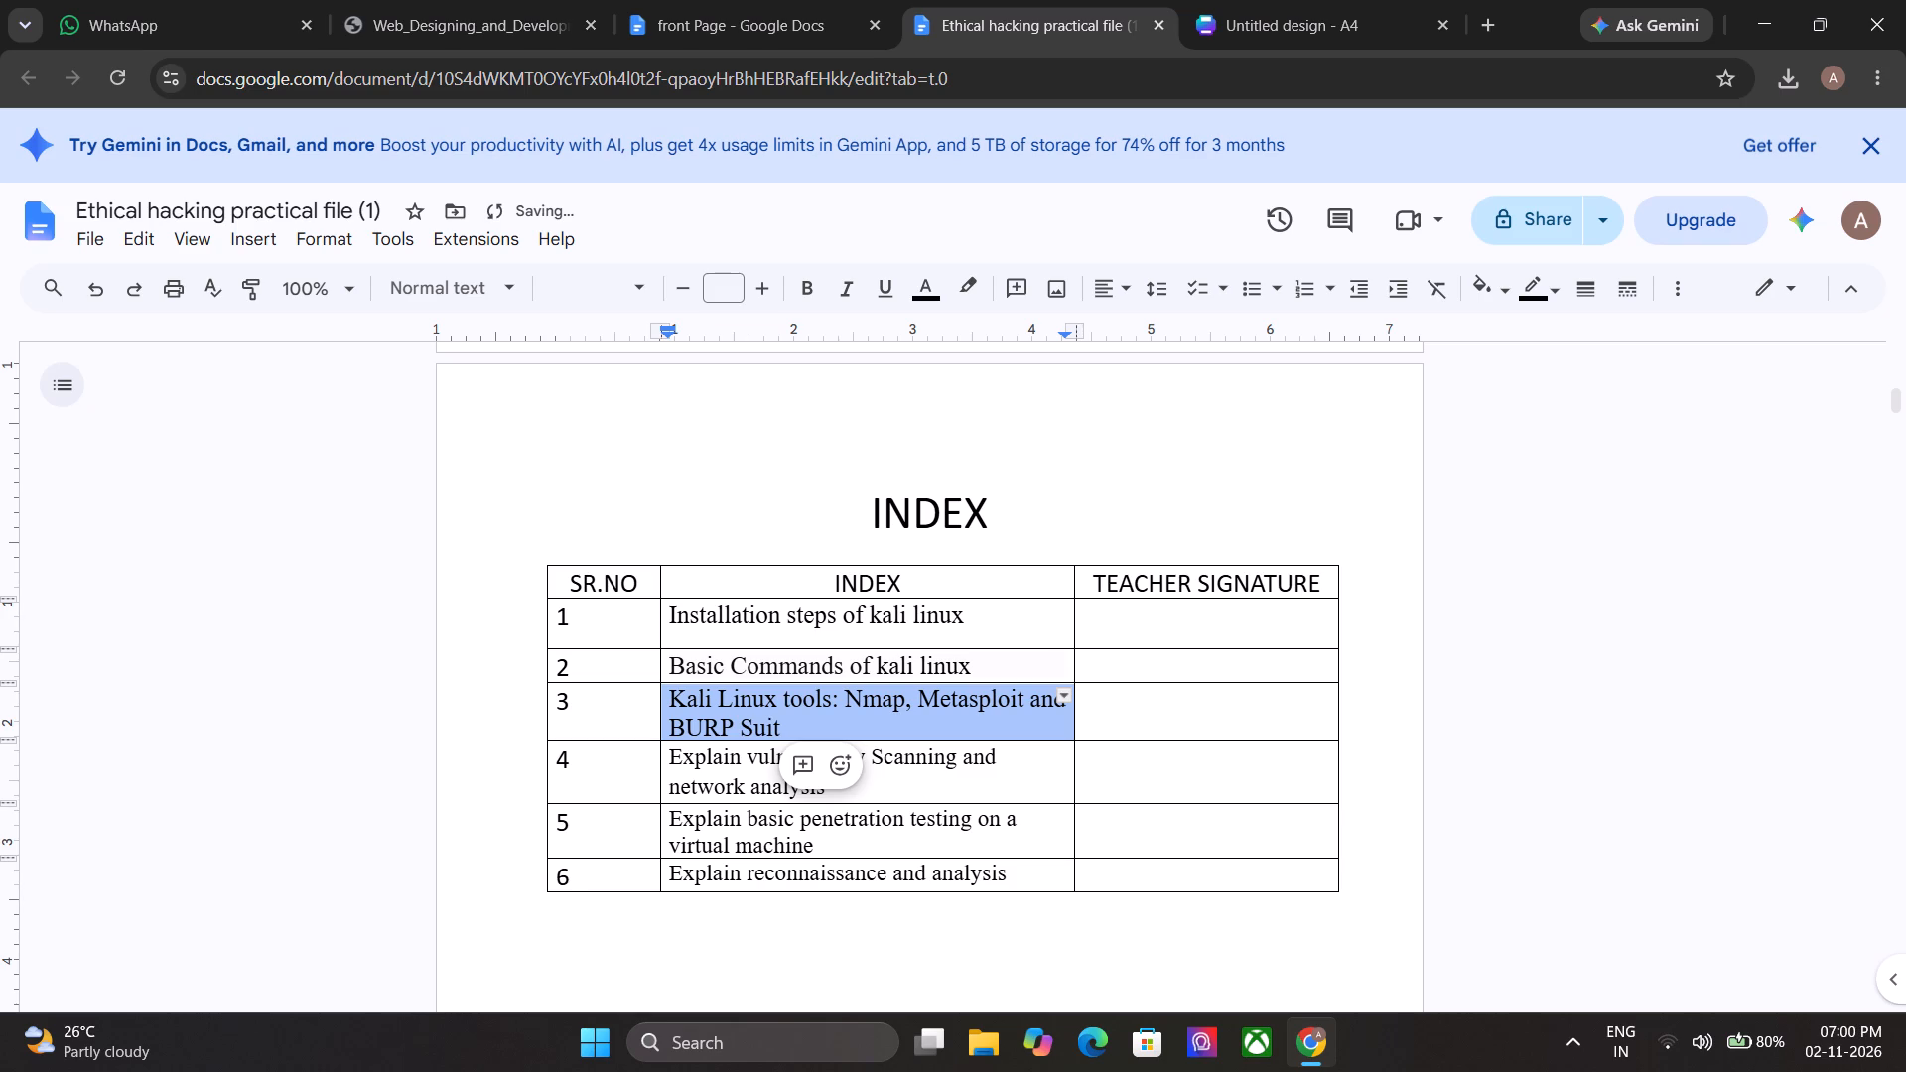
Increase the font size of the title entries in rows 4, 5 and 6 of the index table to 15.
left_click(692, 755)
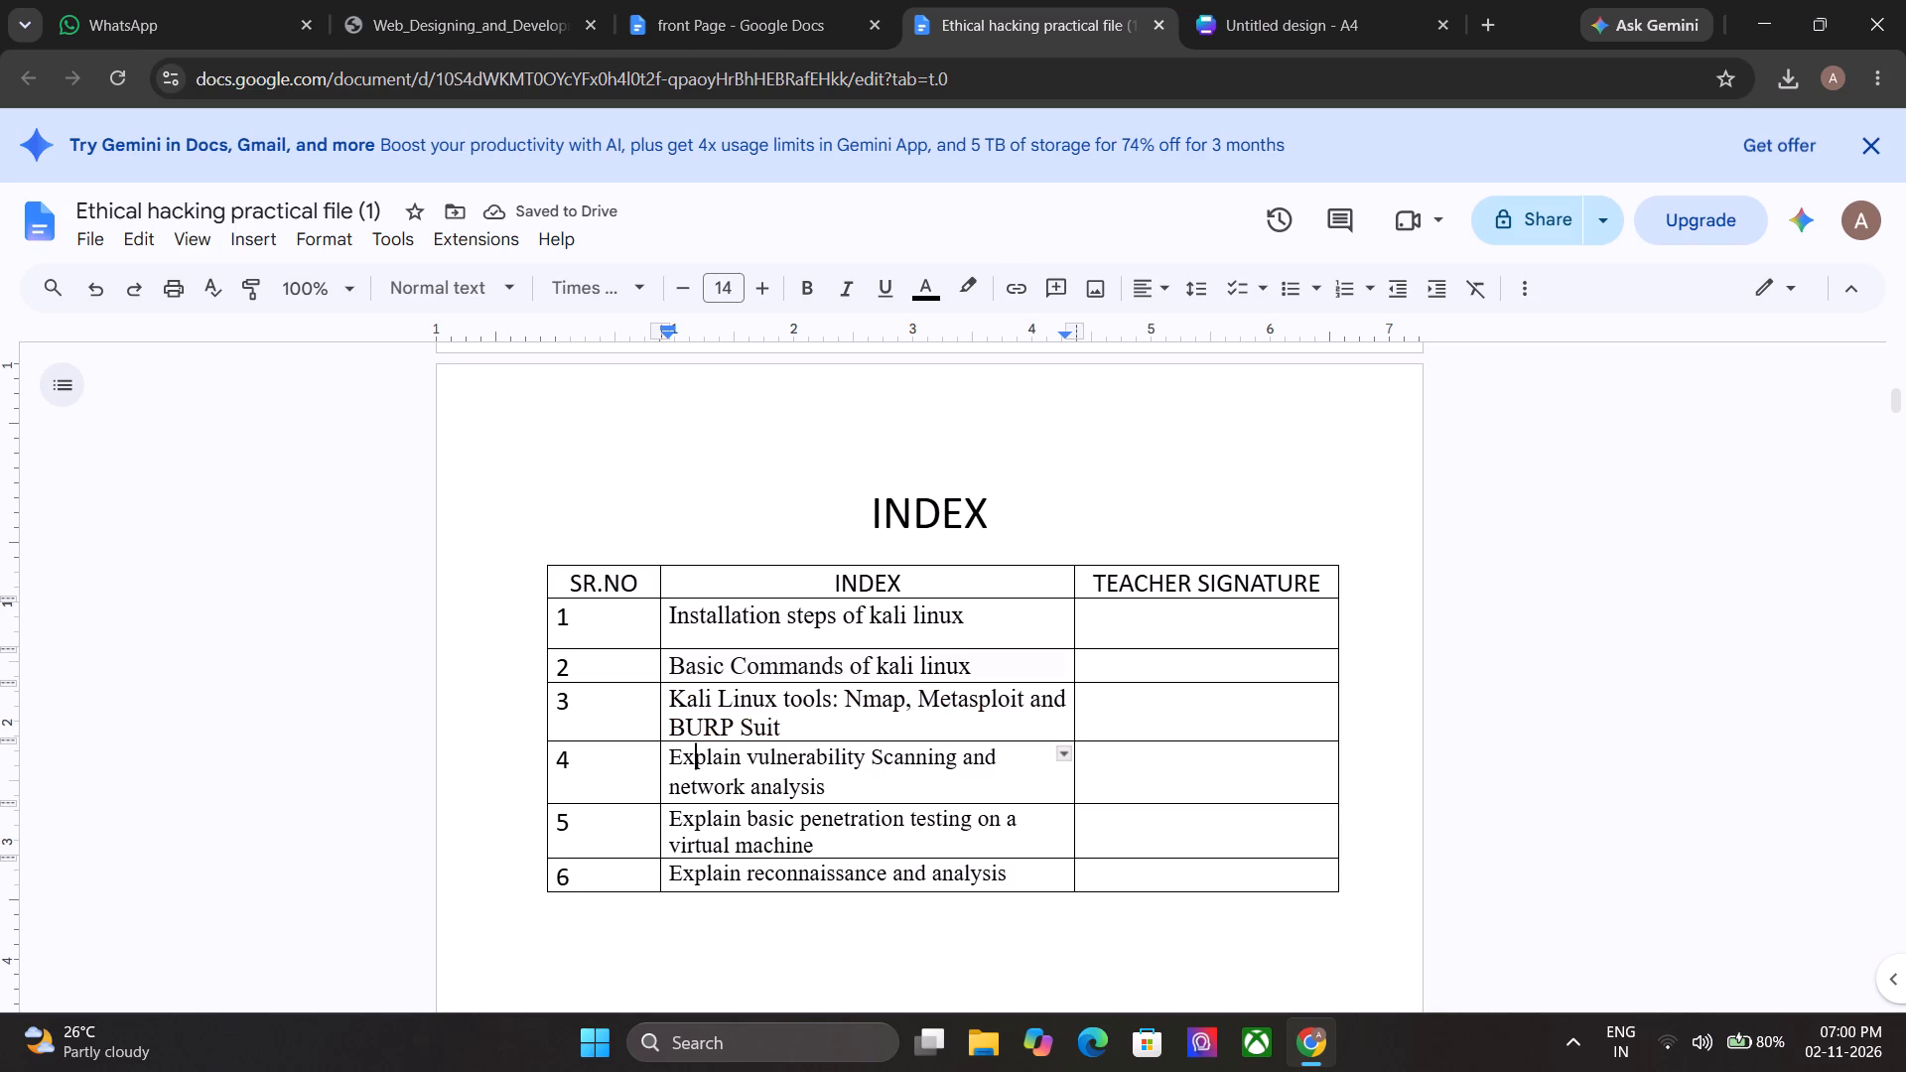
left_click_drag(667, 760, 824, 788)
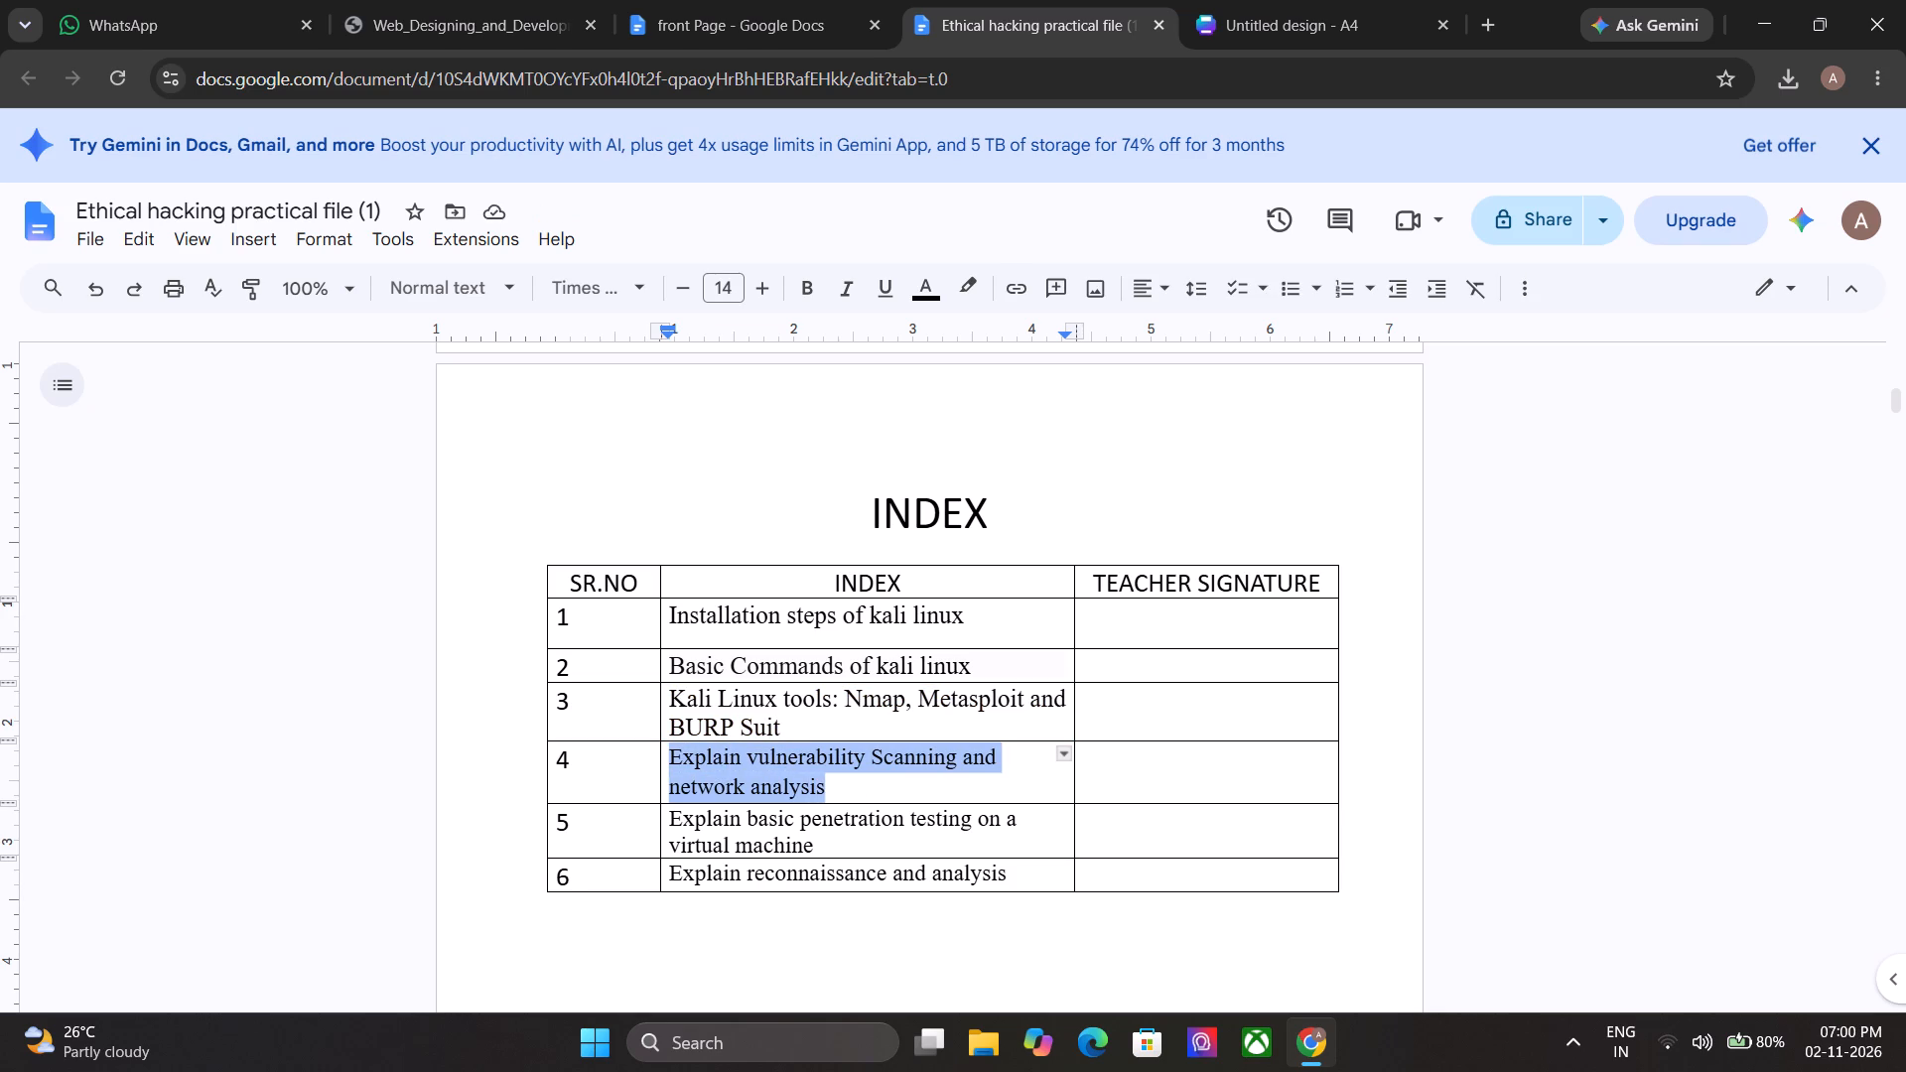
left_click(749, 300)
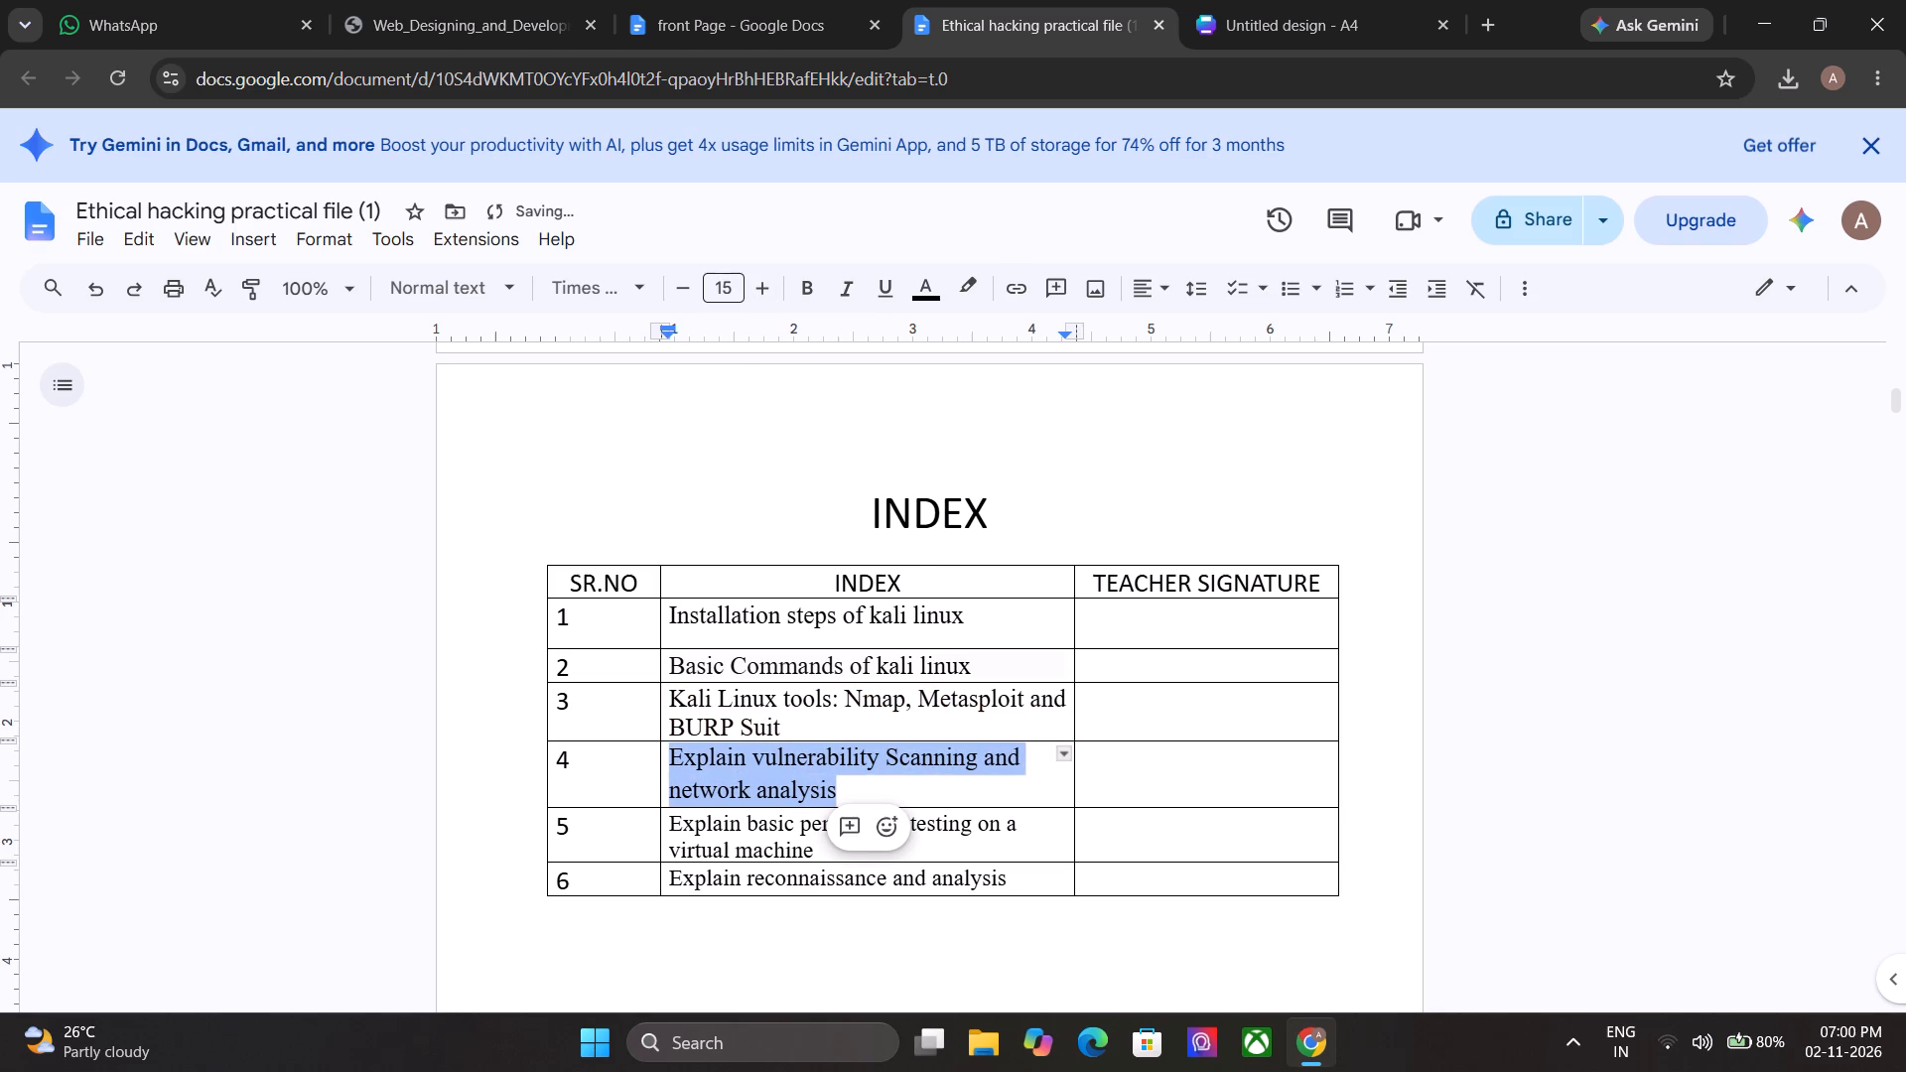
left_click(752, 702)
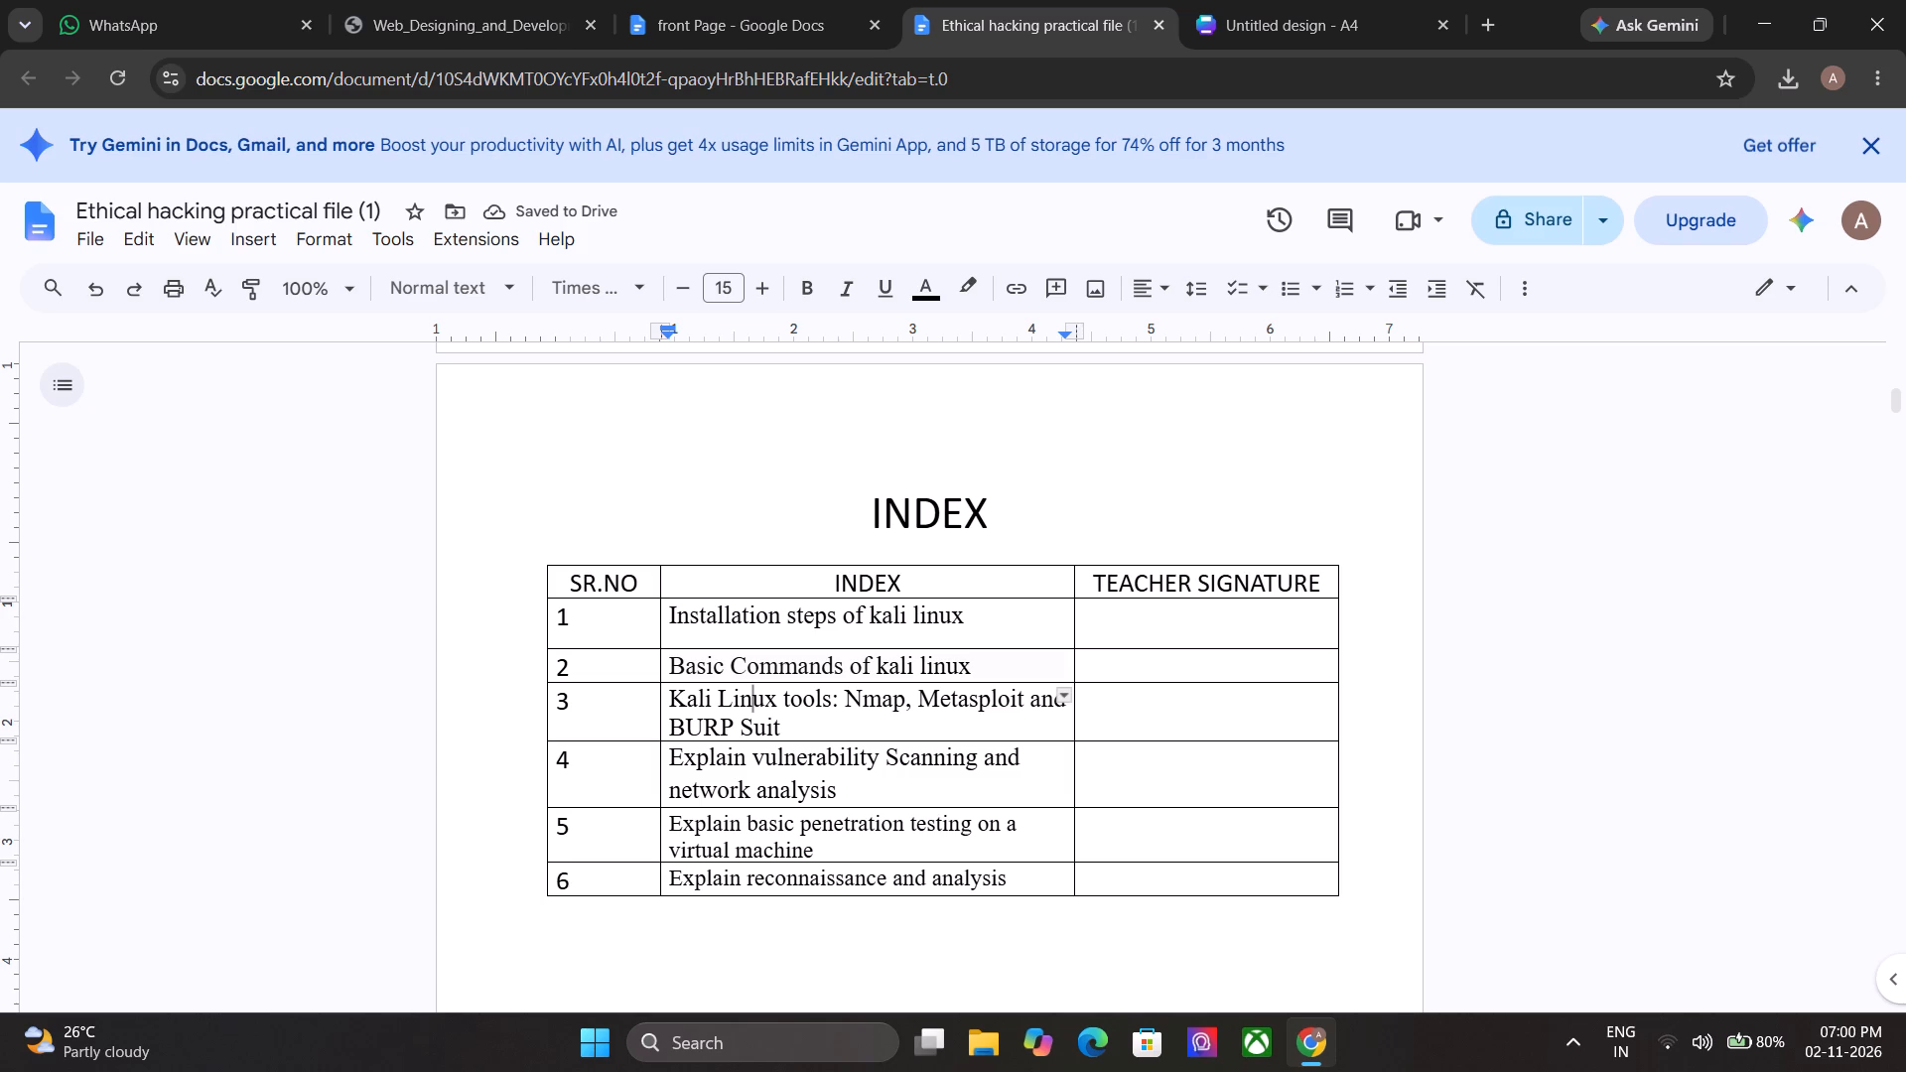
left_click(770, 760)
left_click_drag(668, 820, 815, 852)
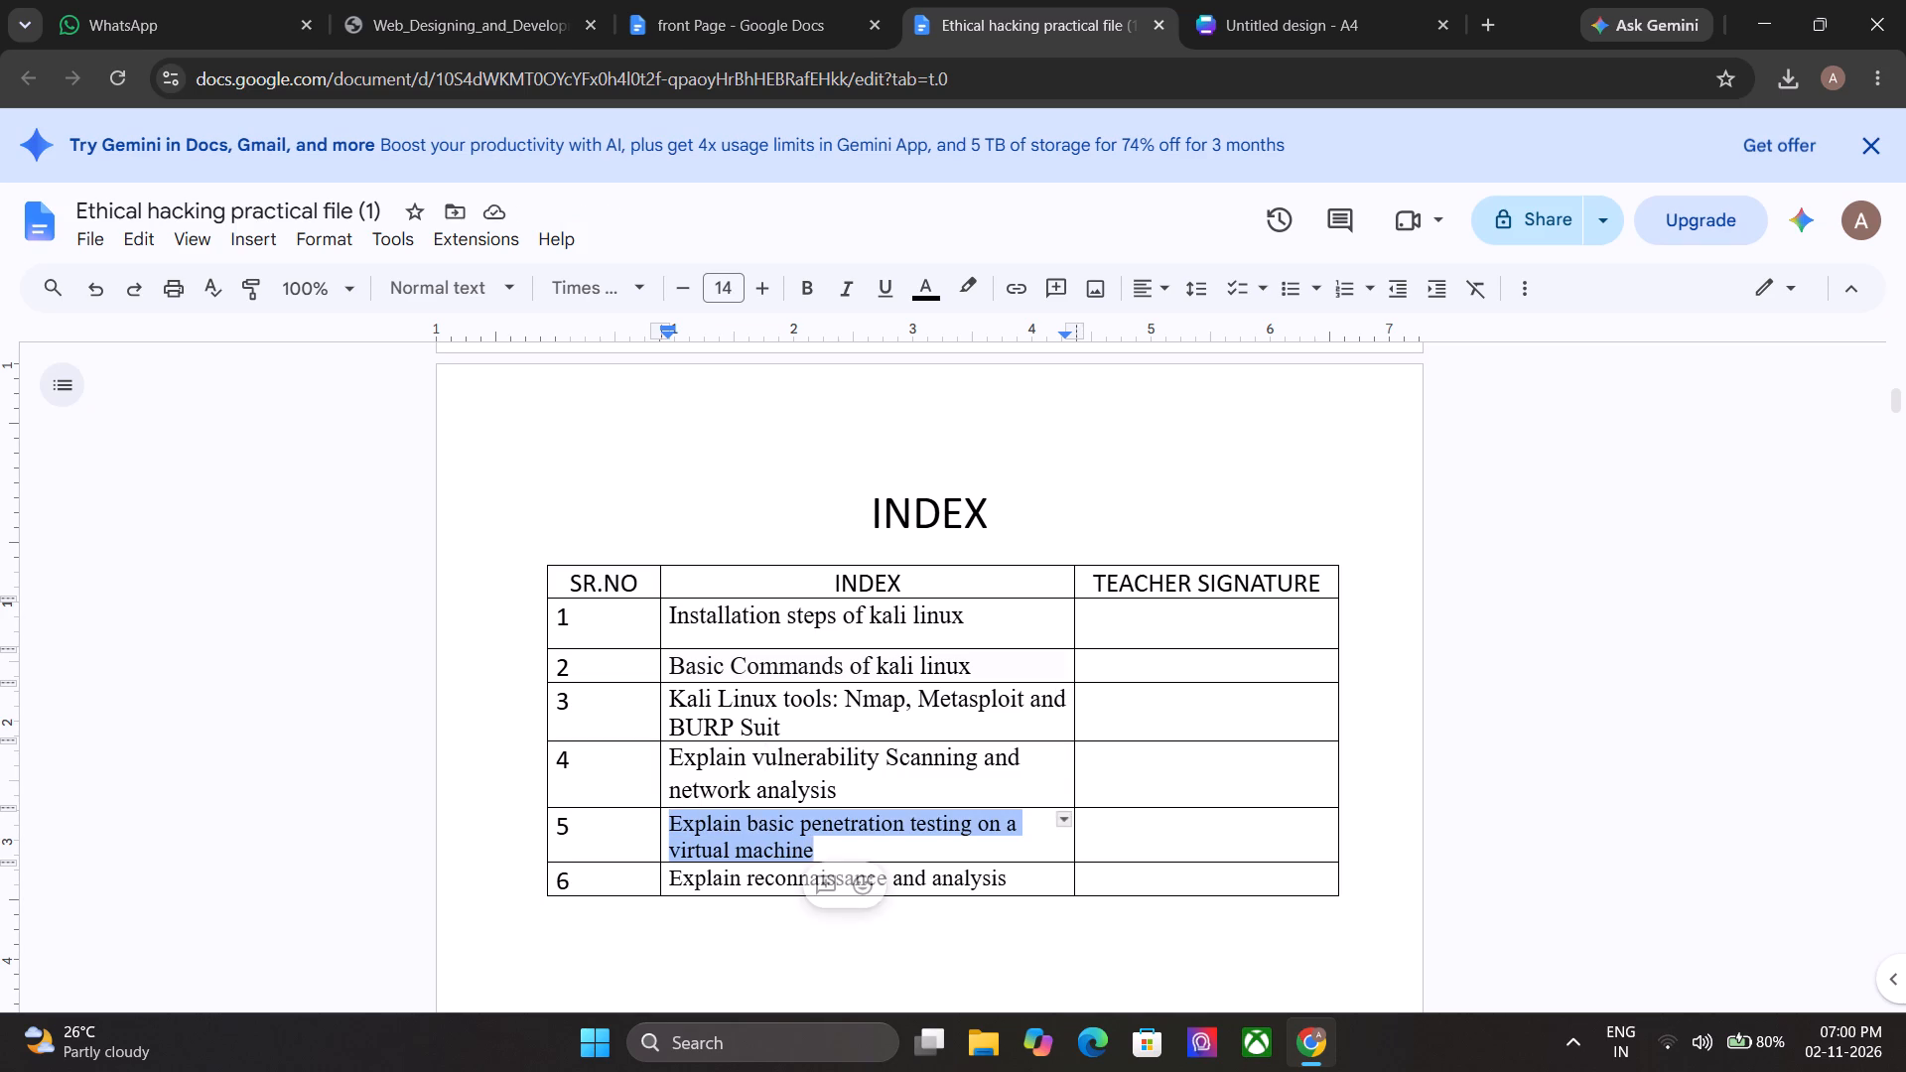
left_click(763, 295)
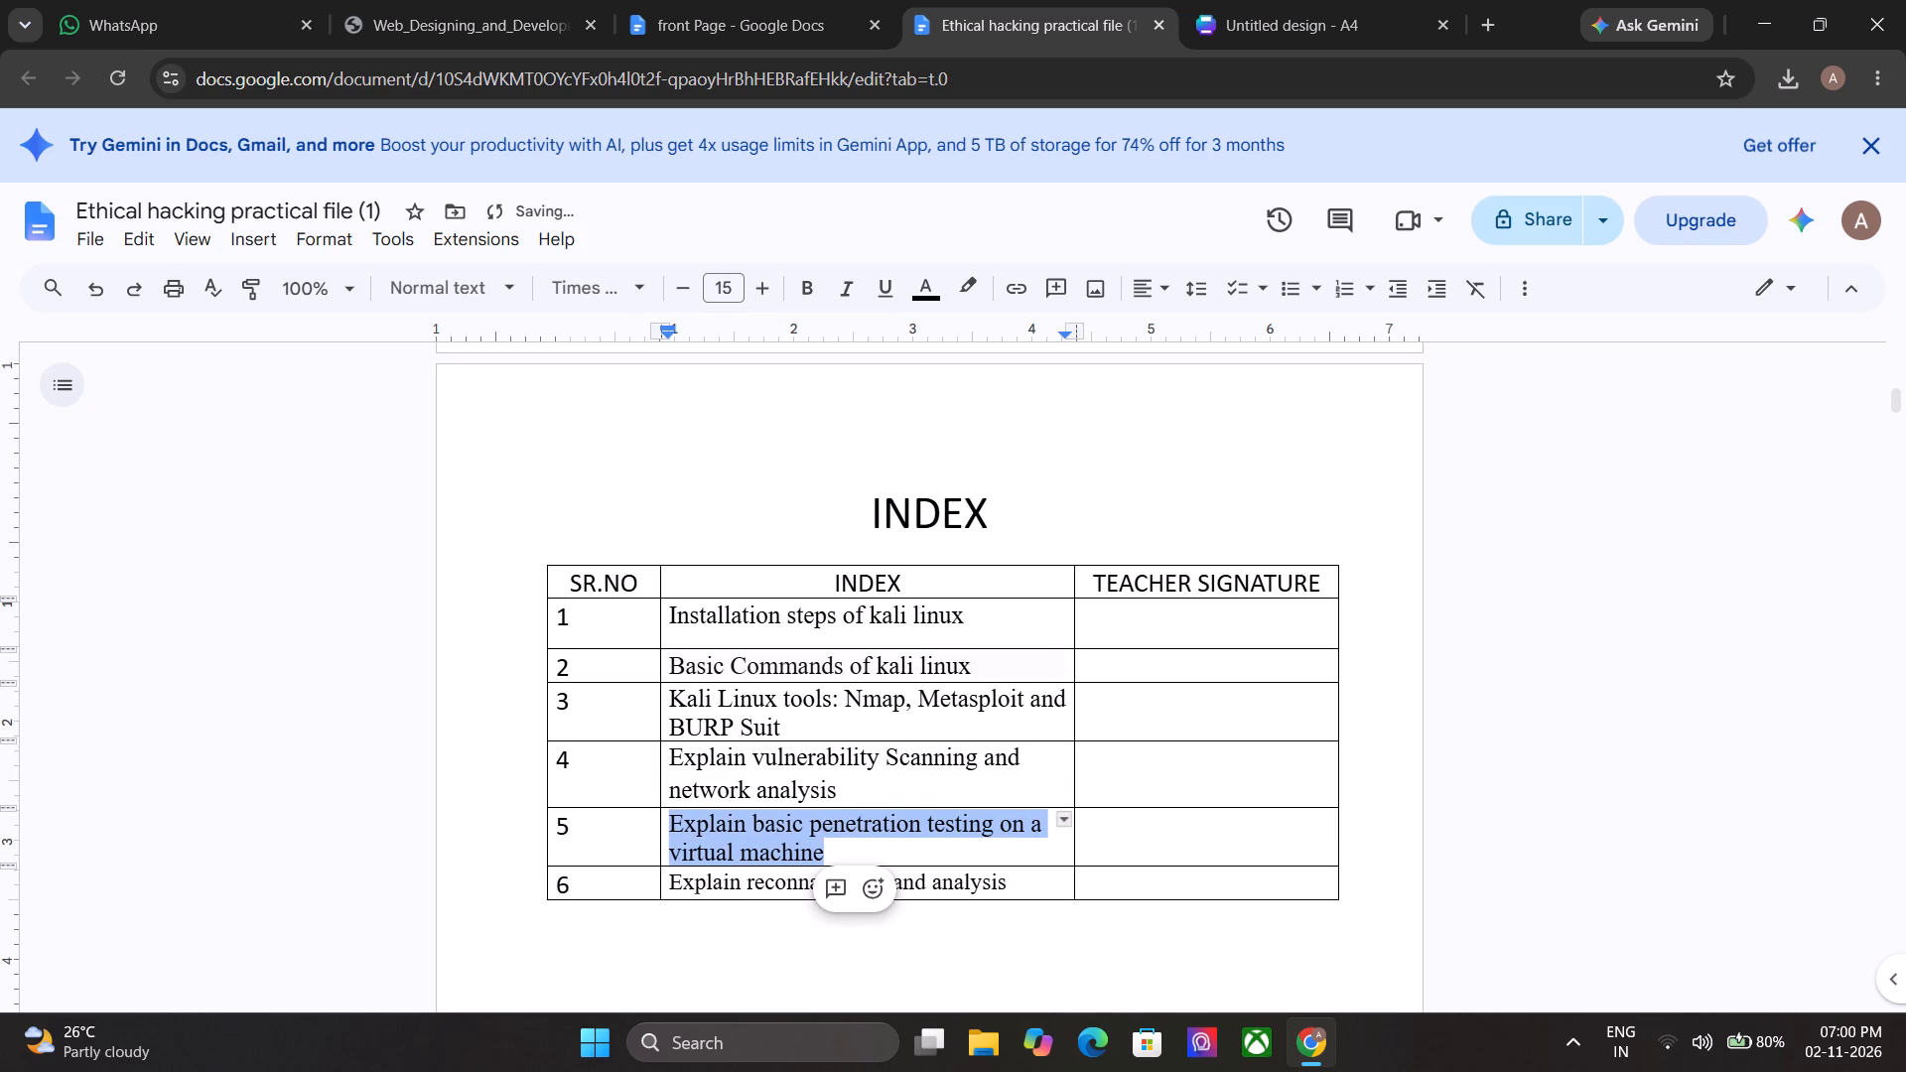
scroll(761, 790, "down", 1)
left_click_drag(670, 802, 1007, 799)
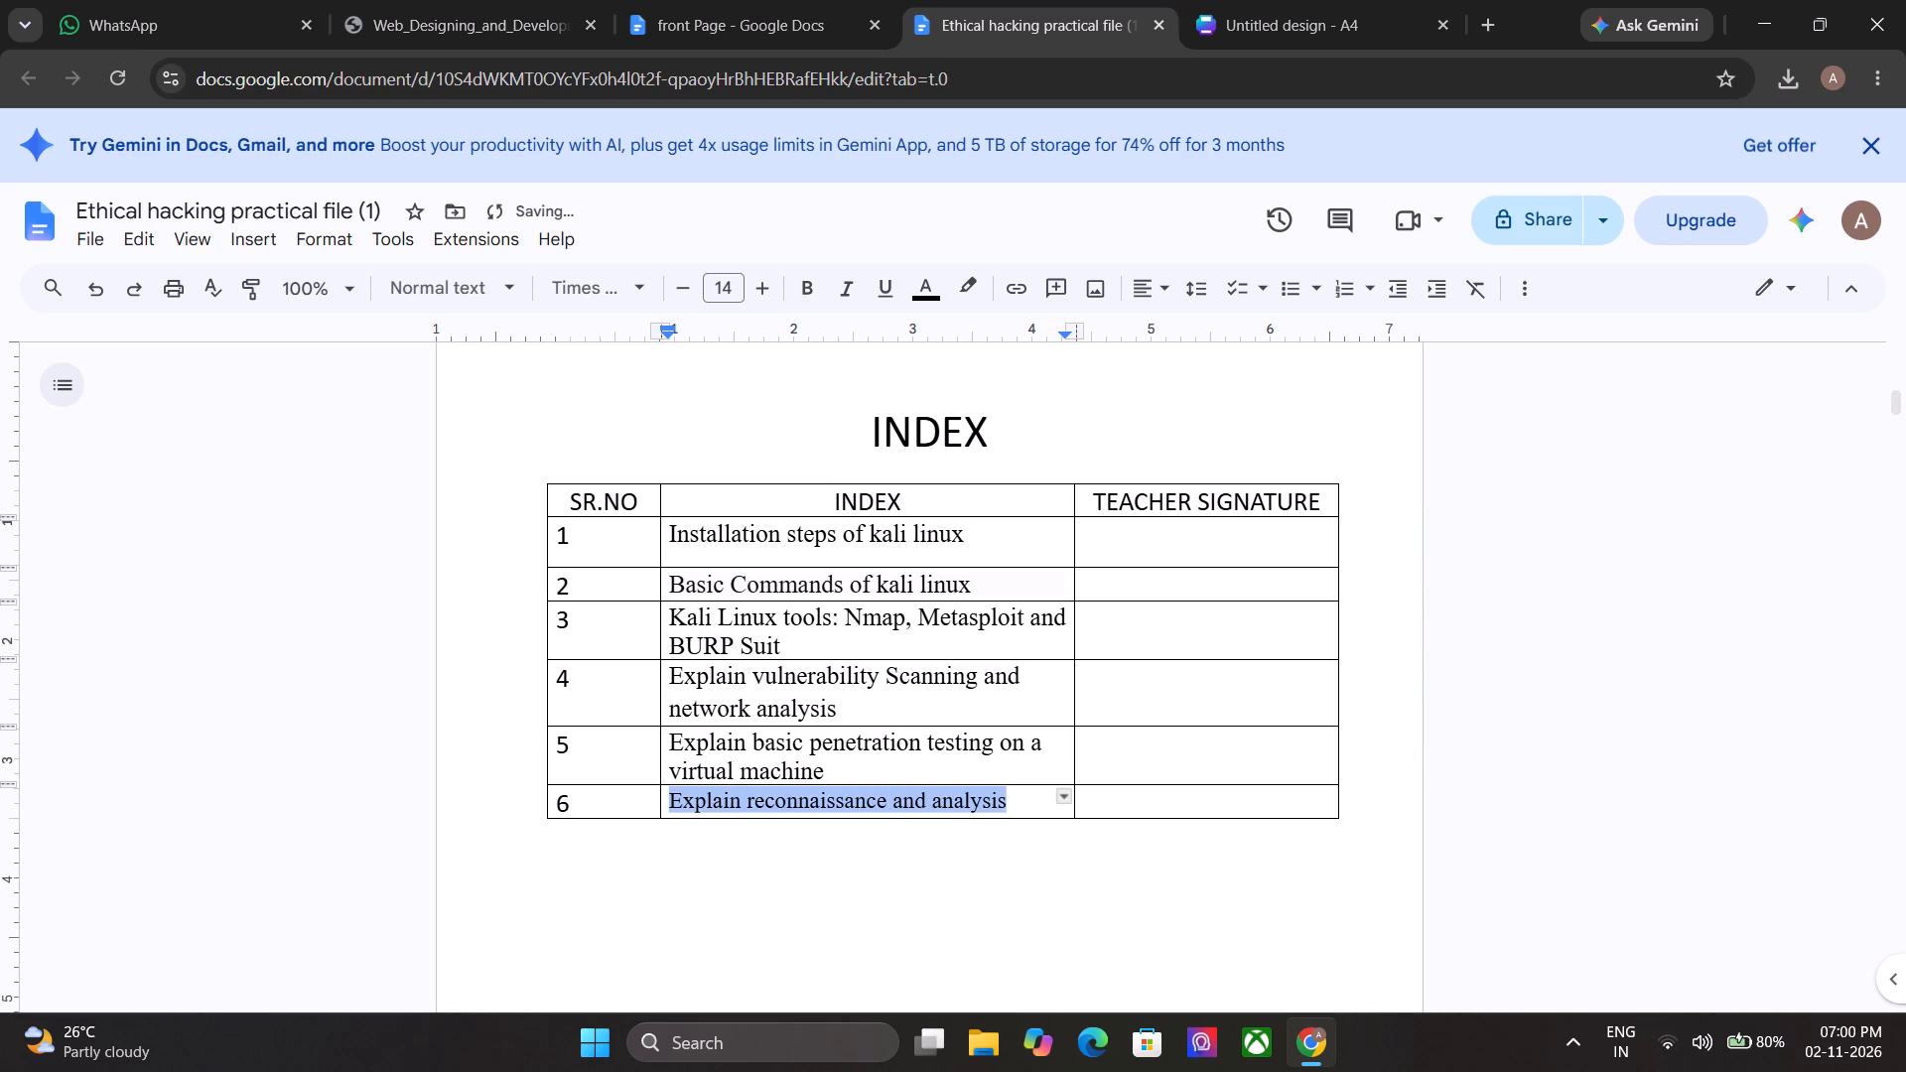
left_click(750, 288)
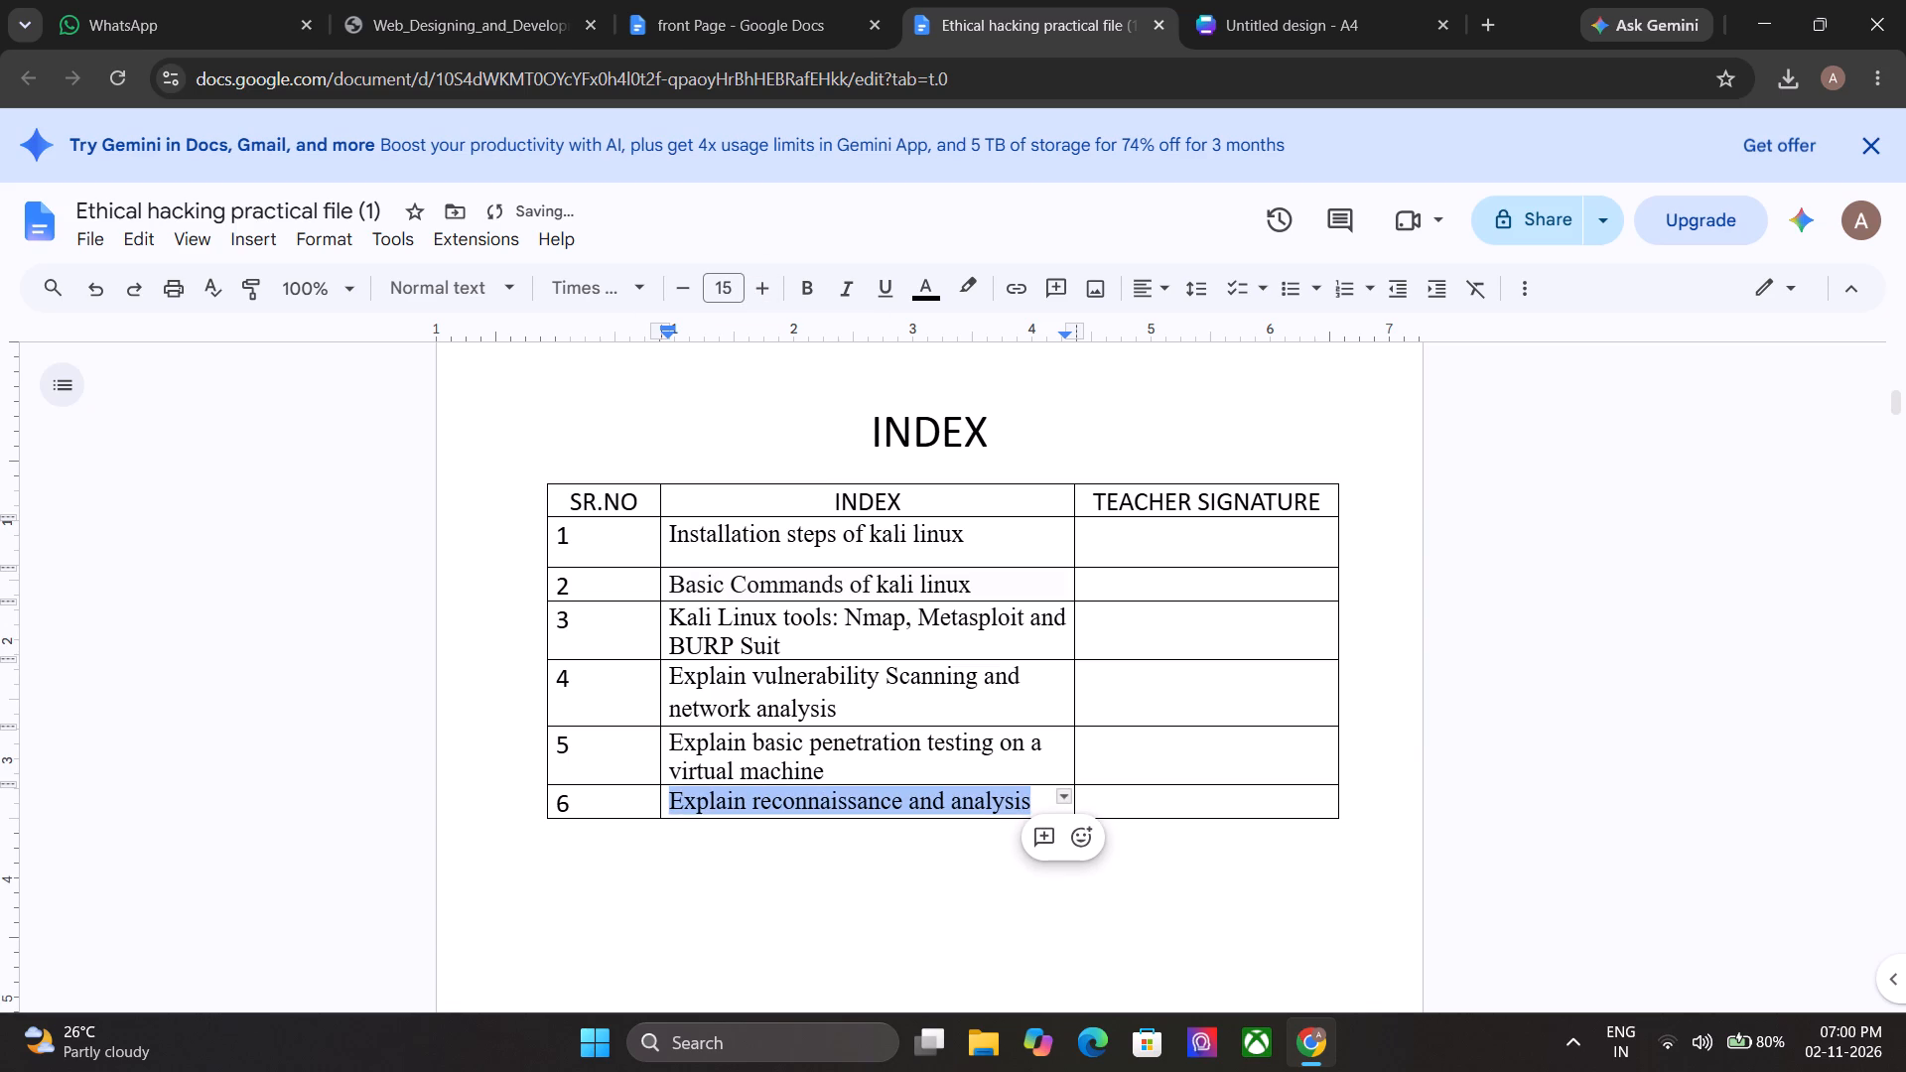
left_click(1486, 709)
Increase the font size of the "Installation steps of kali linux" entry in row 1 of the index table by one point.
scroll(1114, 851, "down", 1)
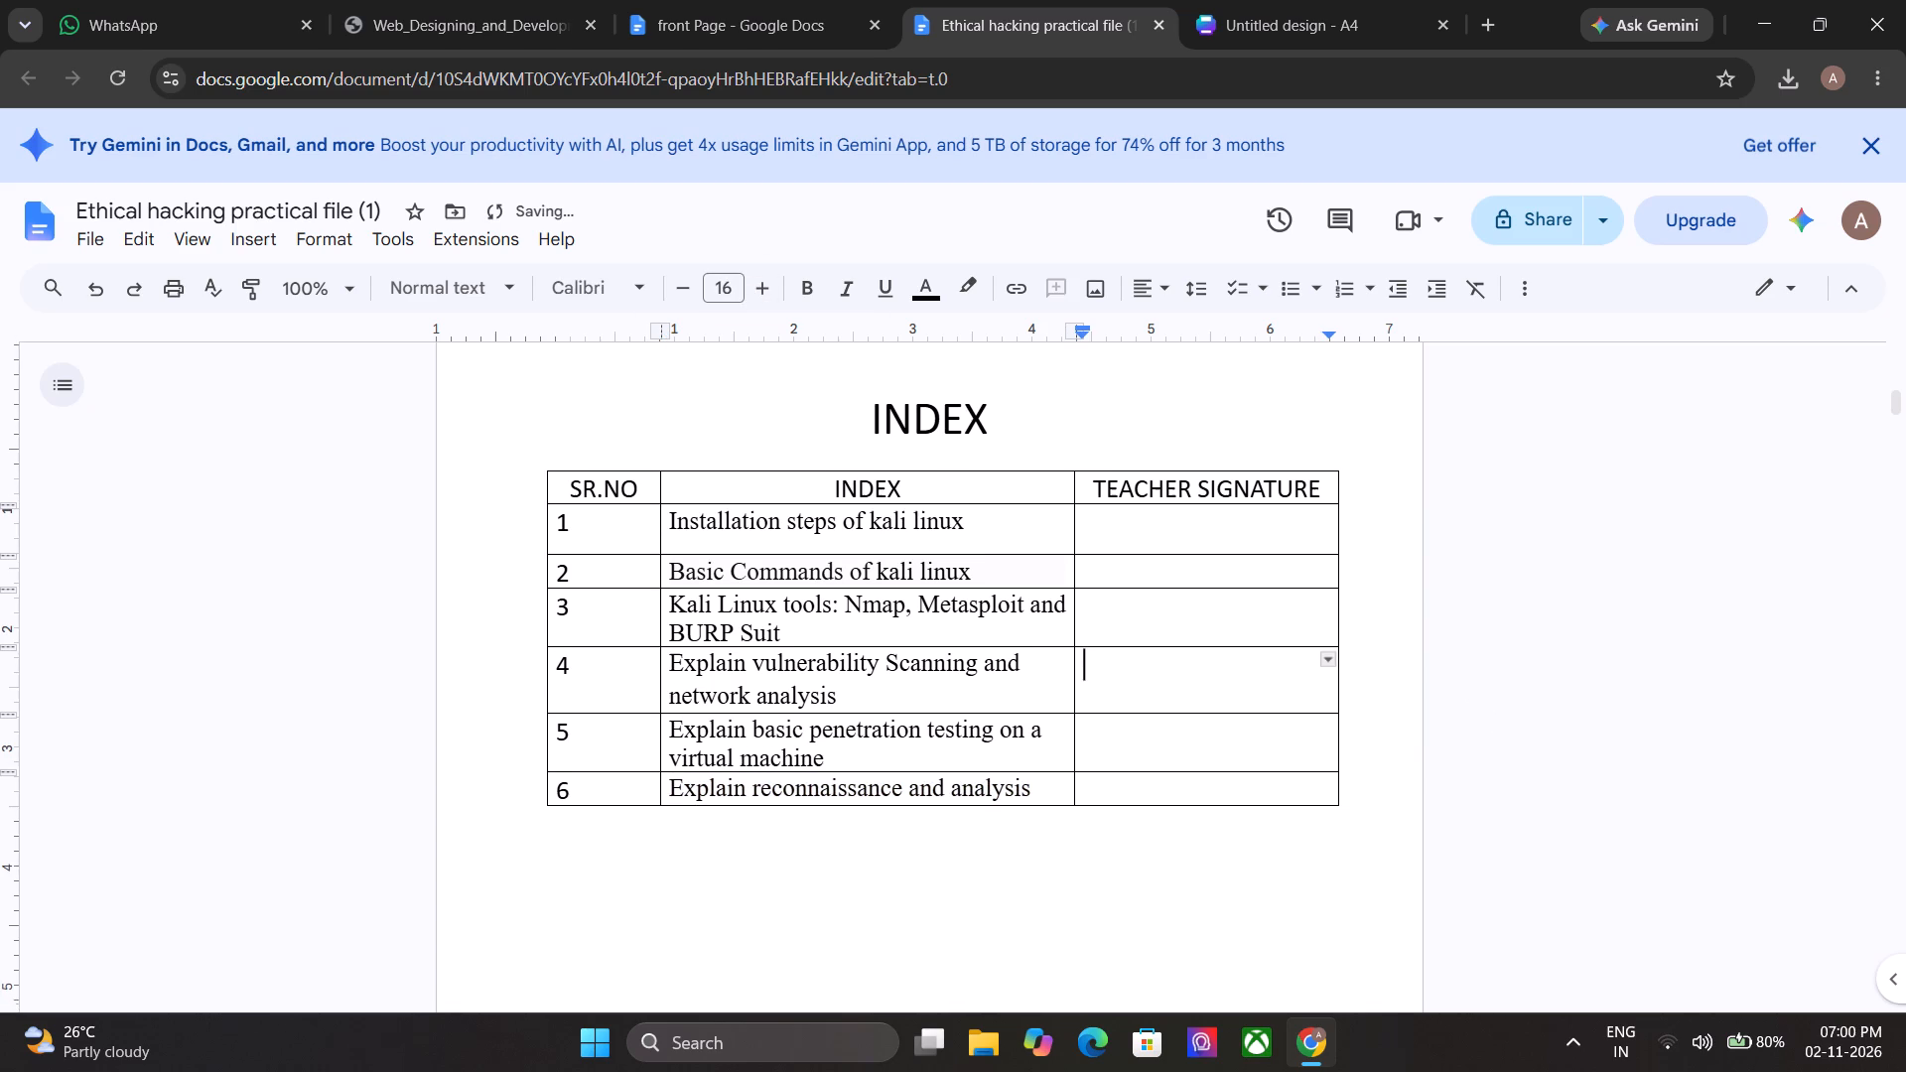
scroll(1114, 851, "down", 1)
left_click(744, 514)
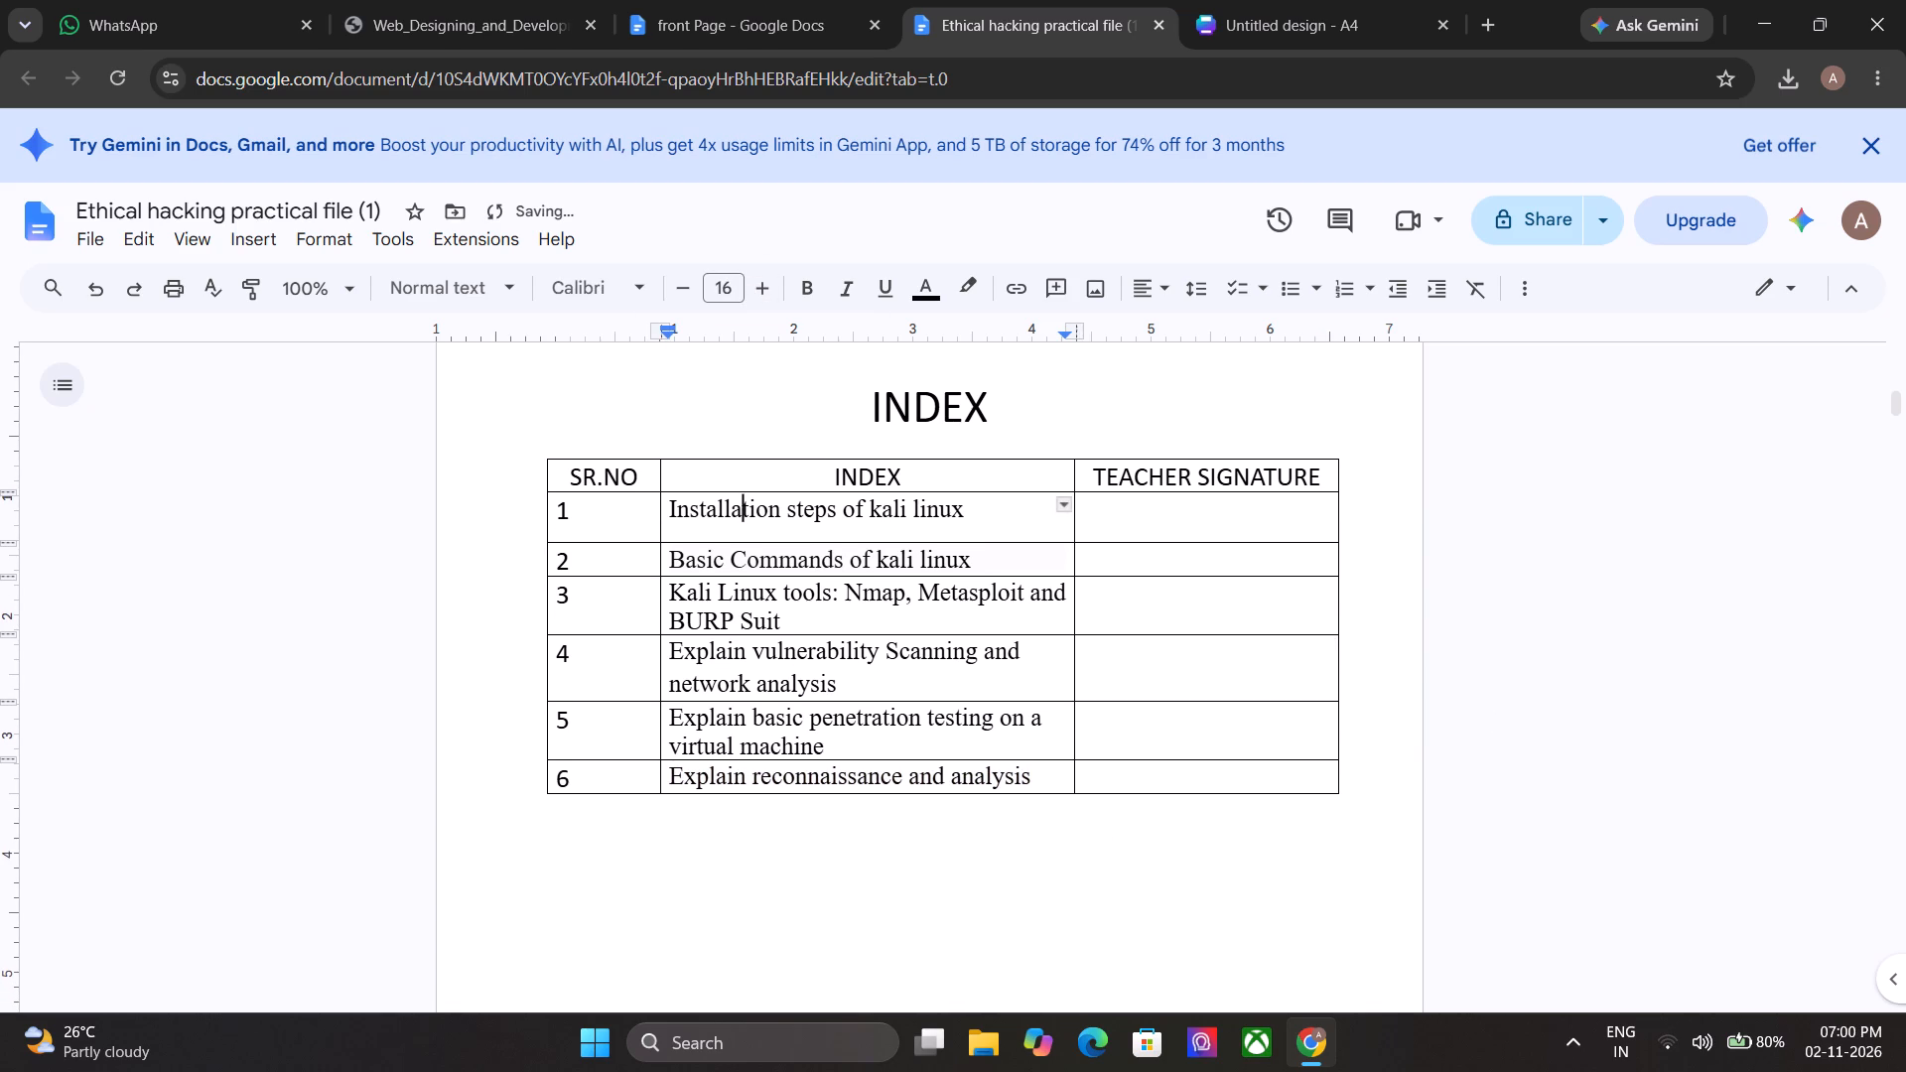
left_click_drag(667, 518, 722, 517)
left_click_drag(722, 517, 970, 529)
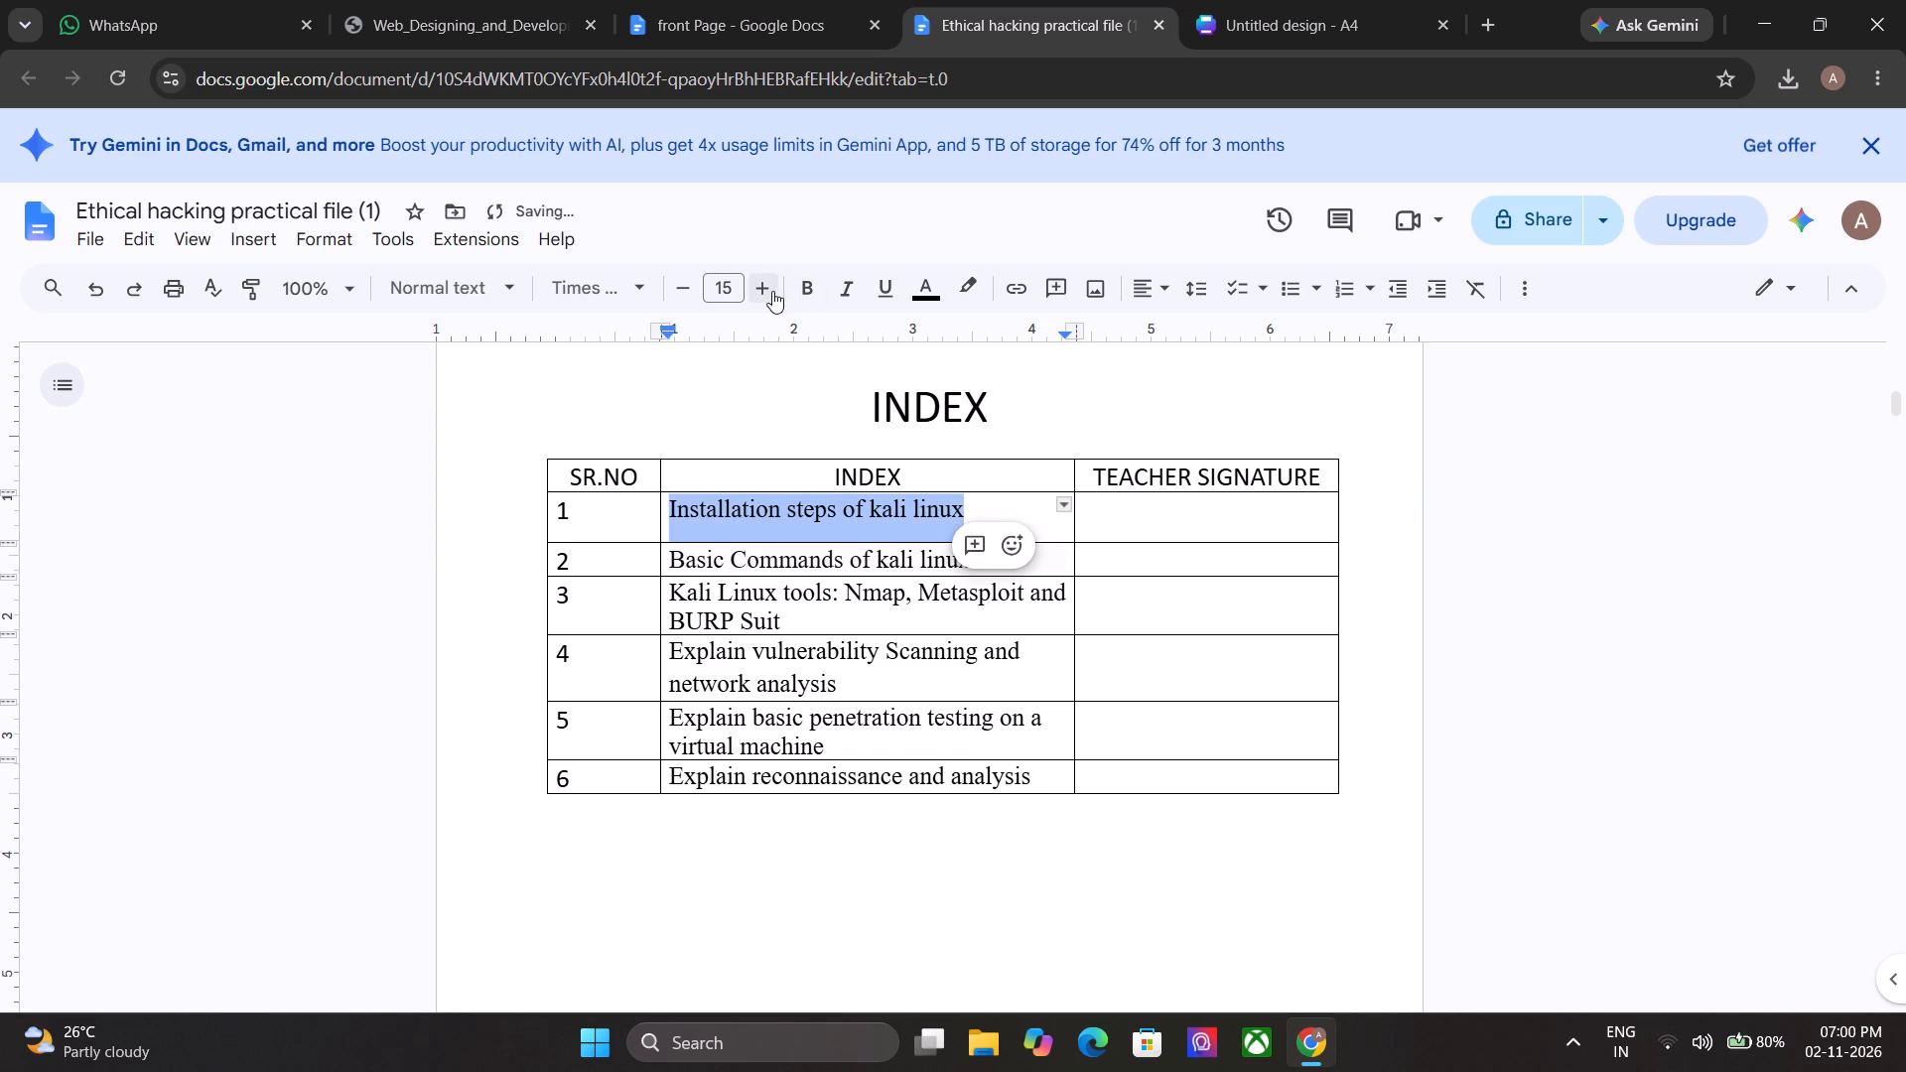
left_click(769, 291)
left_click(1558, 763)
Review the answer pages from Q1 through Q6 and the cover page for layout and formatting.
scroll(1558, 763, "down", 5)
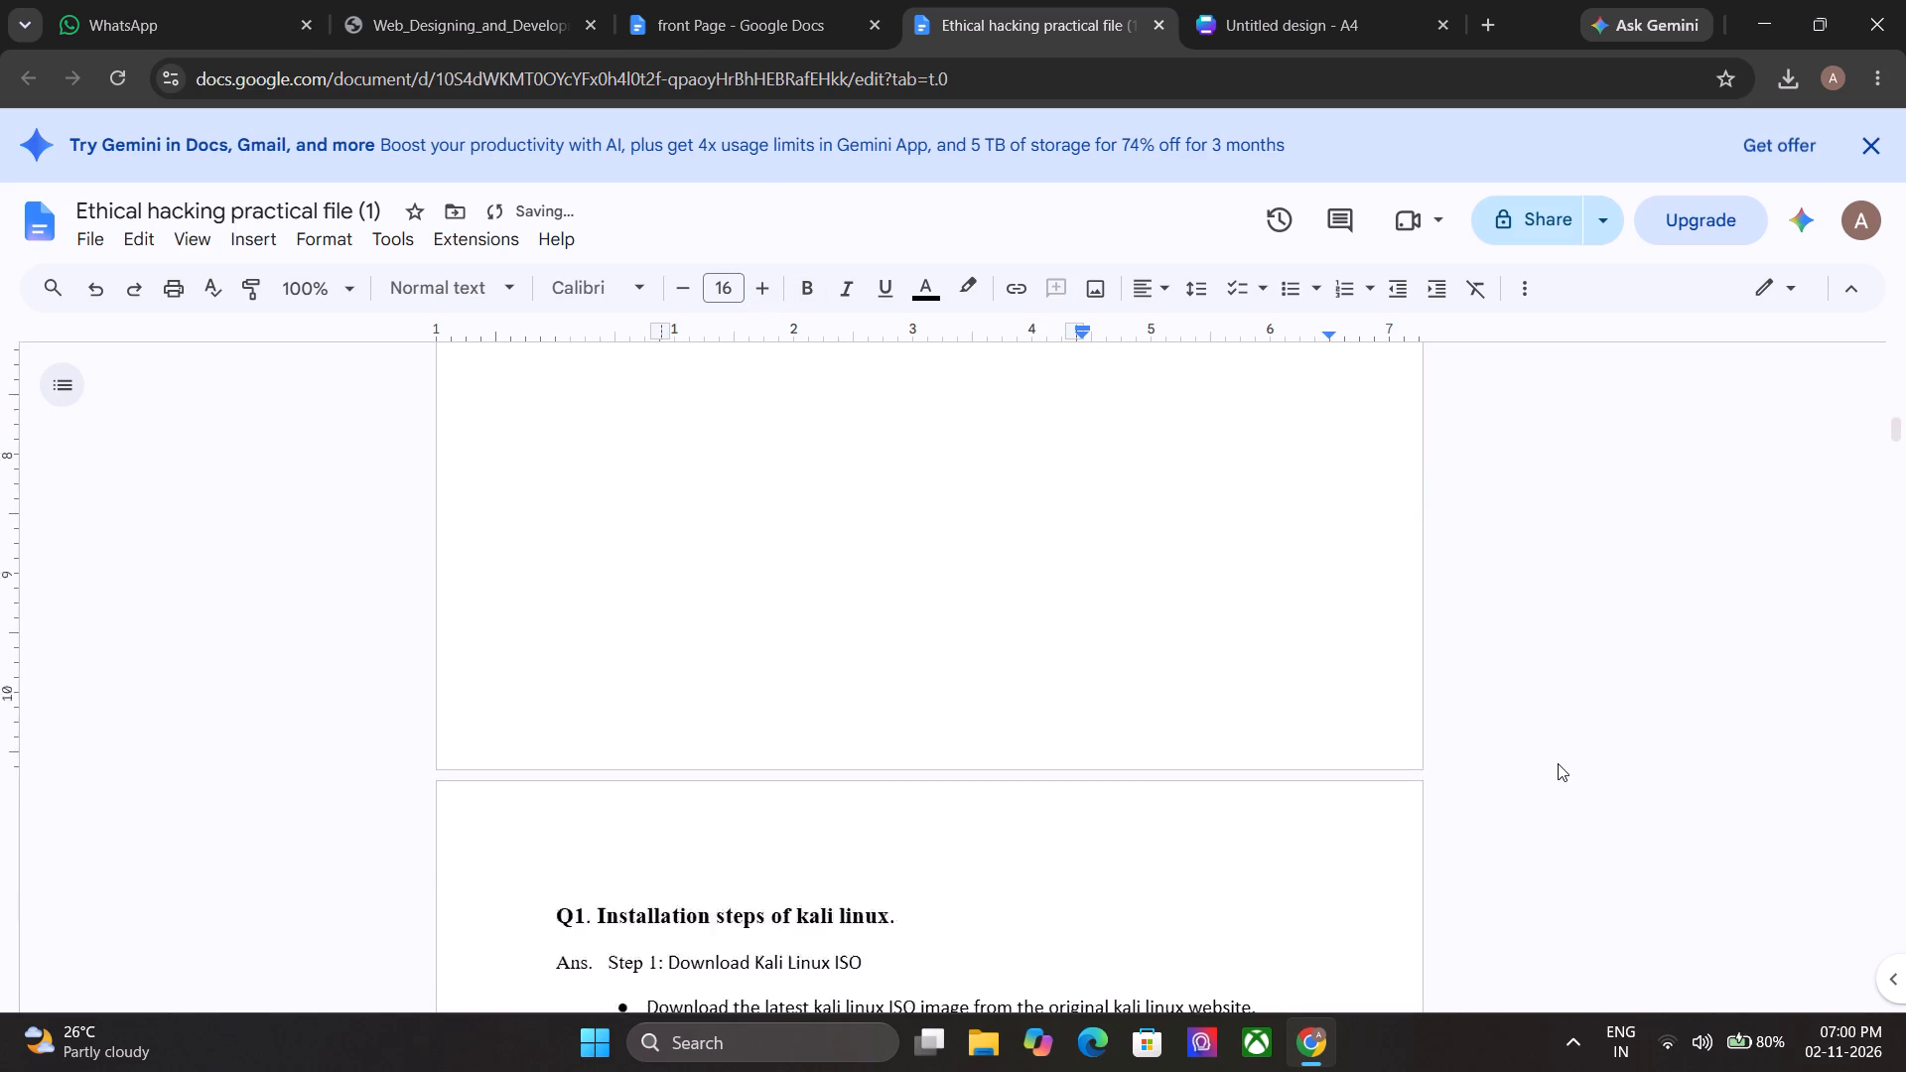
scroll(1558, 763, "down", 6)
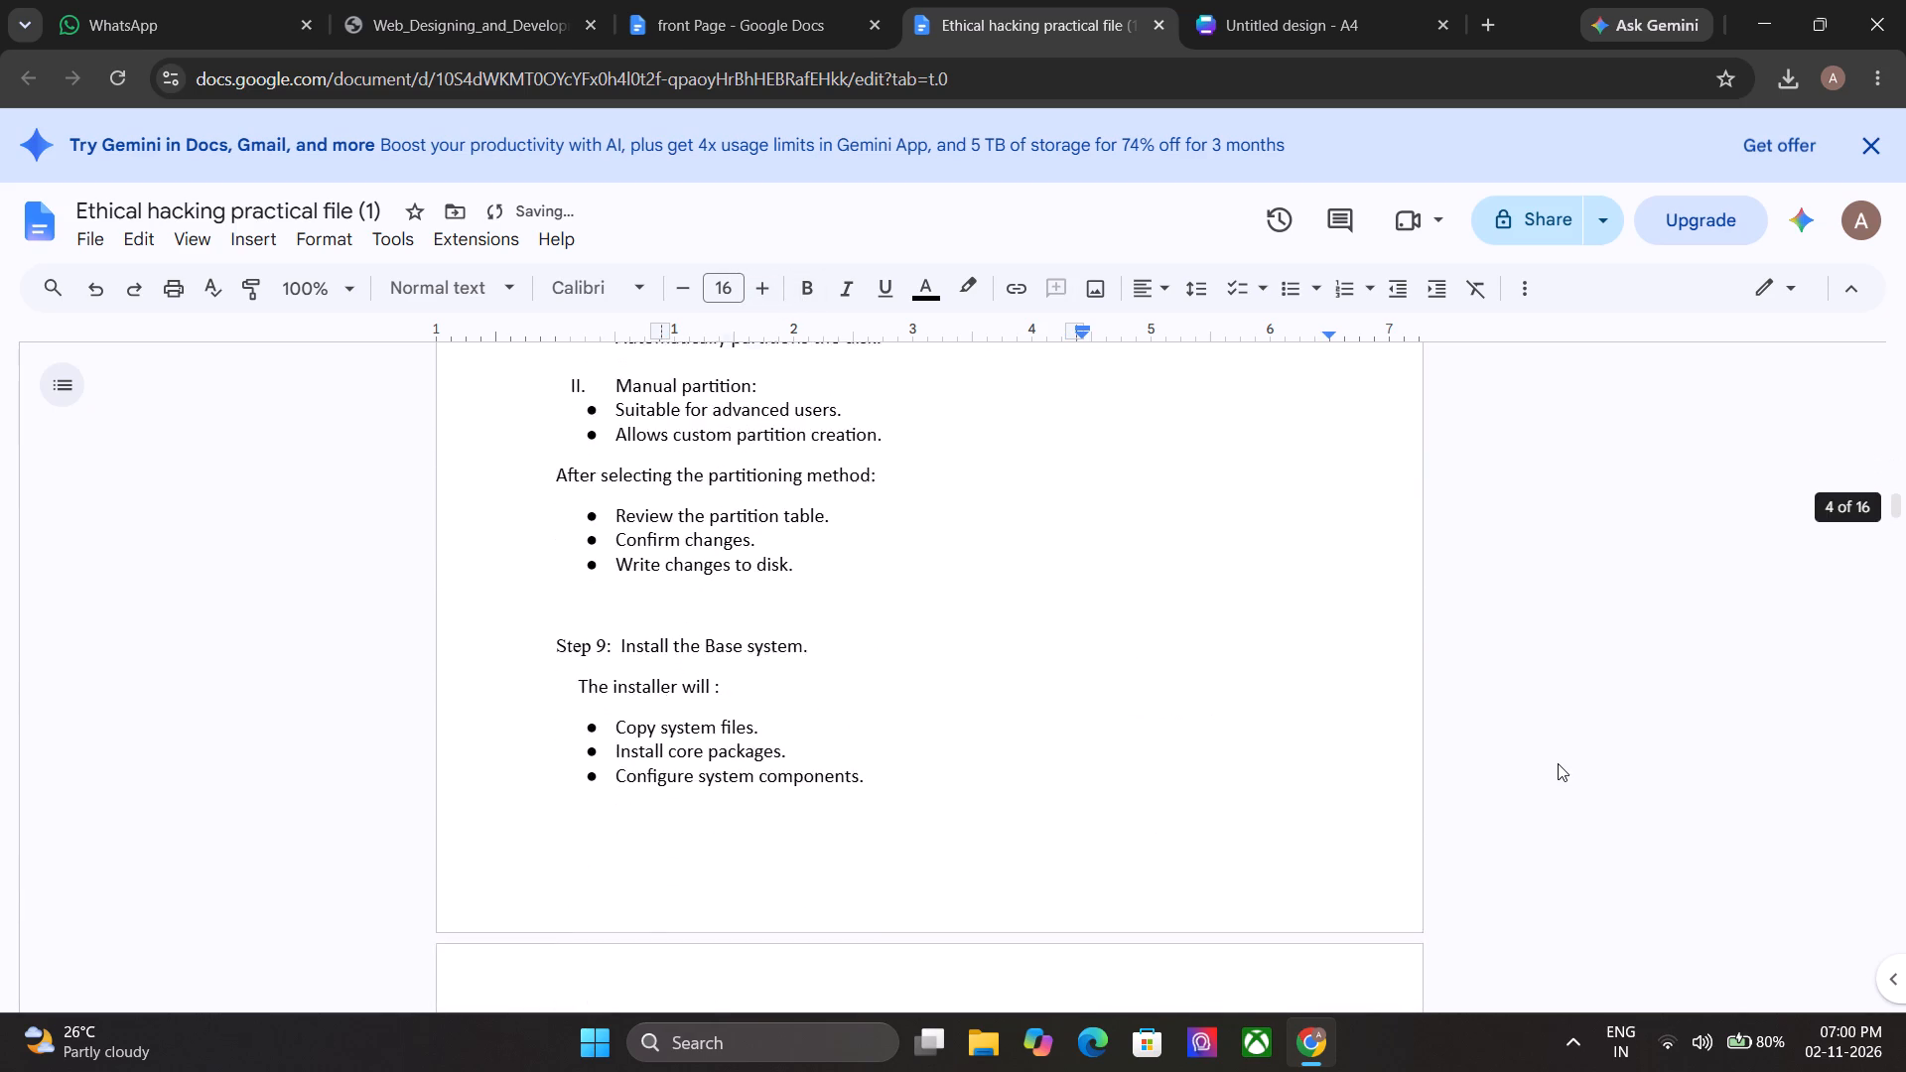
scroll(1558, 763, "down", 6)
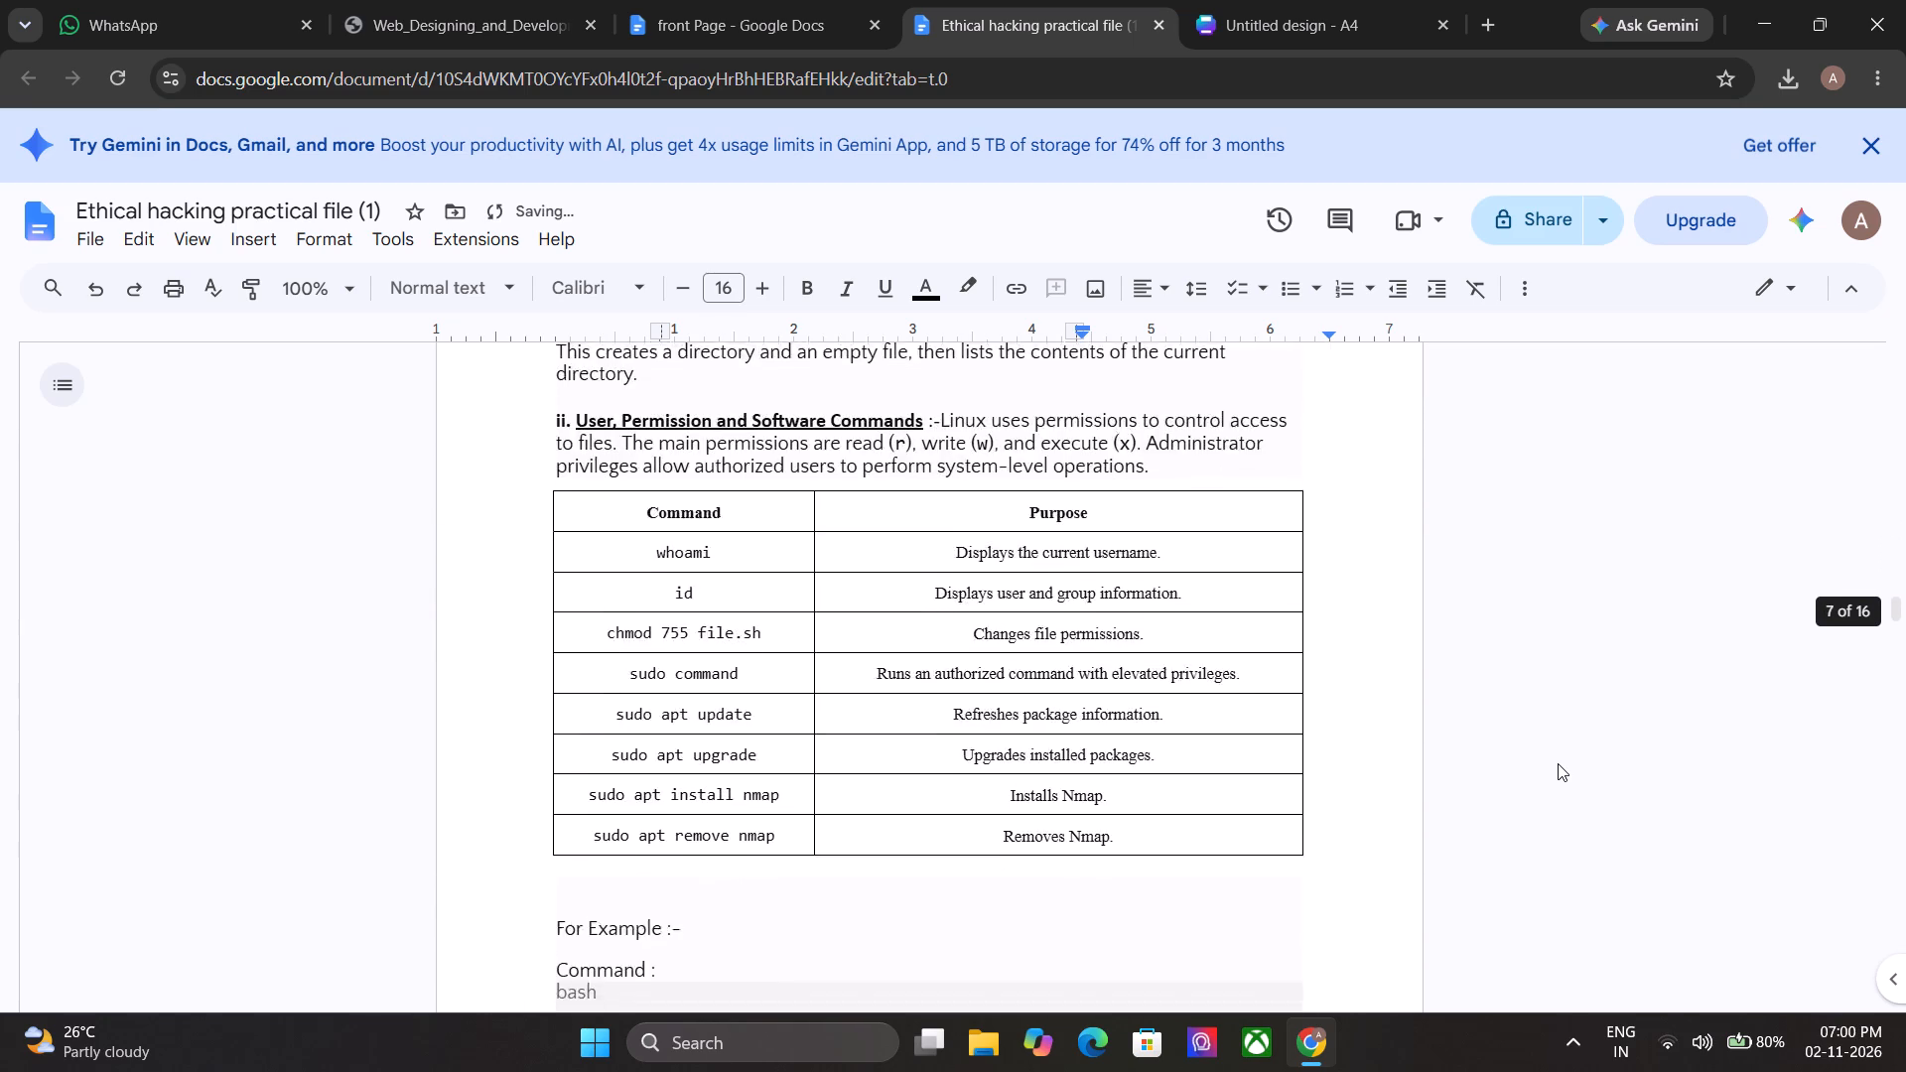
scroll(1558, 763, "down", 3)
scroll(1110, 752, "down", 3)
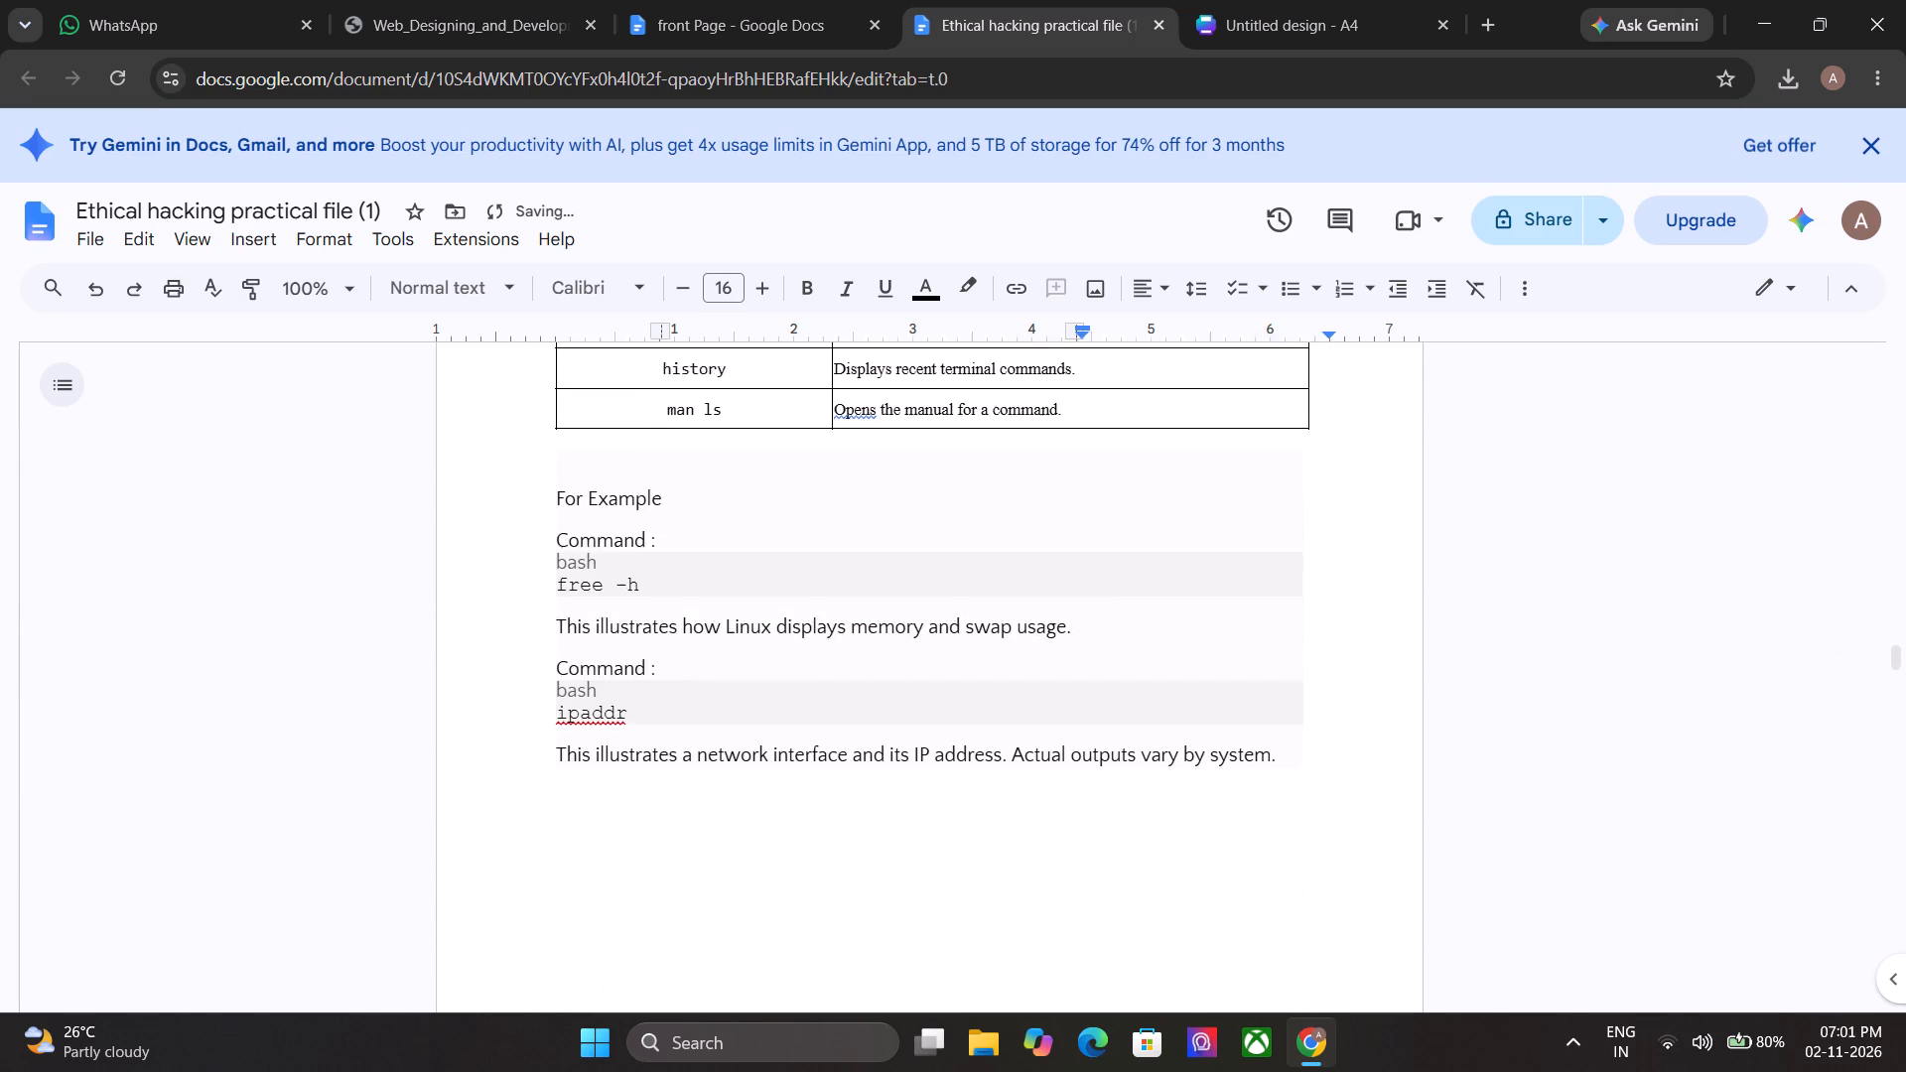
scroll(1110, 752, "down", 8)
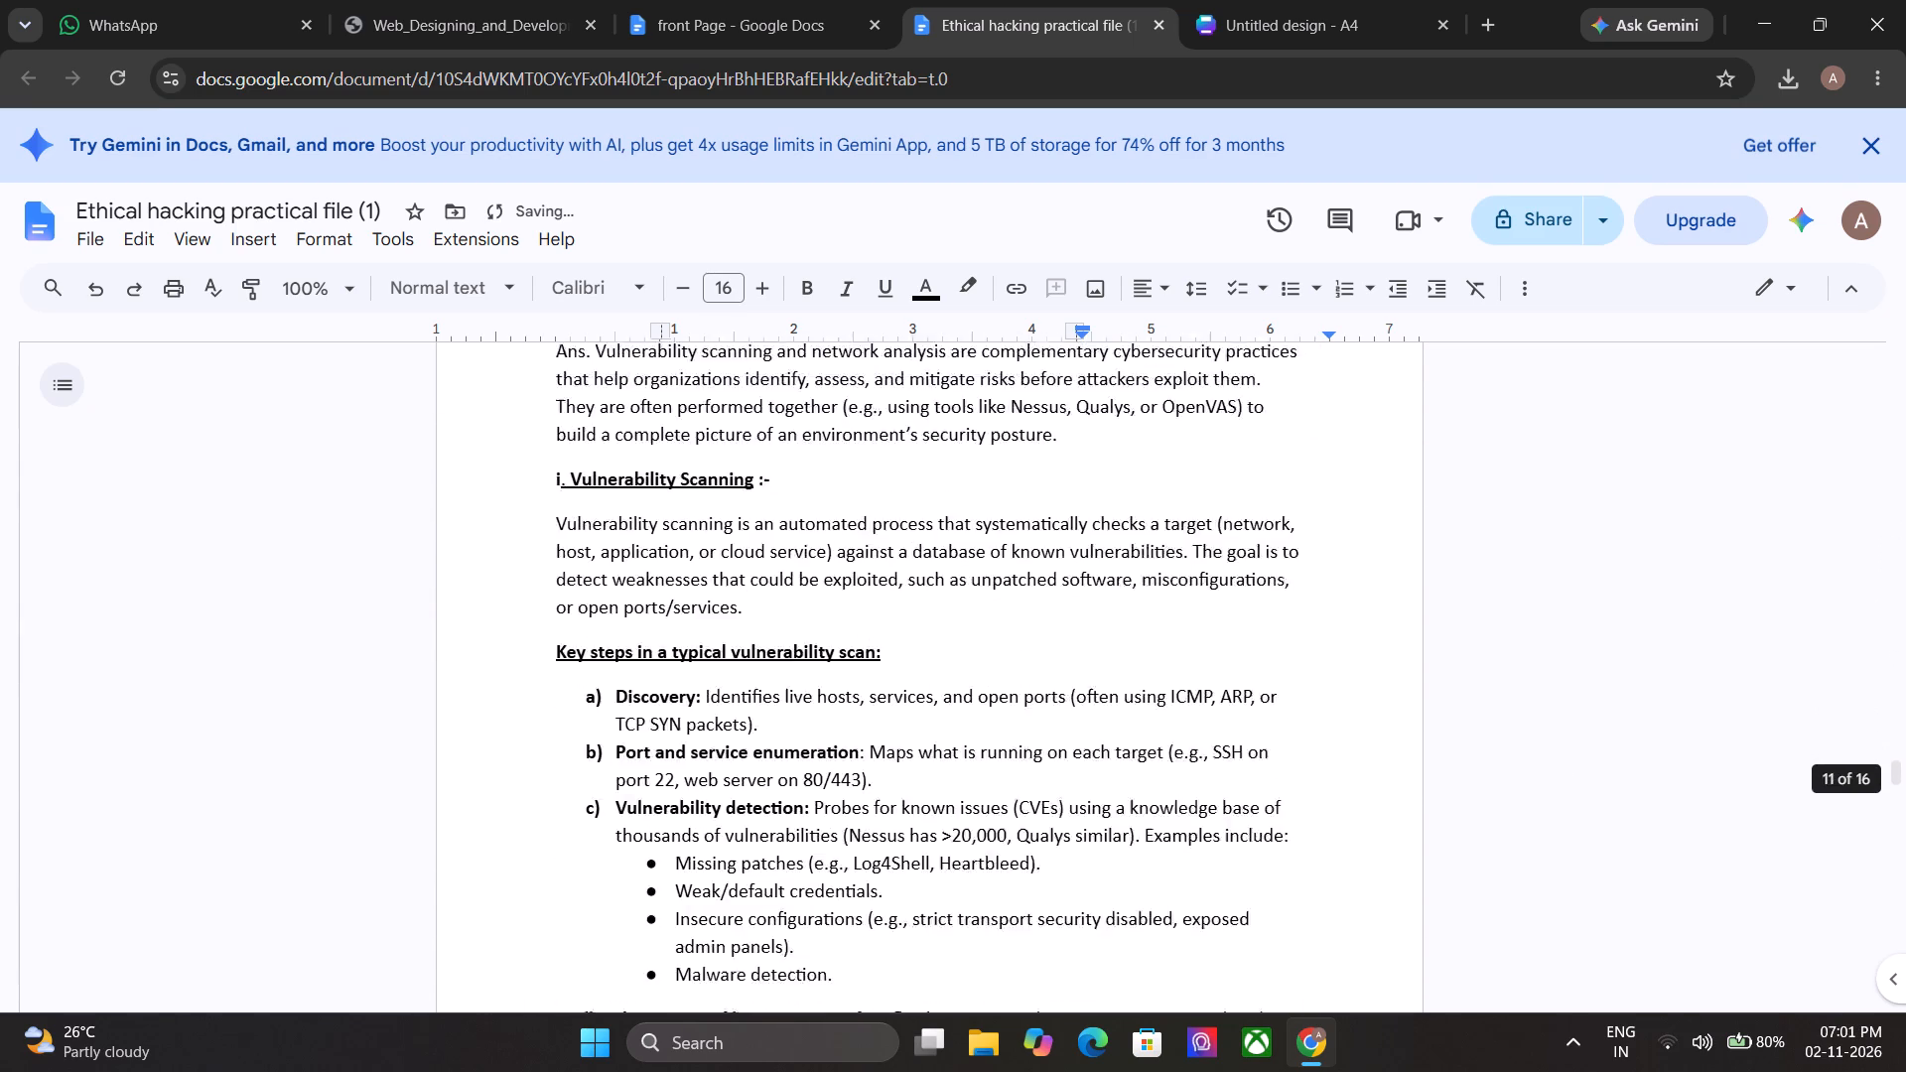
scroll(1110, 752, "down", 6)
scroll(1110, 752, "up", 9)
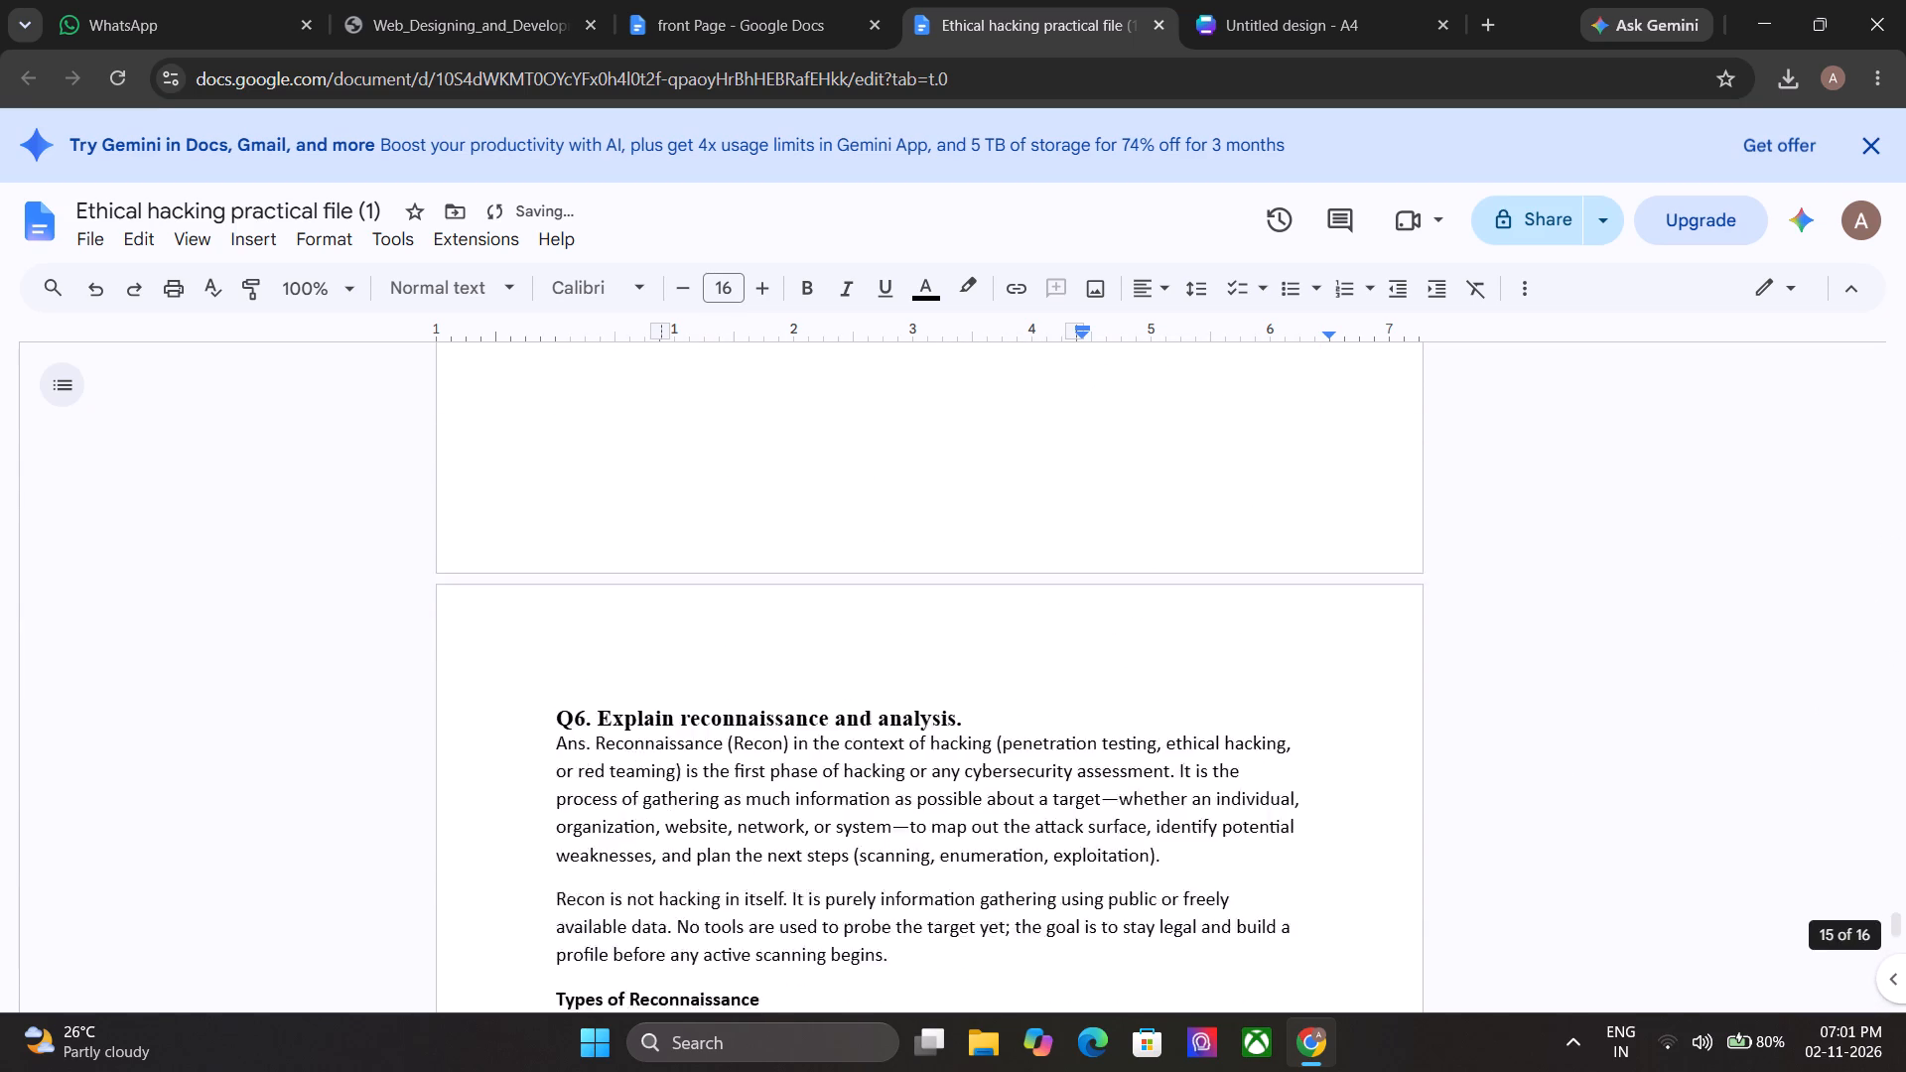
scroll(1110, 752, "up", 18)
scroll(1110, 752, "up", 12)
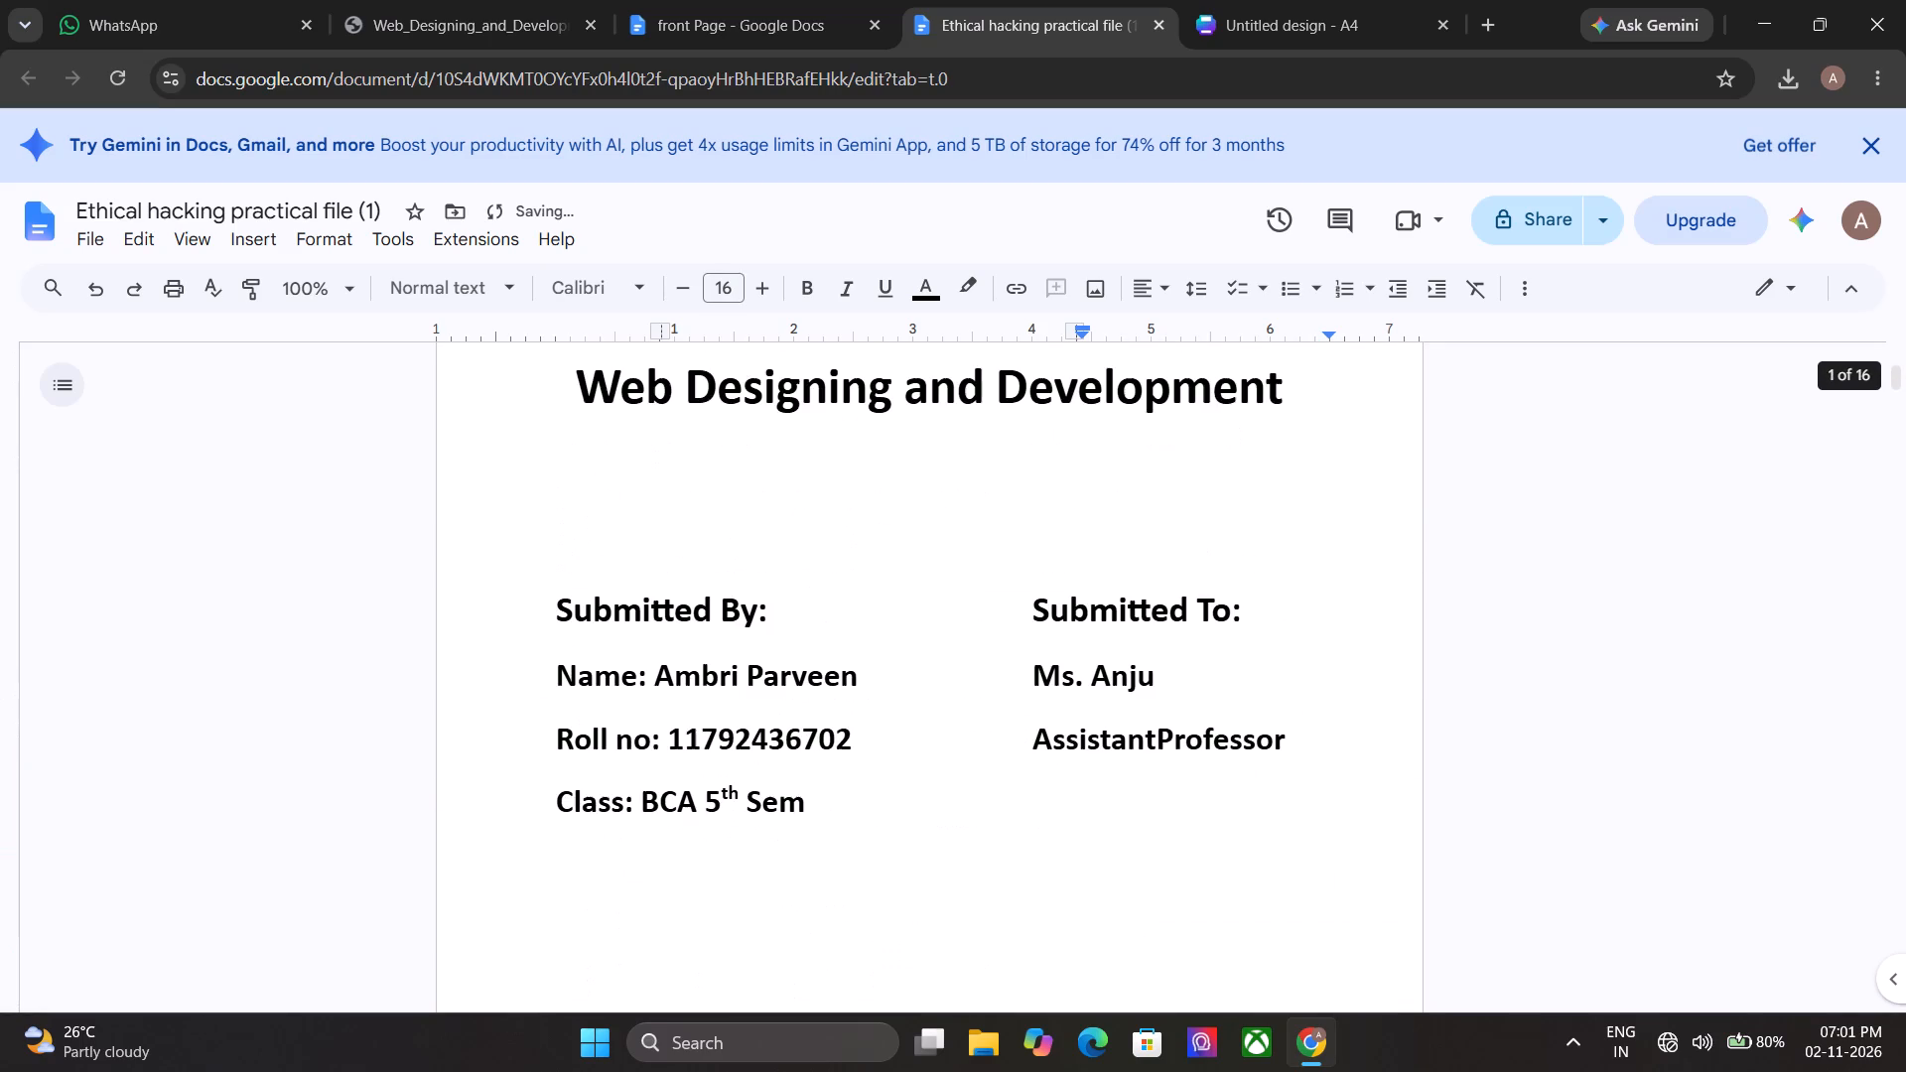
scroll(1110, 752, "down", 1)
scroll(1110, 752, "up", 4)
Copy the Trinity College logo from the front Page document into the blank line above the college name on the practical file's cover.
left_click(724, 26)
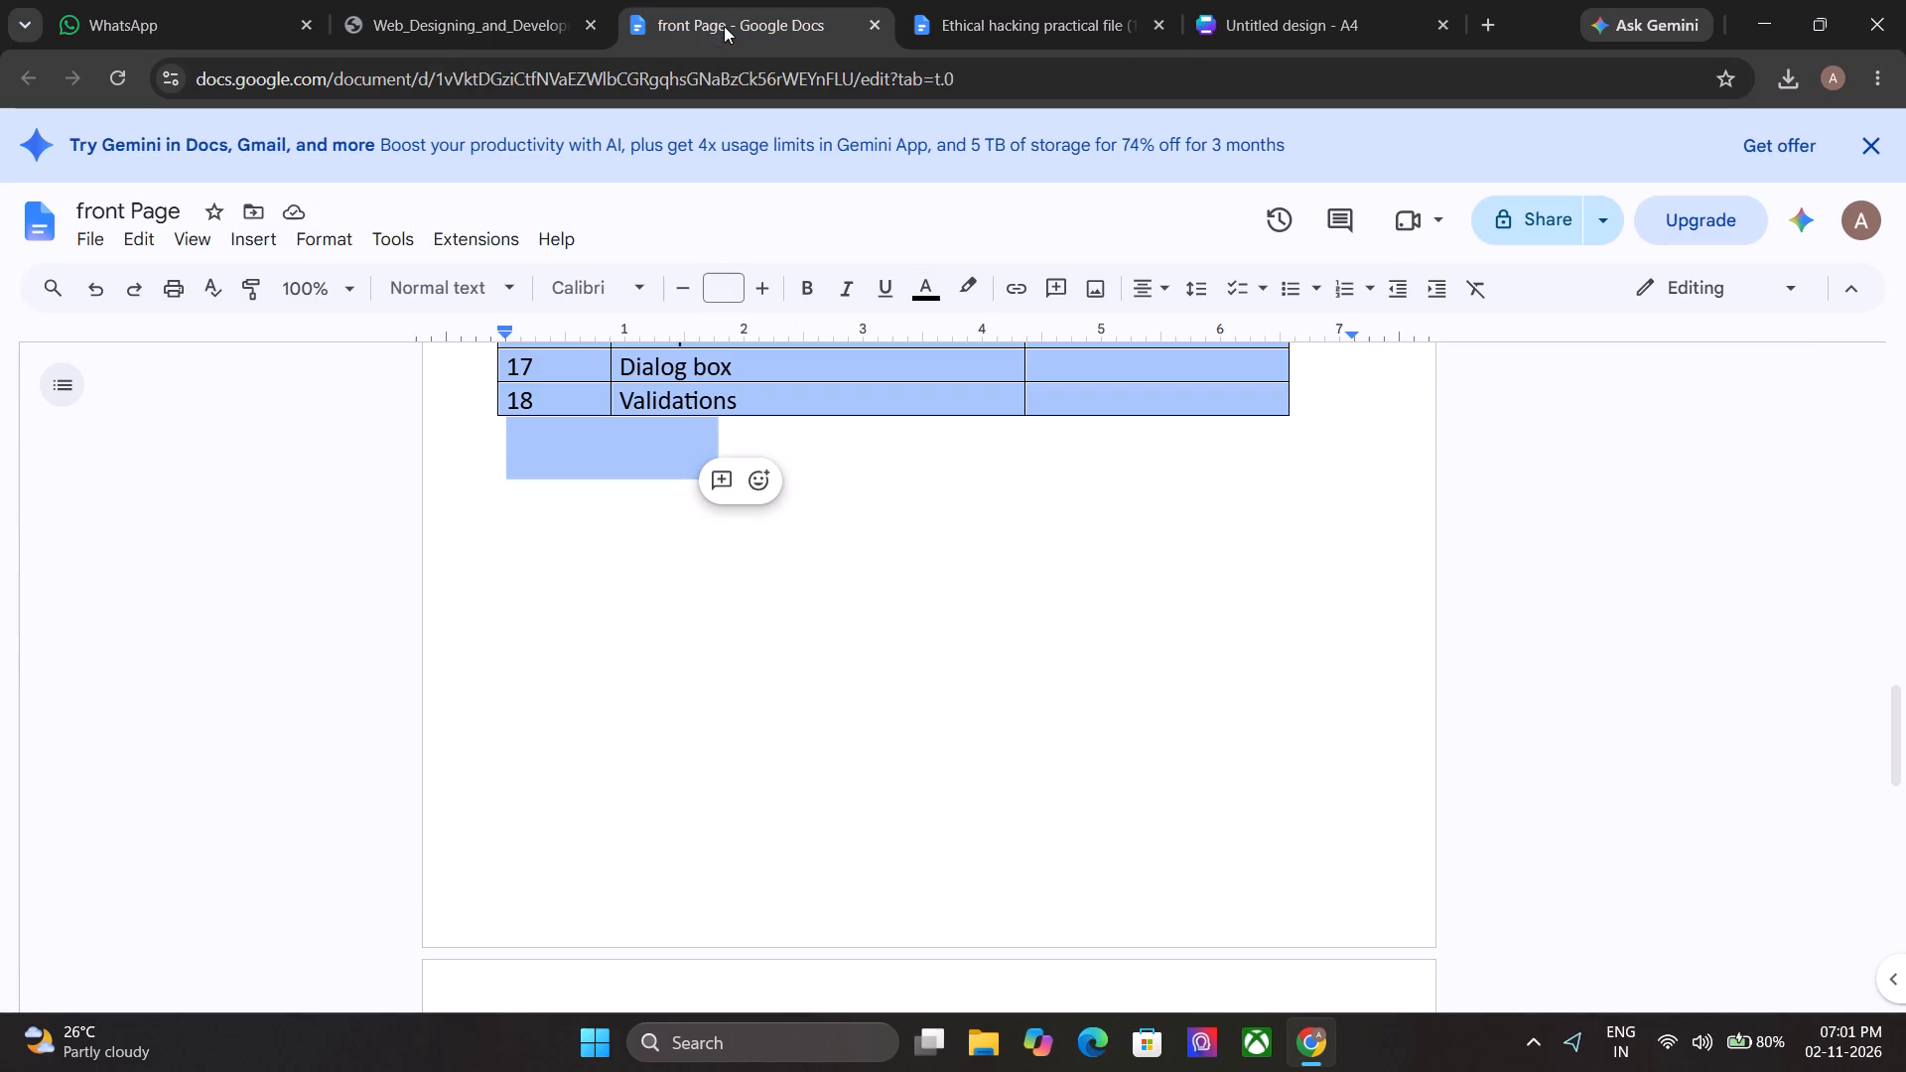
scroll(963, 678, "up", 9)
left_click(924, 628)
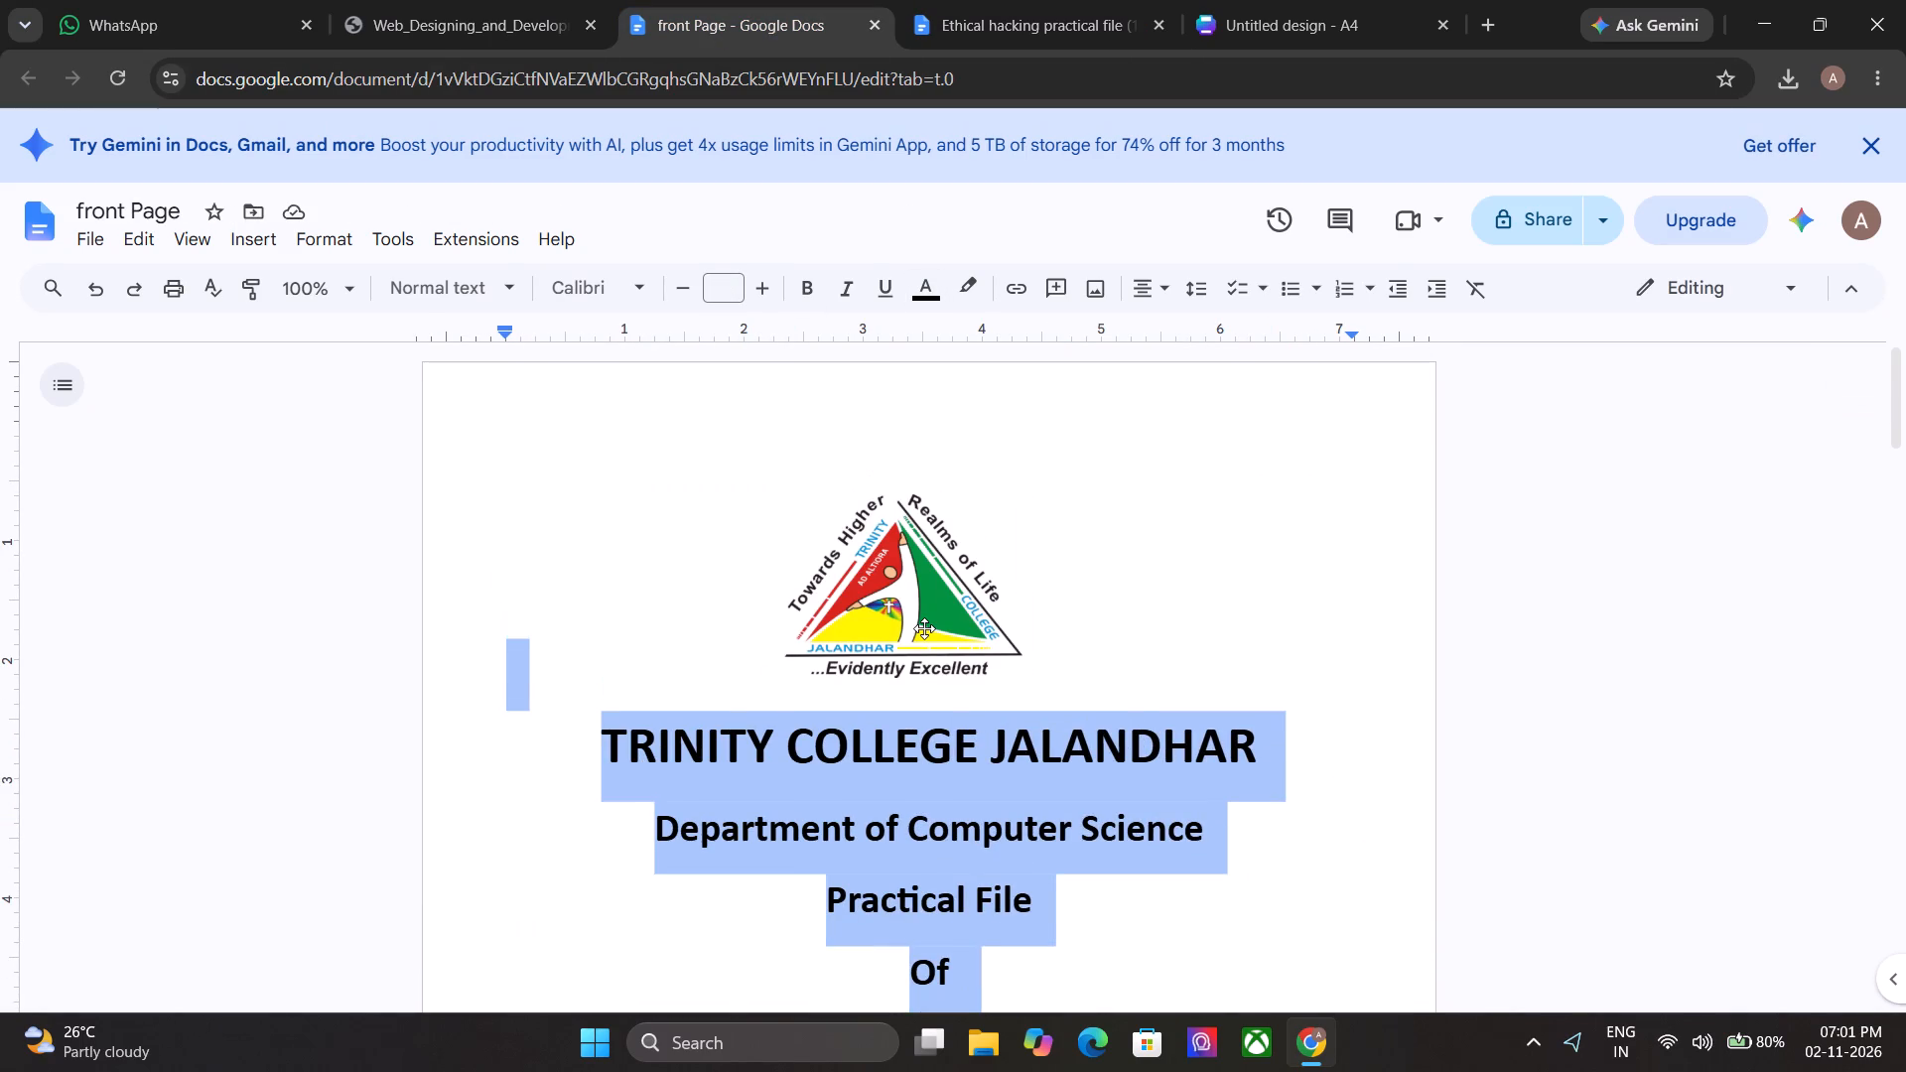
key("ctrl+c")
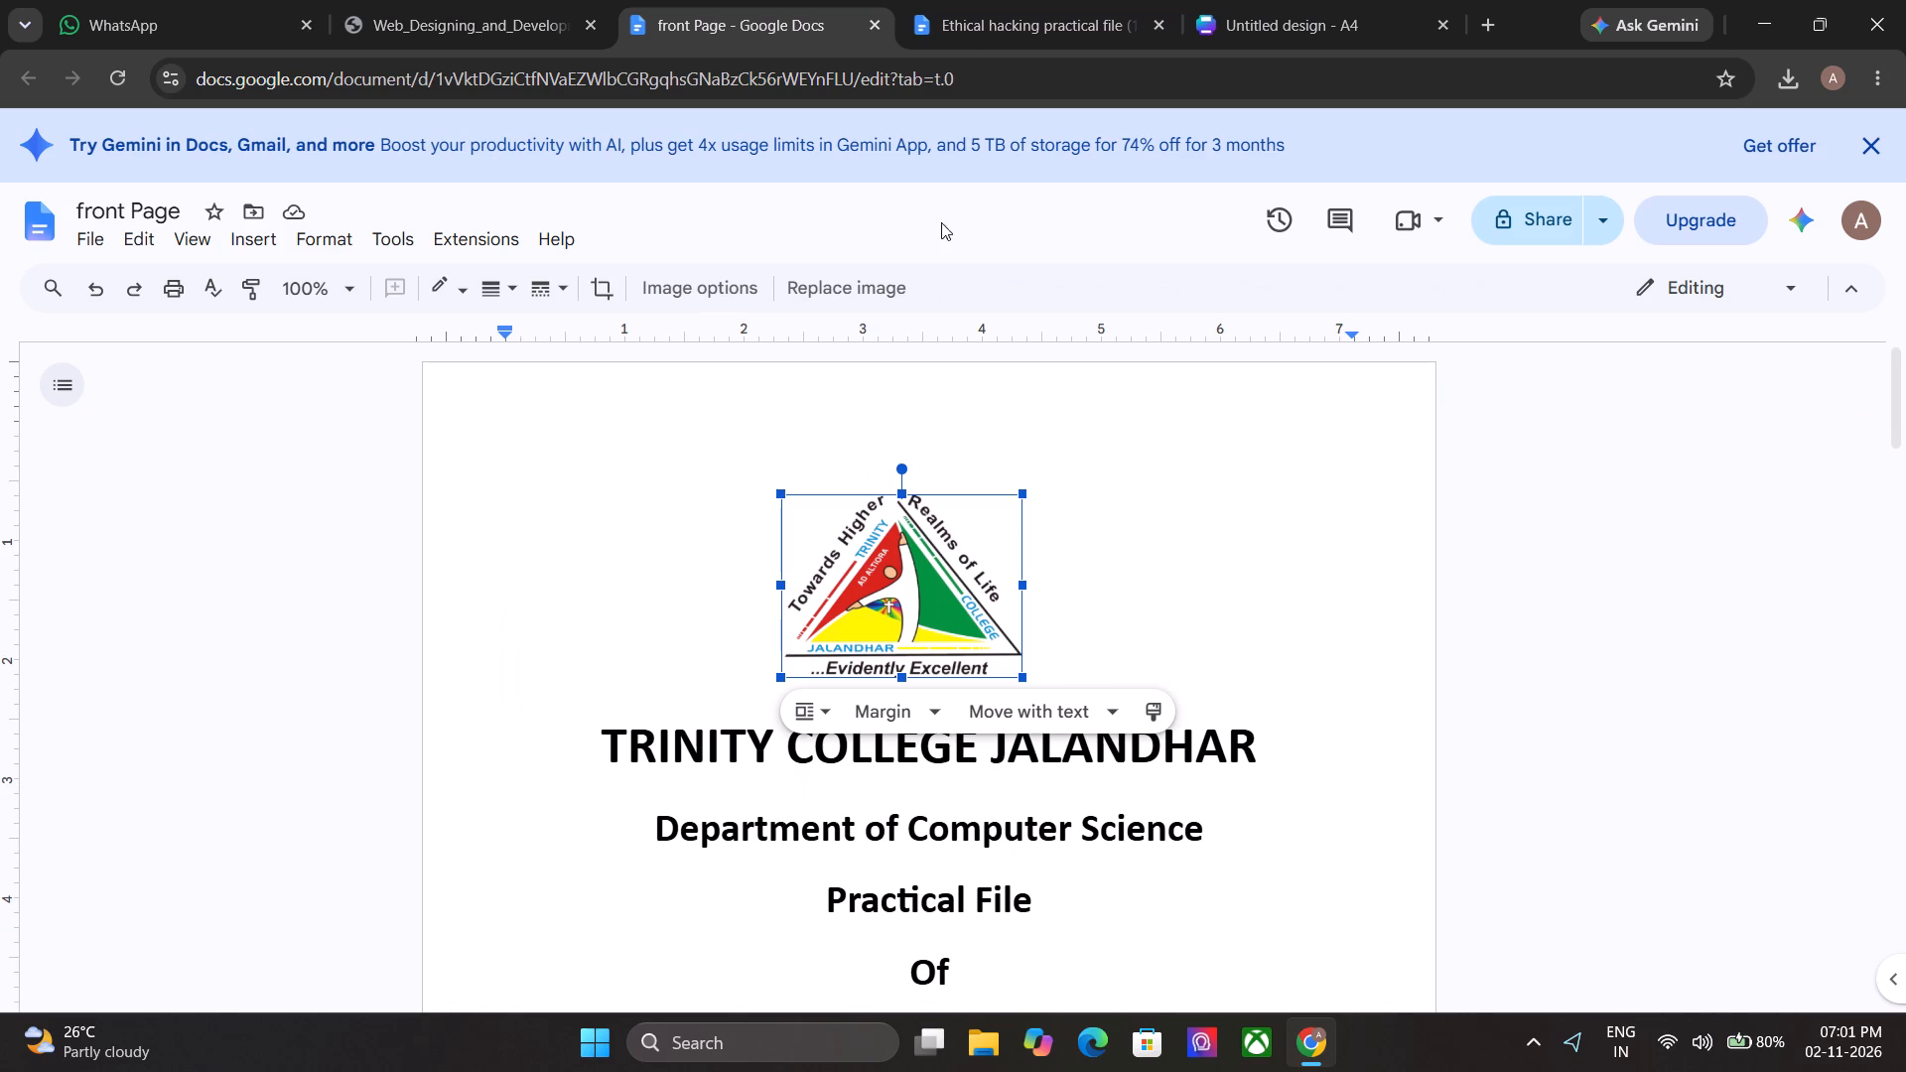
left_click(1056, 0)
left_click(885, 442)
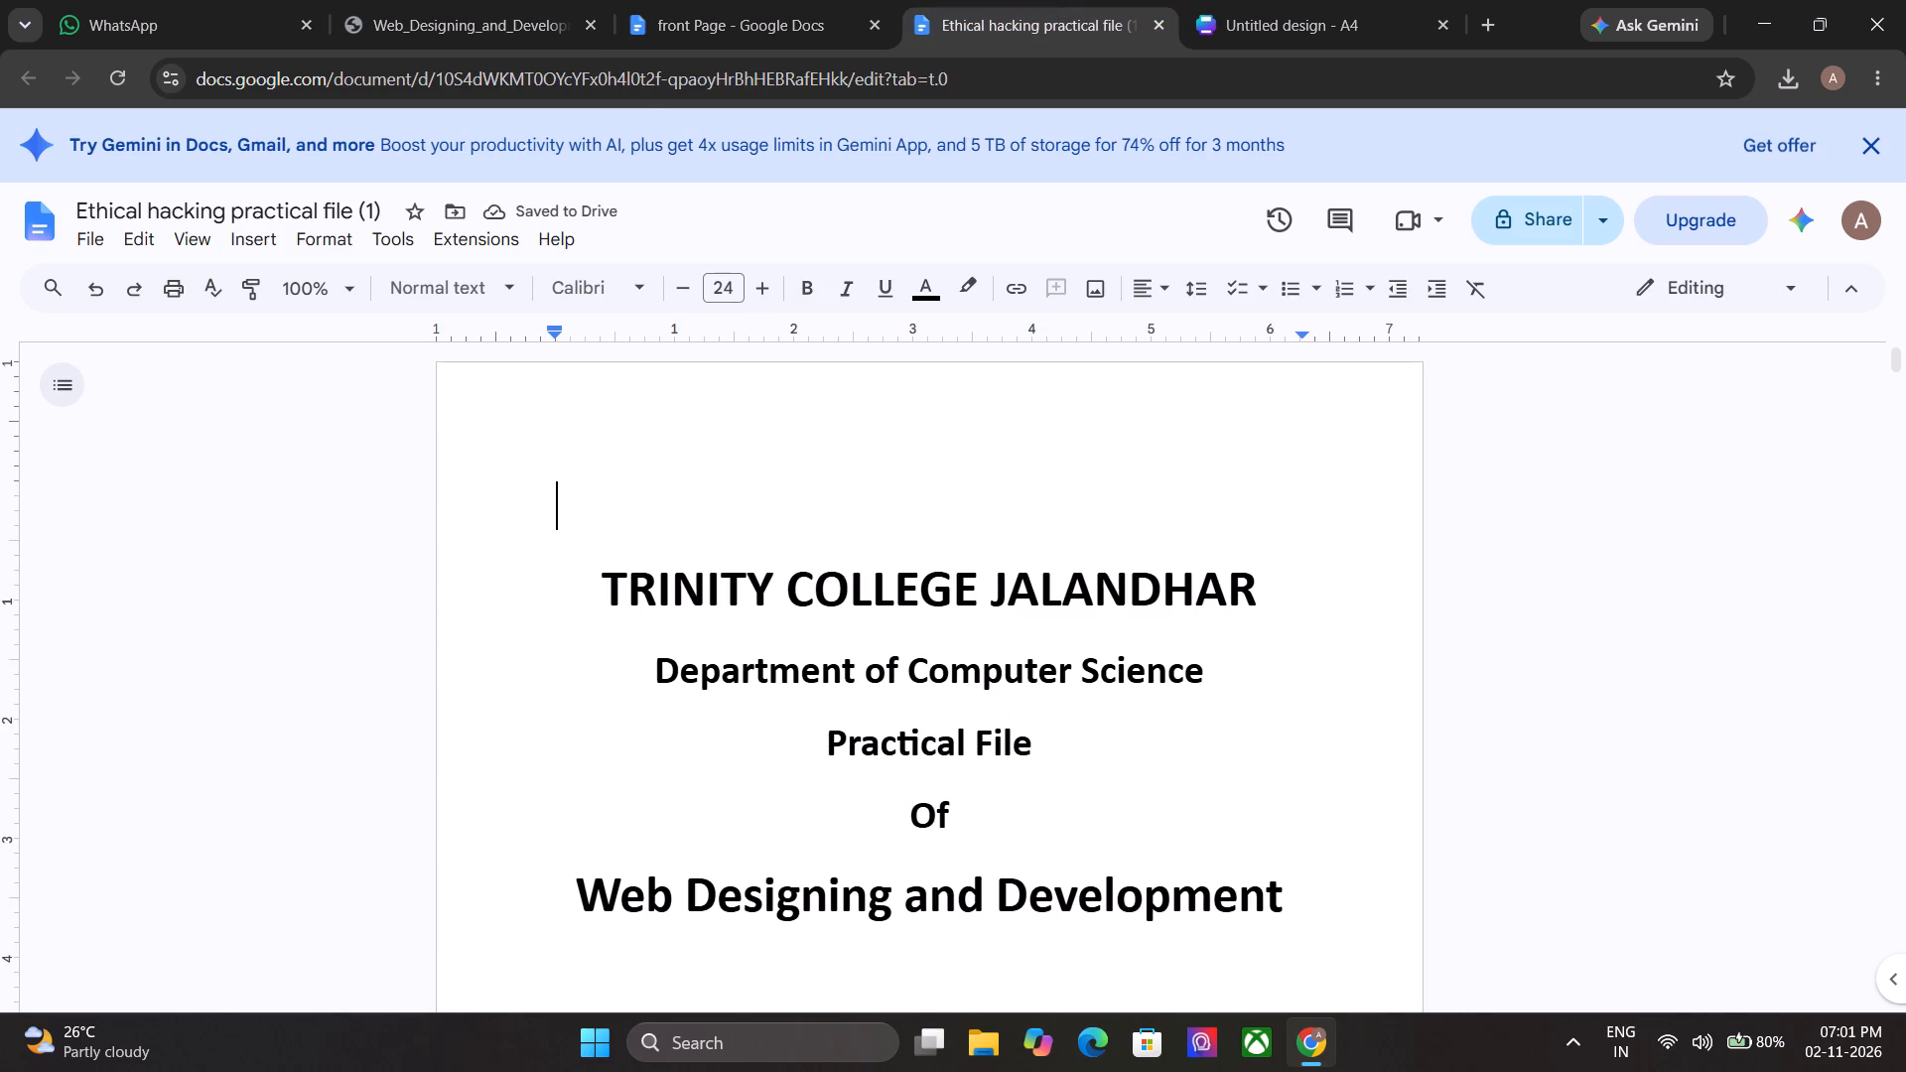
key("ctrl+v")
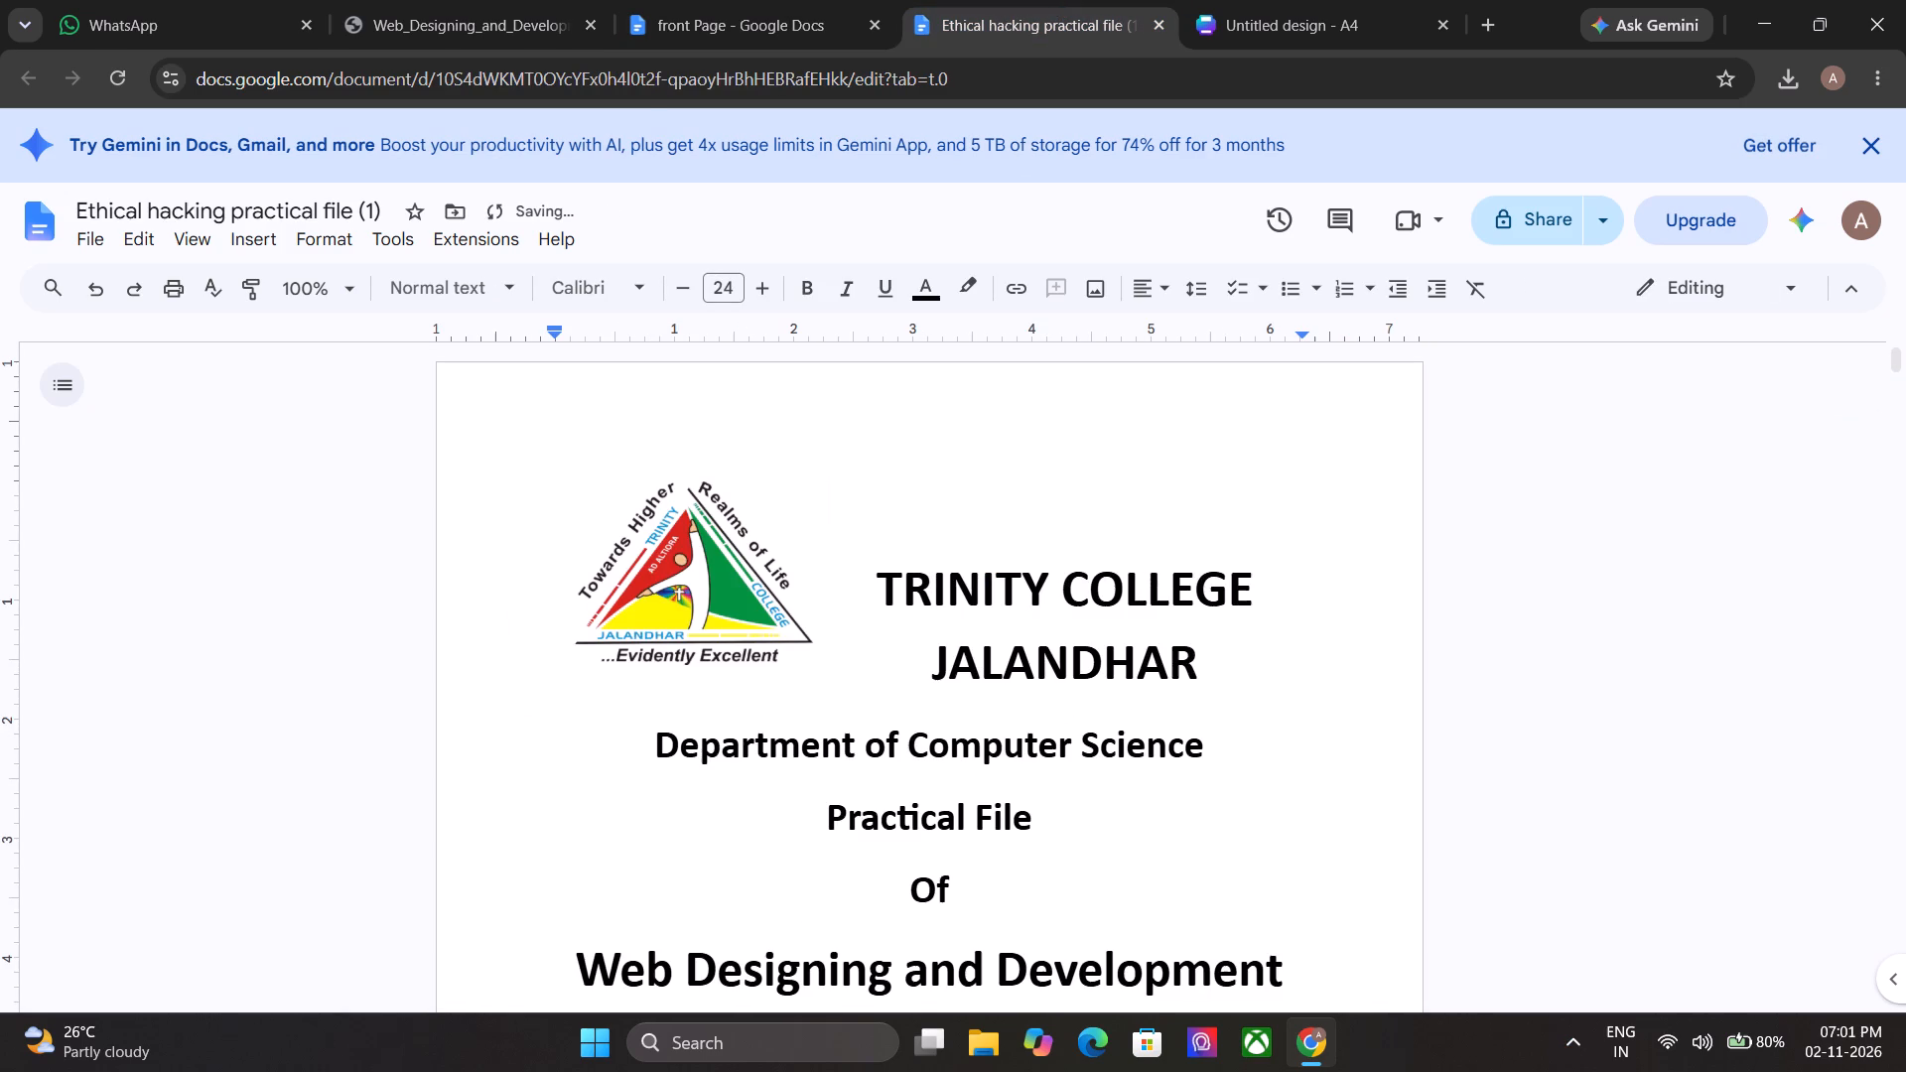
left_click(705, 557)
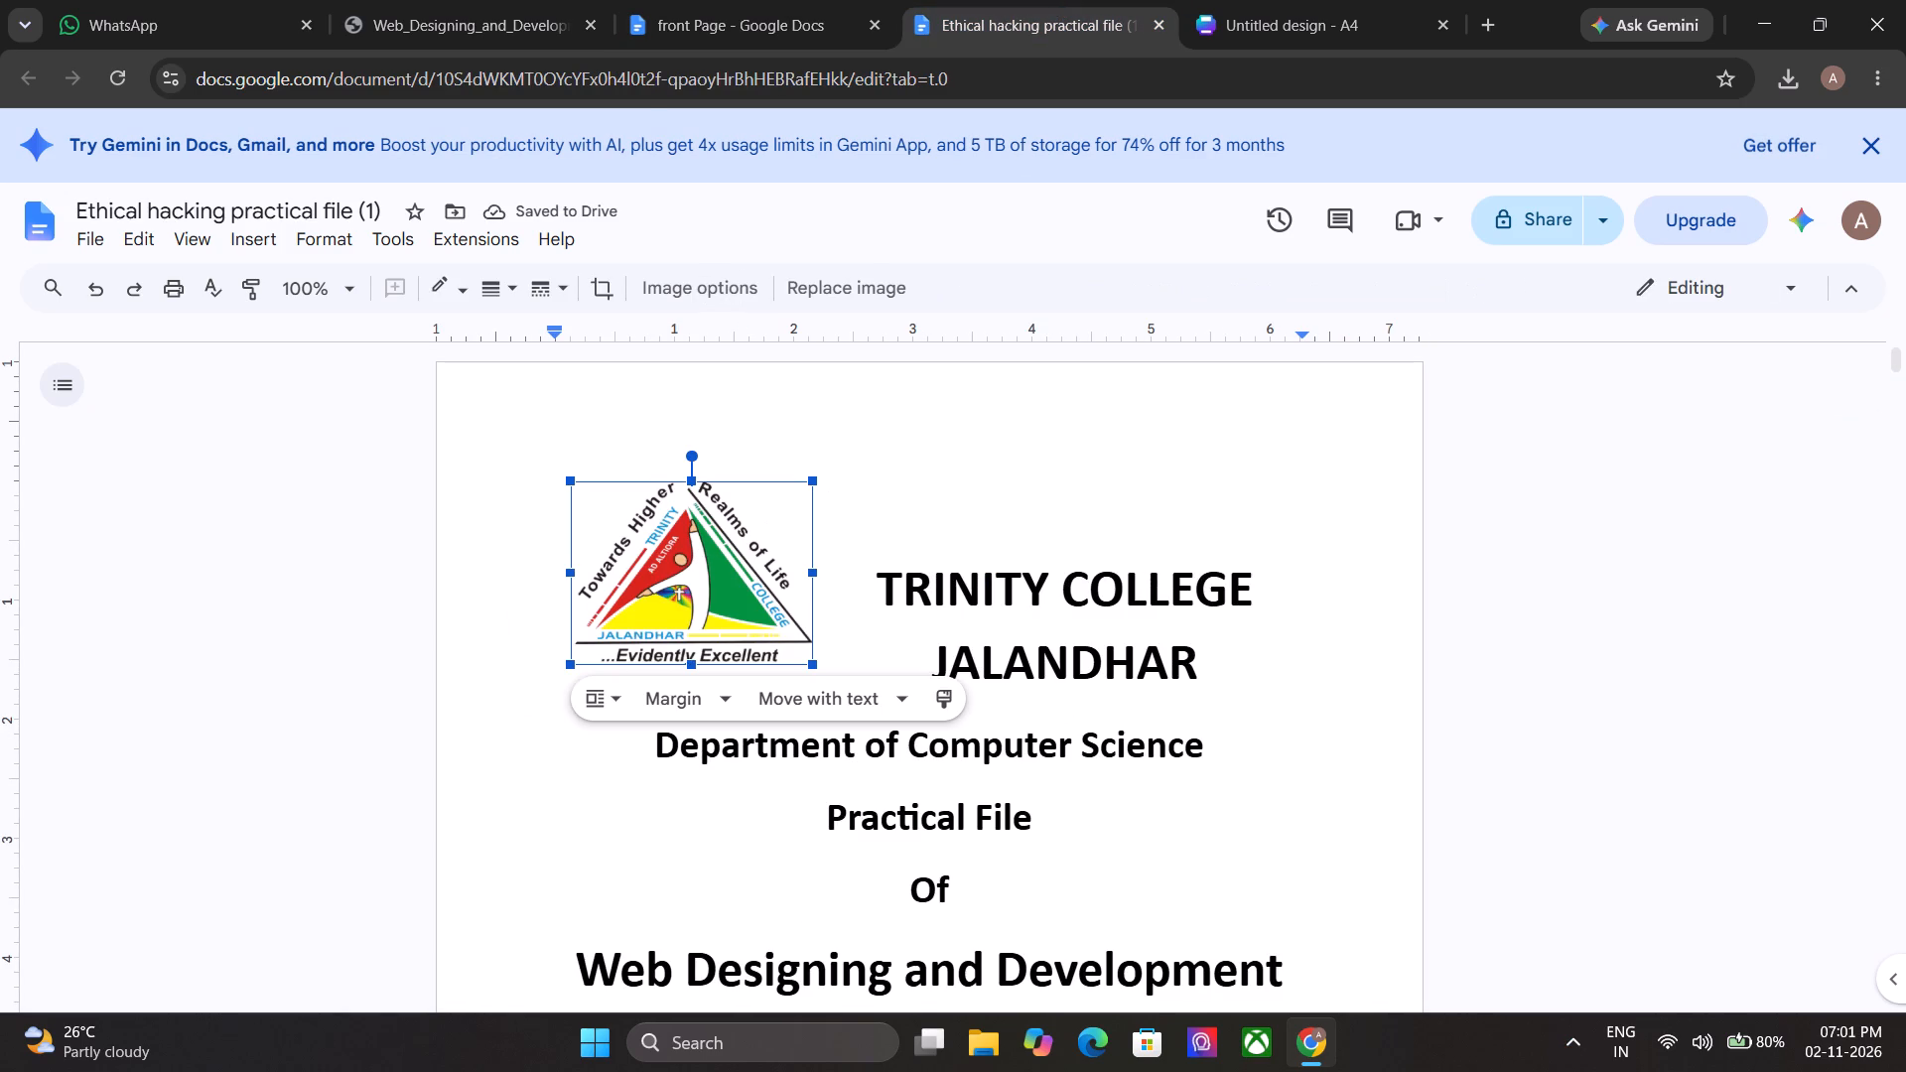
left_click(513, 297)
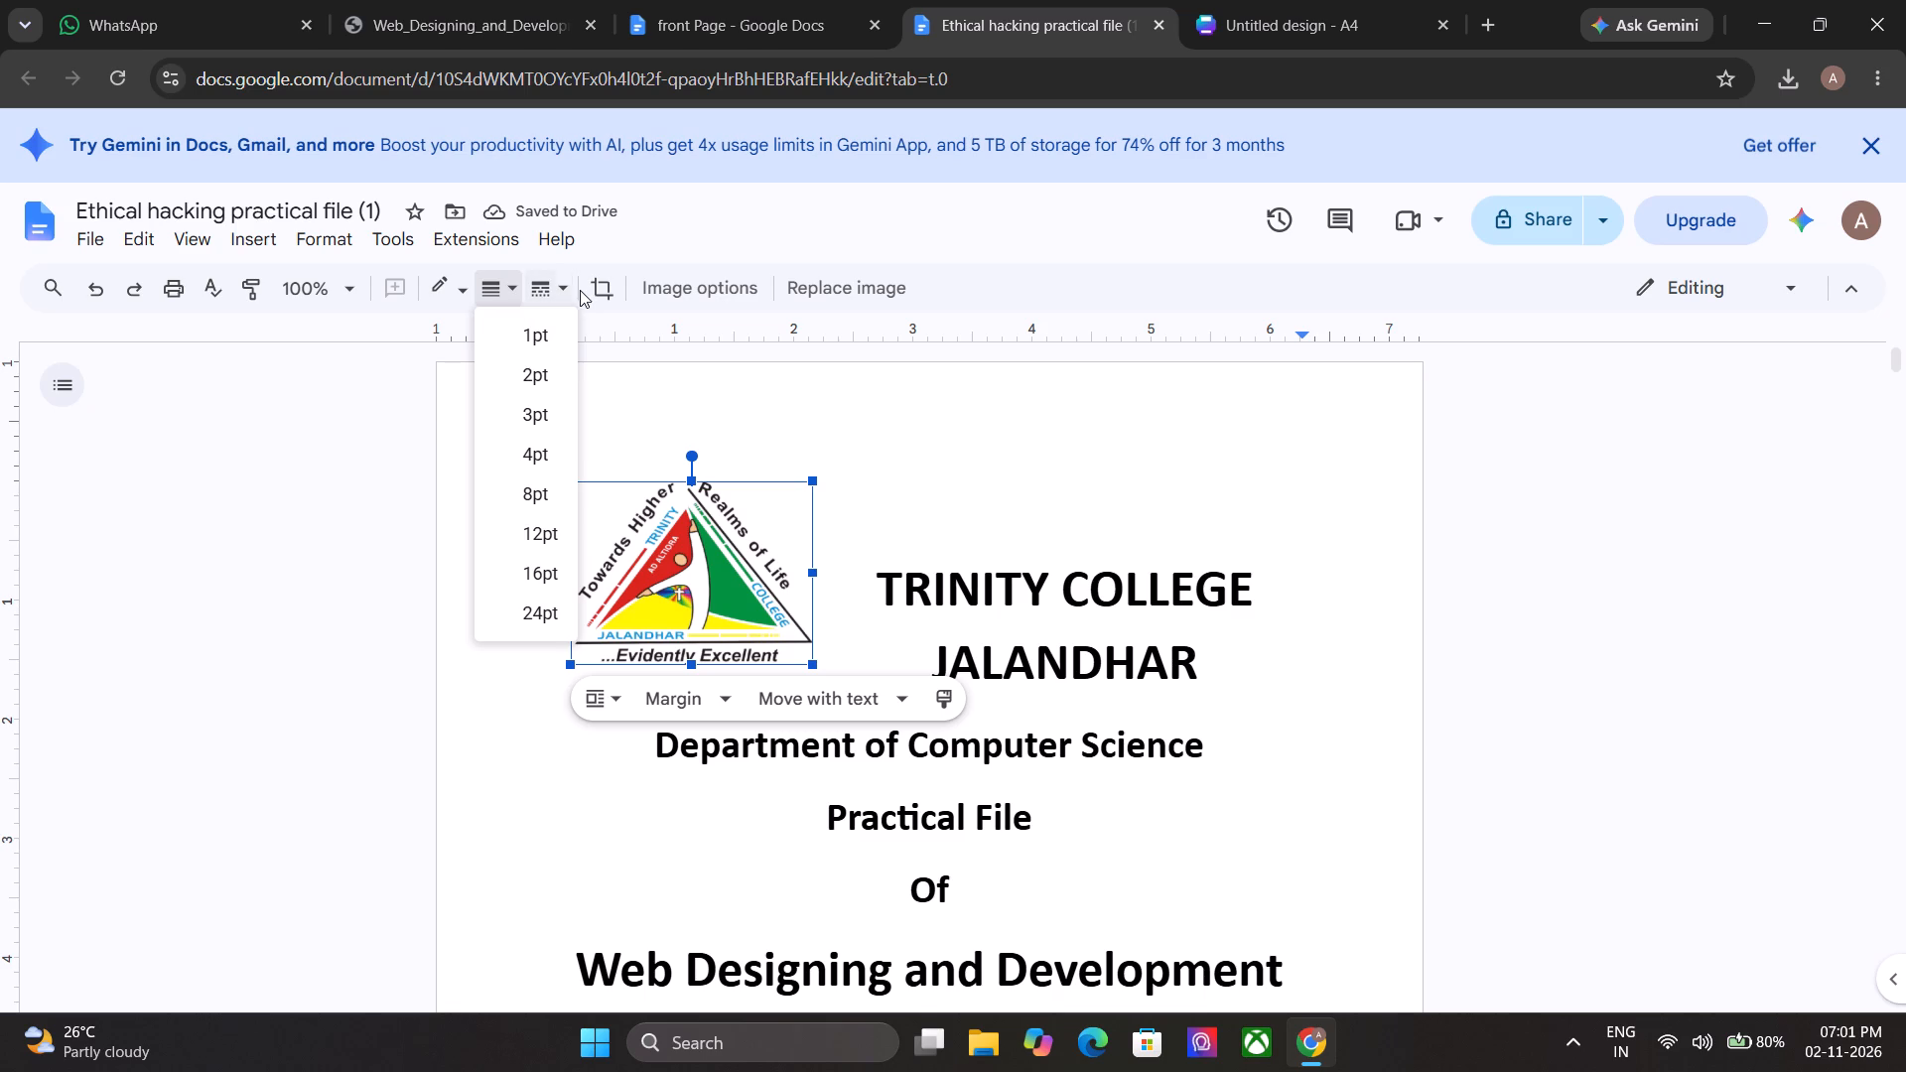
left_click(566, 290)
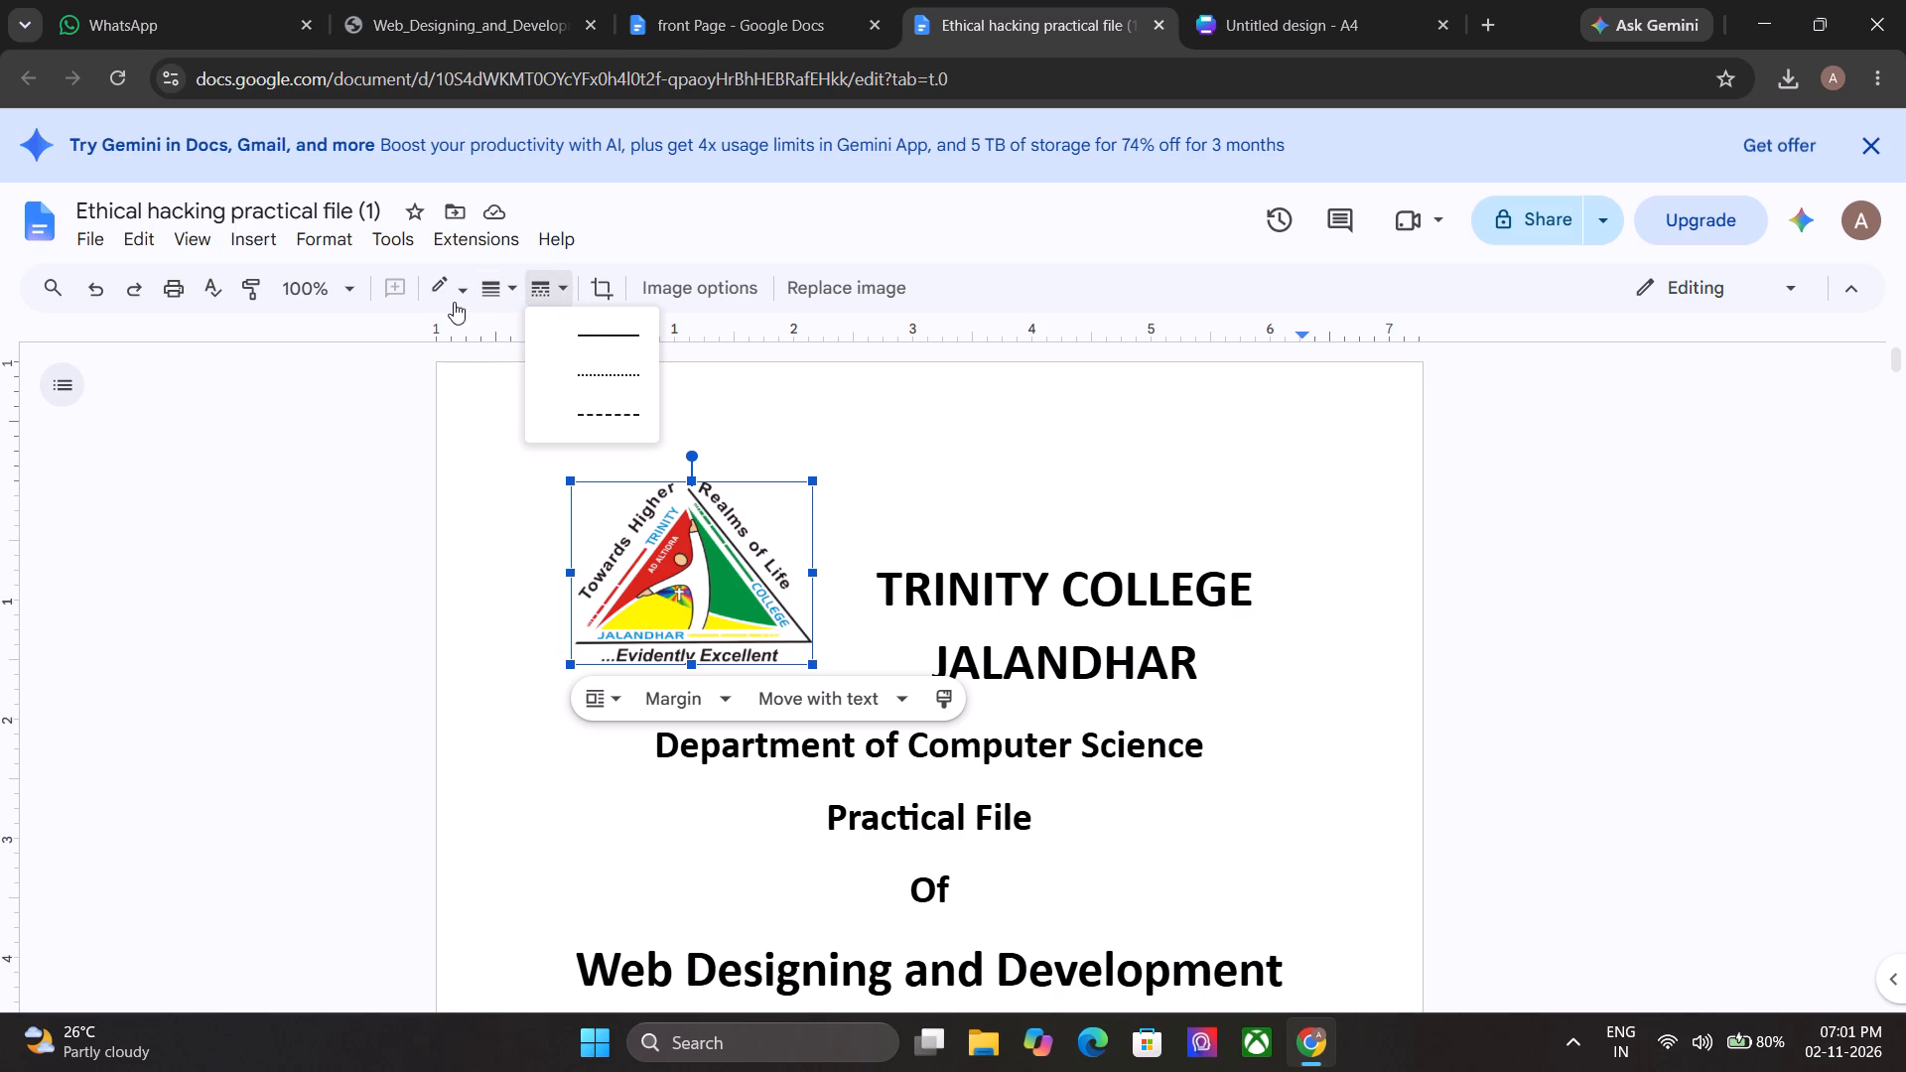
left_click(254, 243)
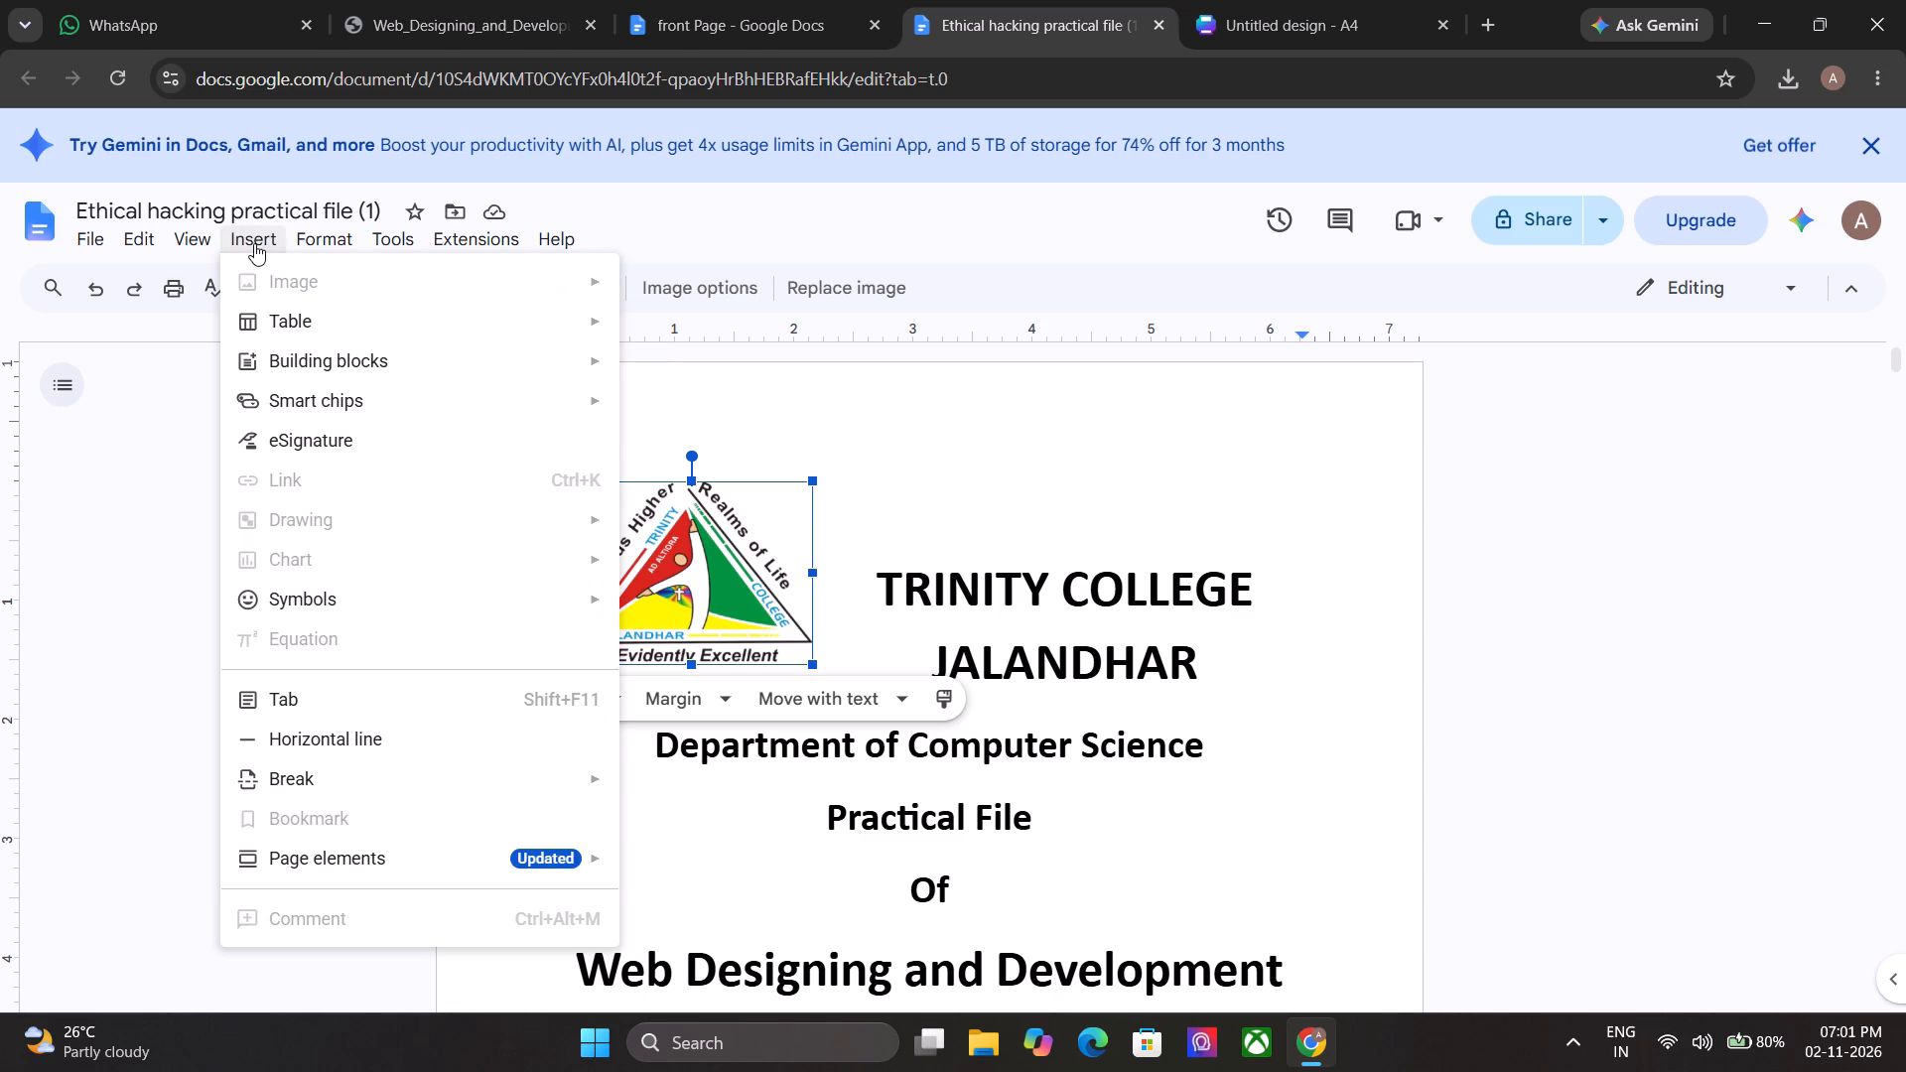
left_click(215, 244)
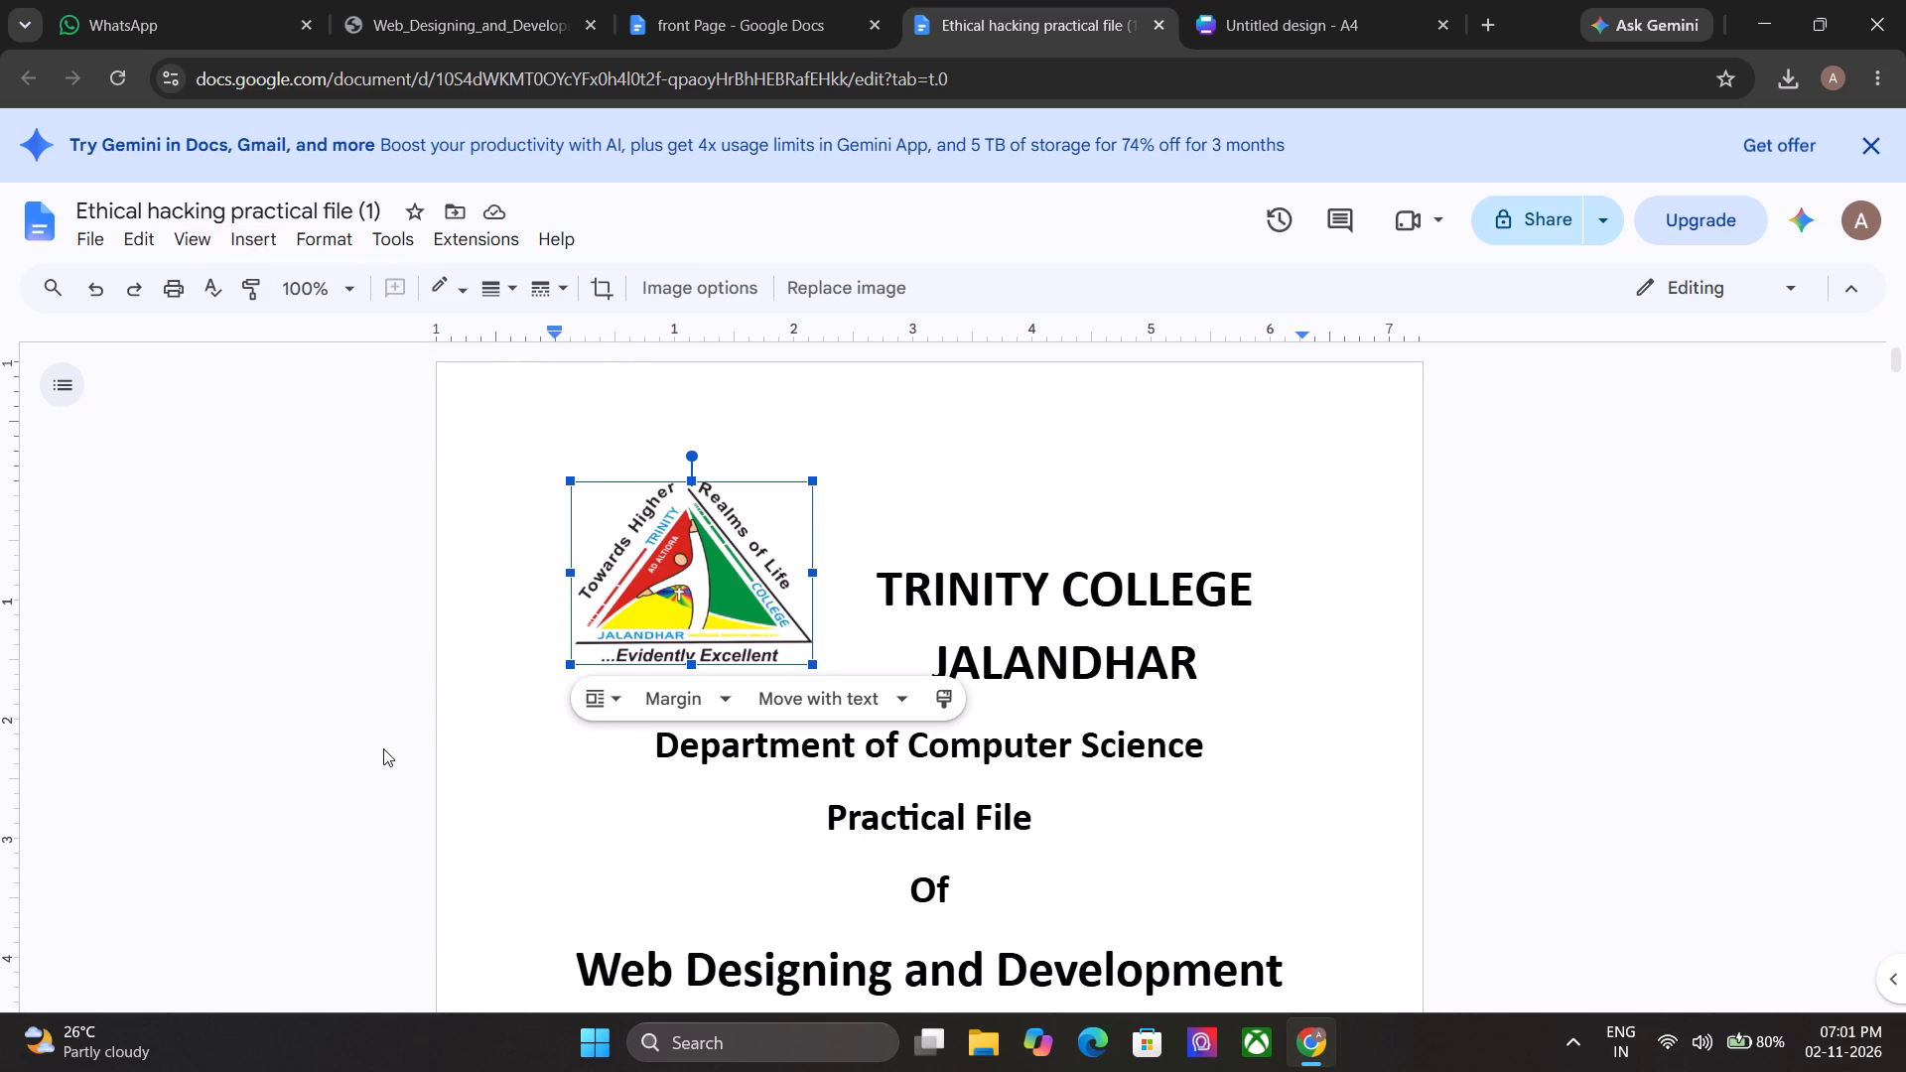
Move the college name onto its own line below the Trinity College logo and centre the logo above it on the cover.
left_click(876, 595)
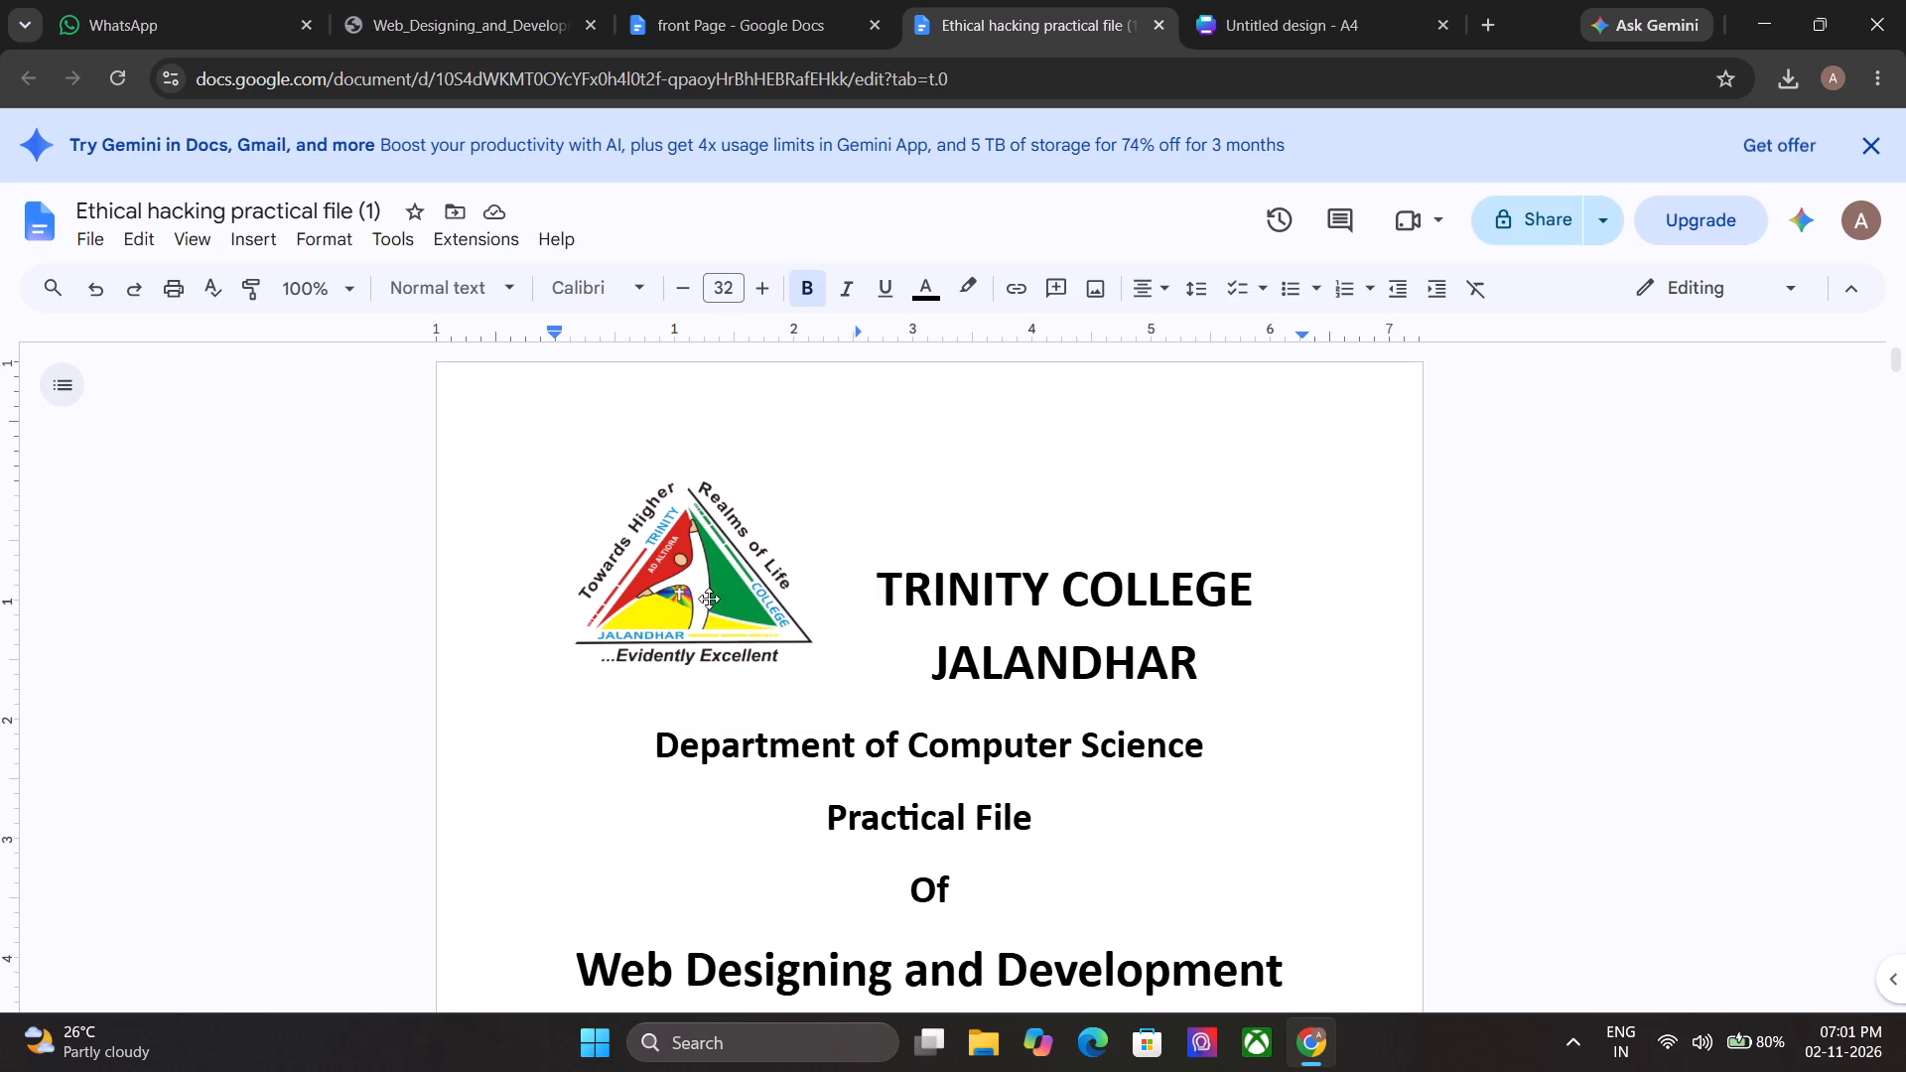
left_click(701, 603)
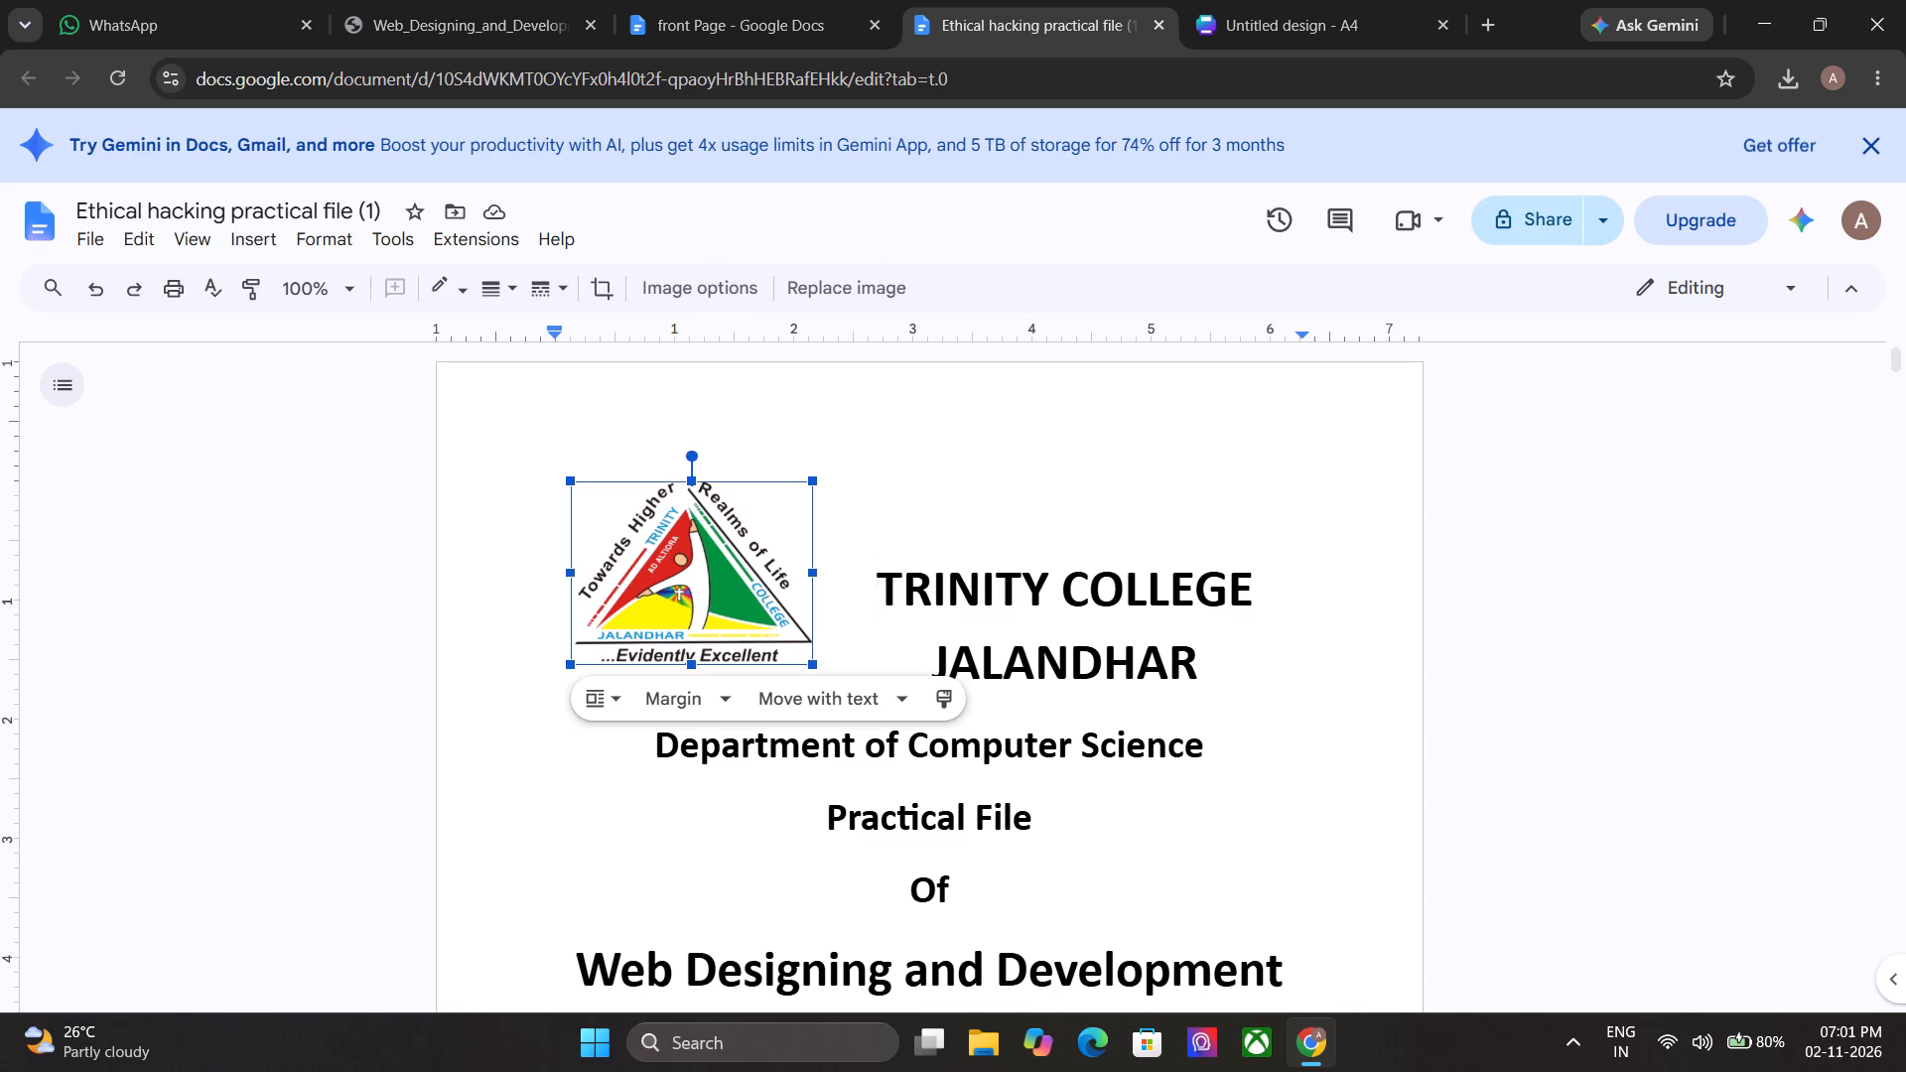
left_click(870, 597)
key("Return")
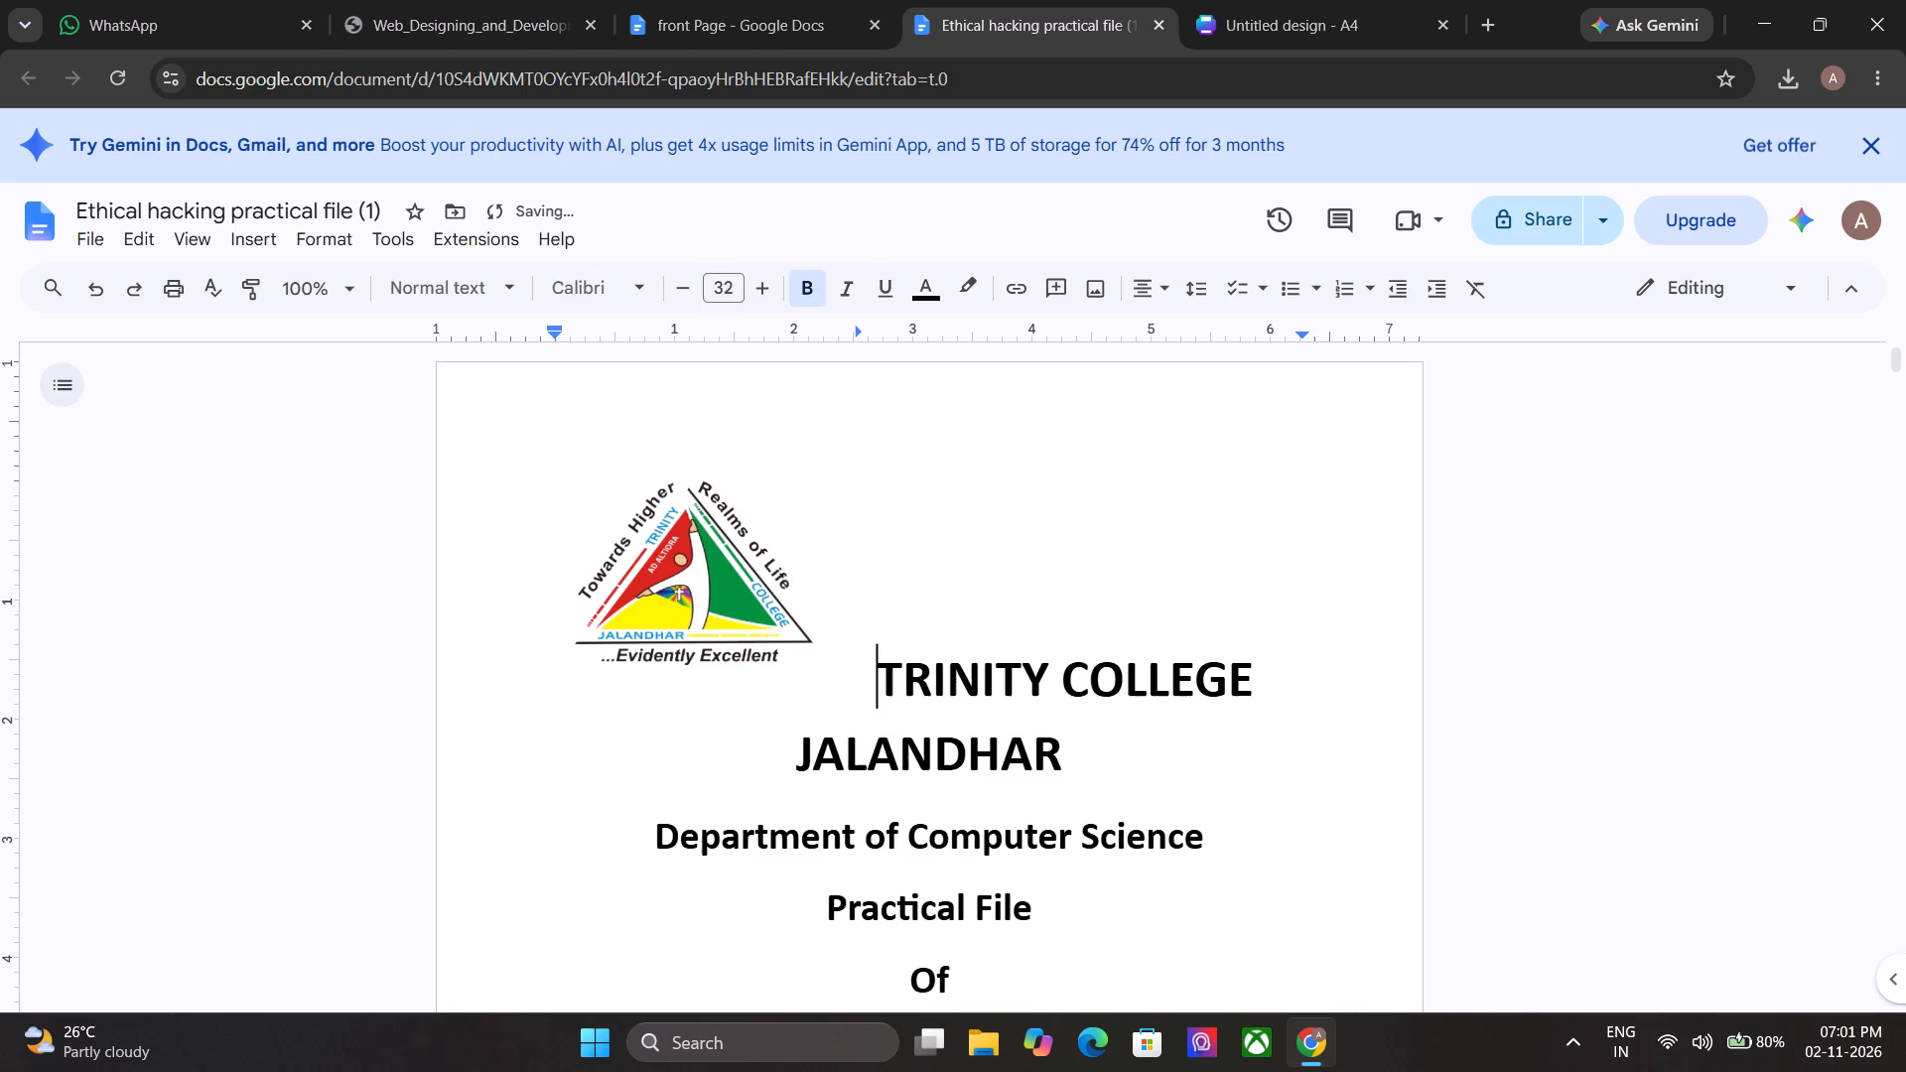
key("BackSpace")
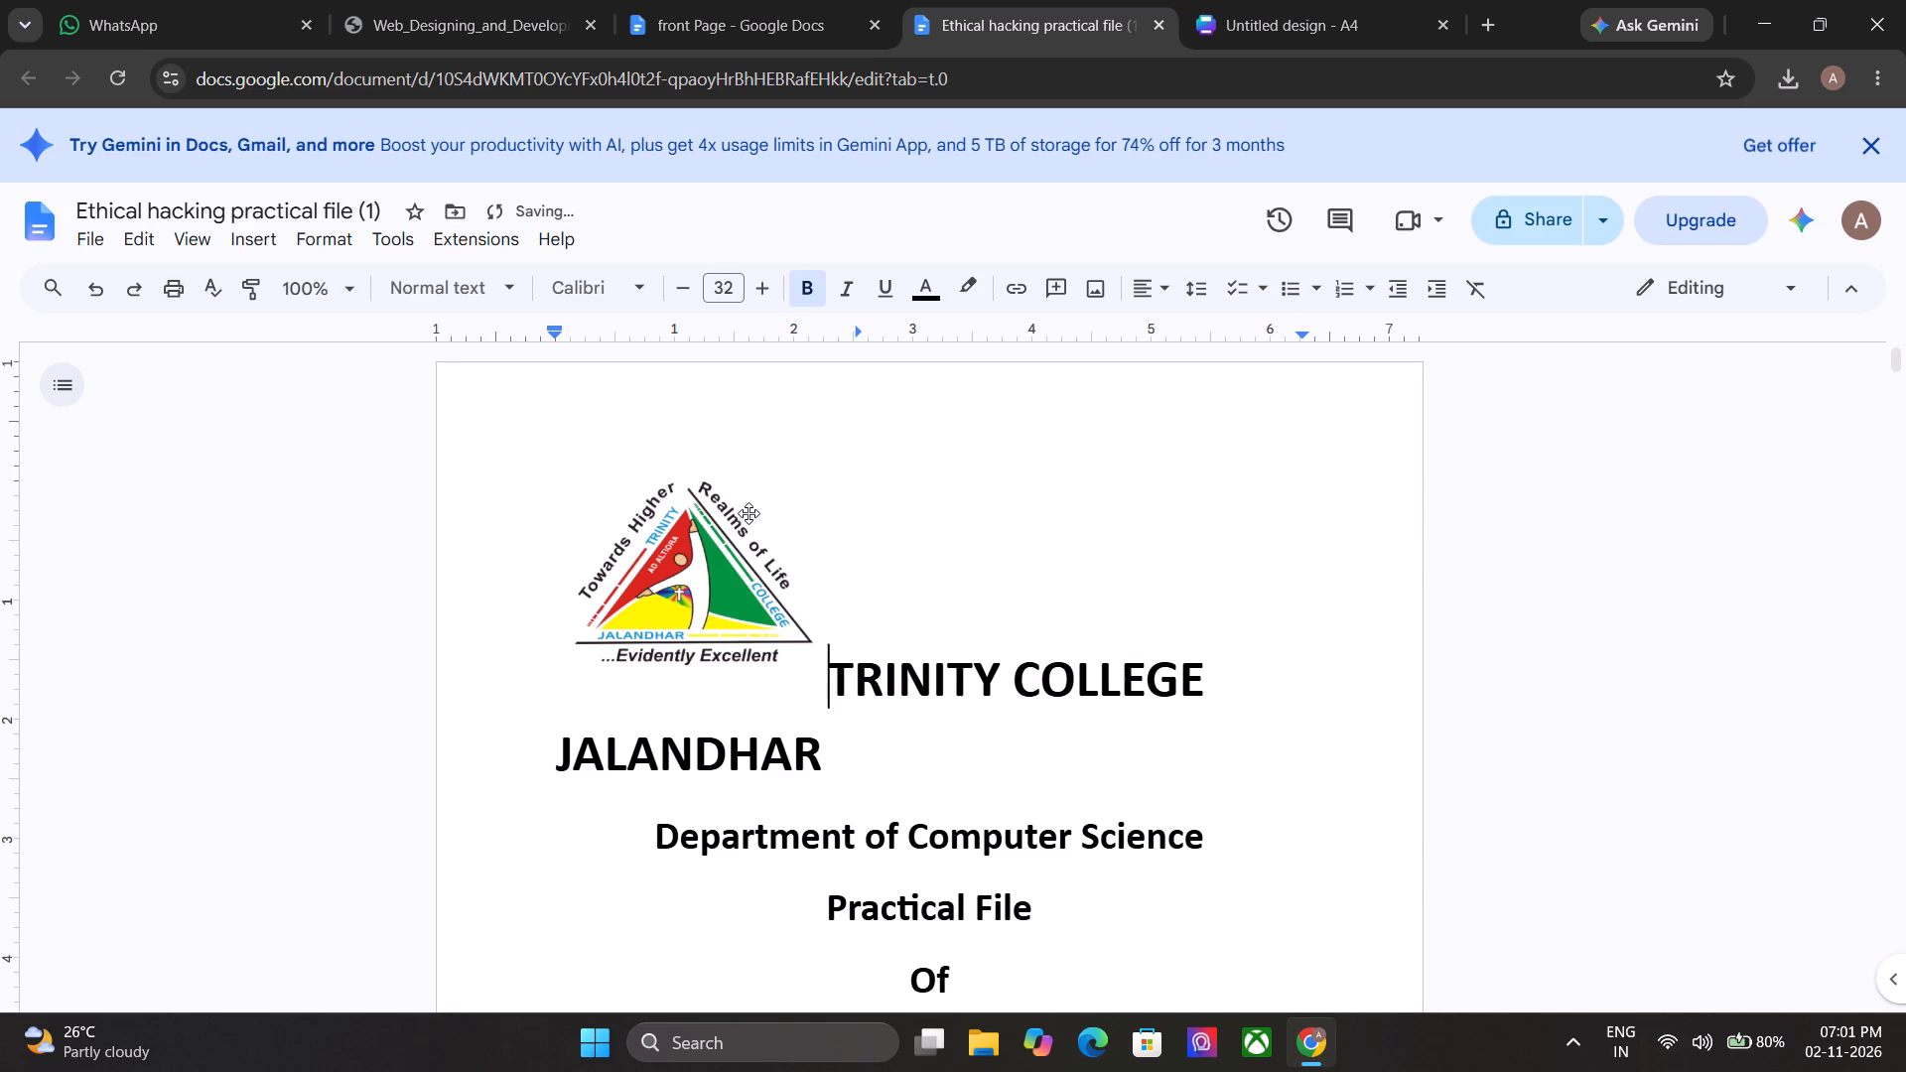
left_click_drag(723, 536, 945, 507)
Put the college name on its own line below the centred logo on the cover and compare the layout with the front Page document.
left_click(1023, 788)
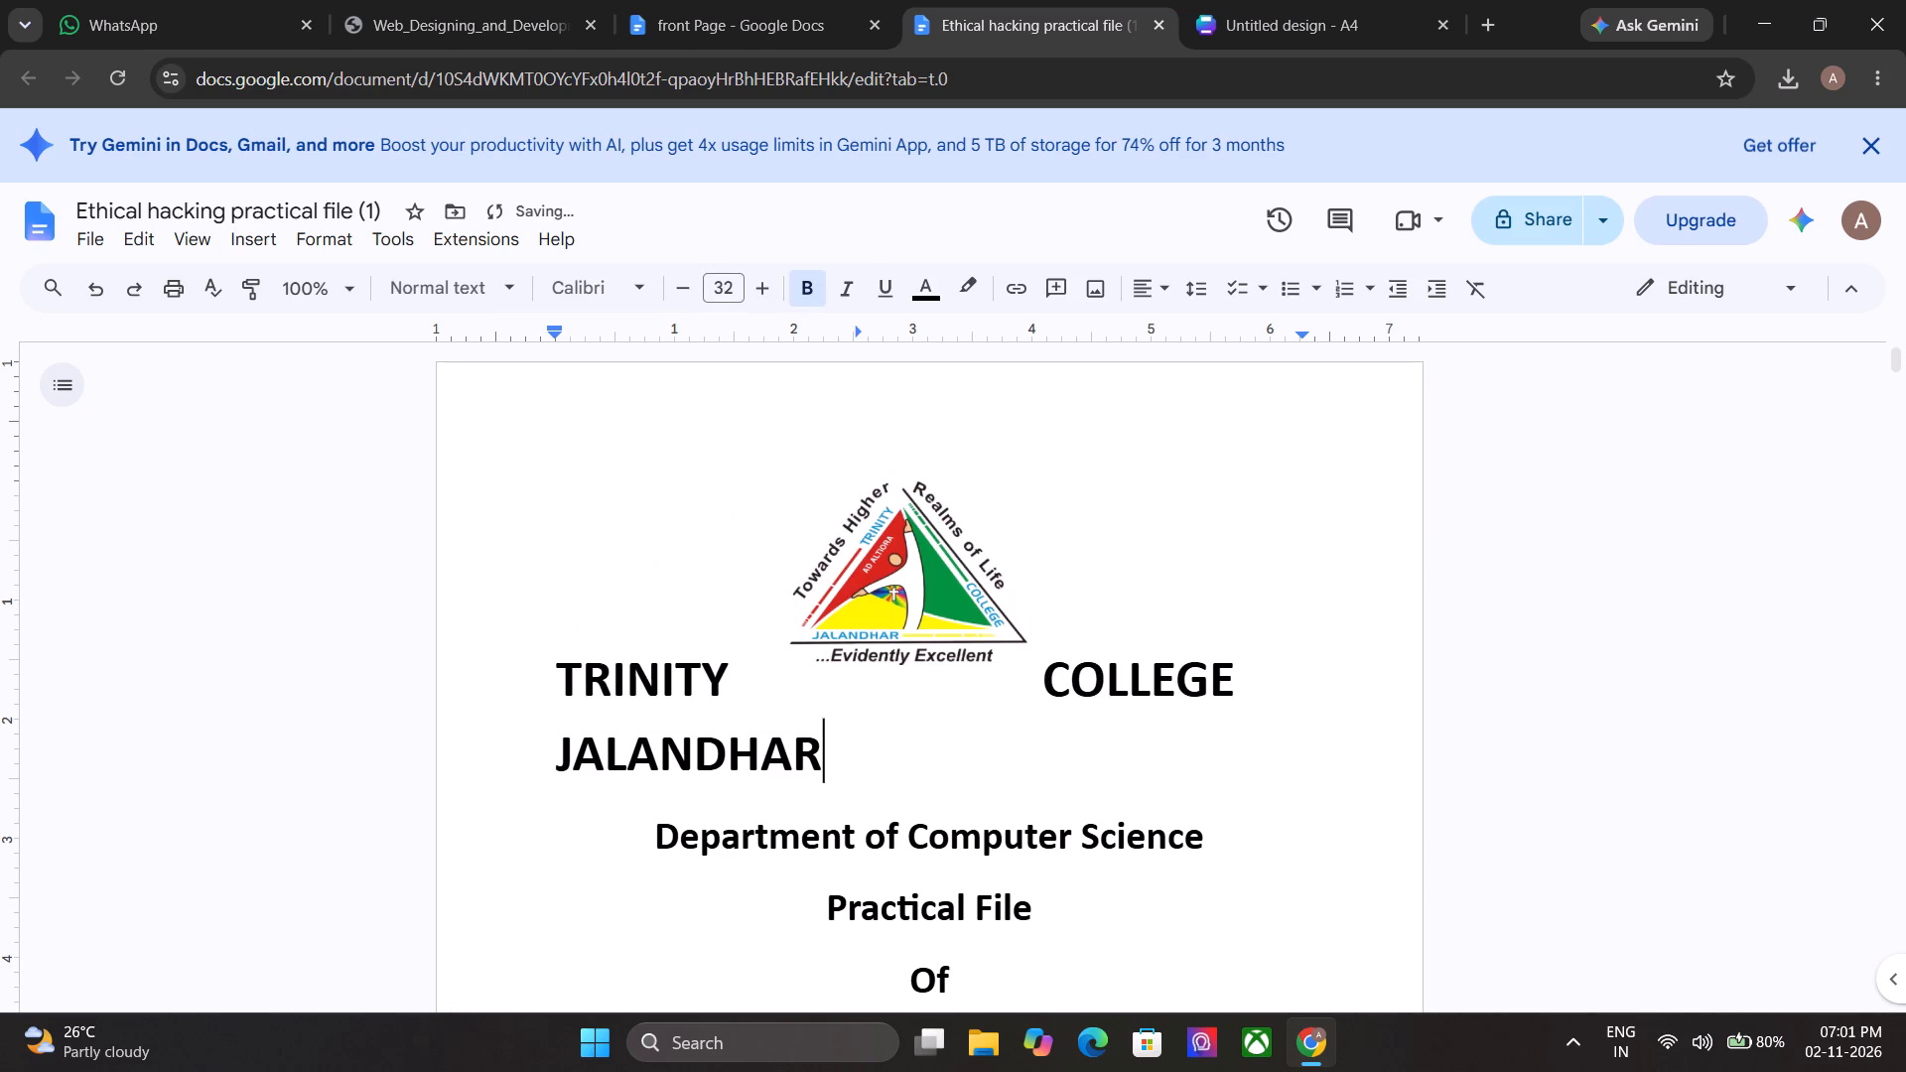
left_click(1069, 605)
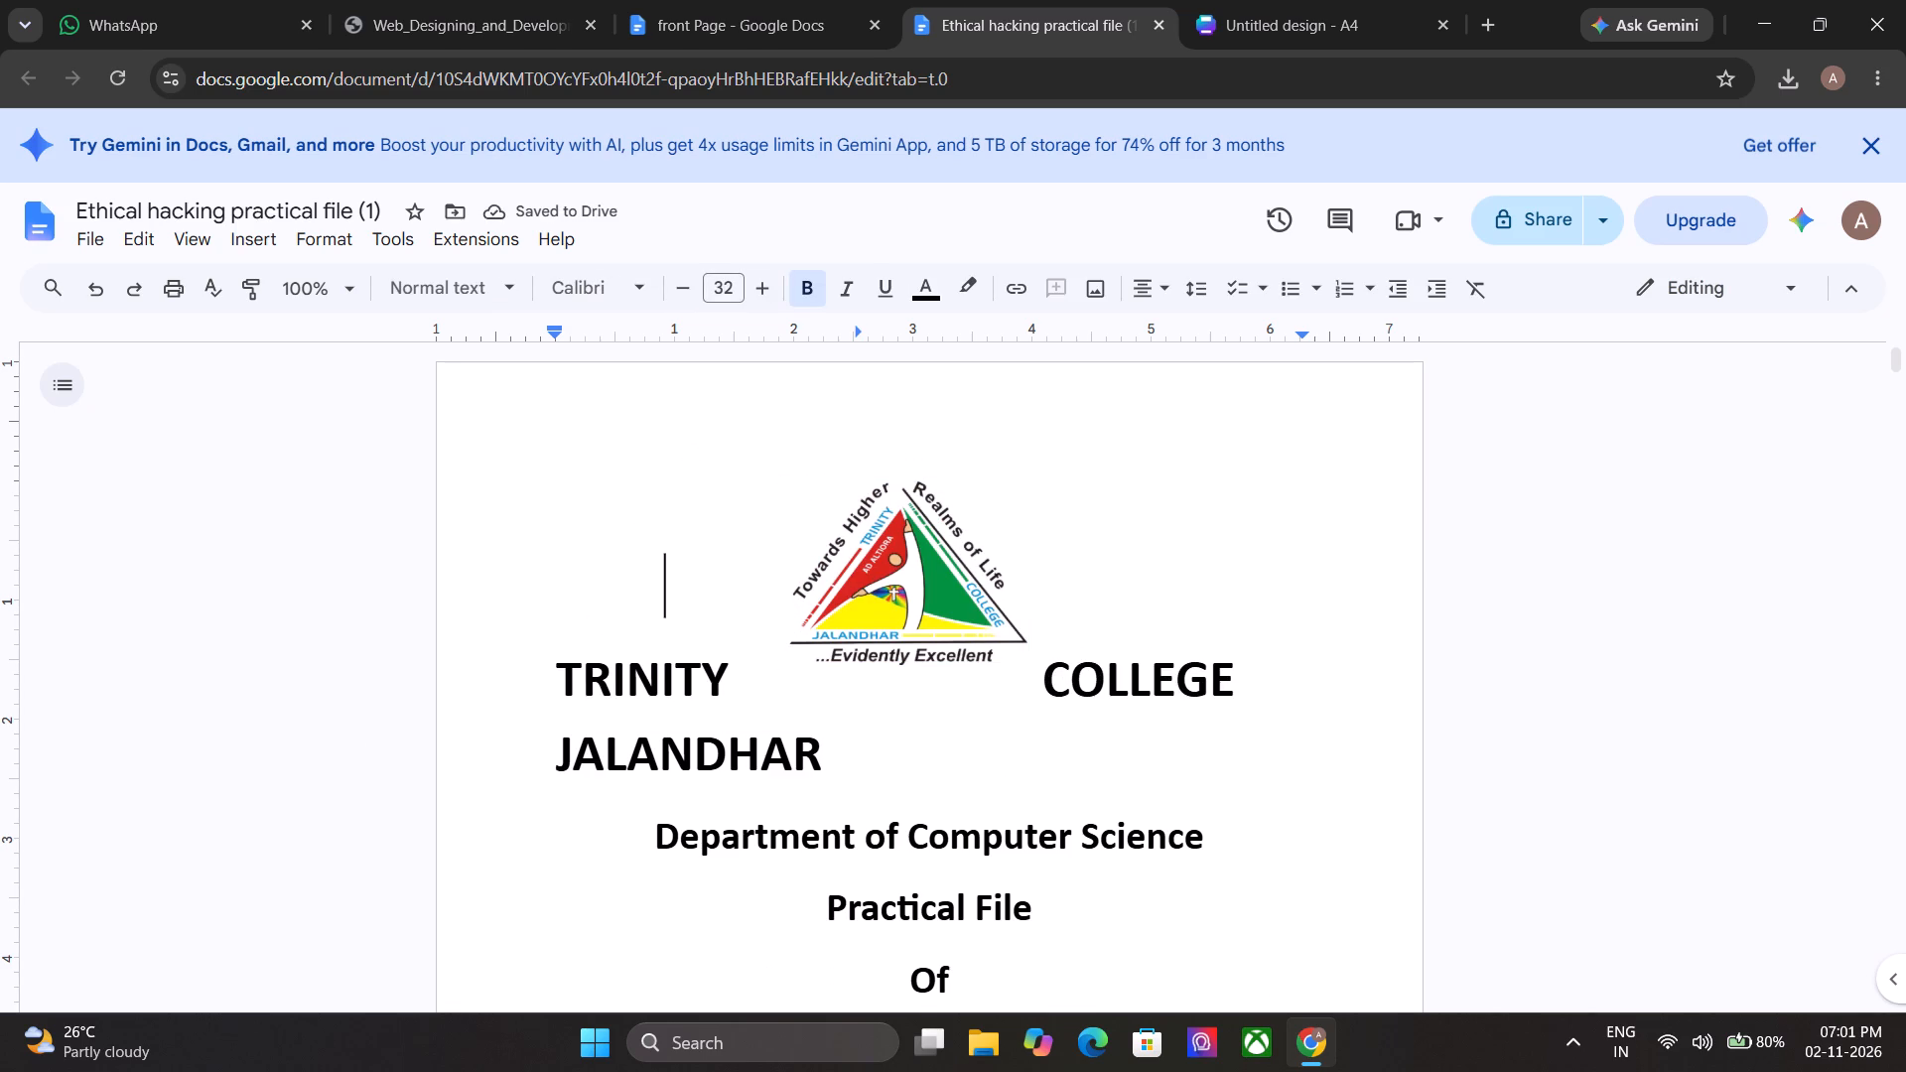
left_click(553, 676)
key("Return")
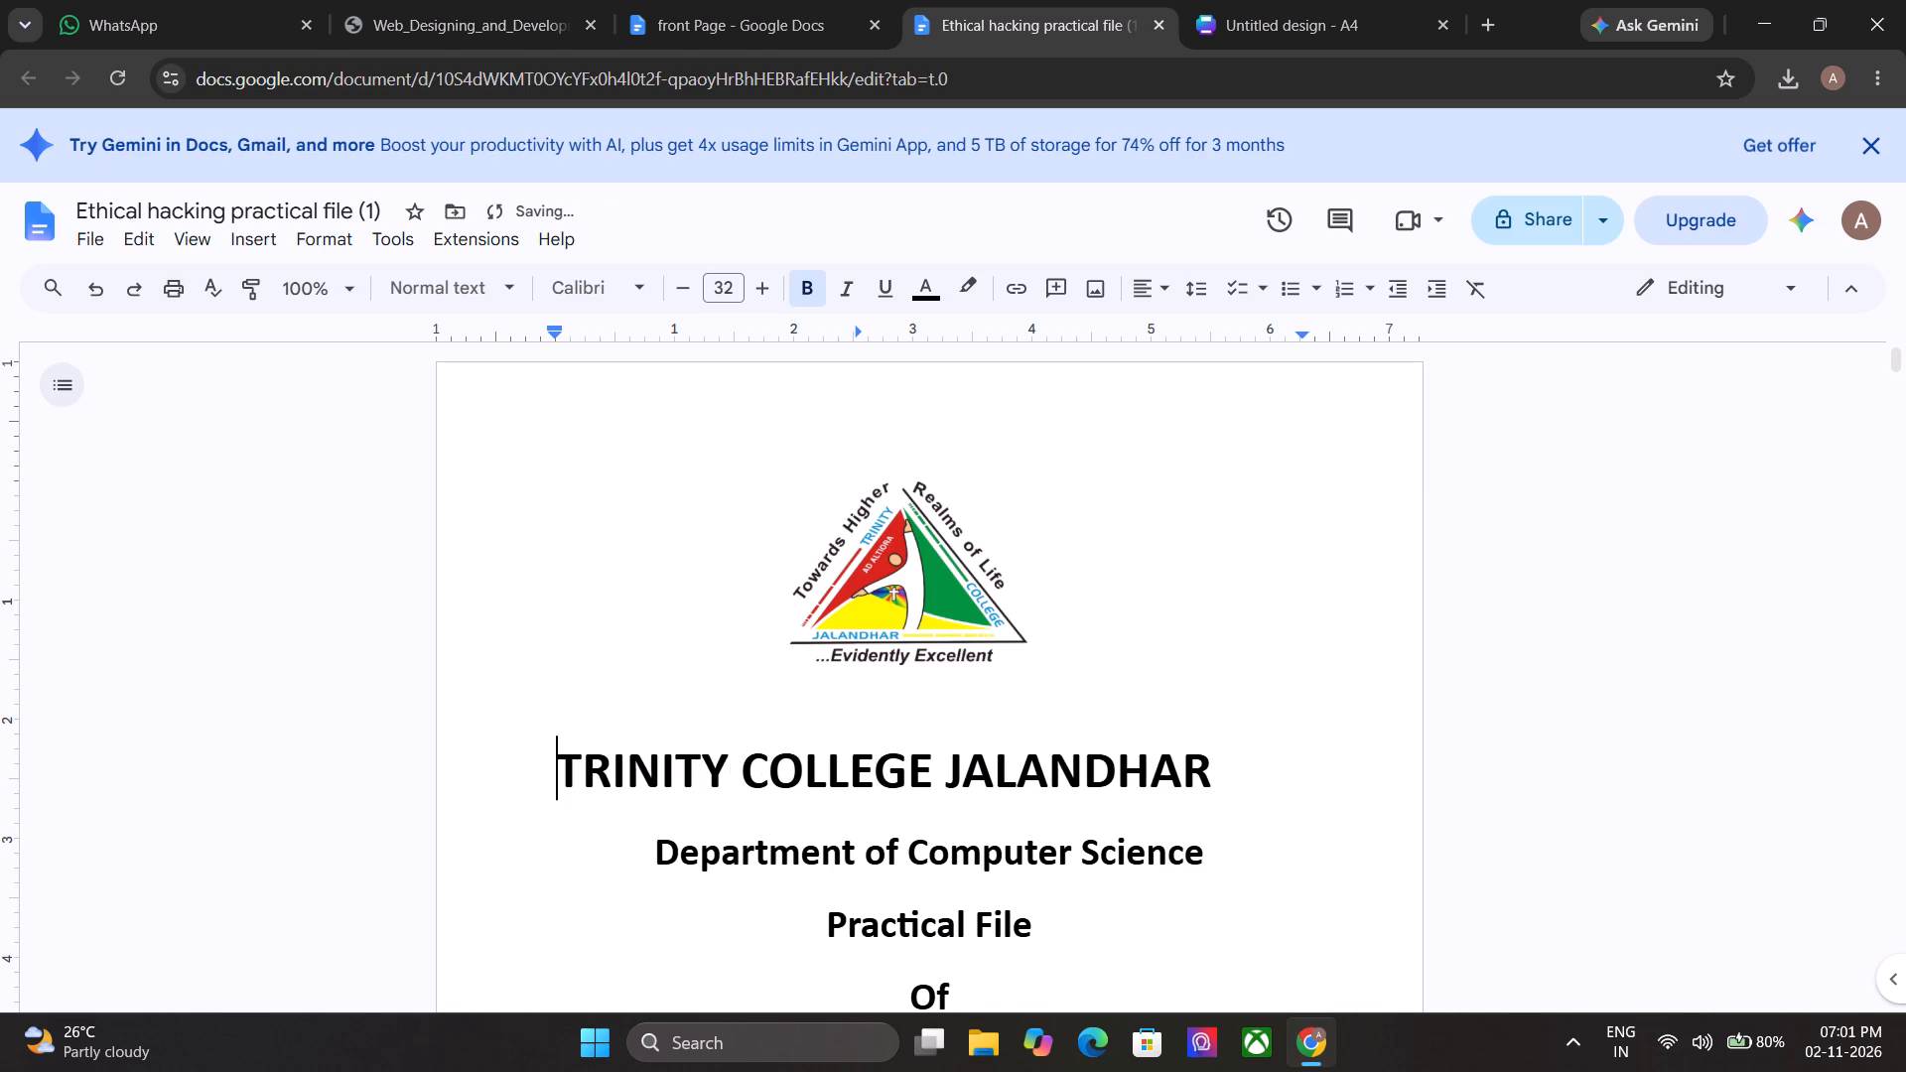
left_click(788, 0)
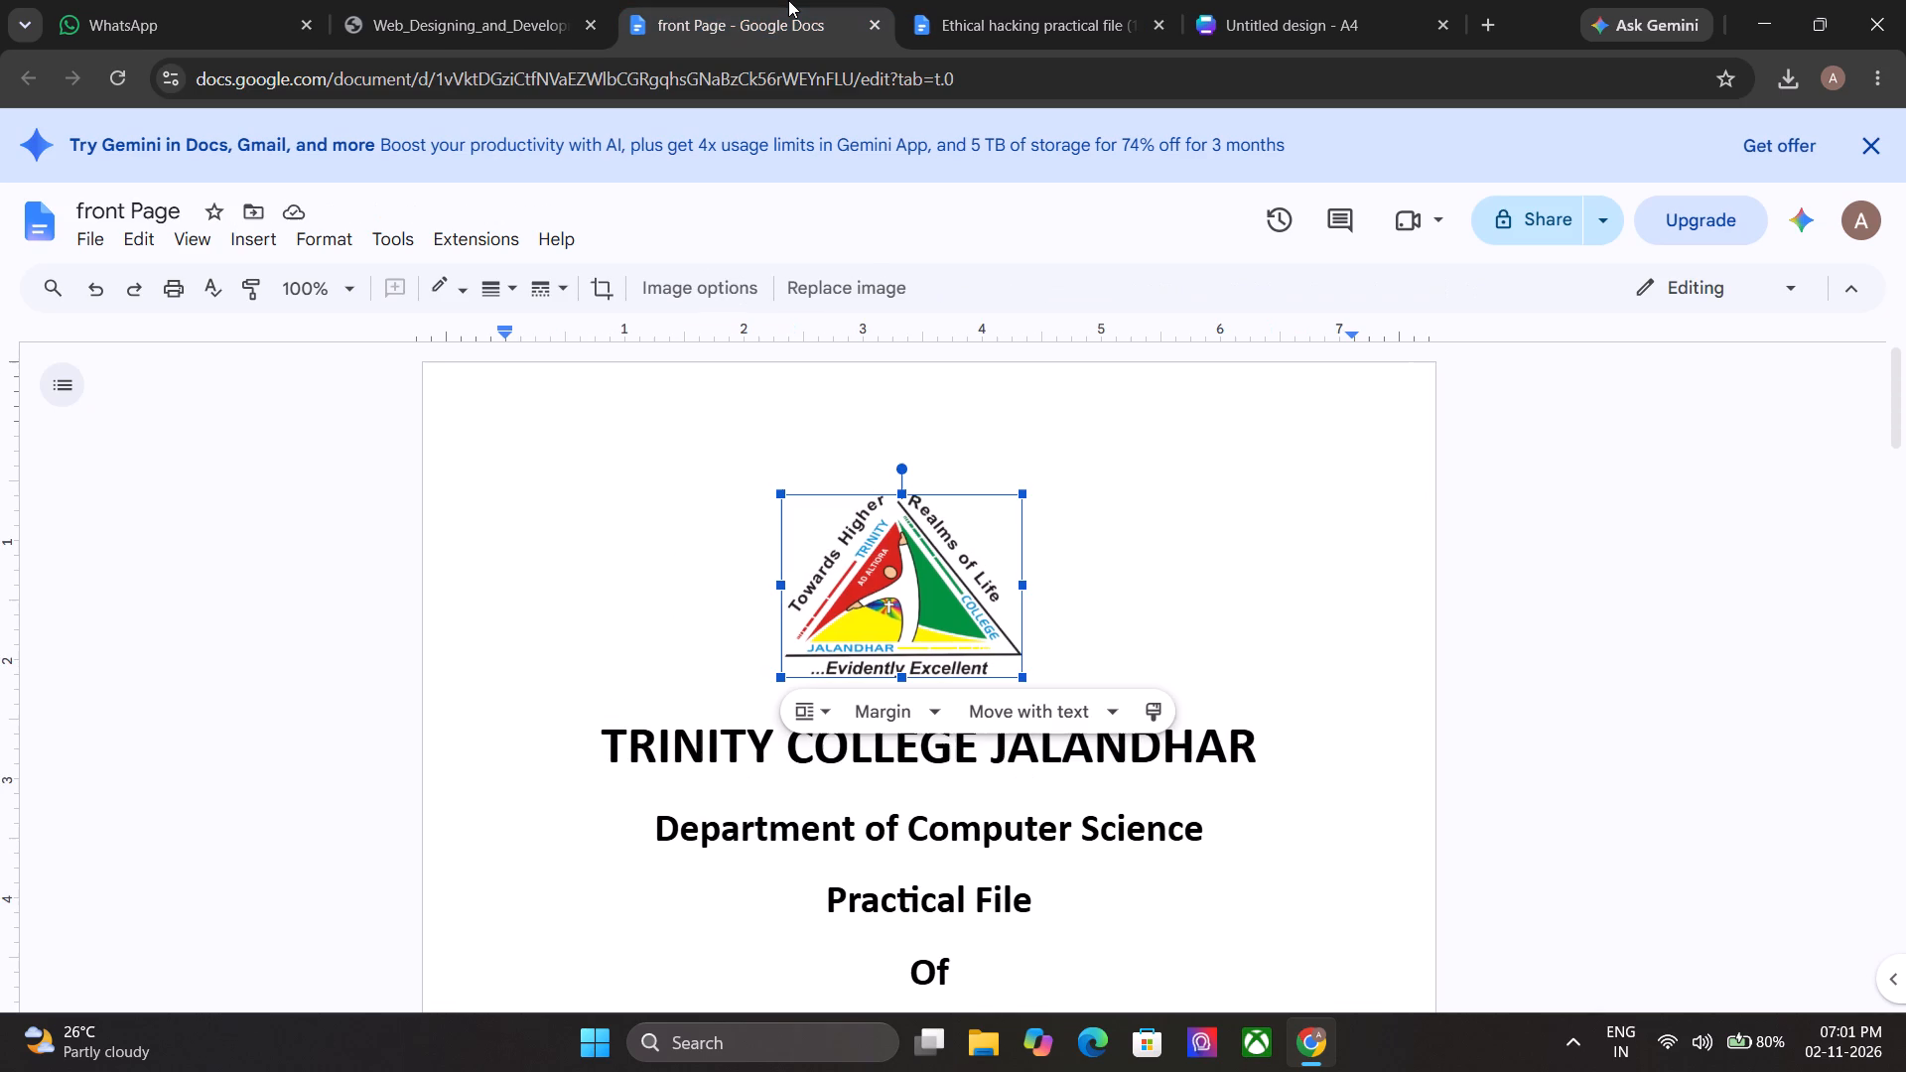
left_click(1037, 5)
left_click(1073, 716)
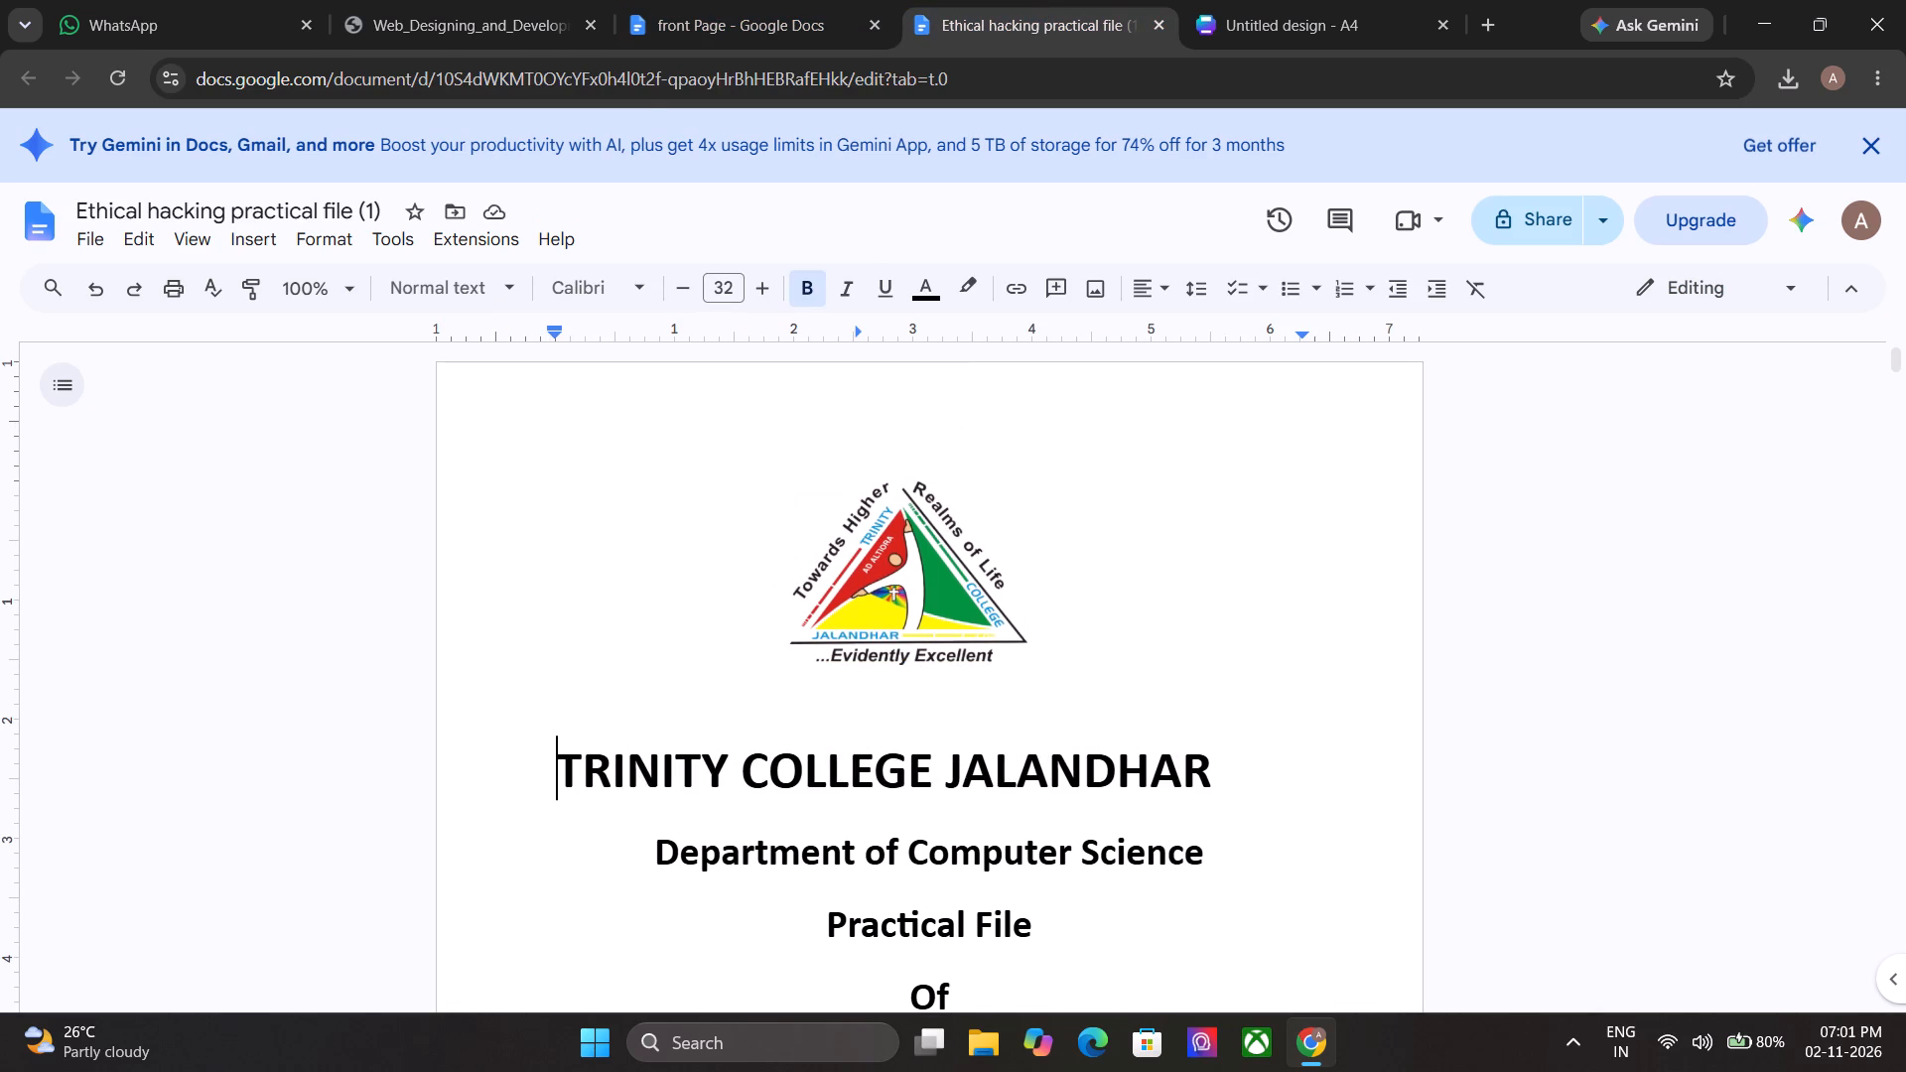
left_click(947, 569)
Replace the cover's subject title "Web Designing and Development" with "Ethical Hacking", checking the front Page document for reference.
scroll(1133, 840, "down", 3)
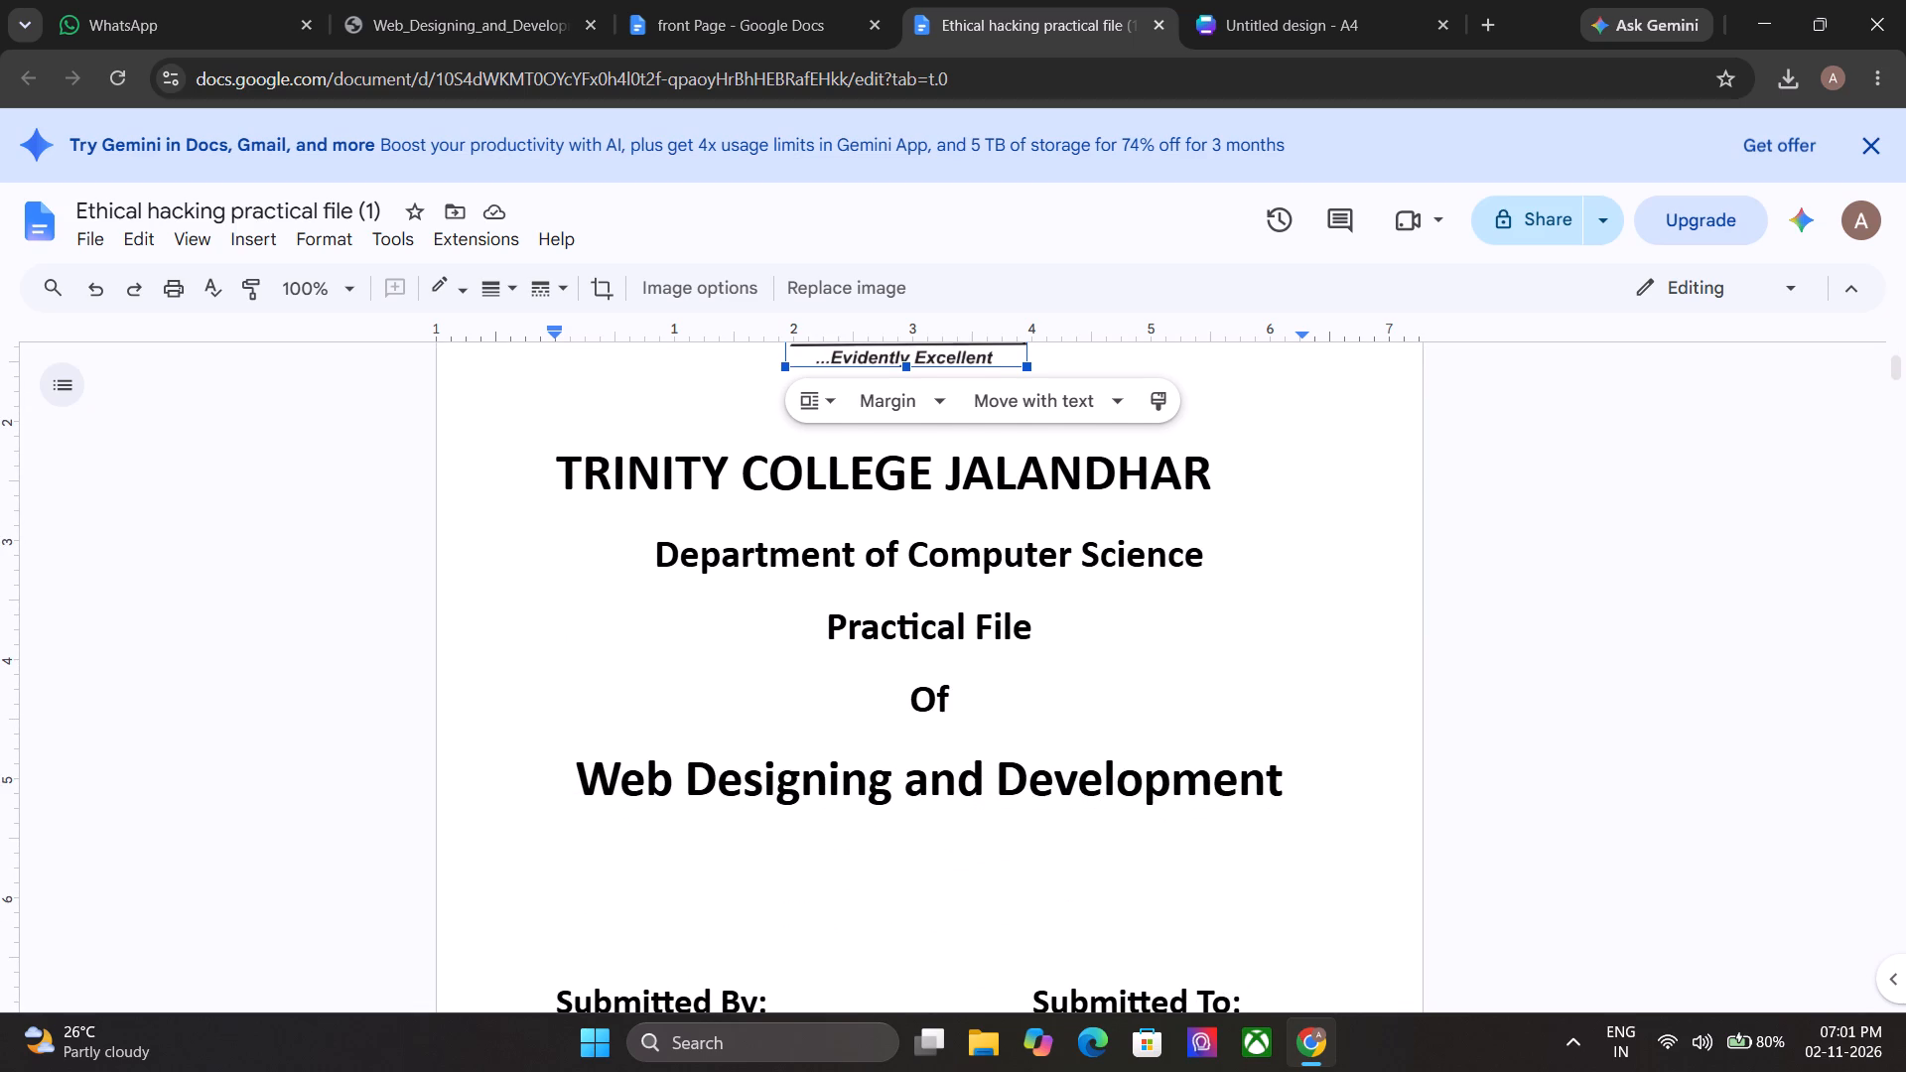
scroll(961, 635, "down", 2)
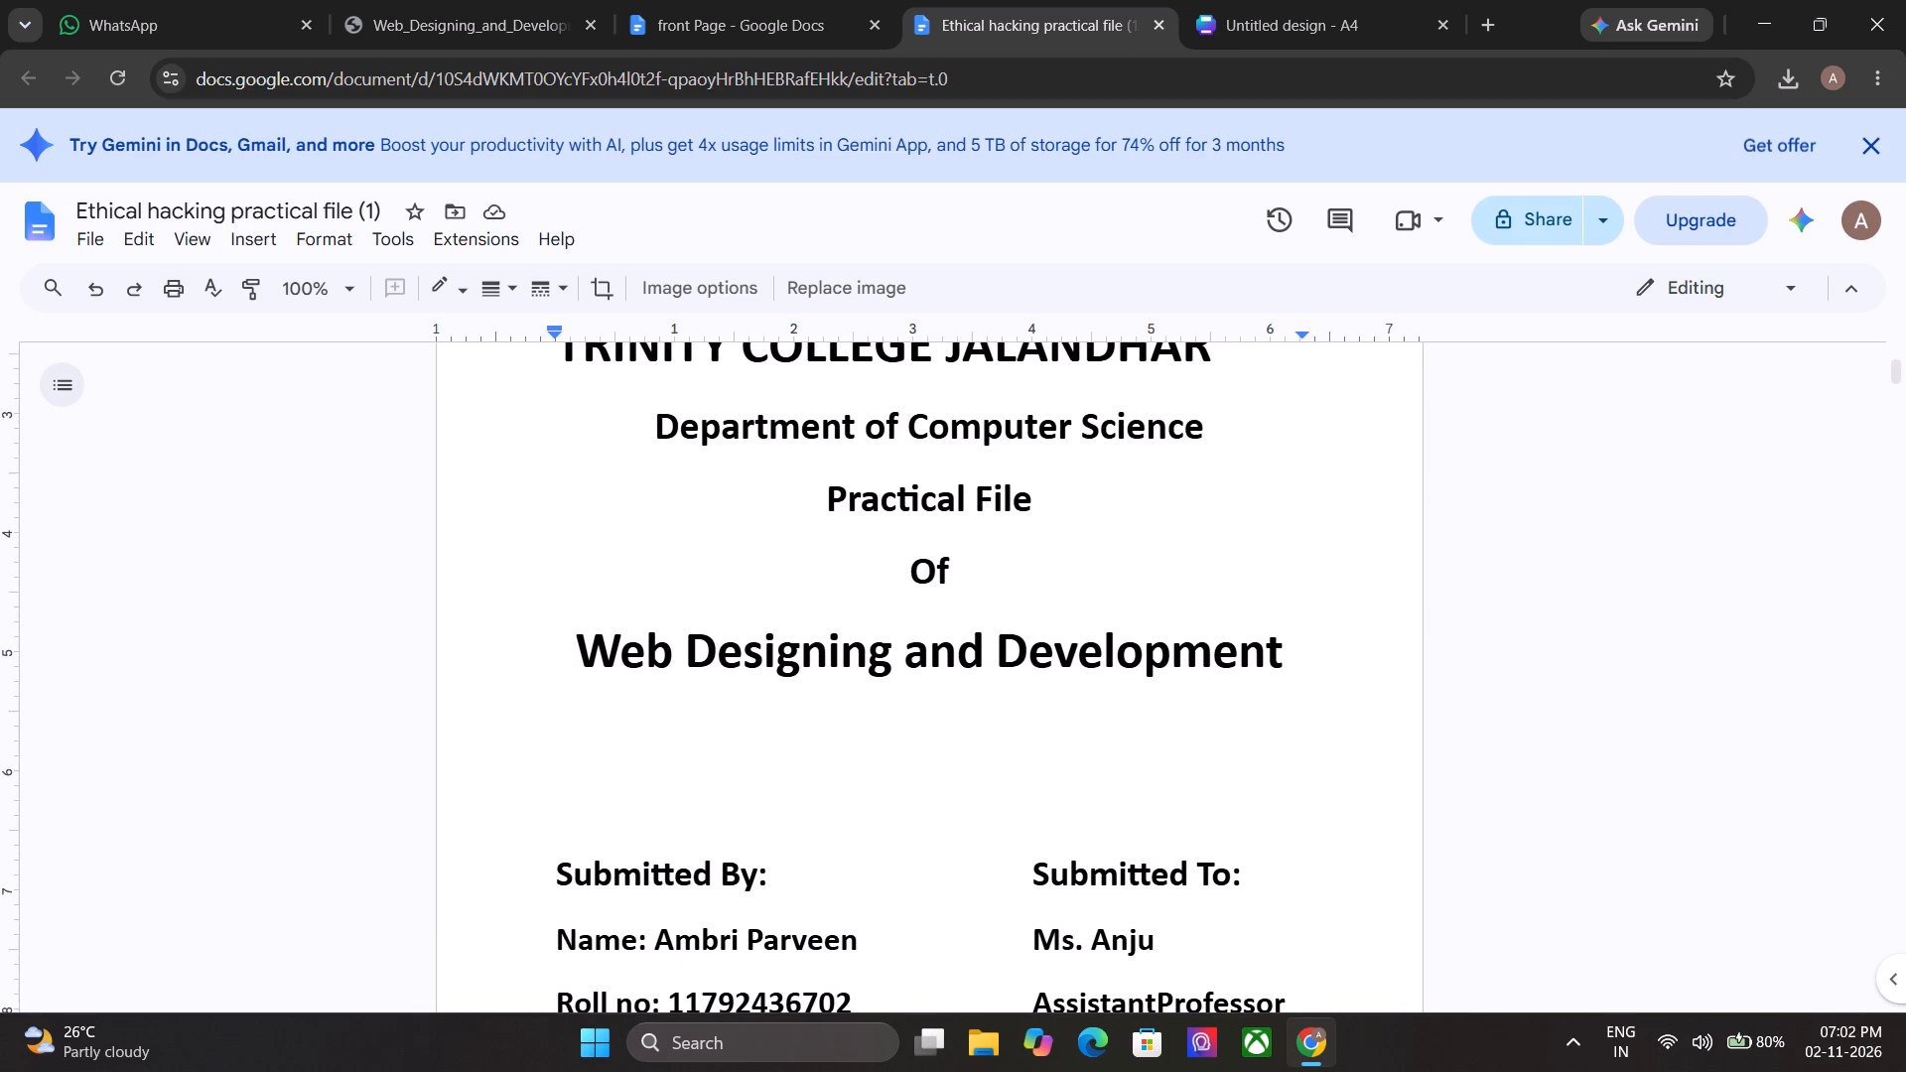
scroll(898, 680, "down", 3)
scroll(898, 680, "up", 1)
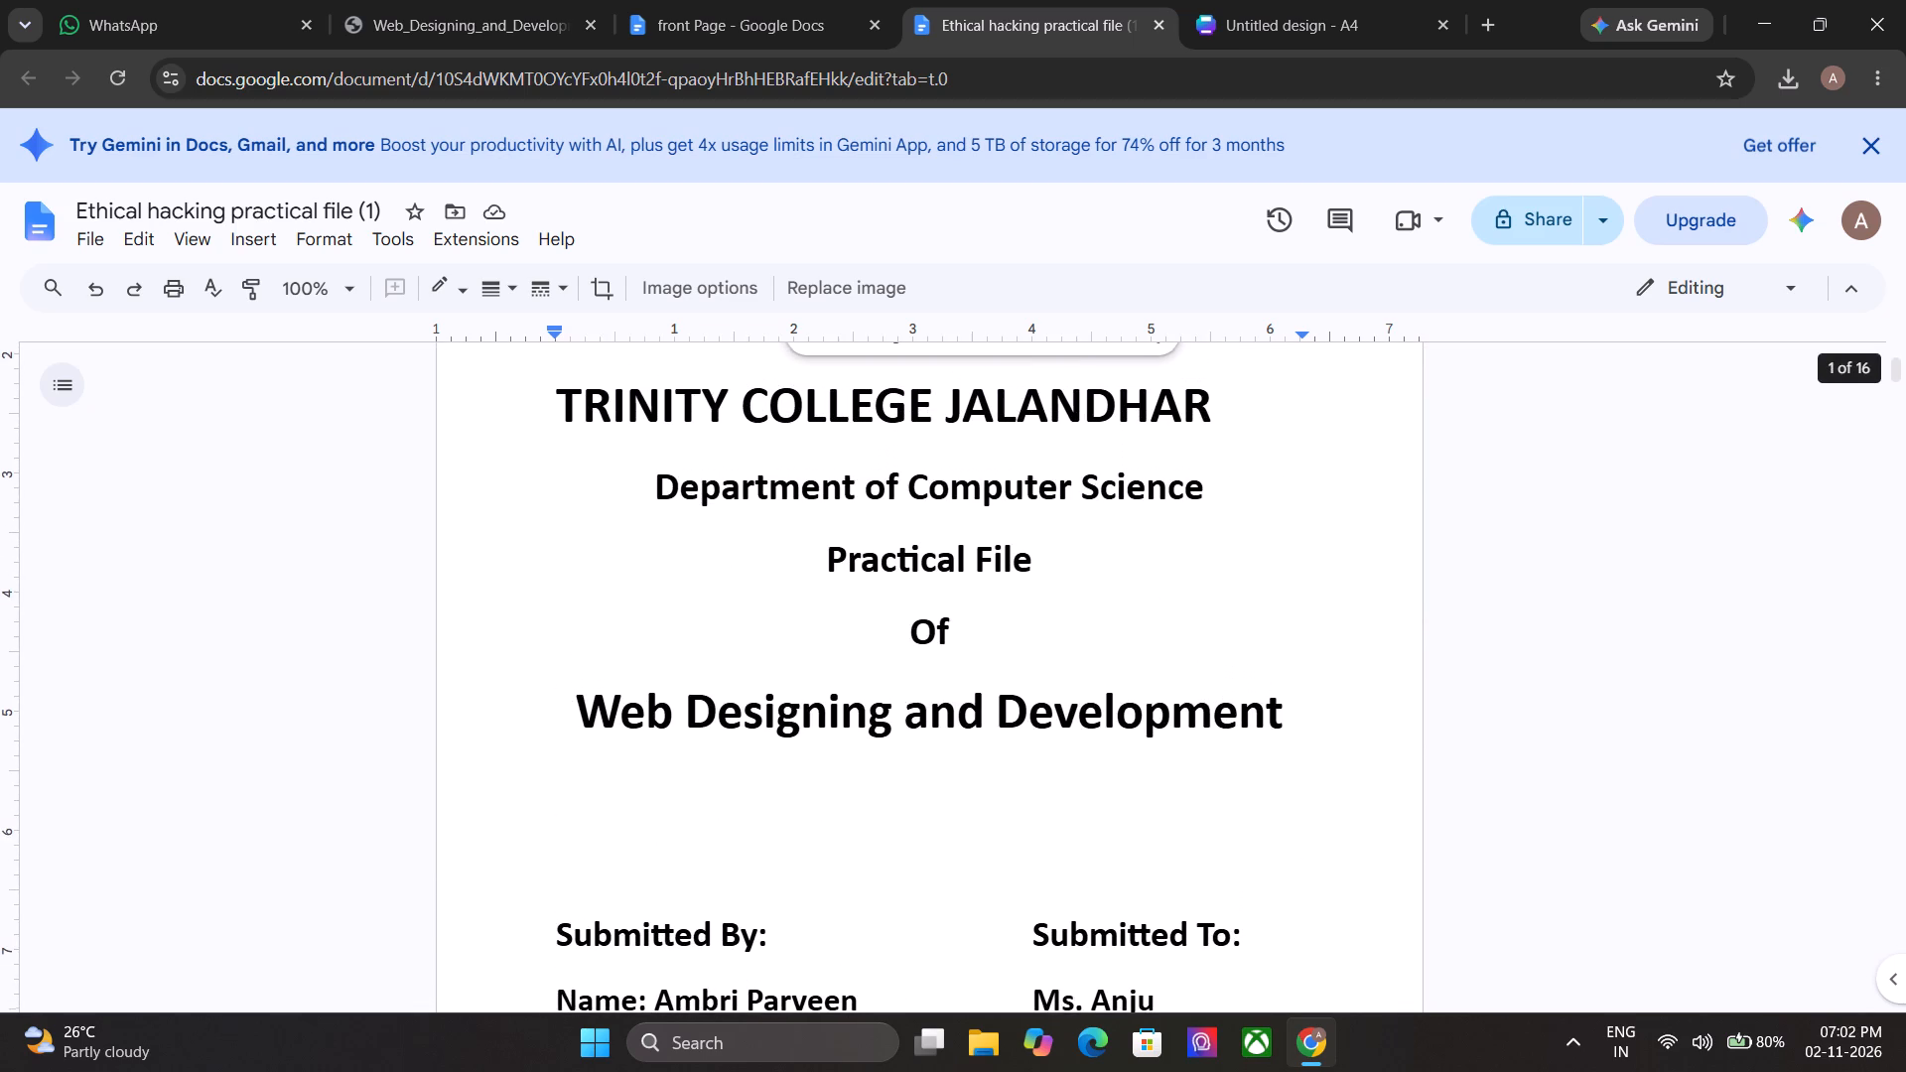
left_click_drag(577, 702, 1282, 713)
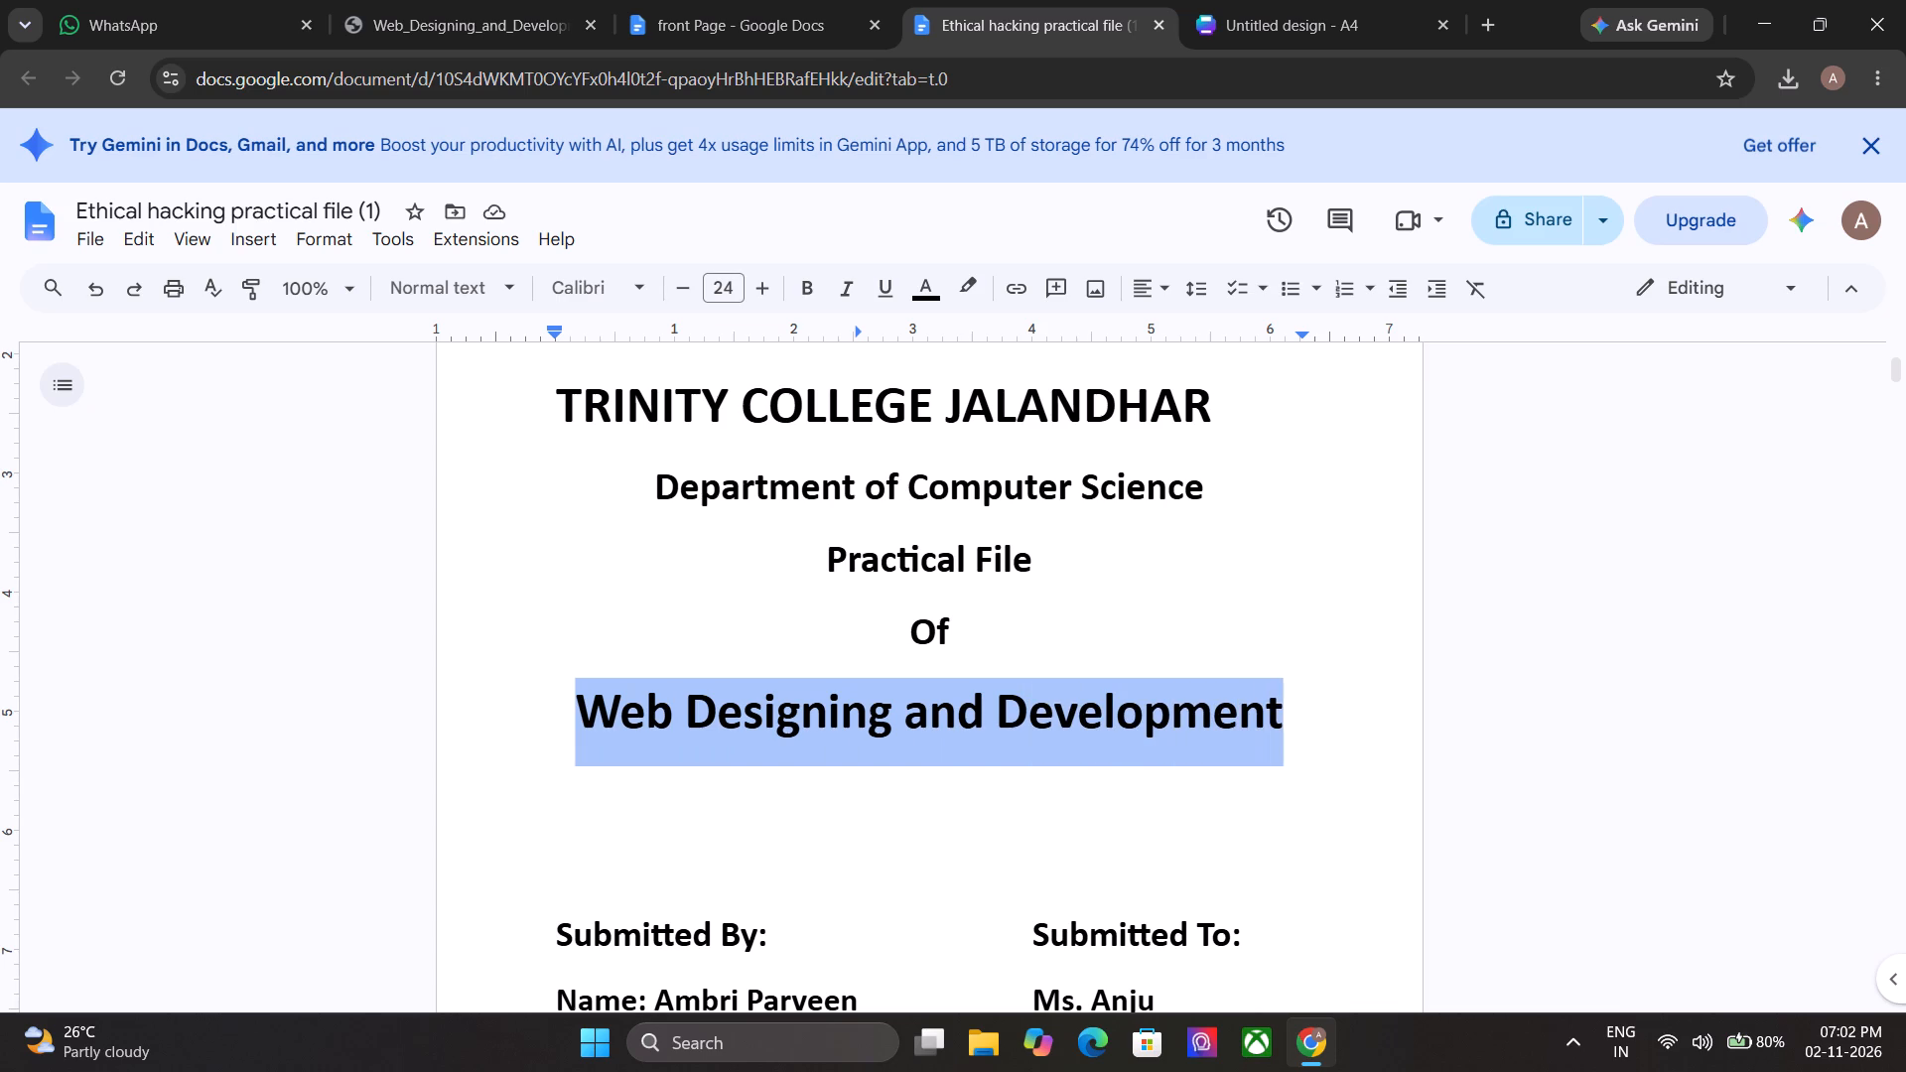
left_click_drag(1282, 713, 1294, 713)
key("BackSpace")
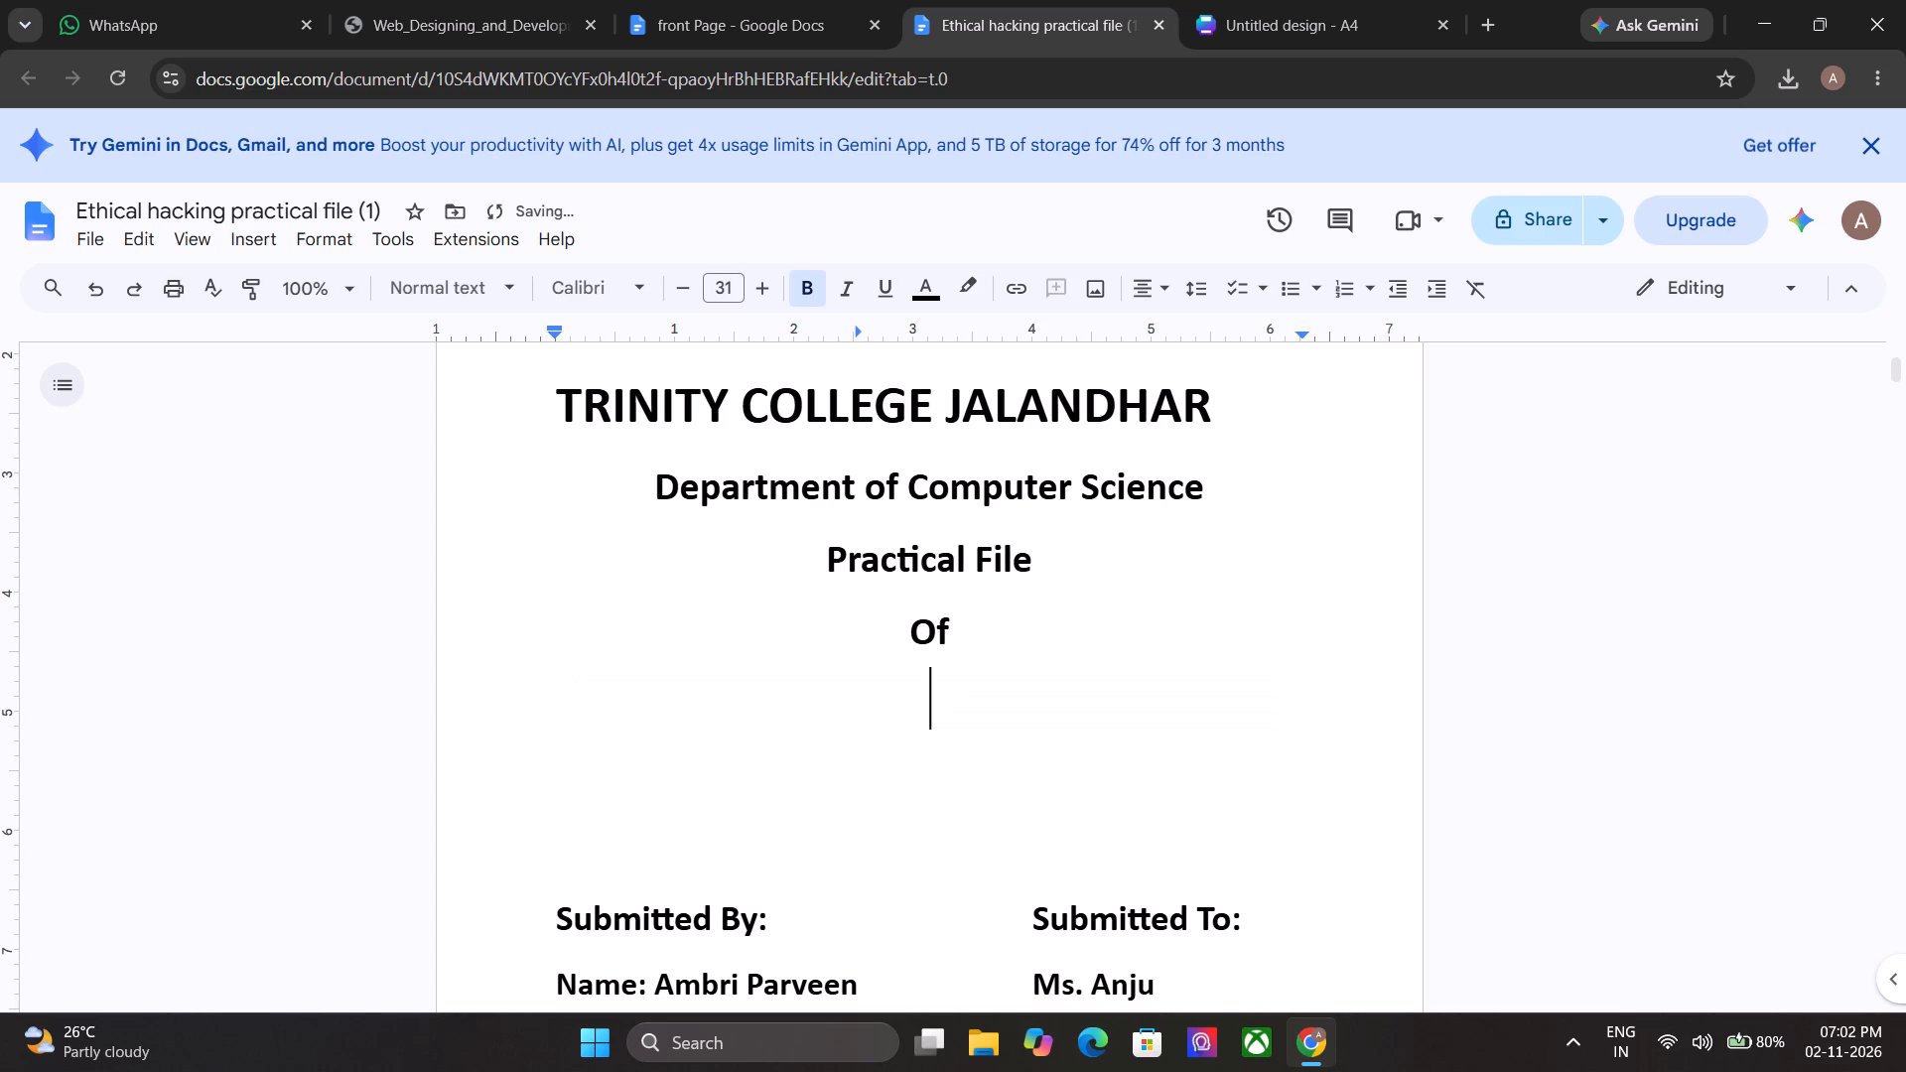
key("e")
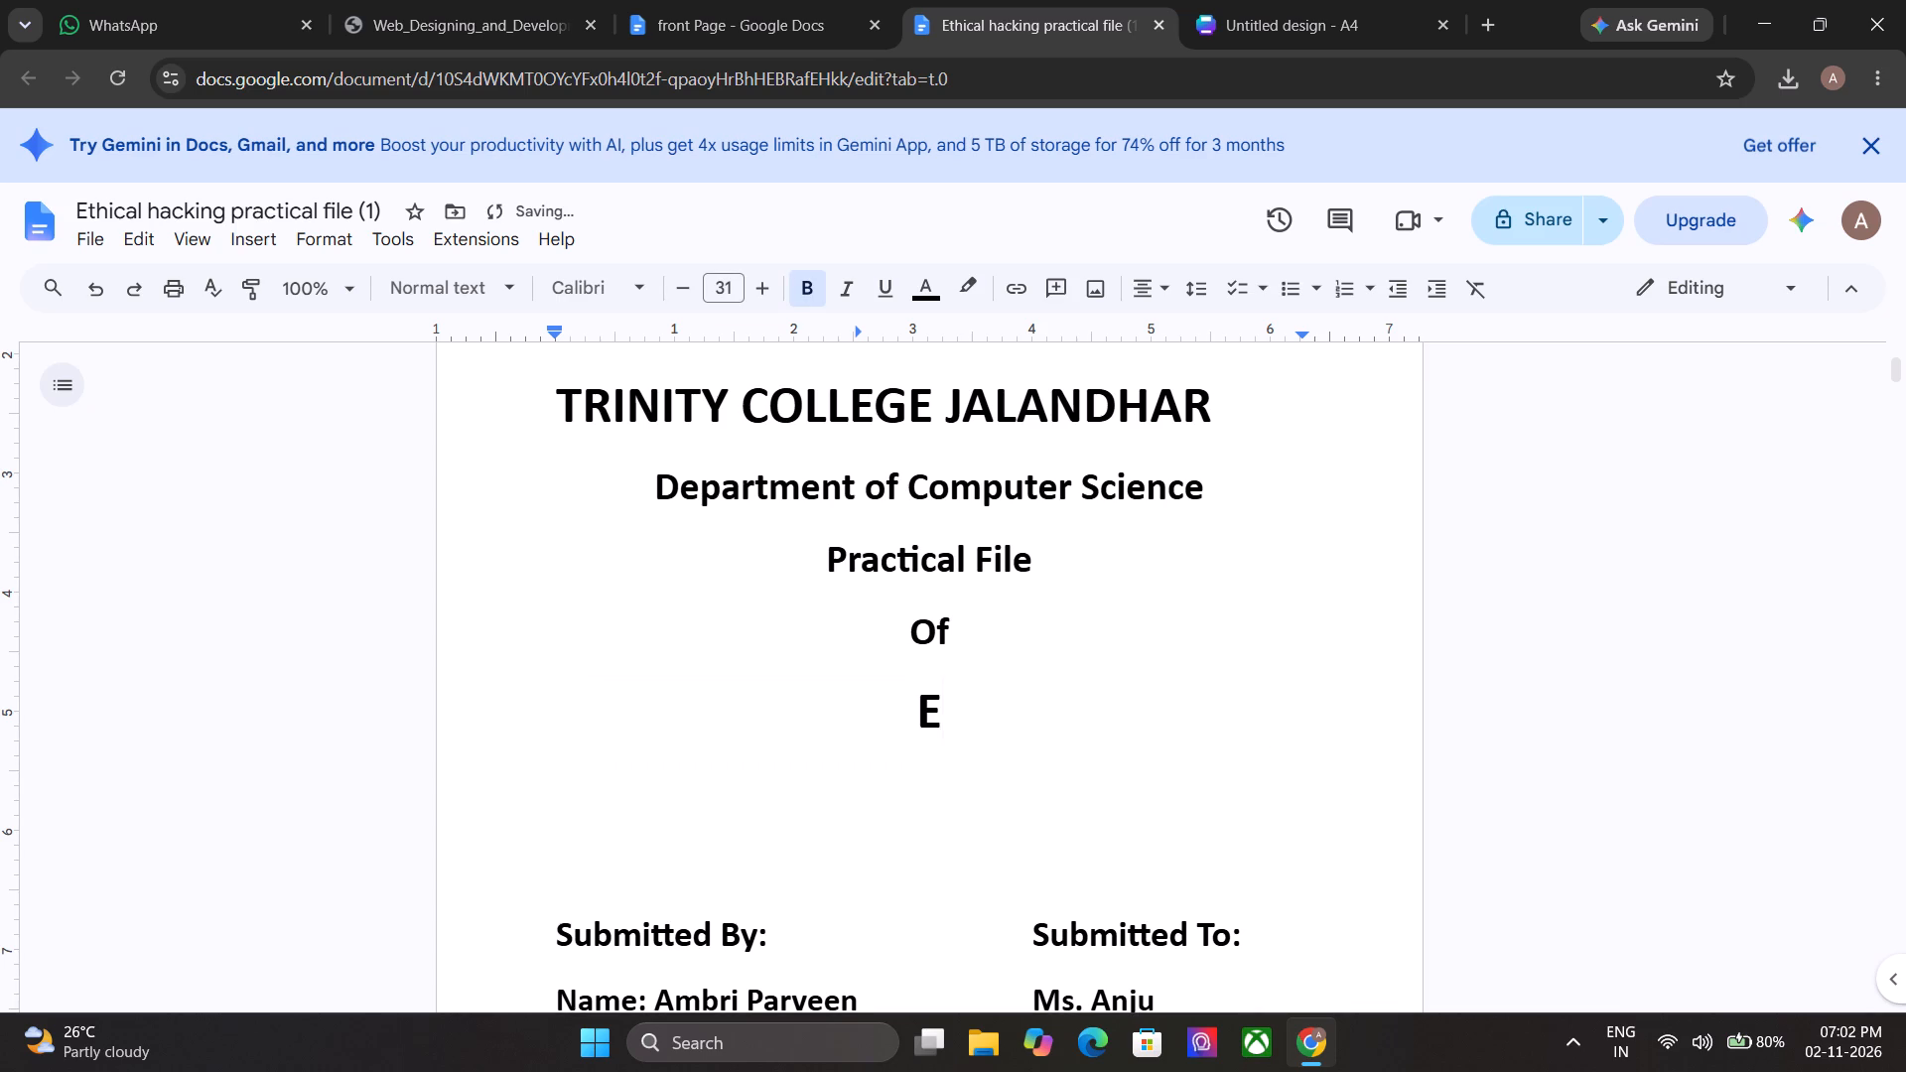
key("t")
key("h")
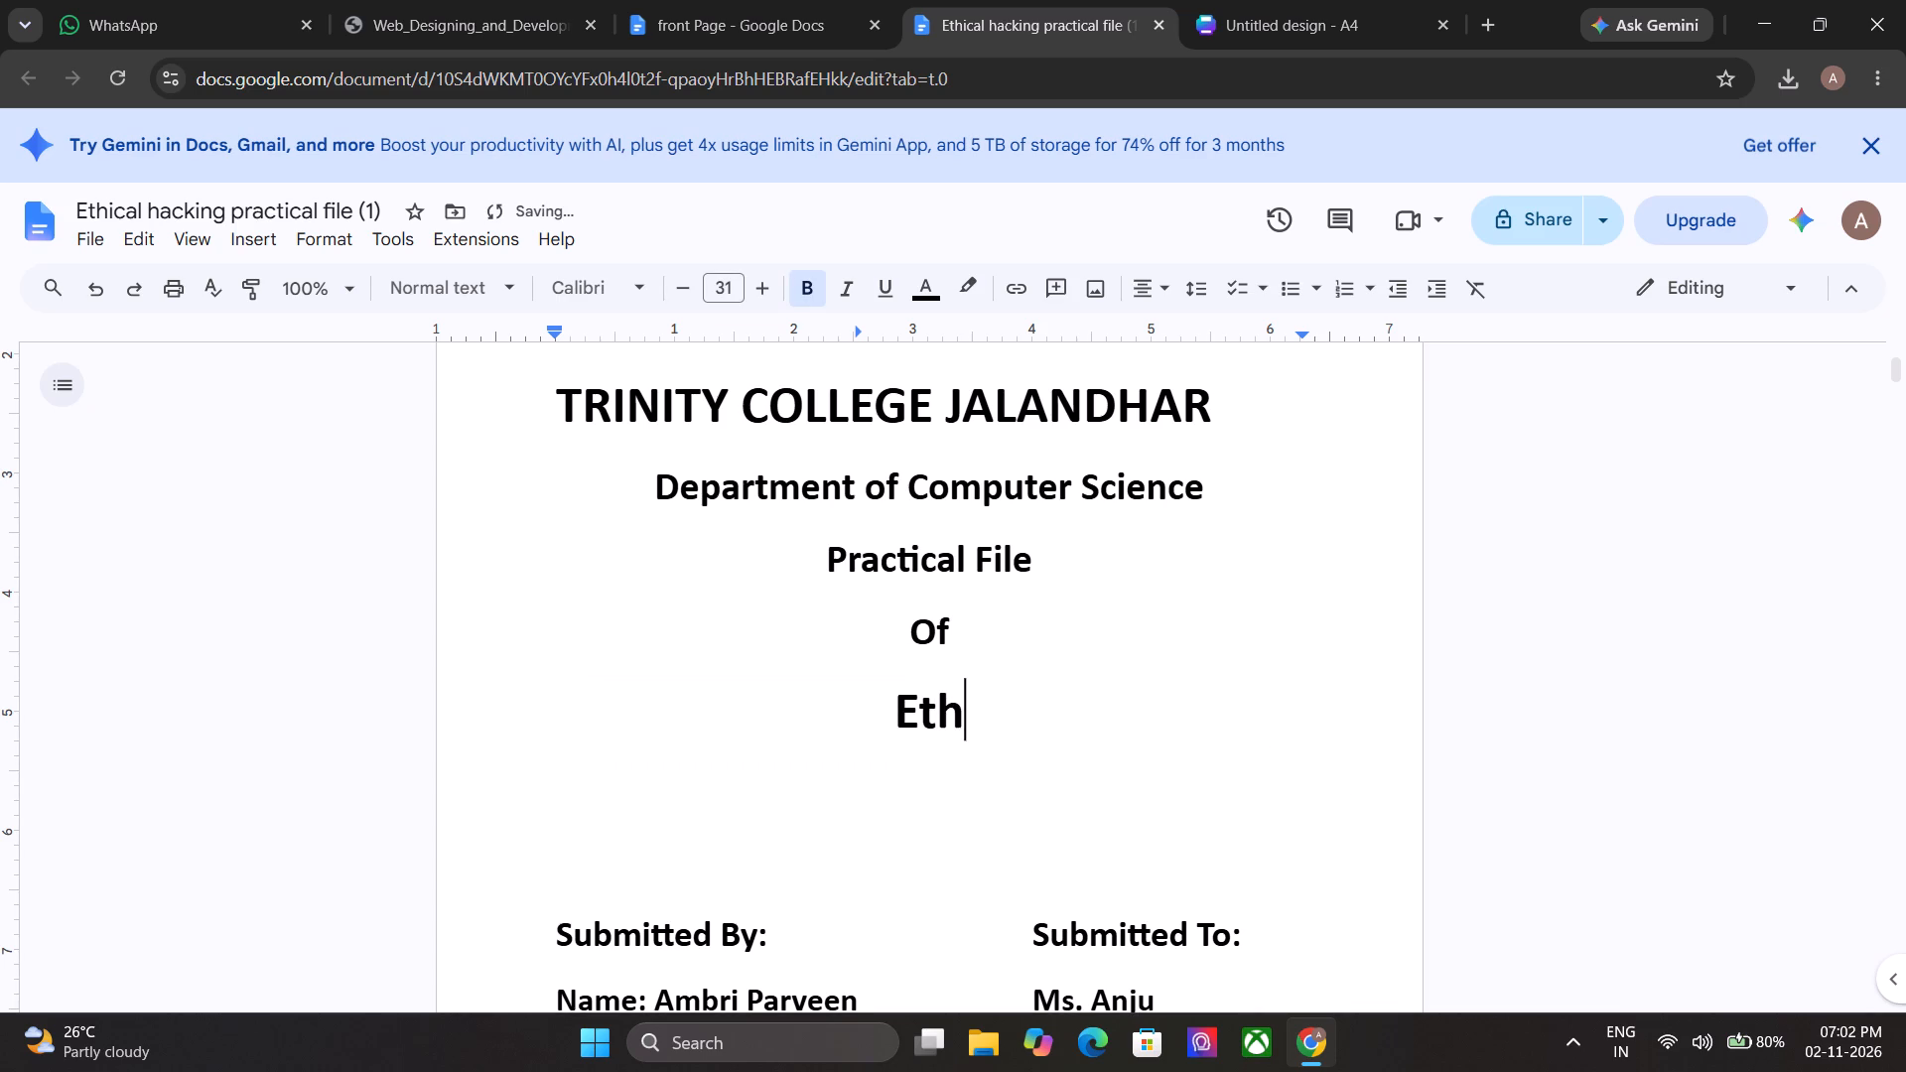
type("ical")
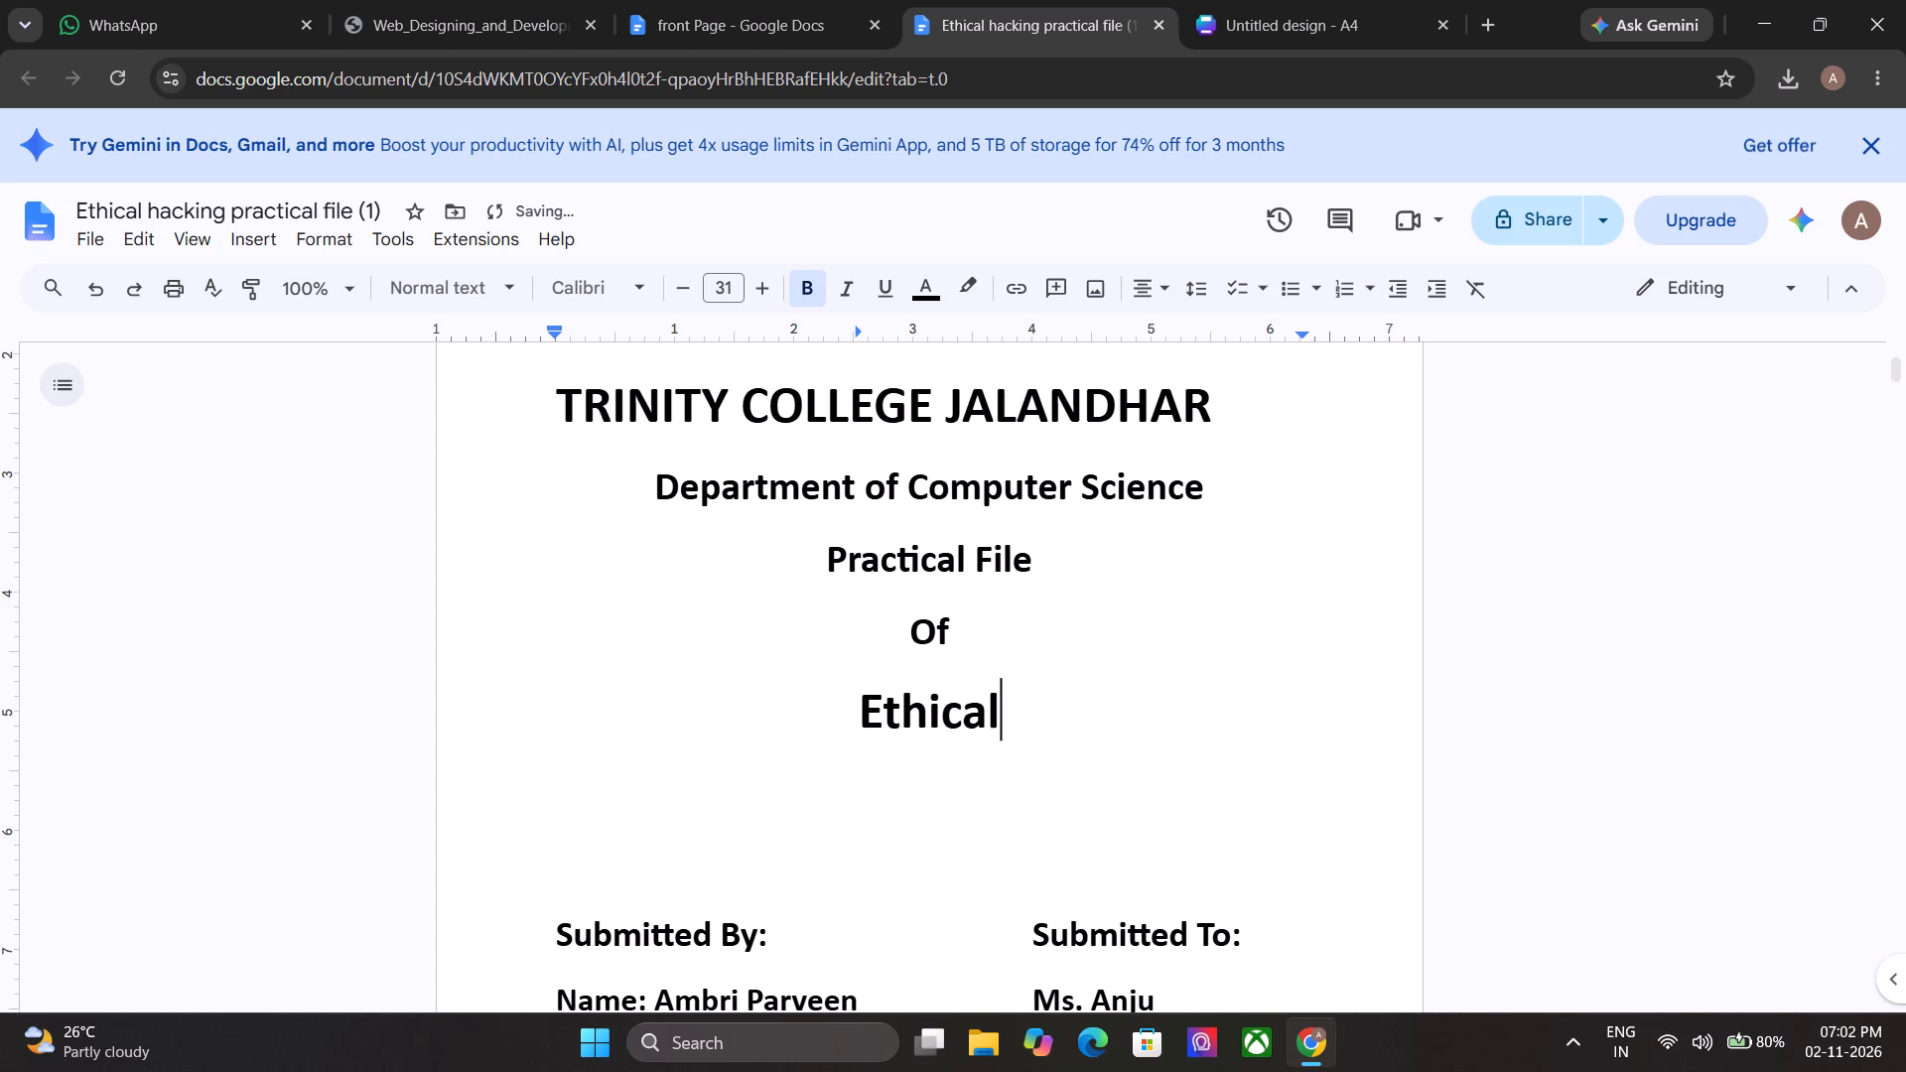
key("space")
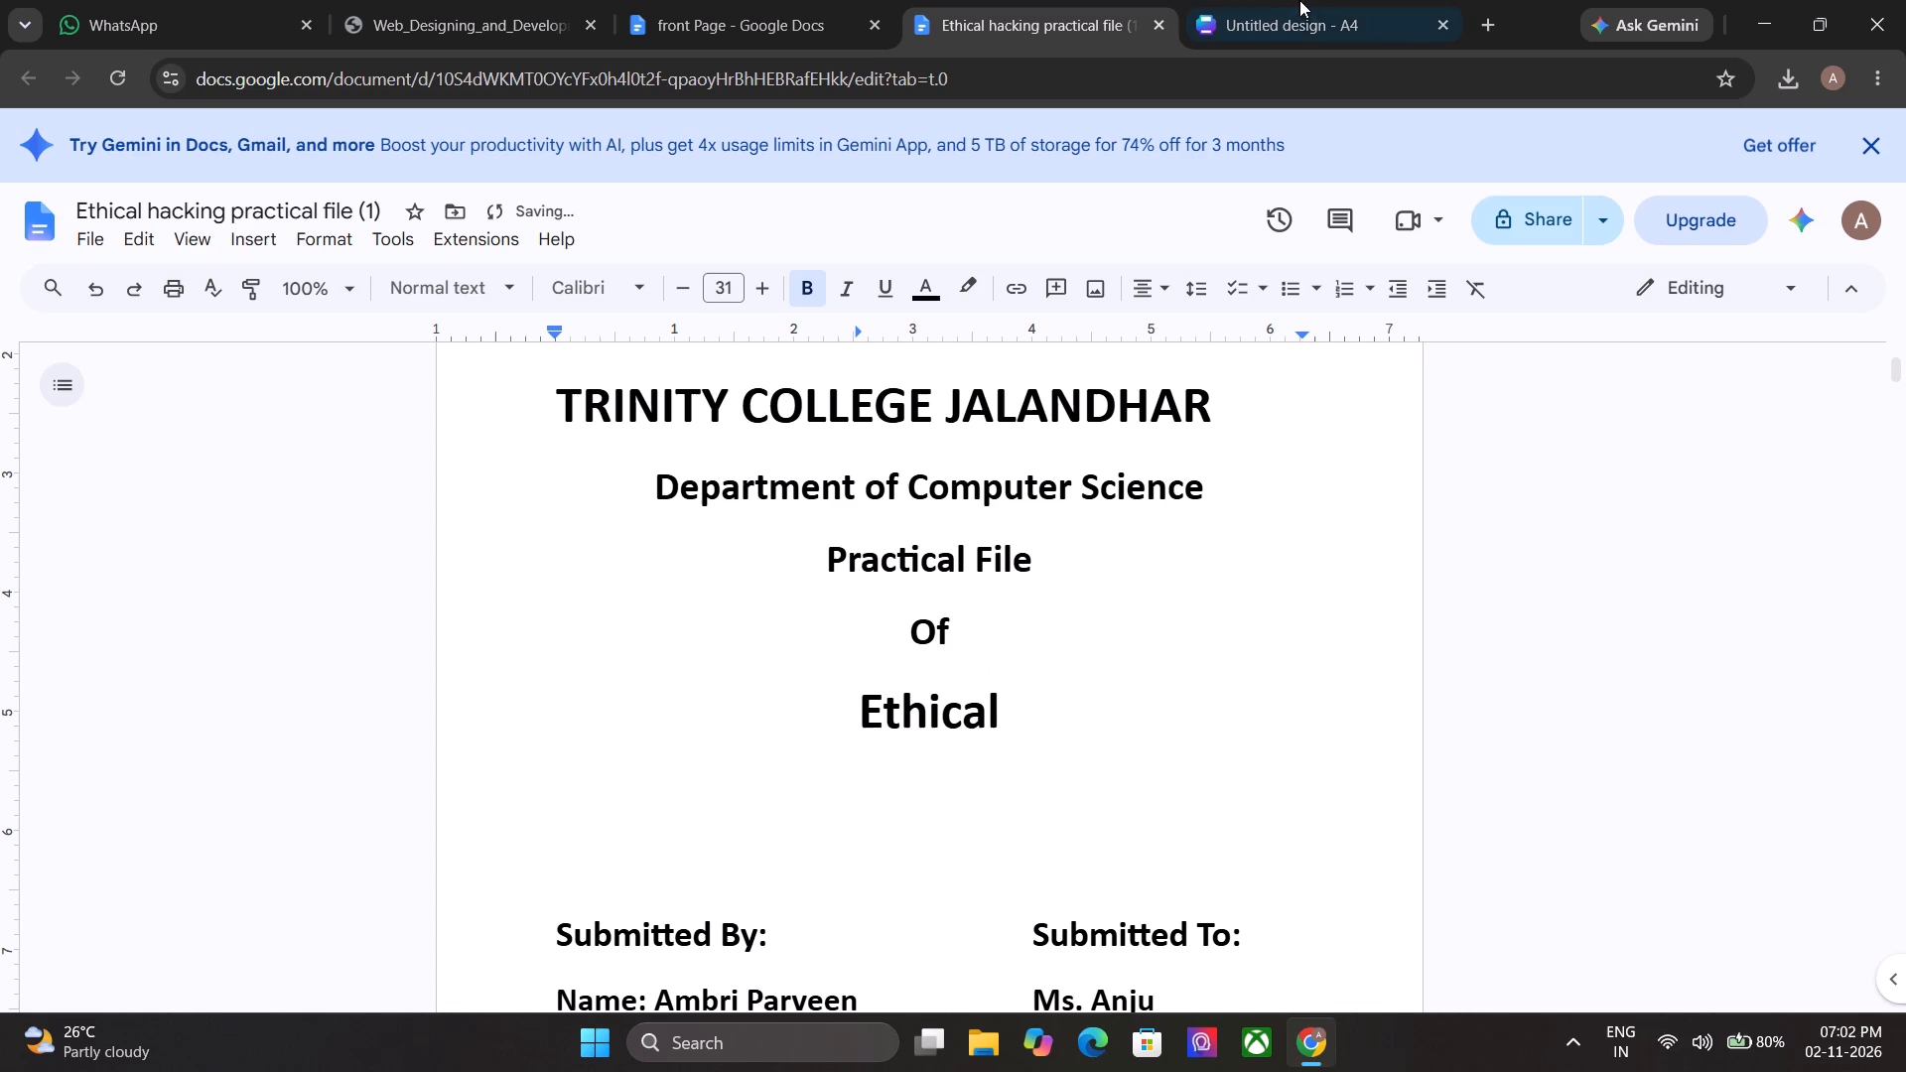
left_click(774, 0)
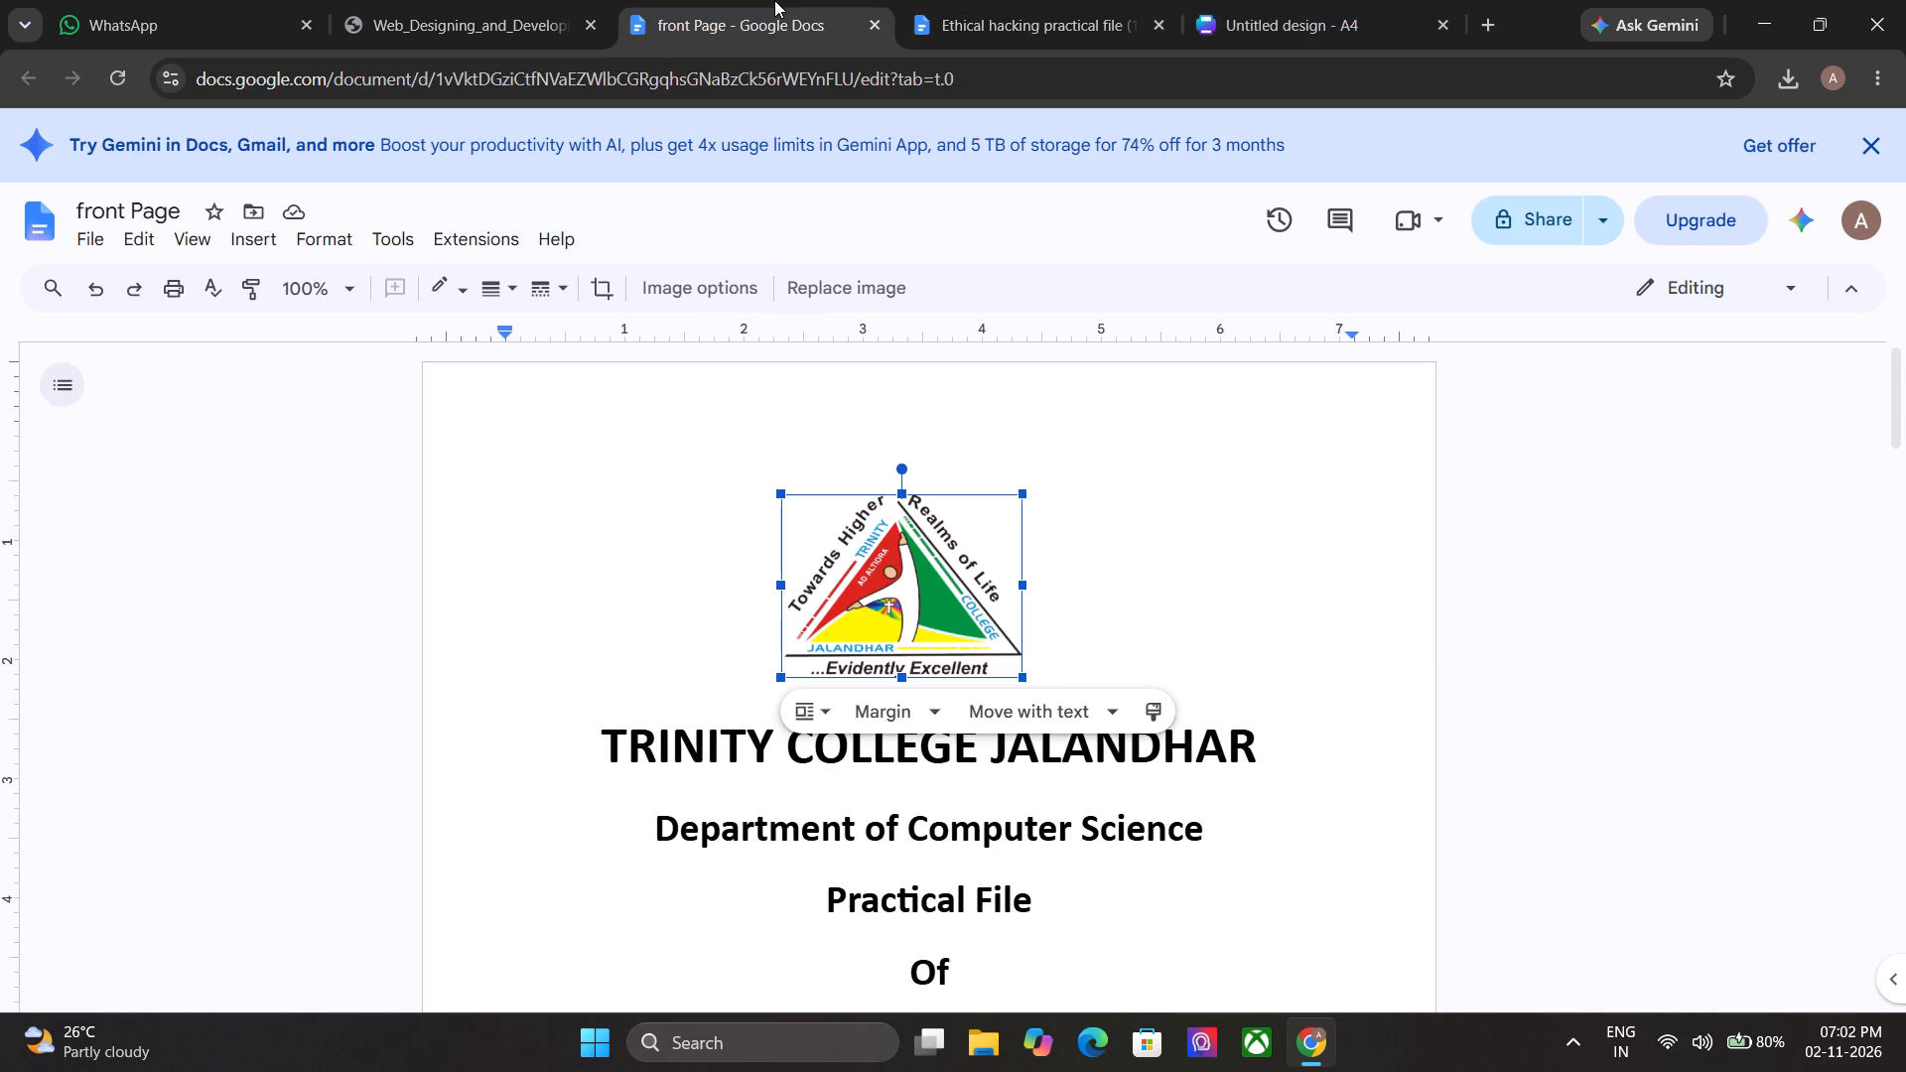
scroll(981, 411, "down", 1)
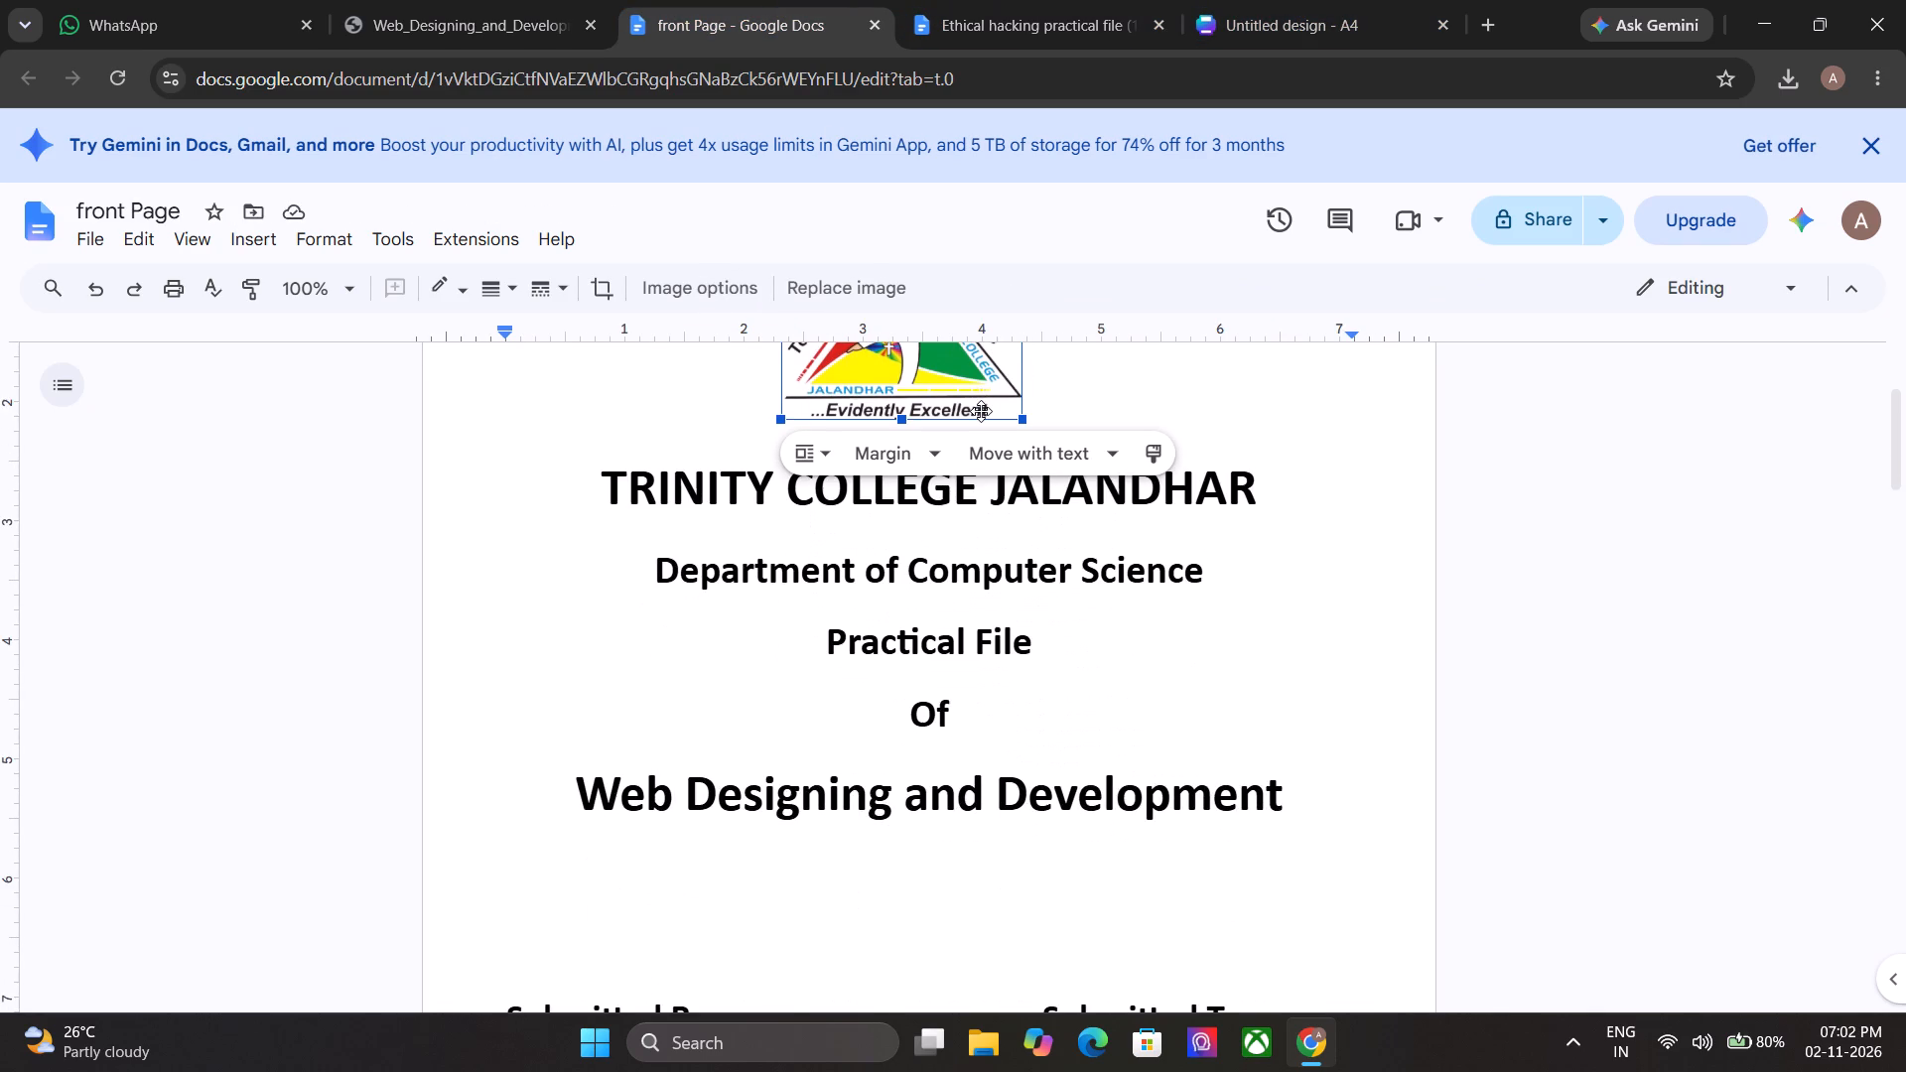
scroll(981, 411, "down", 1)
left_click(1049, 29)
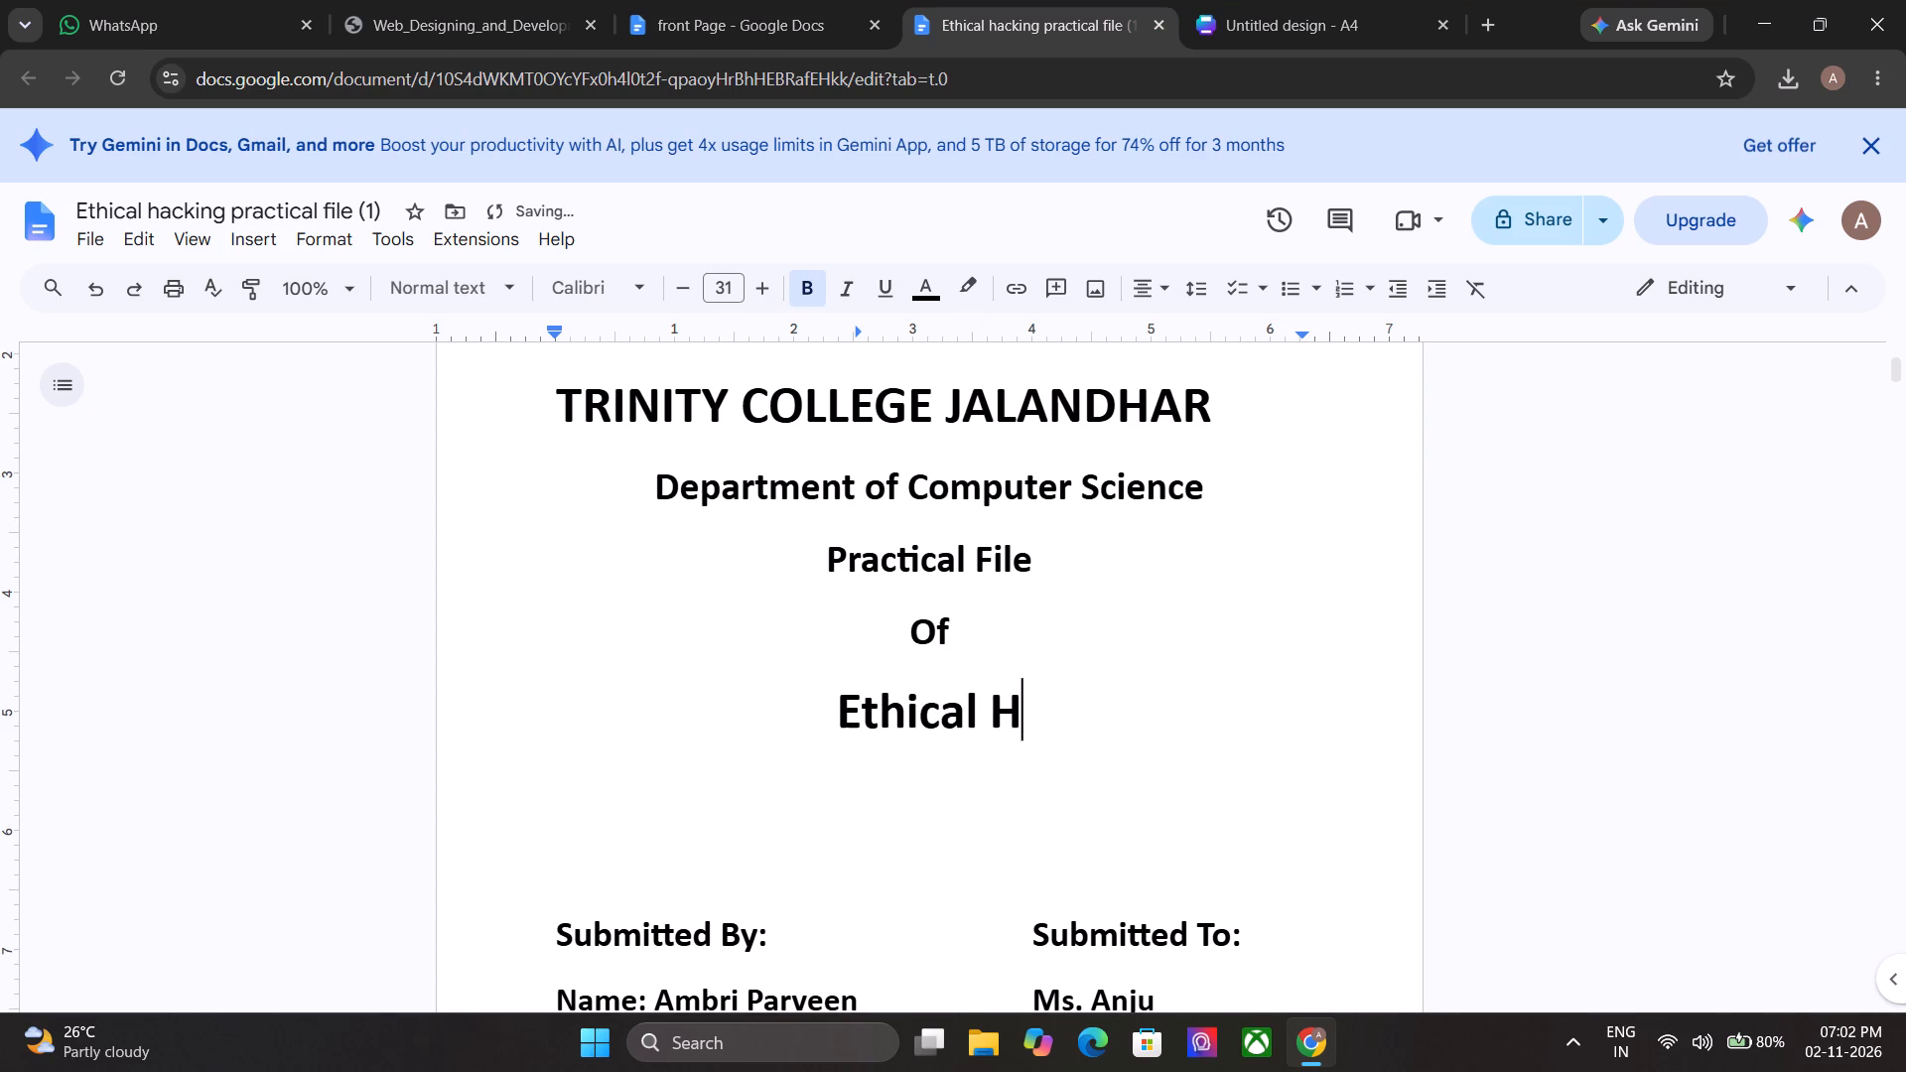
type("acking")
Compare the practical file's cover layout and its Submitted By and Submitted To details with the front Page document.
scroll(1021, 725, "down", 1)
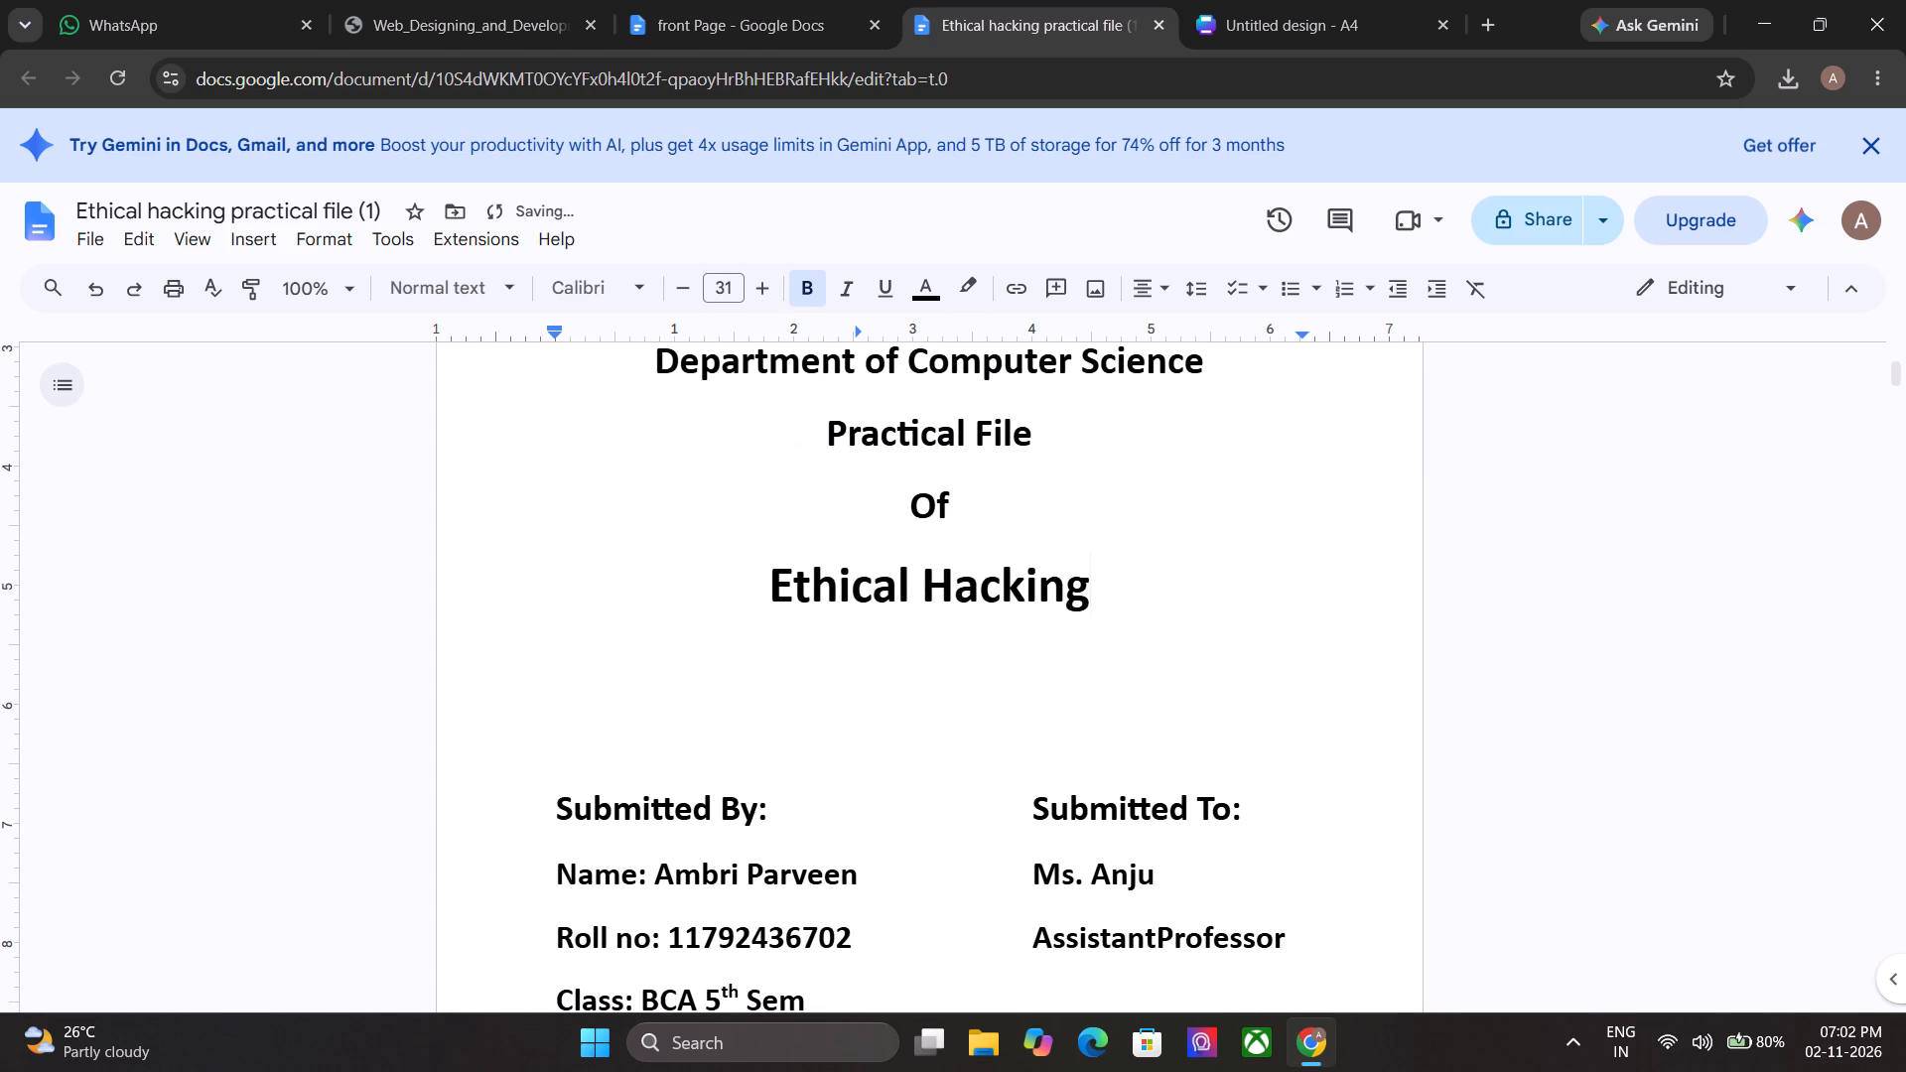
left_click(736, 0)
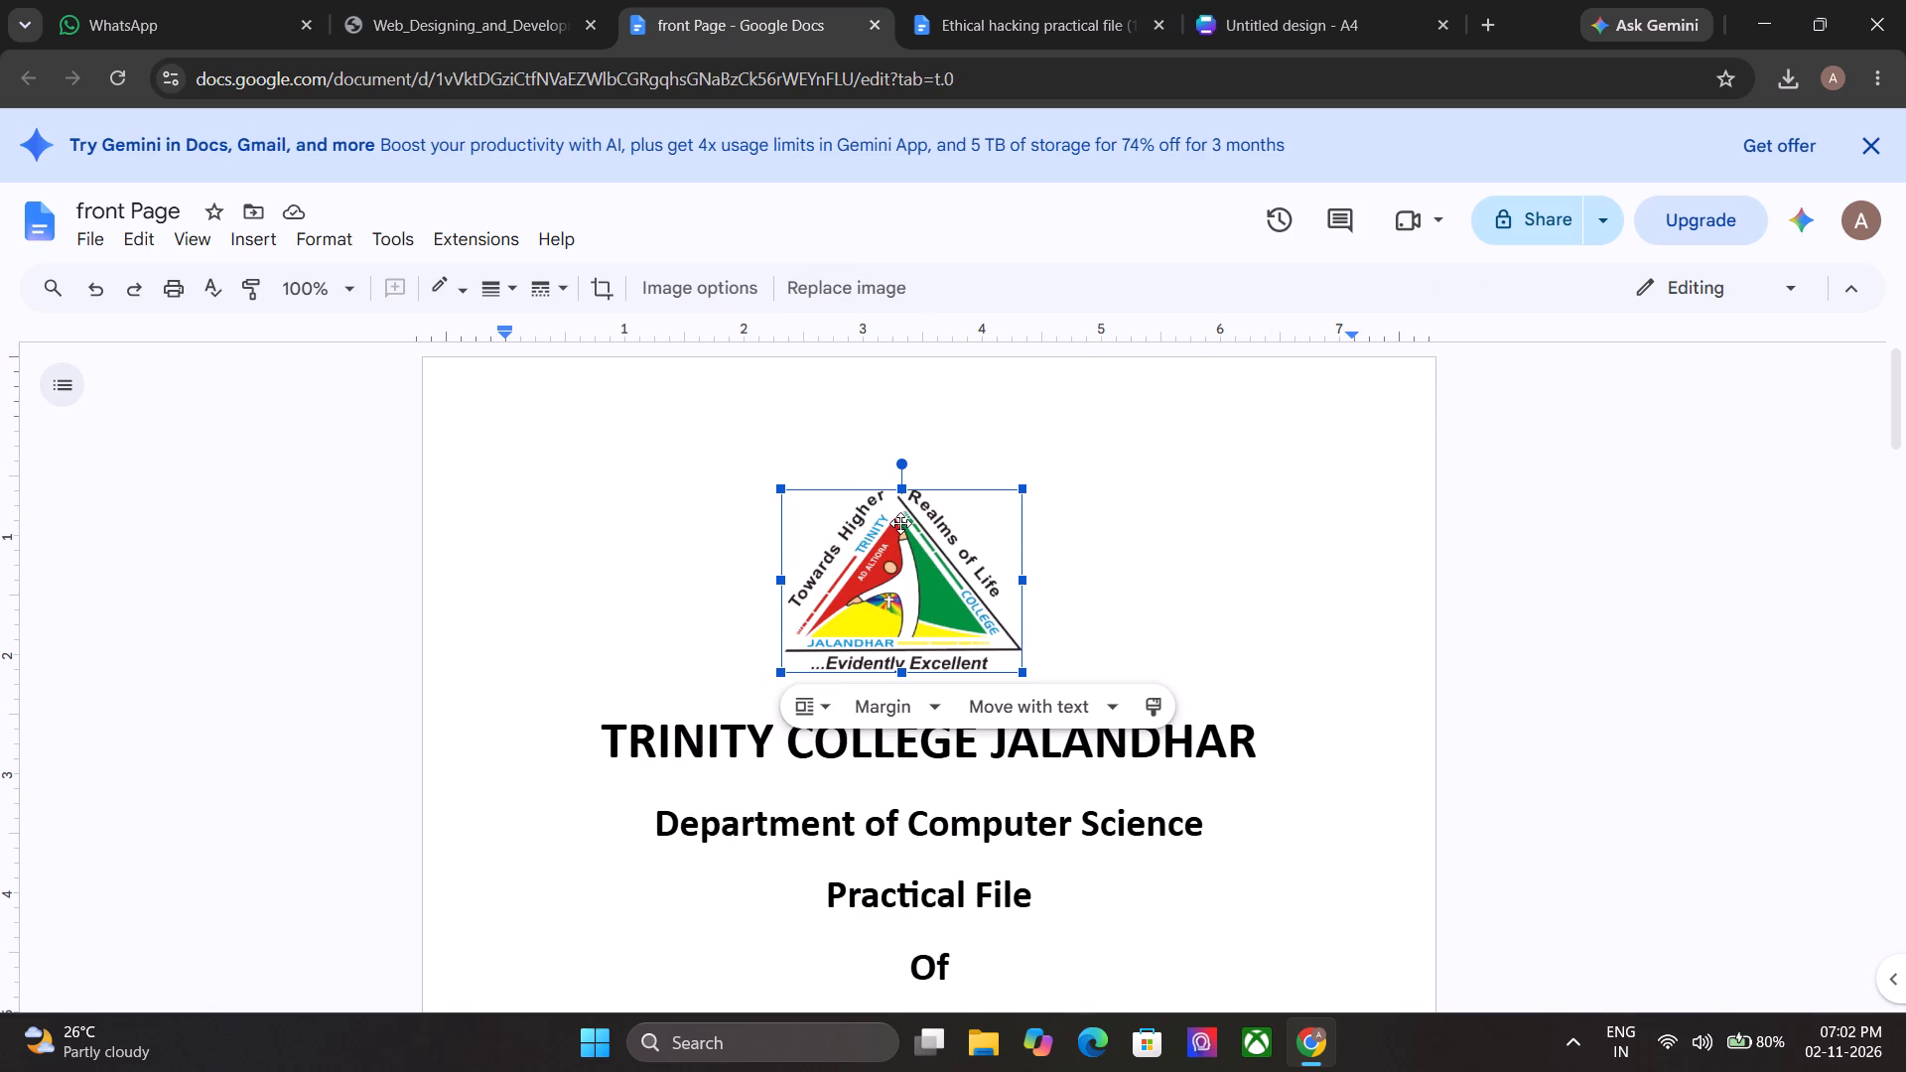
scroll(900, 523, "down", 3)
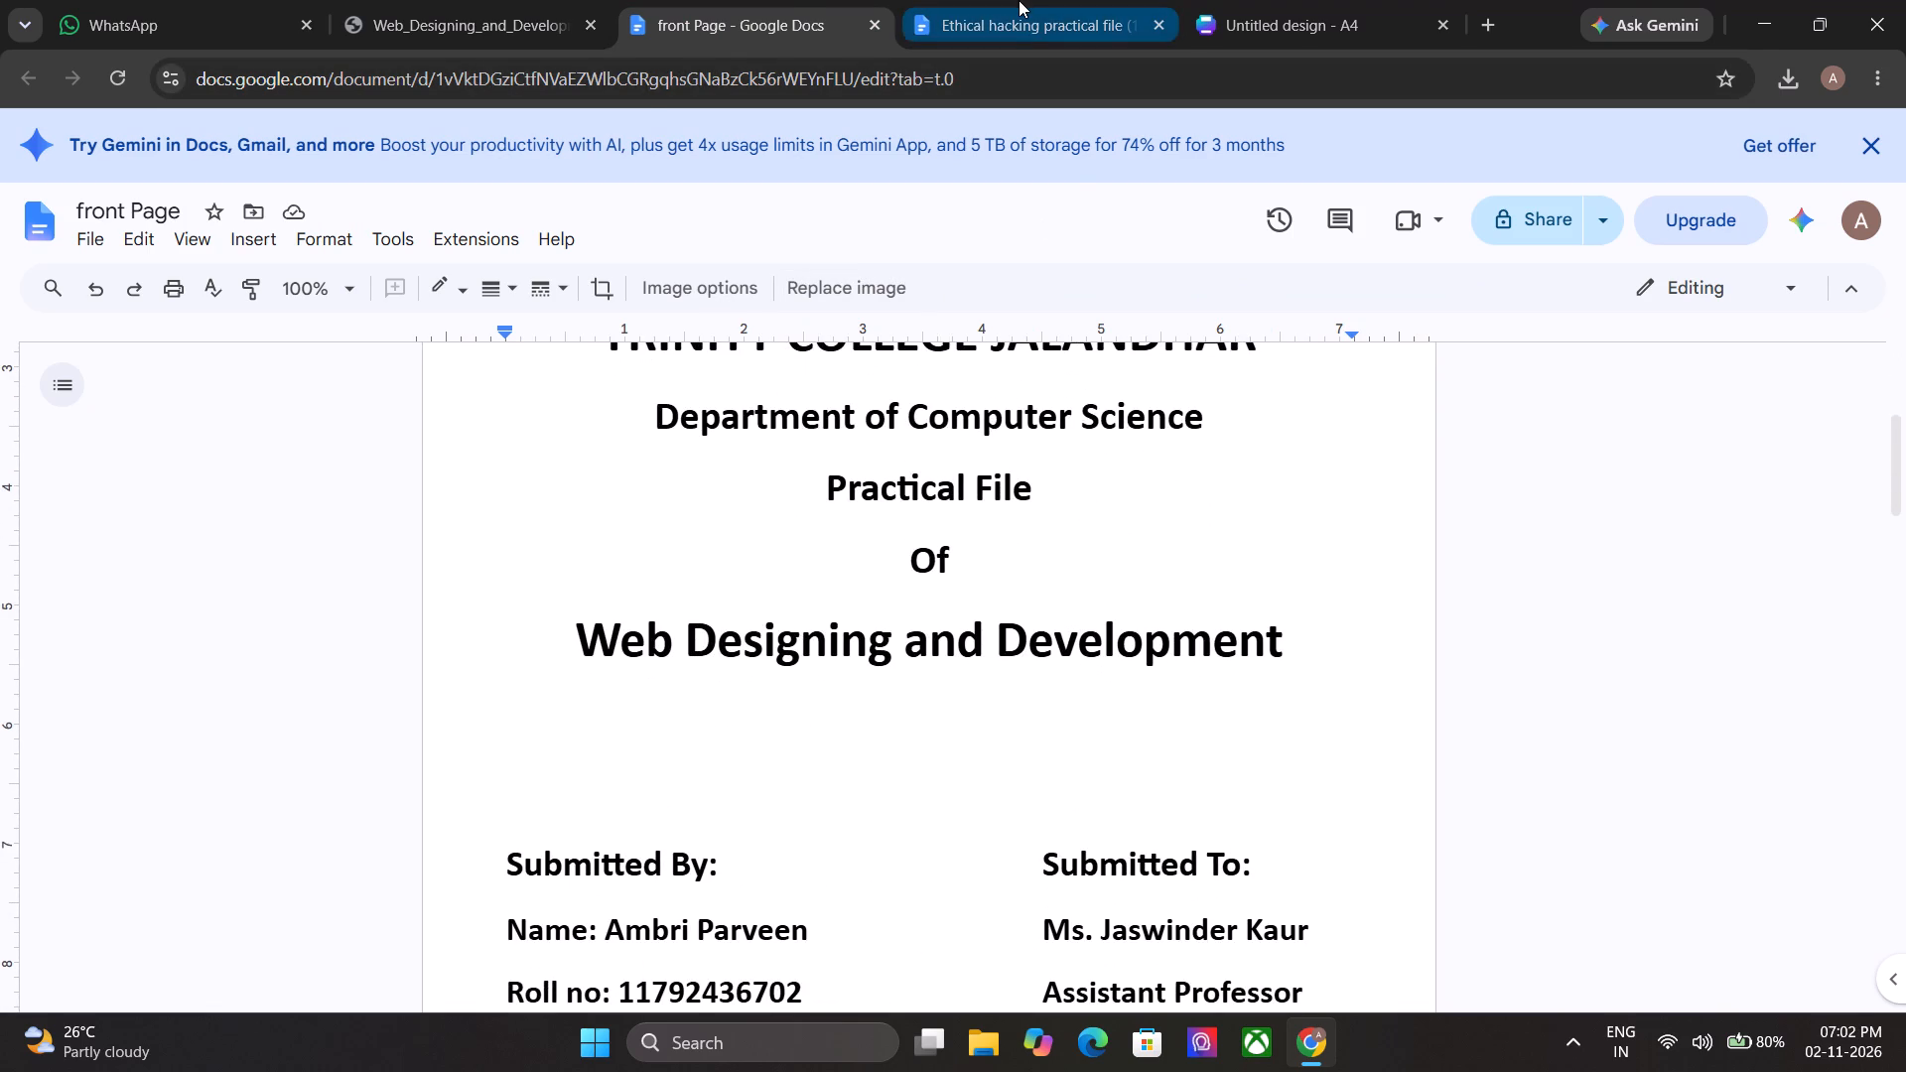
left_click(1019, 0)
scroll(975, 724, "down", 1)
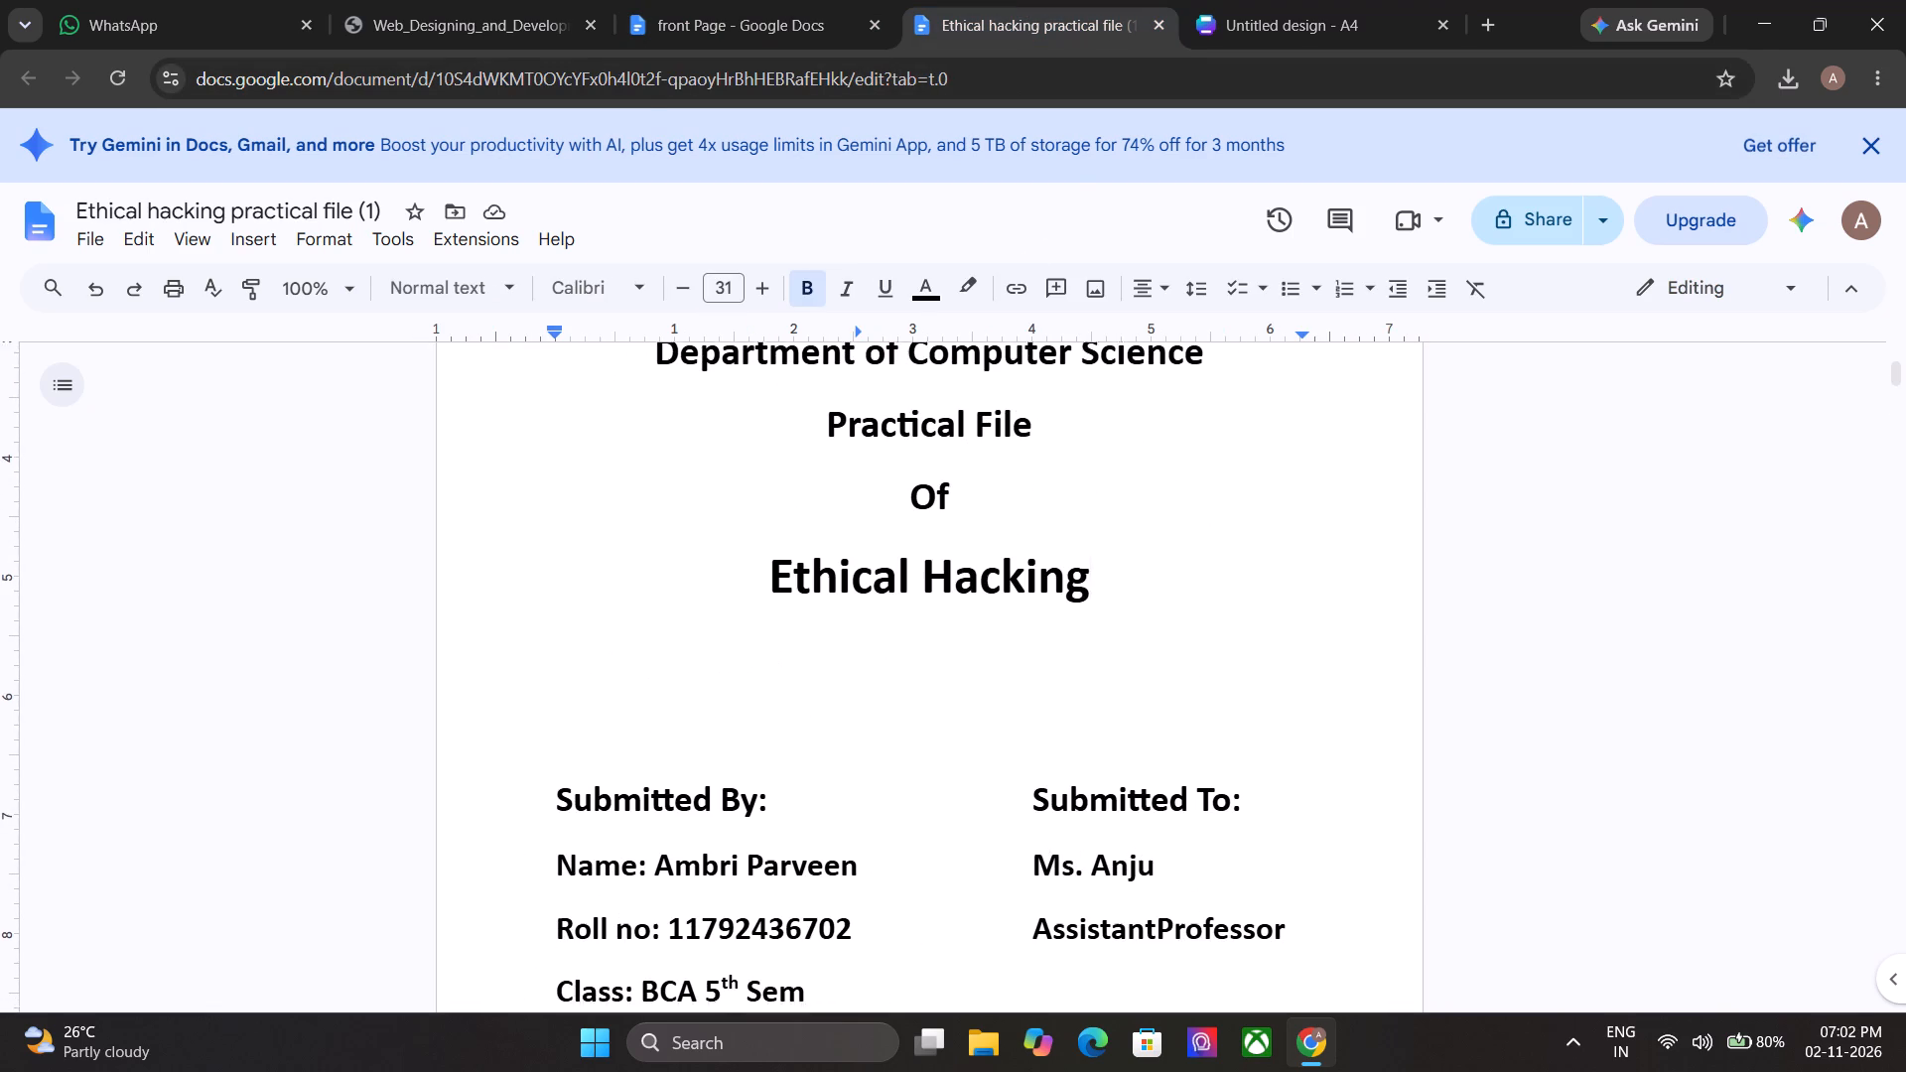
scroll(975, 724, "down", 2)
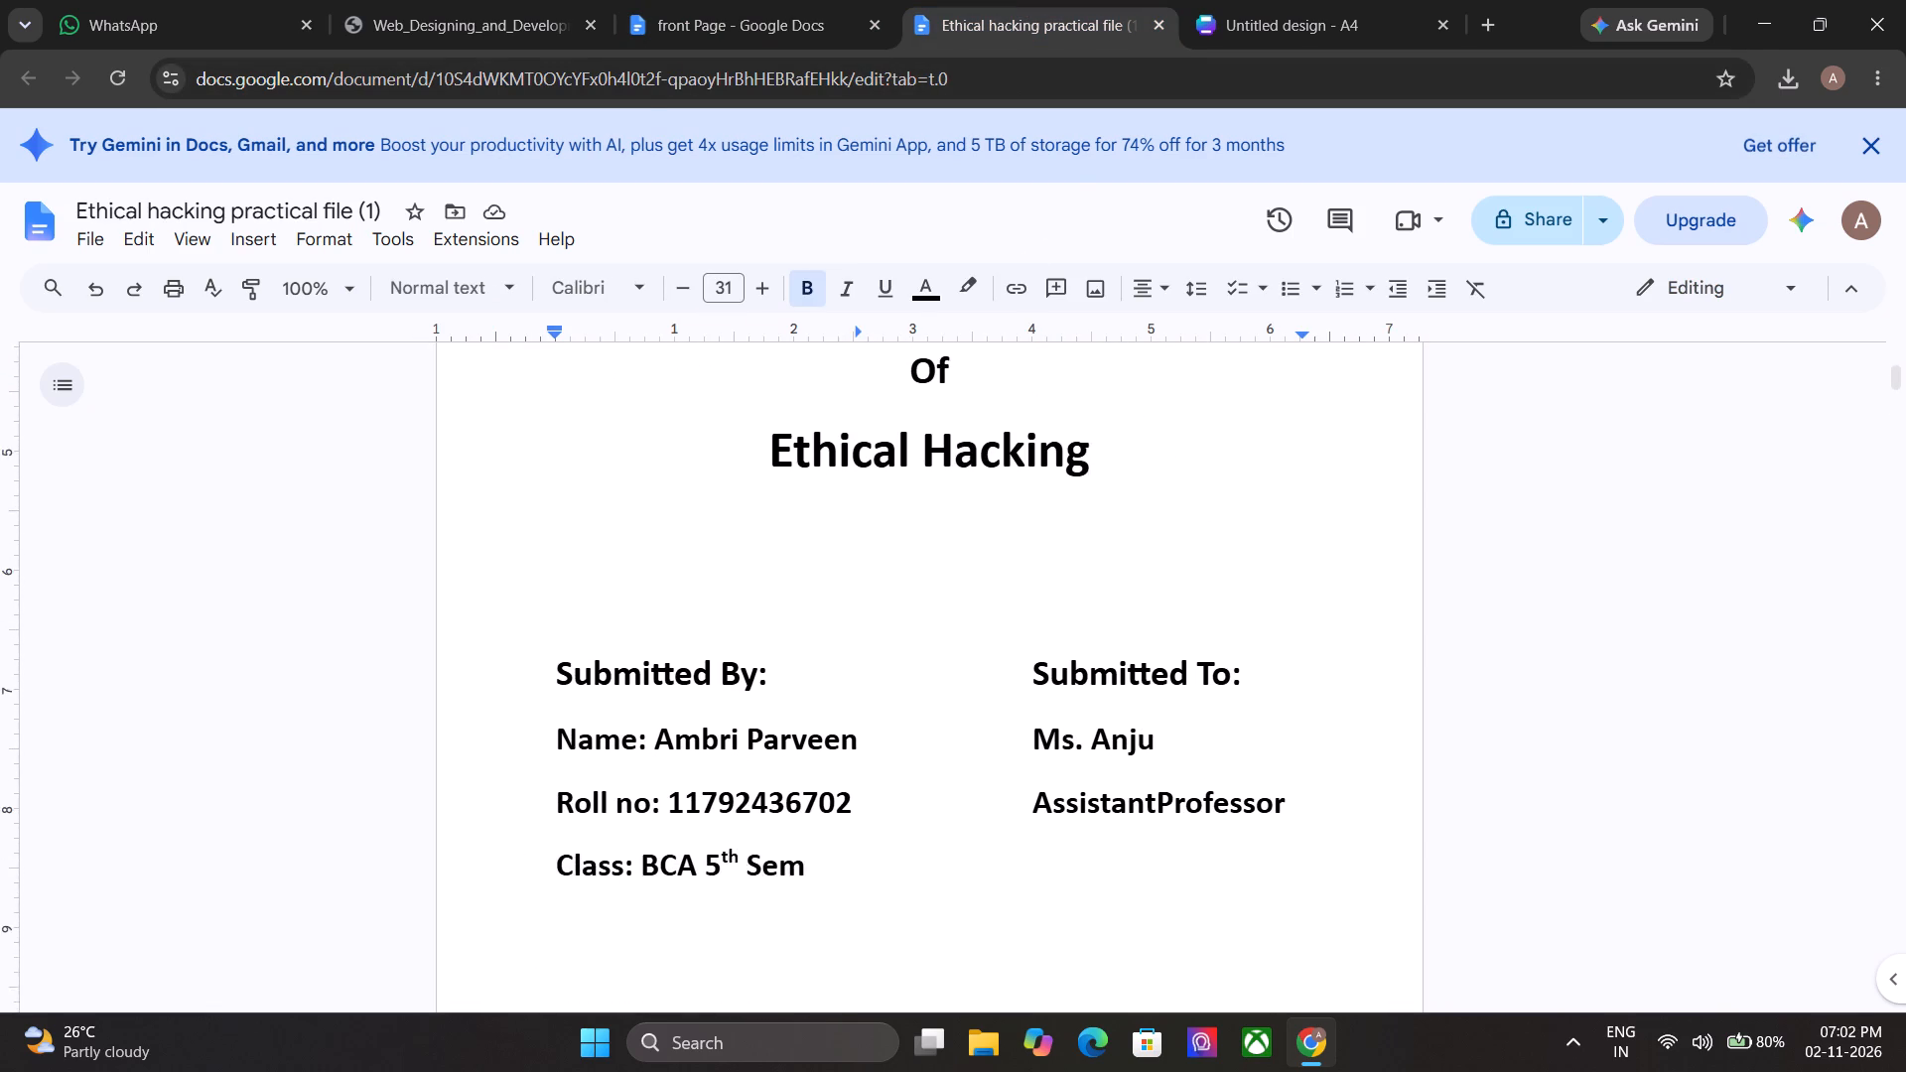
scroll(975, 724, "down", 3)
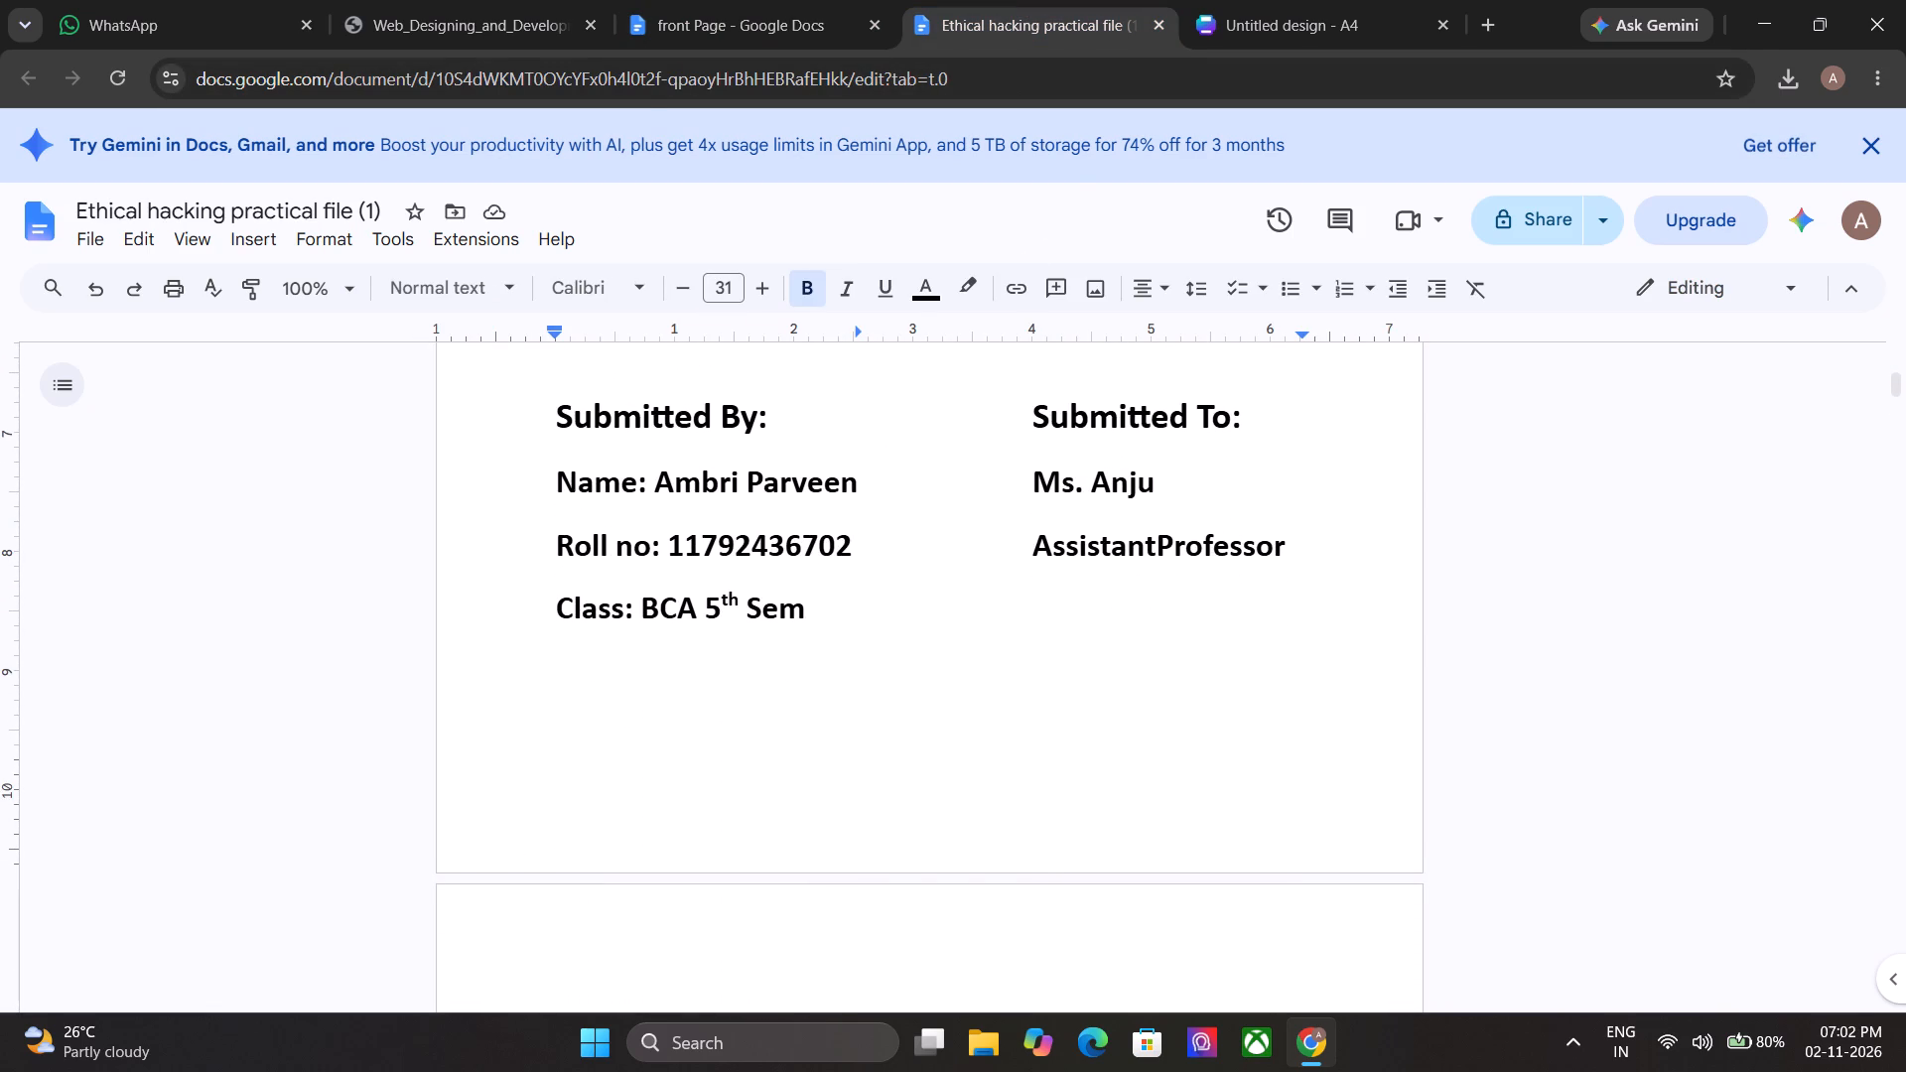
scroll(921, 741, "up", 3)
Review the whole practical file from the cover through the Q1 to Q6 answers to the last page for layout.
scroll(921, 741, "down", 1)
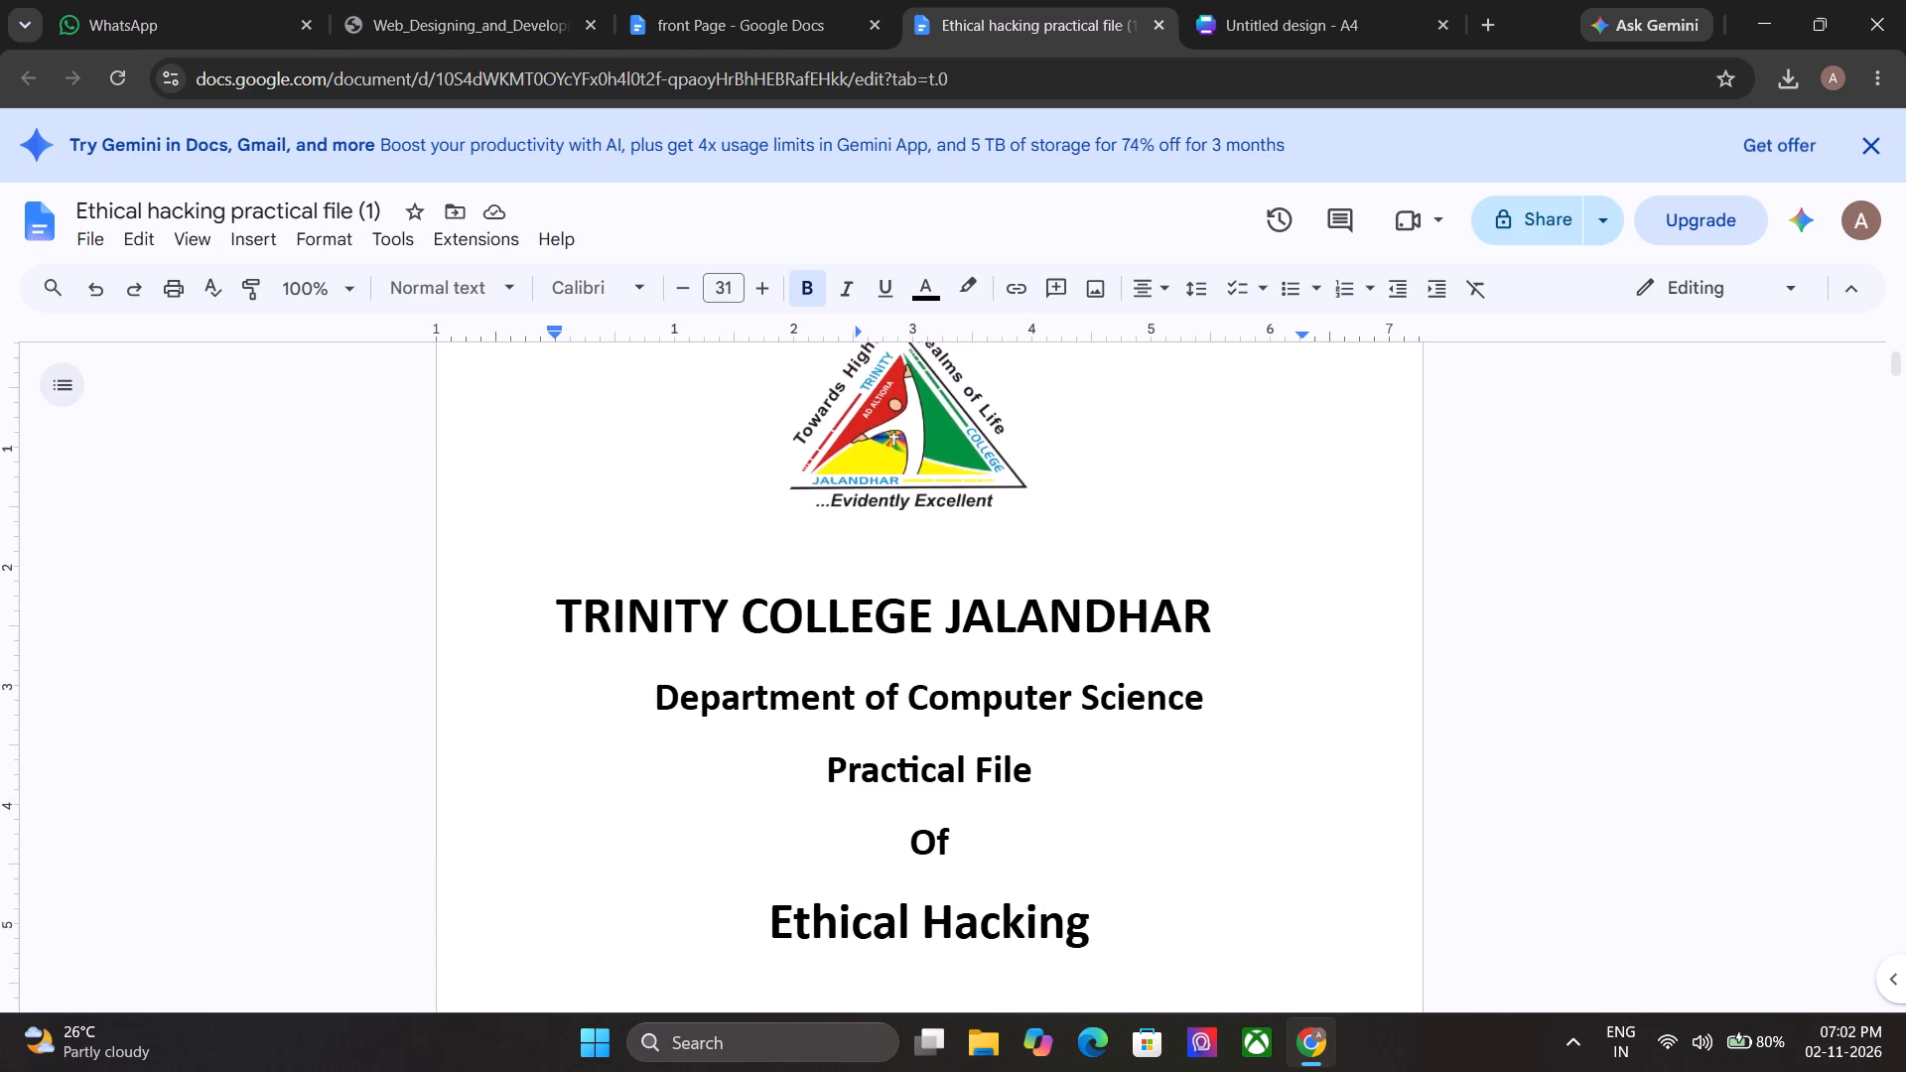
scroll(921, 741, "down", 6)
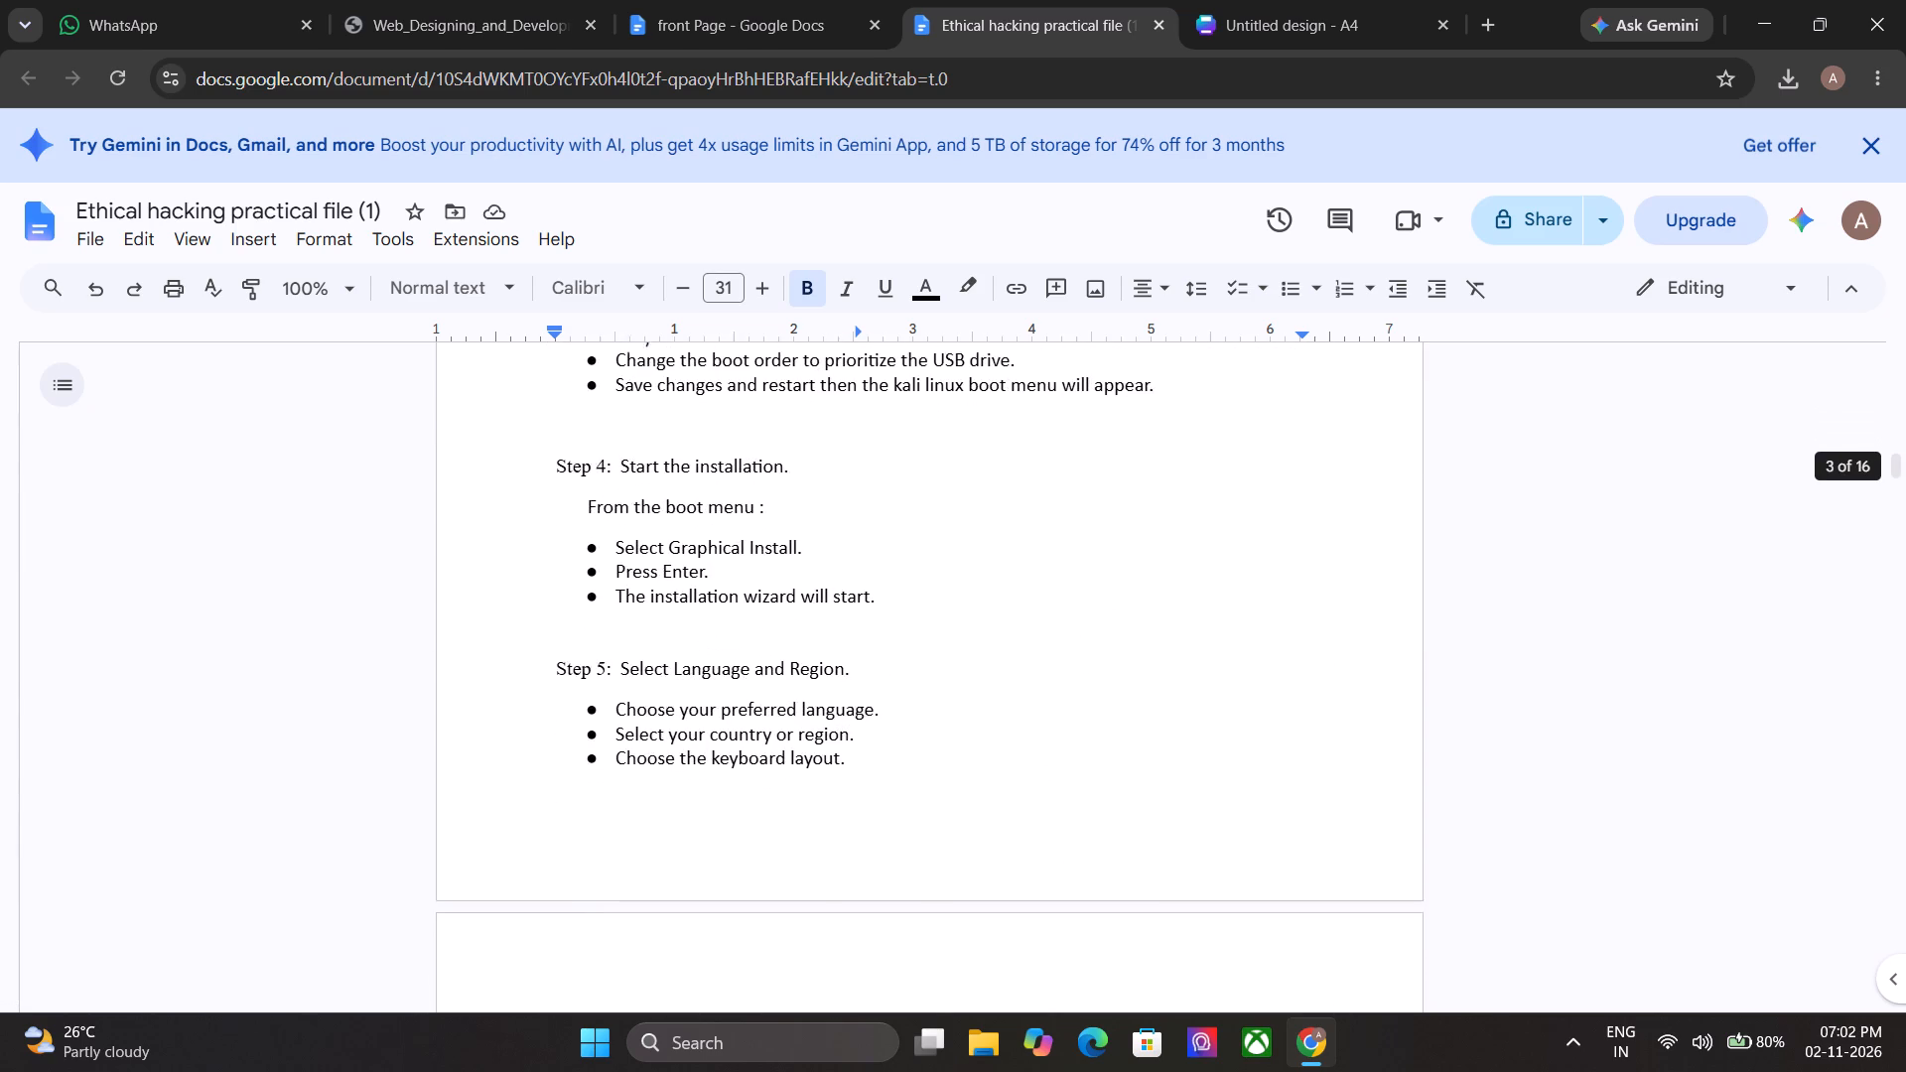
scroll(921, 741, "up", 4)
scroll(921, 741, "down", 6)
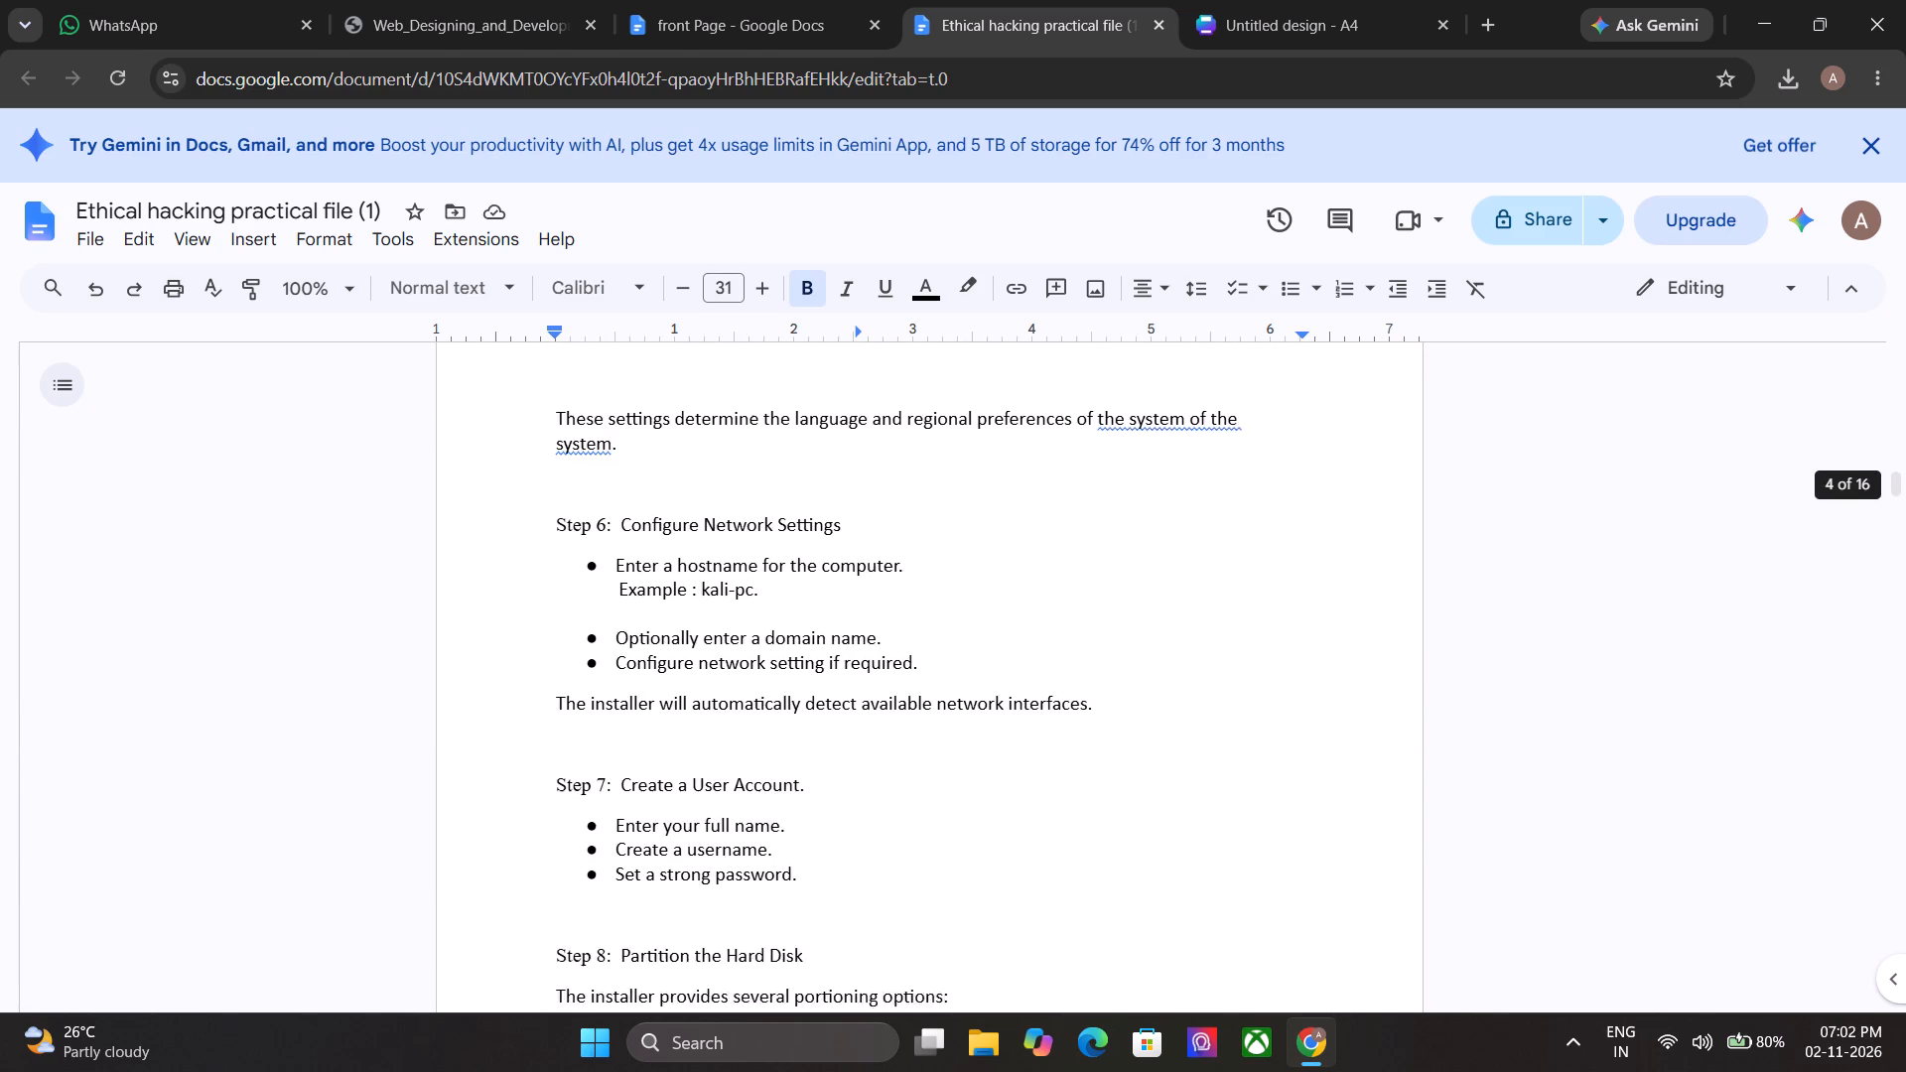
scroll(921, 741, "up", 2)
scroll(921, 741, "down", 2)
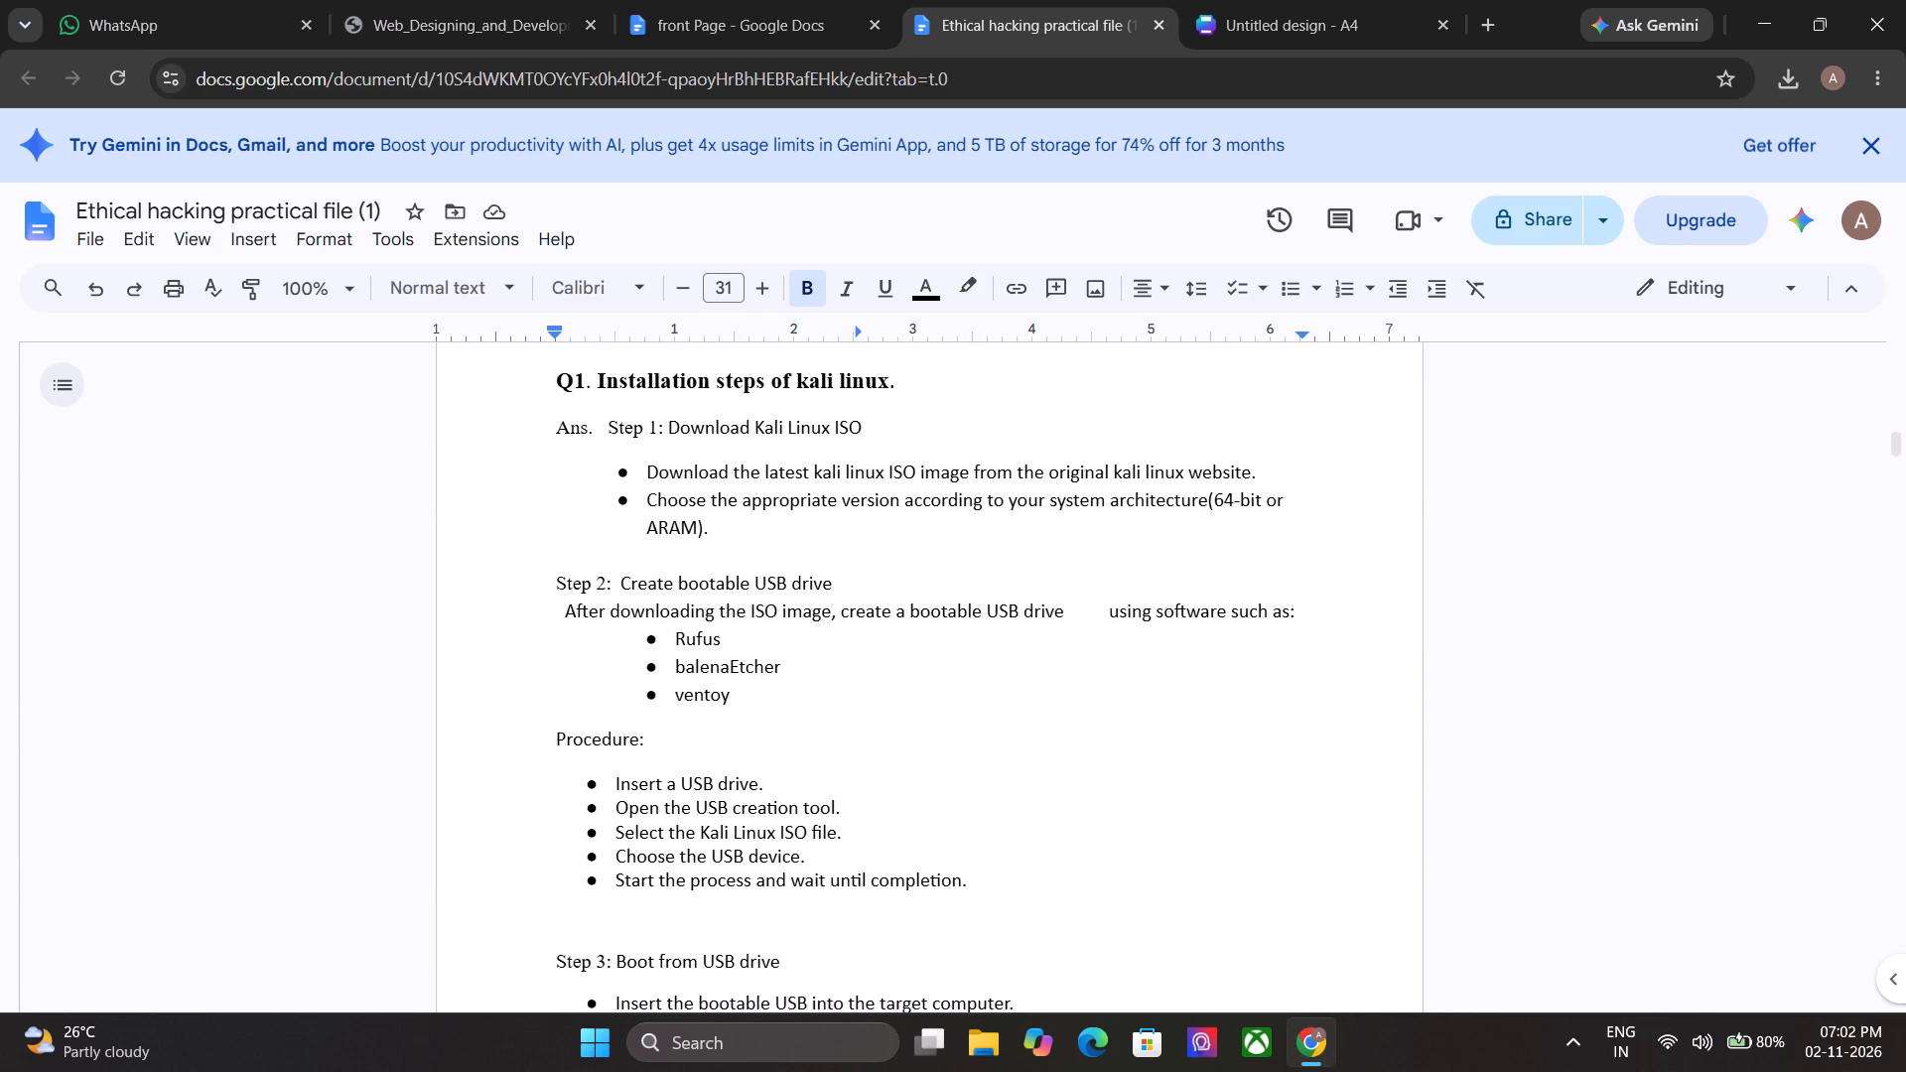
scroll(921, 741, "down", 11)
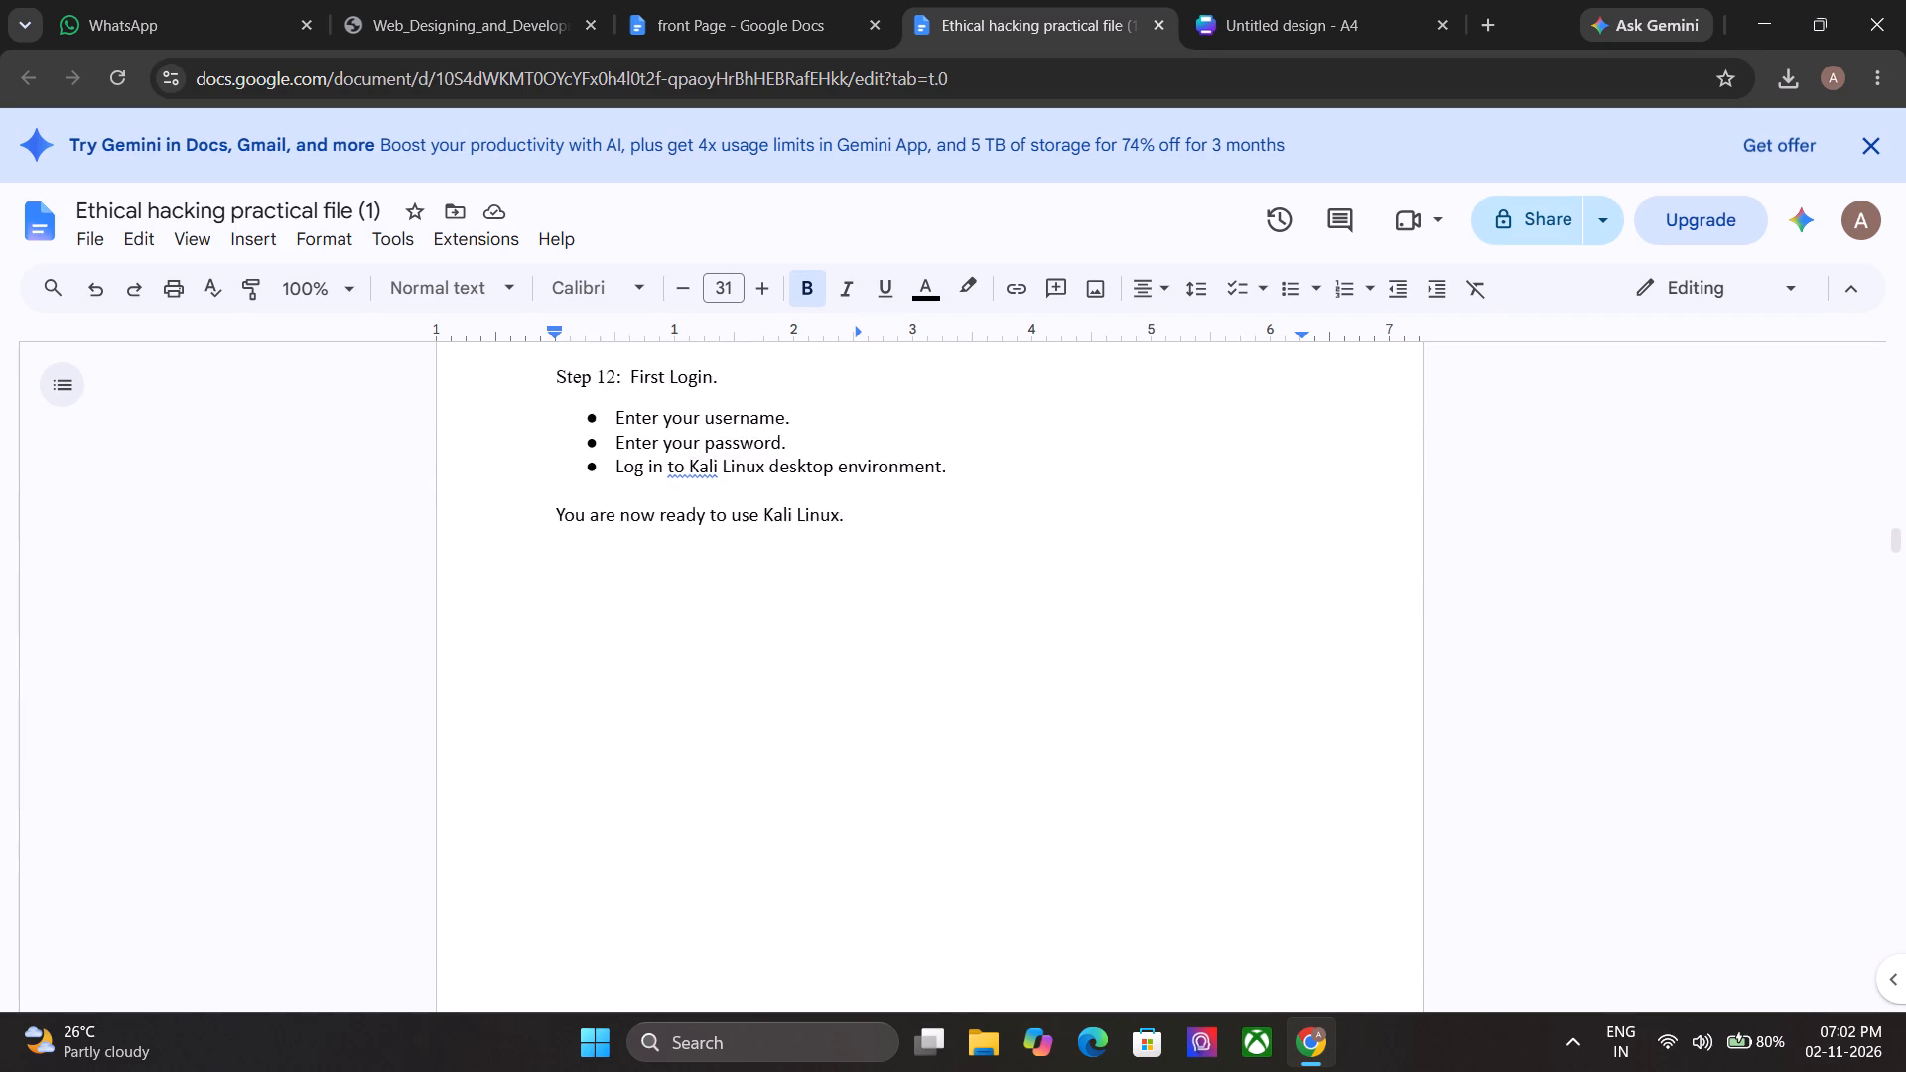
scroll(921, 741, "down", 4)
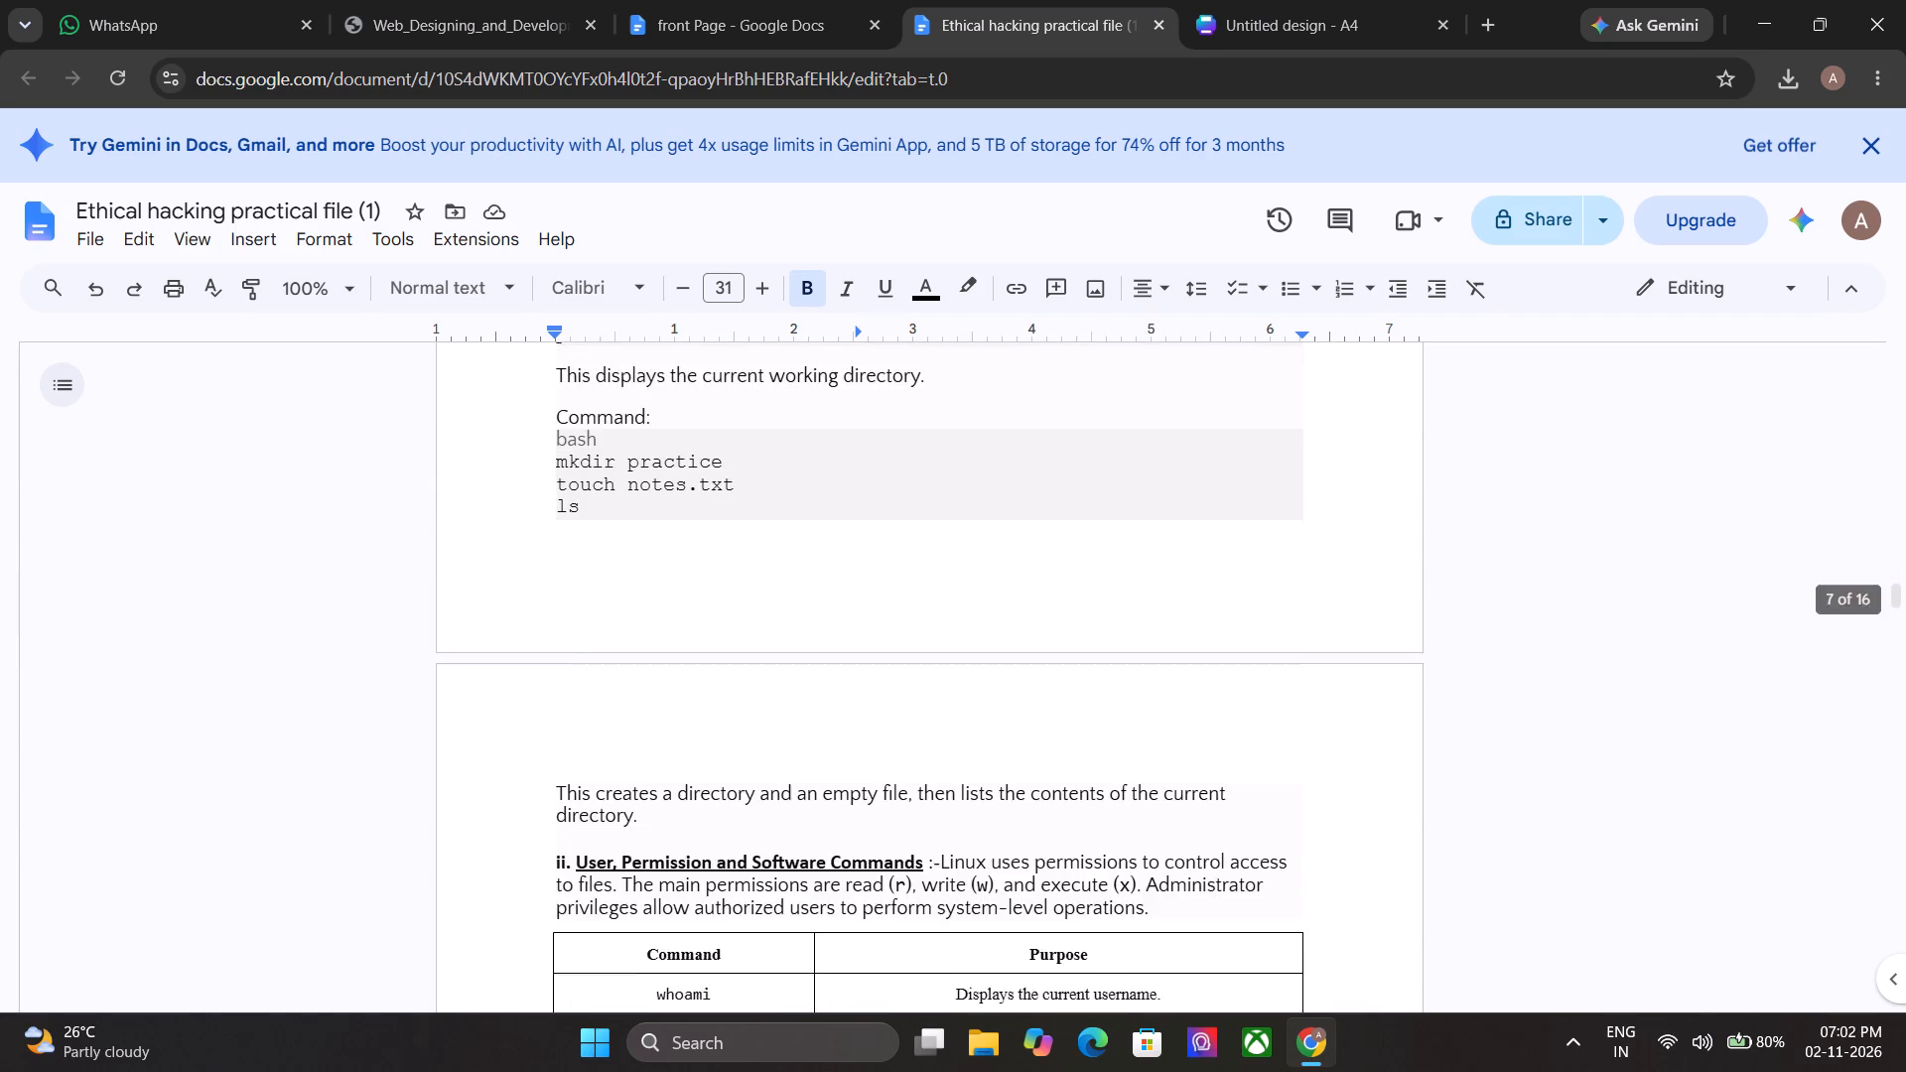
scroll(921, 741, "down", 6)
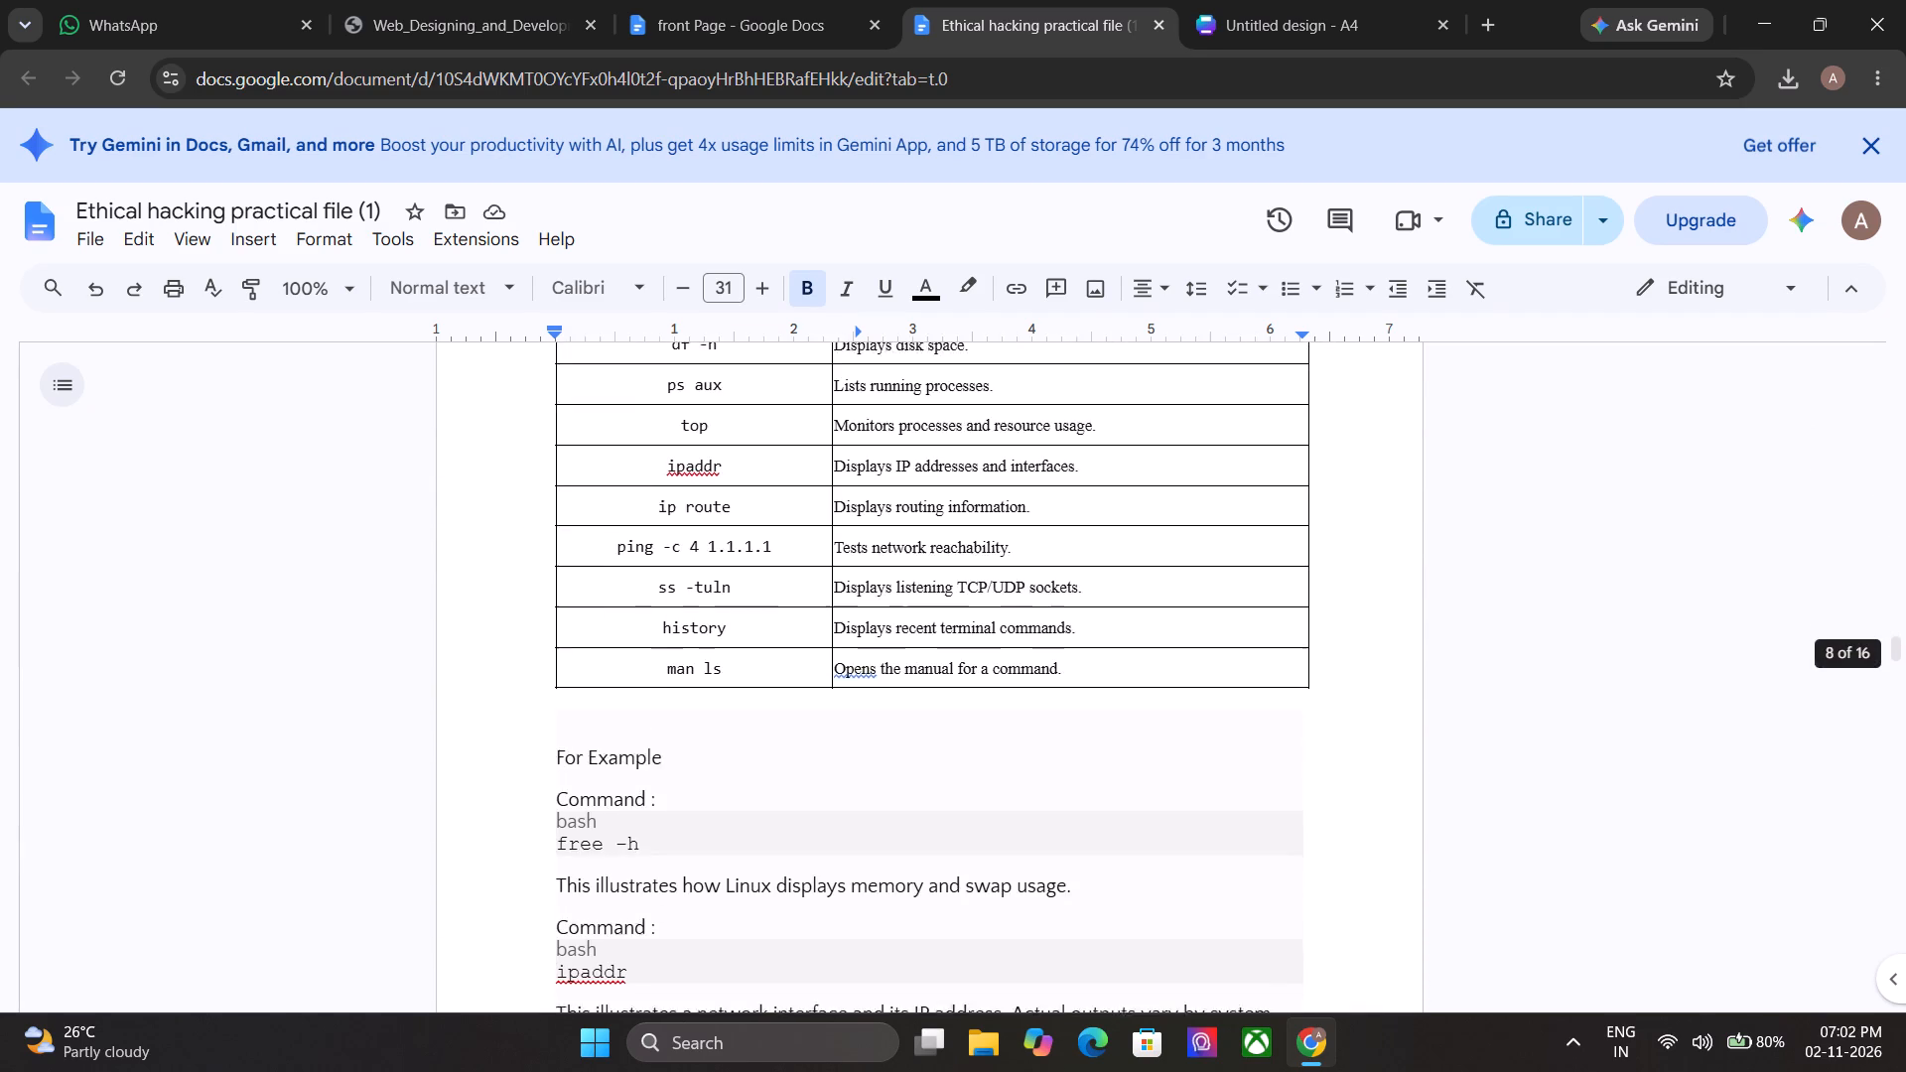
scroll(921, 741, "down", 6)
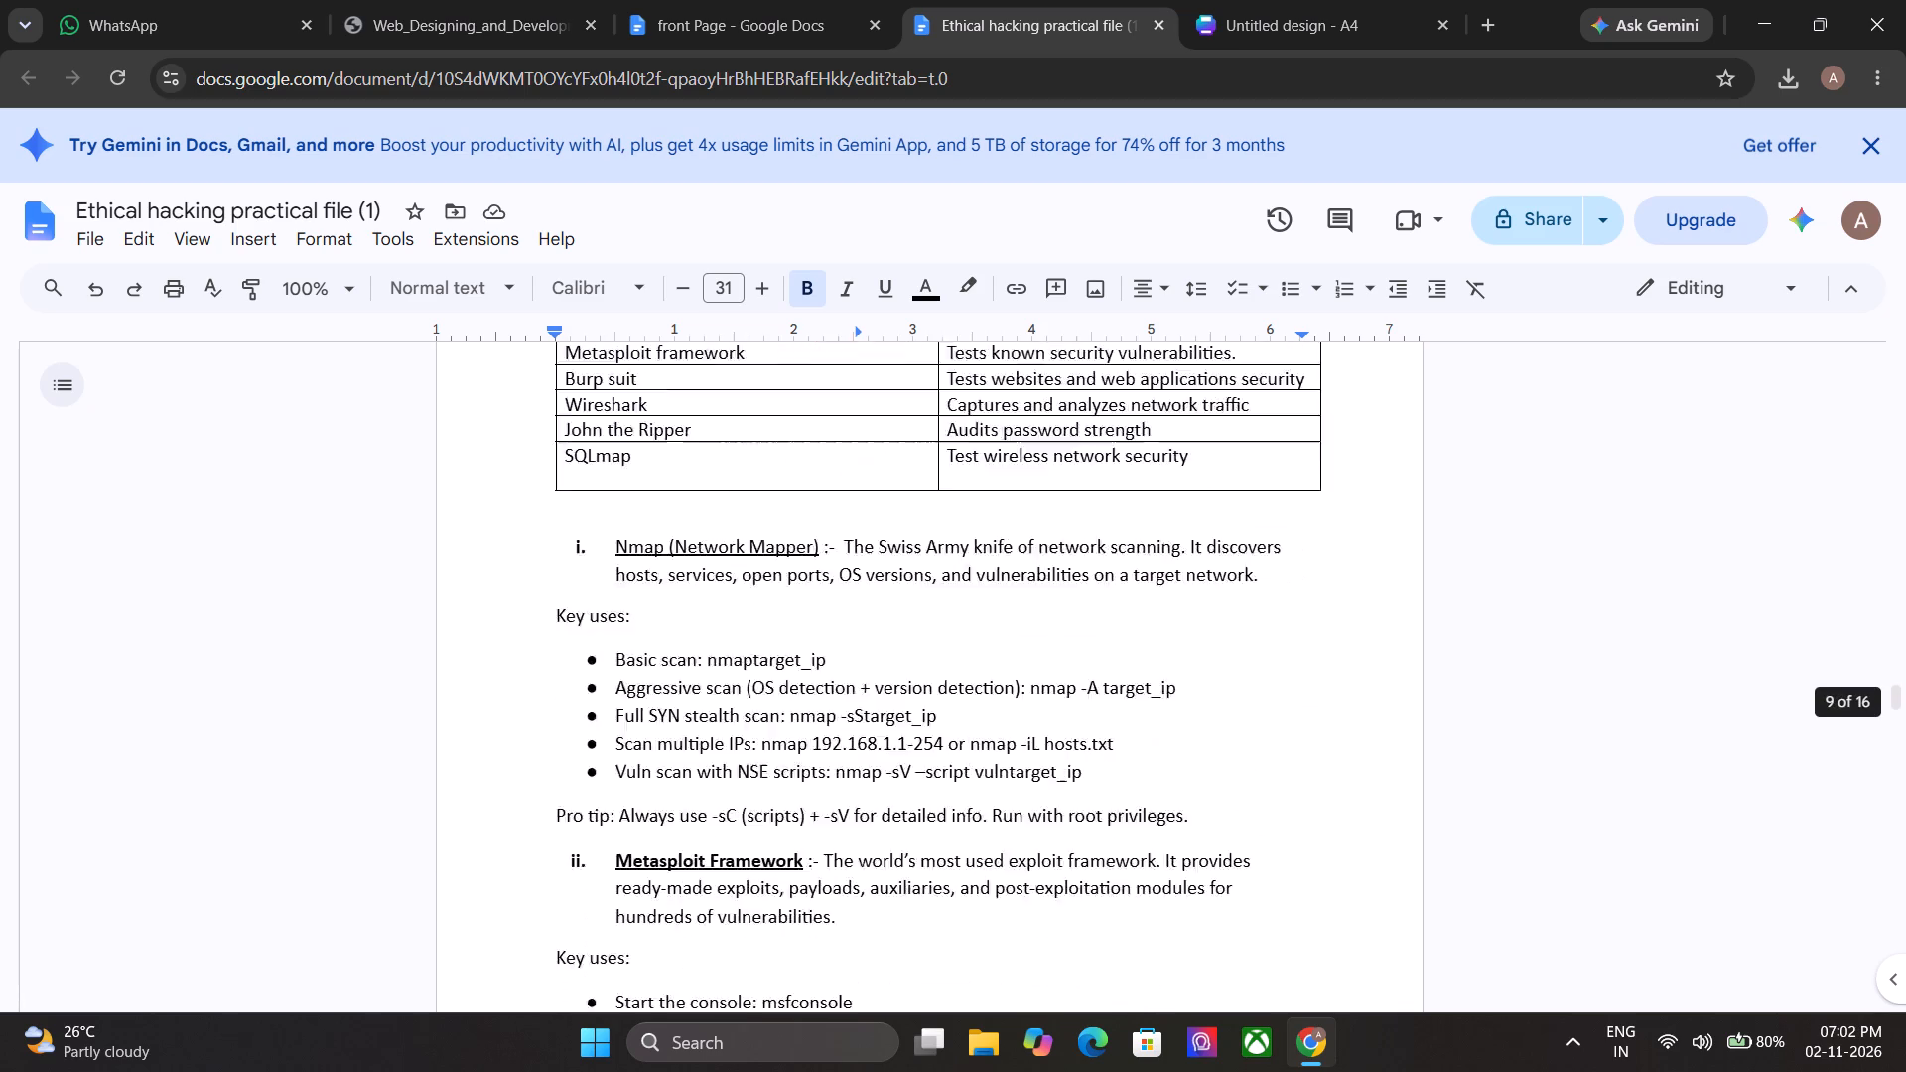
scroll(921, 741, "down", 4)
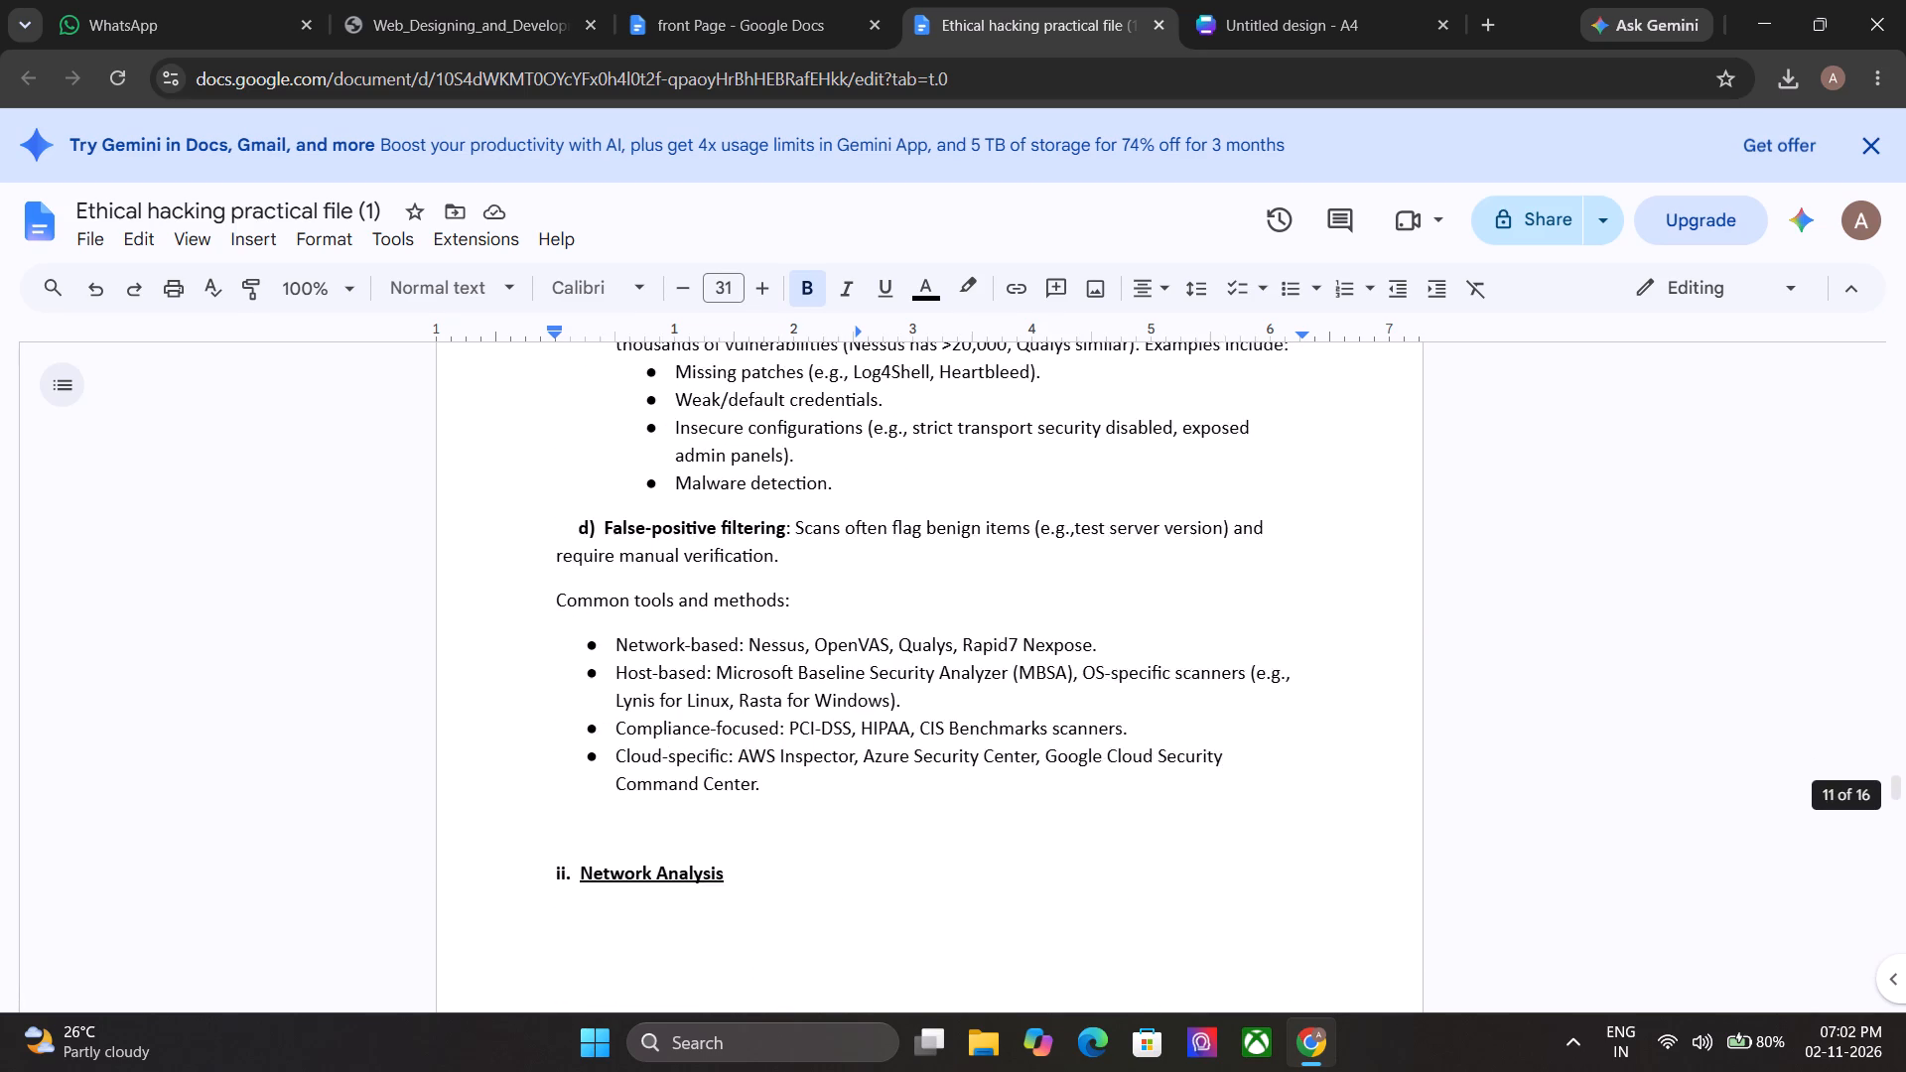
scroll(921, 741, "down", 5)
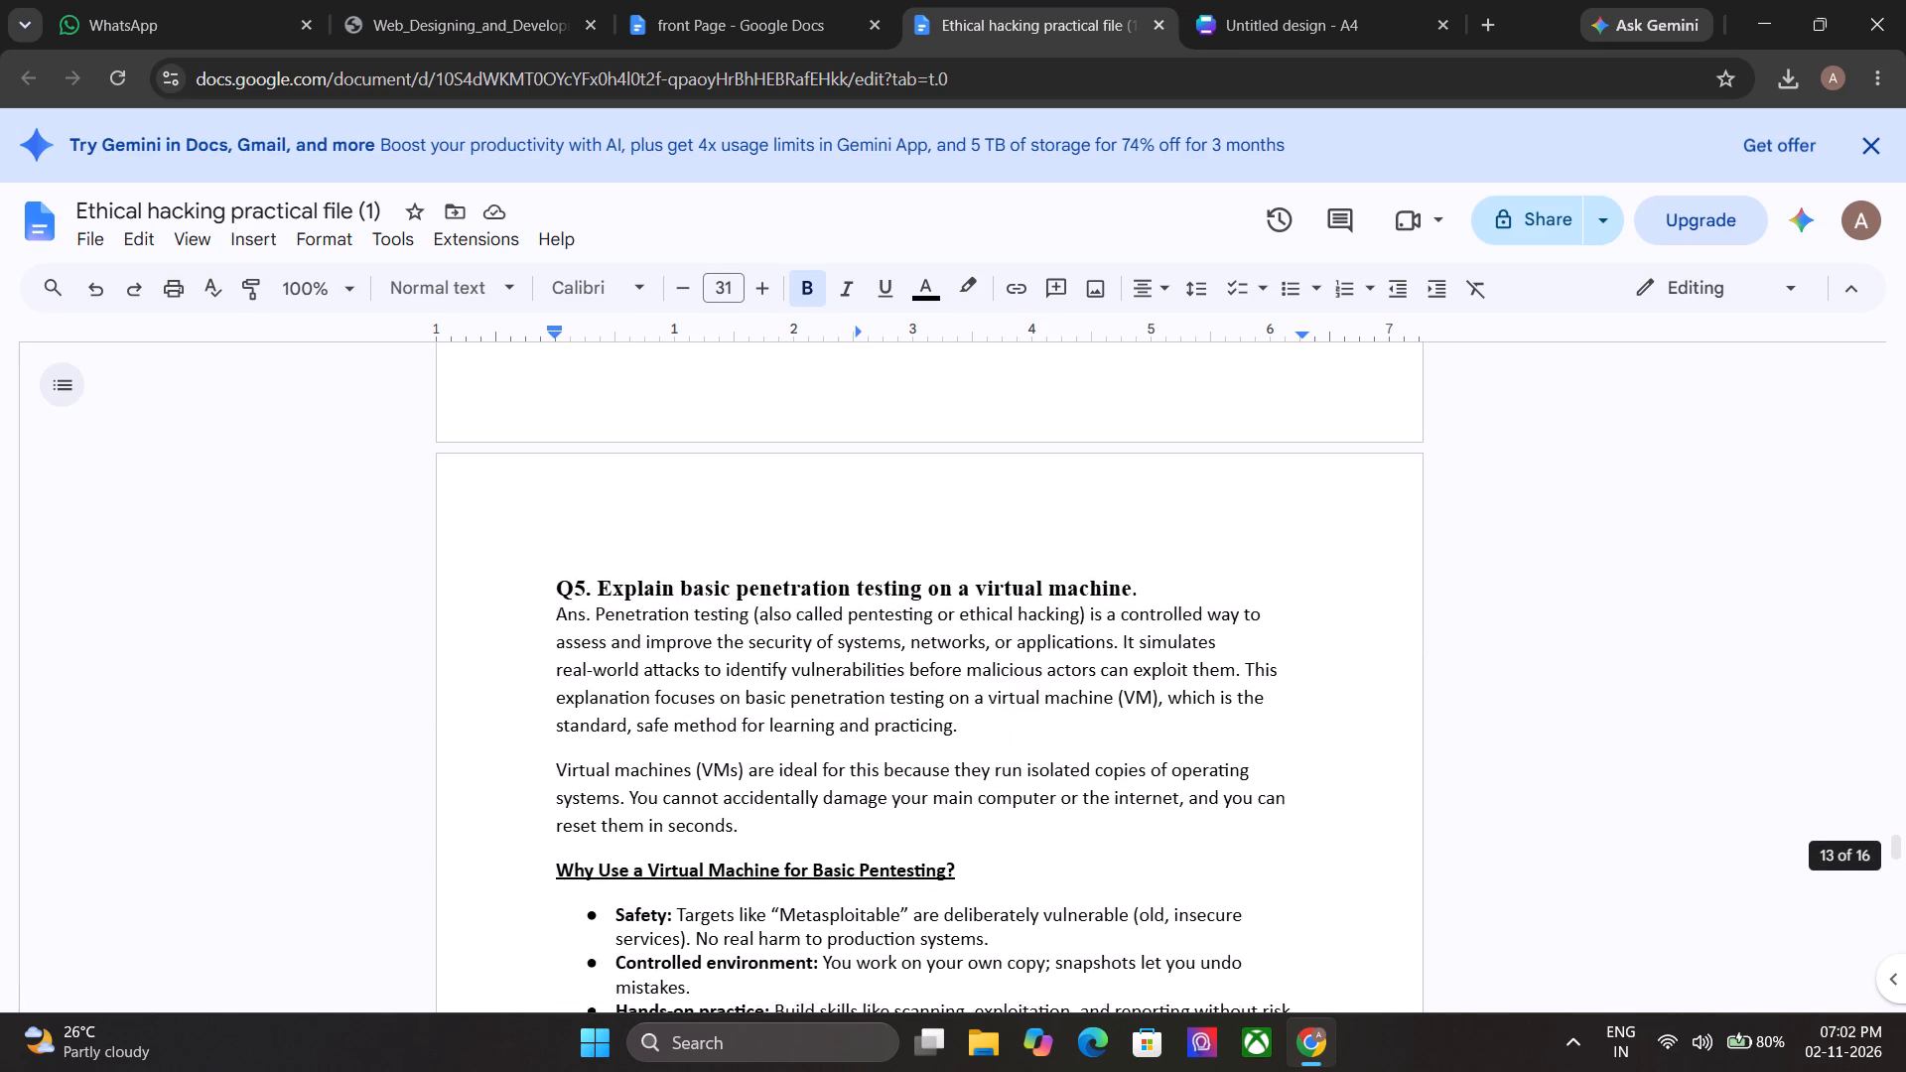
scroll(921, 741, "down", 4)
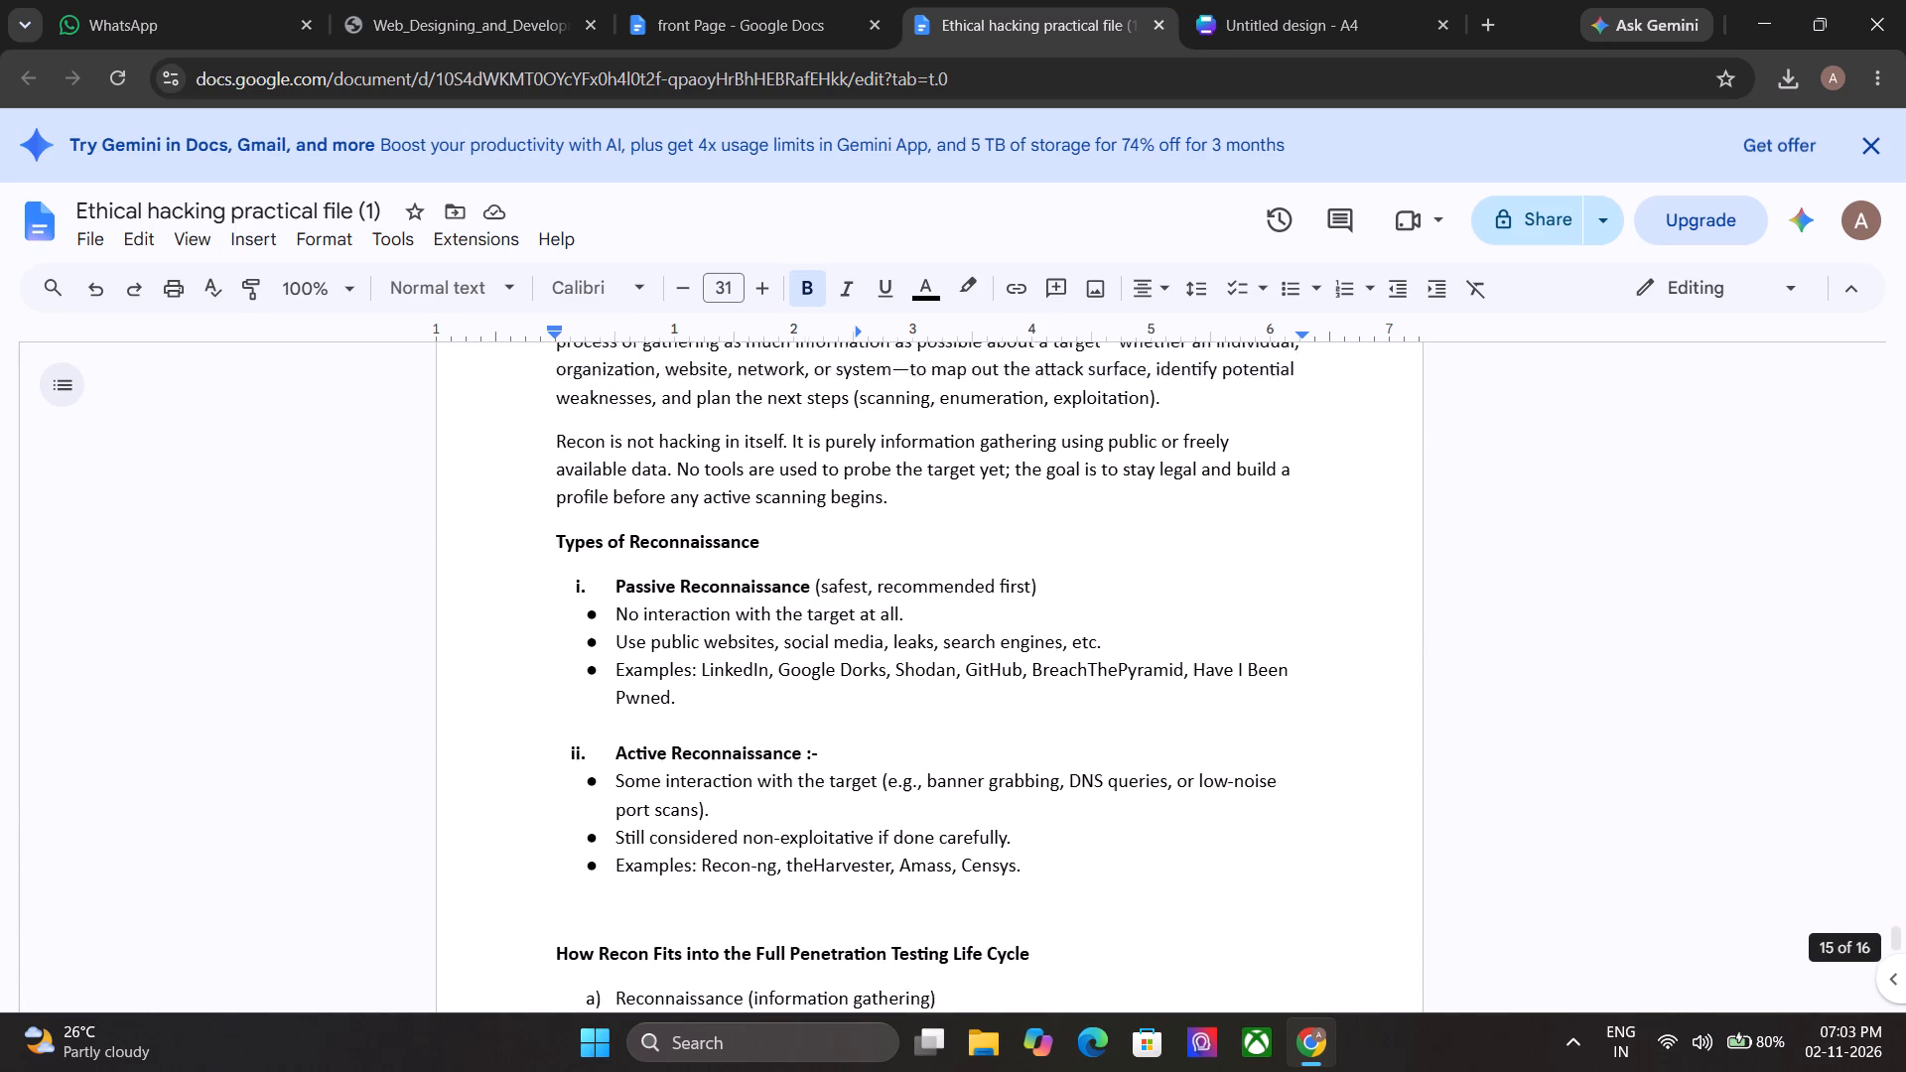
scroll(921, 741, "down", 4)
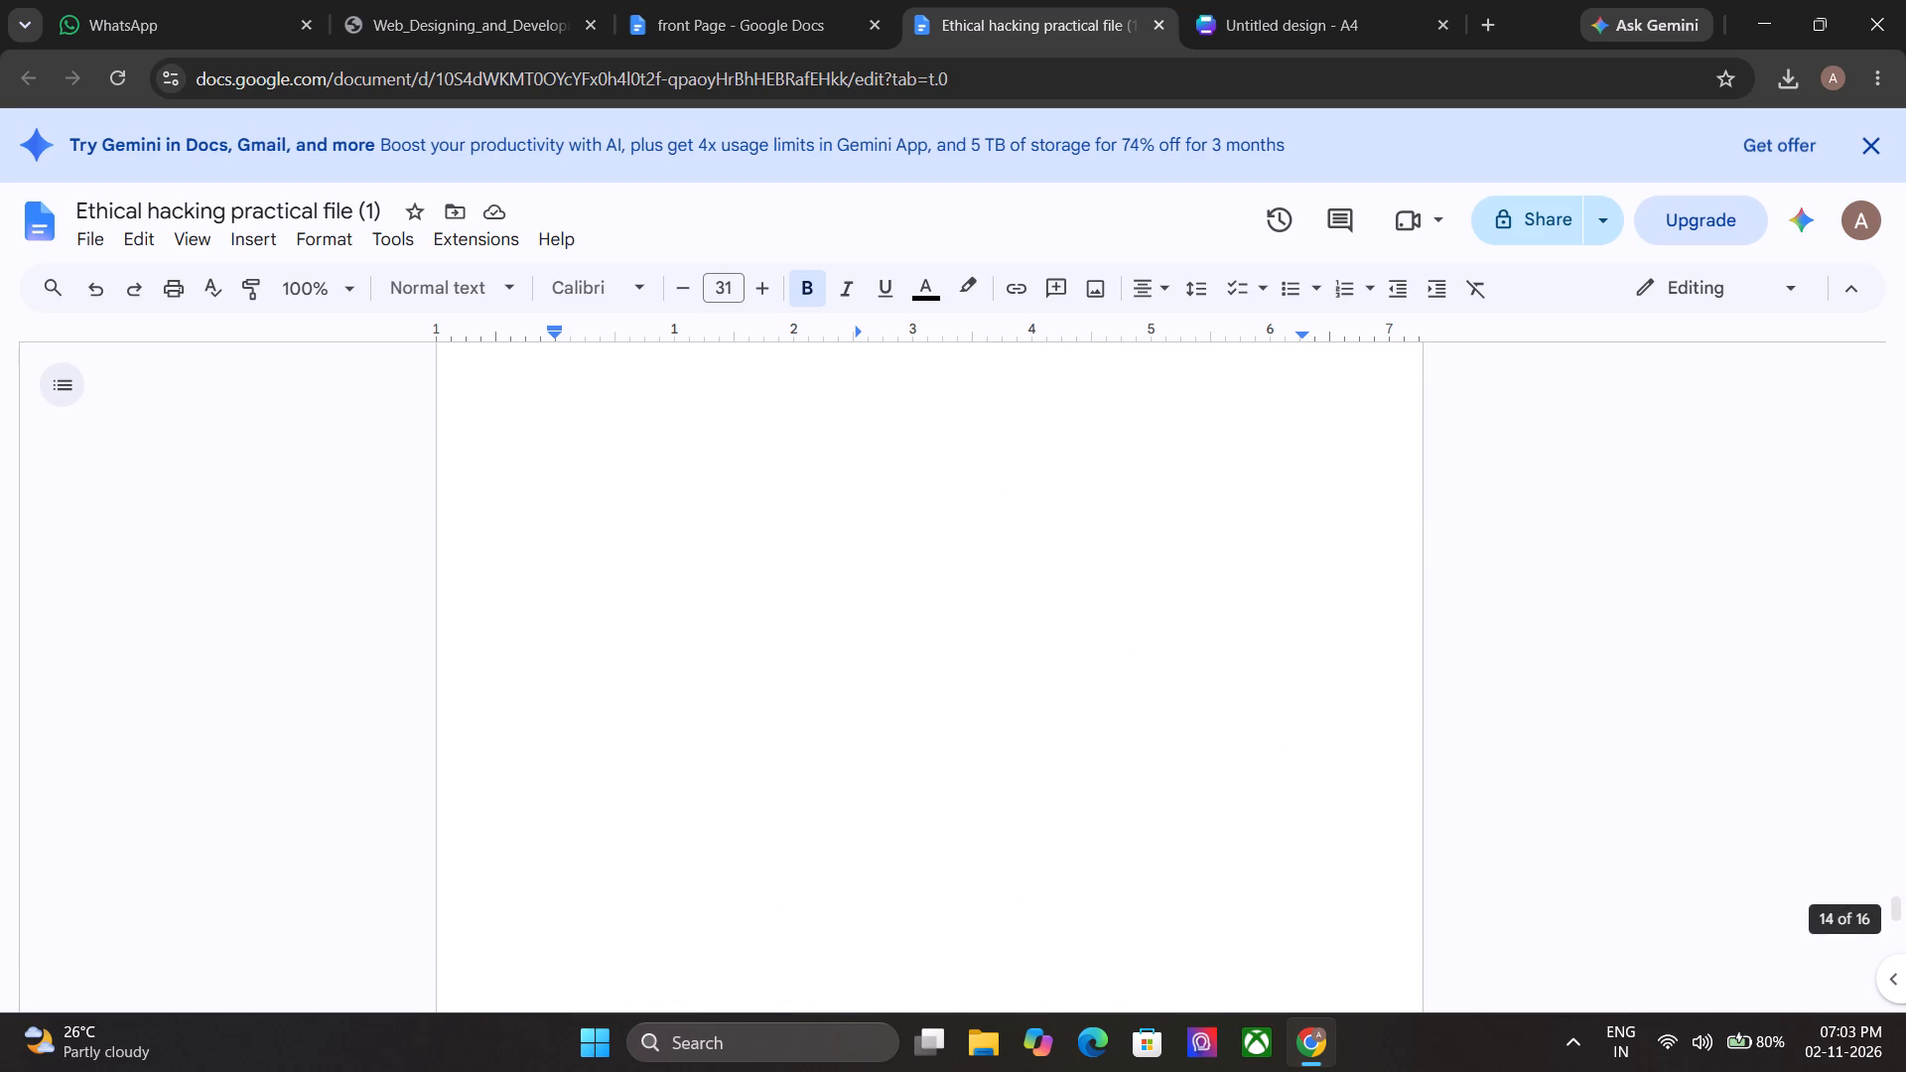
scroll(921, 741, "down", 2)
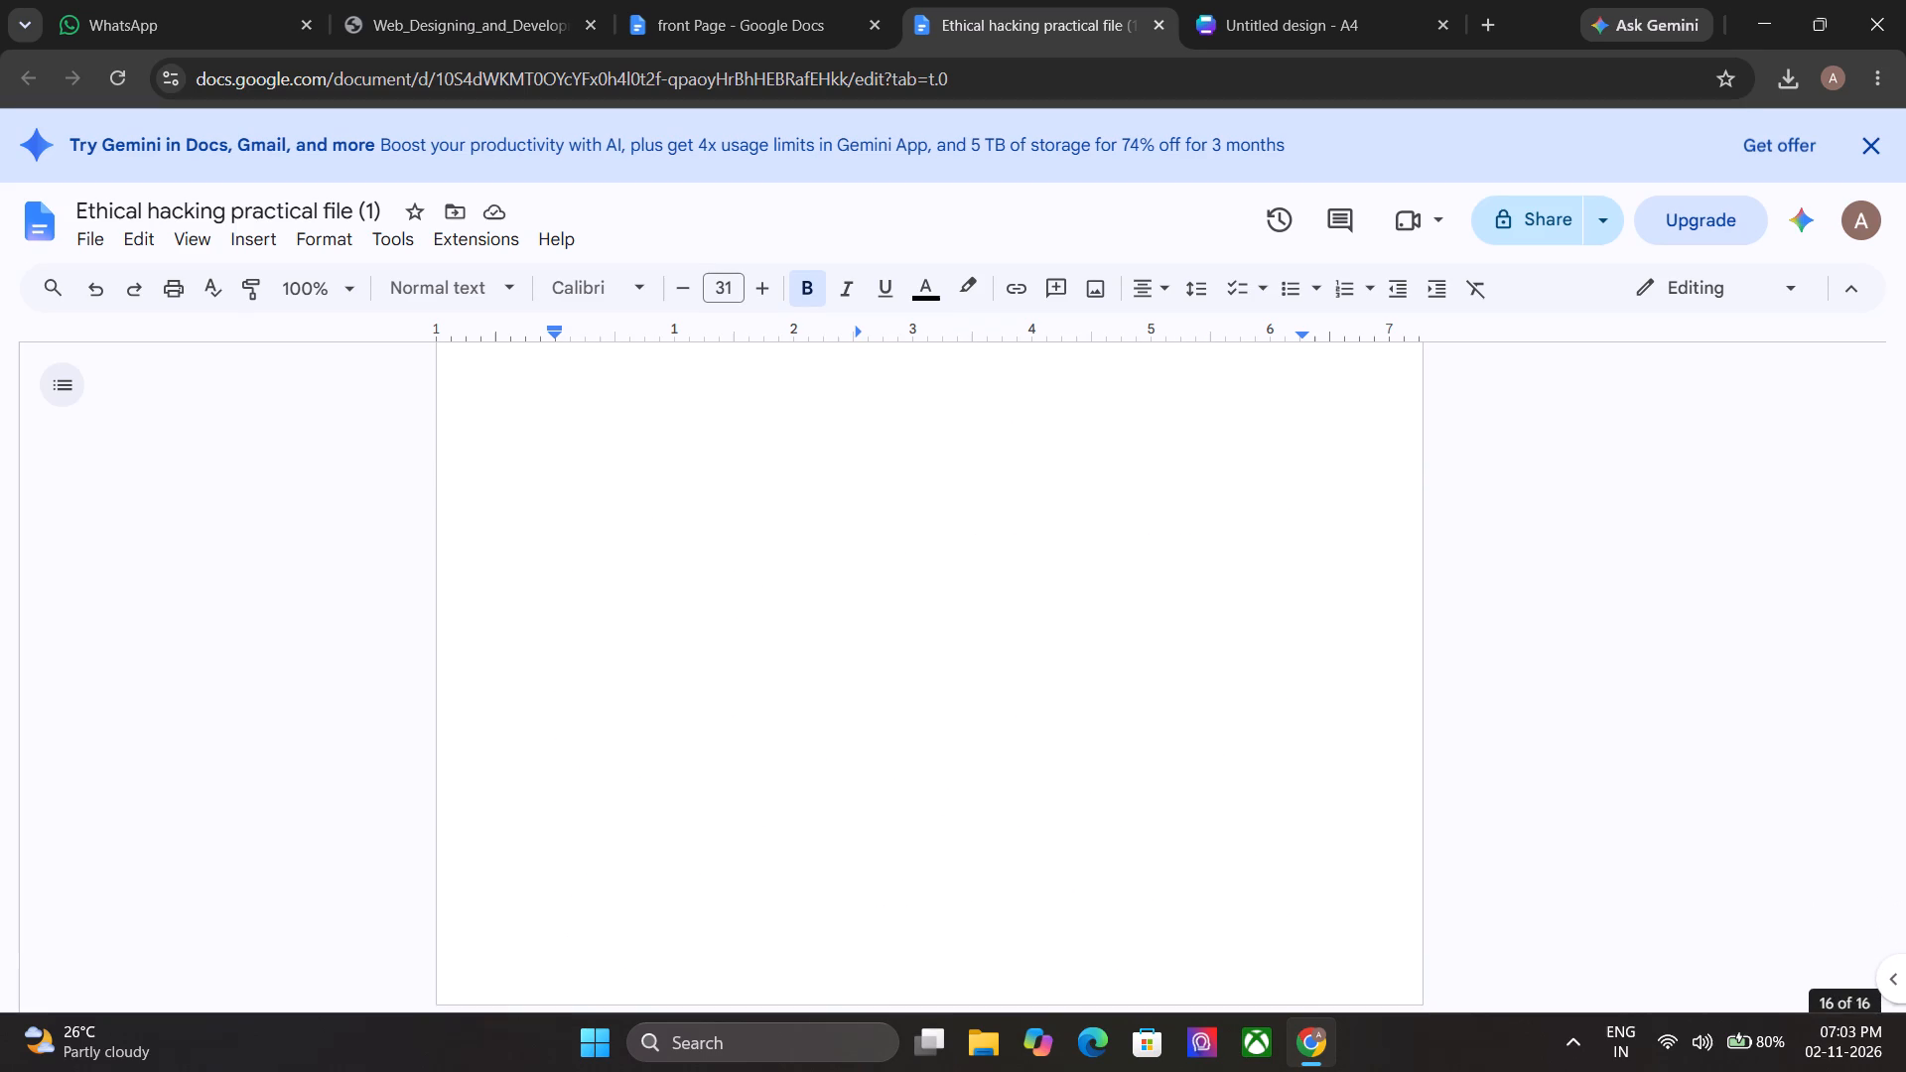
Bring up the file-level commands for the Ethical hacking practical file document.
left_click(94, 238)
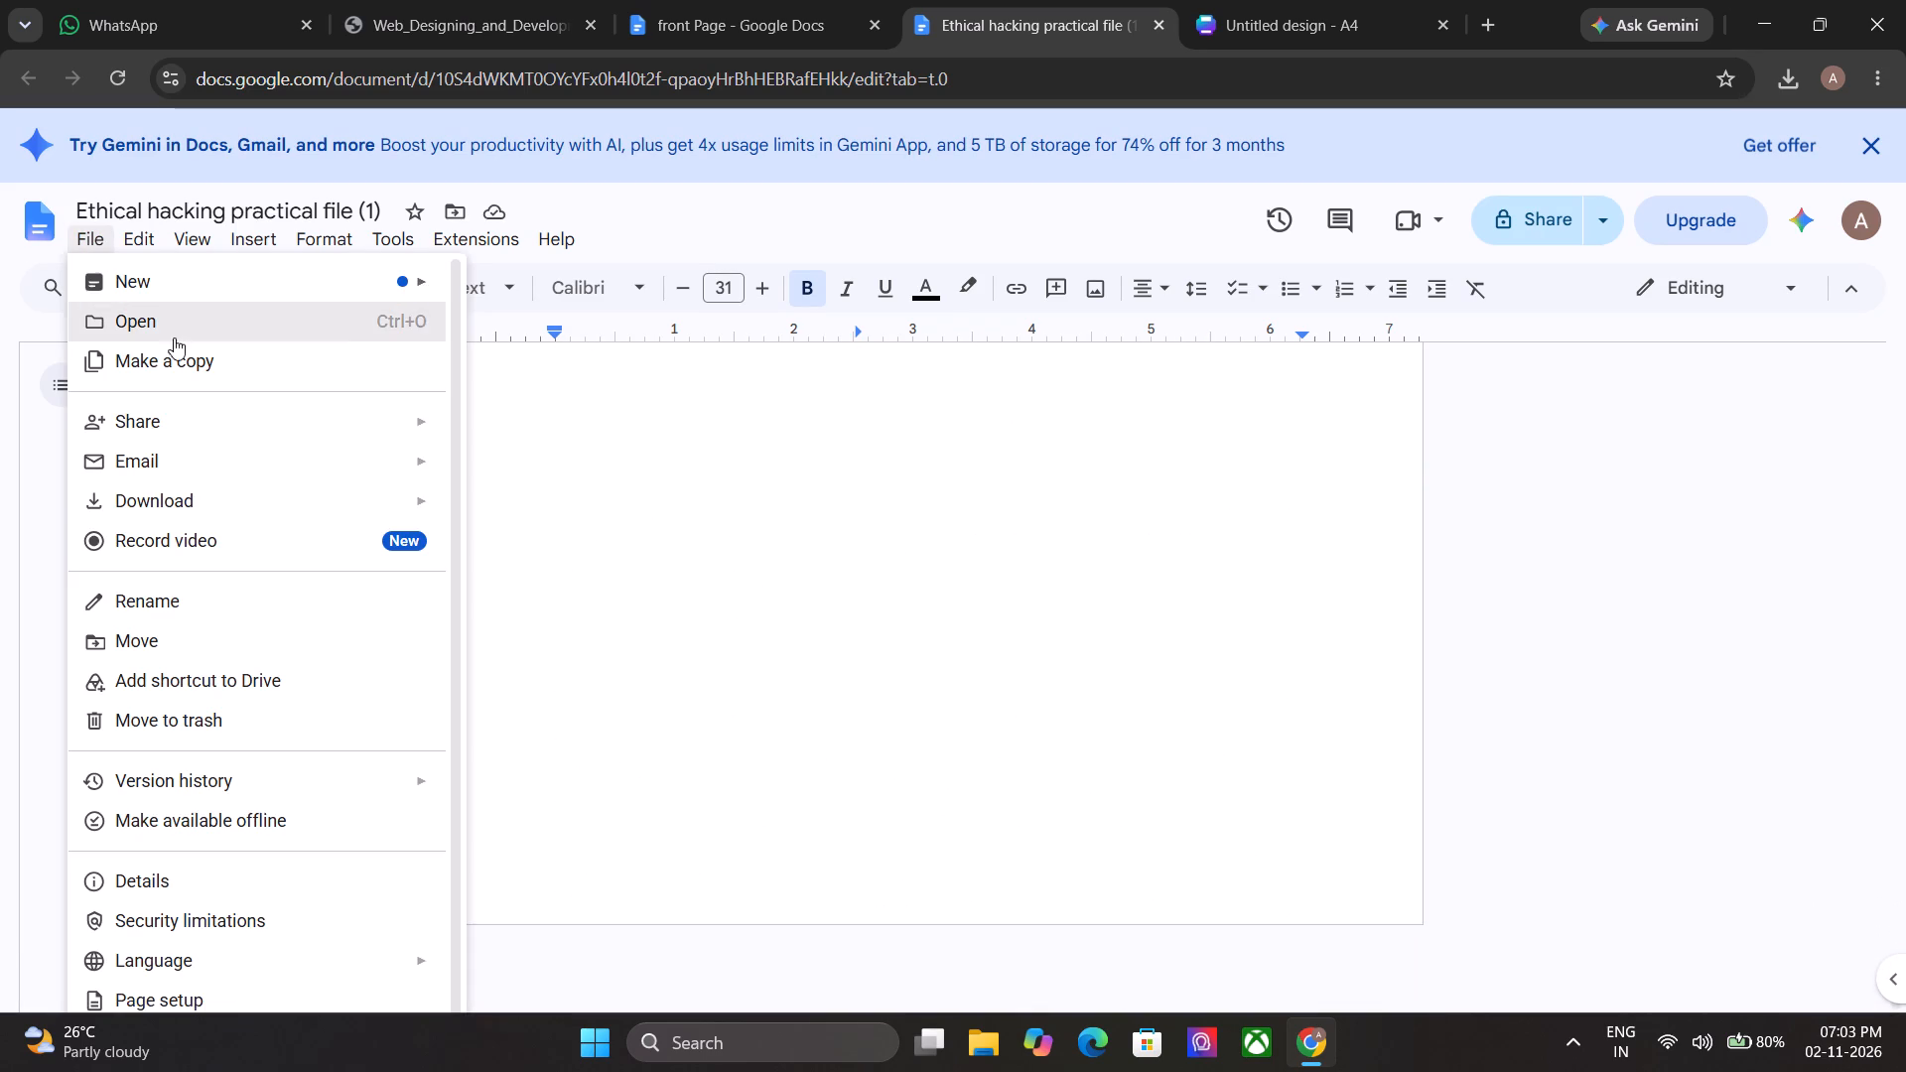
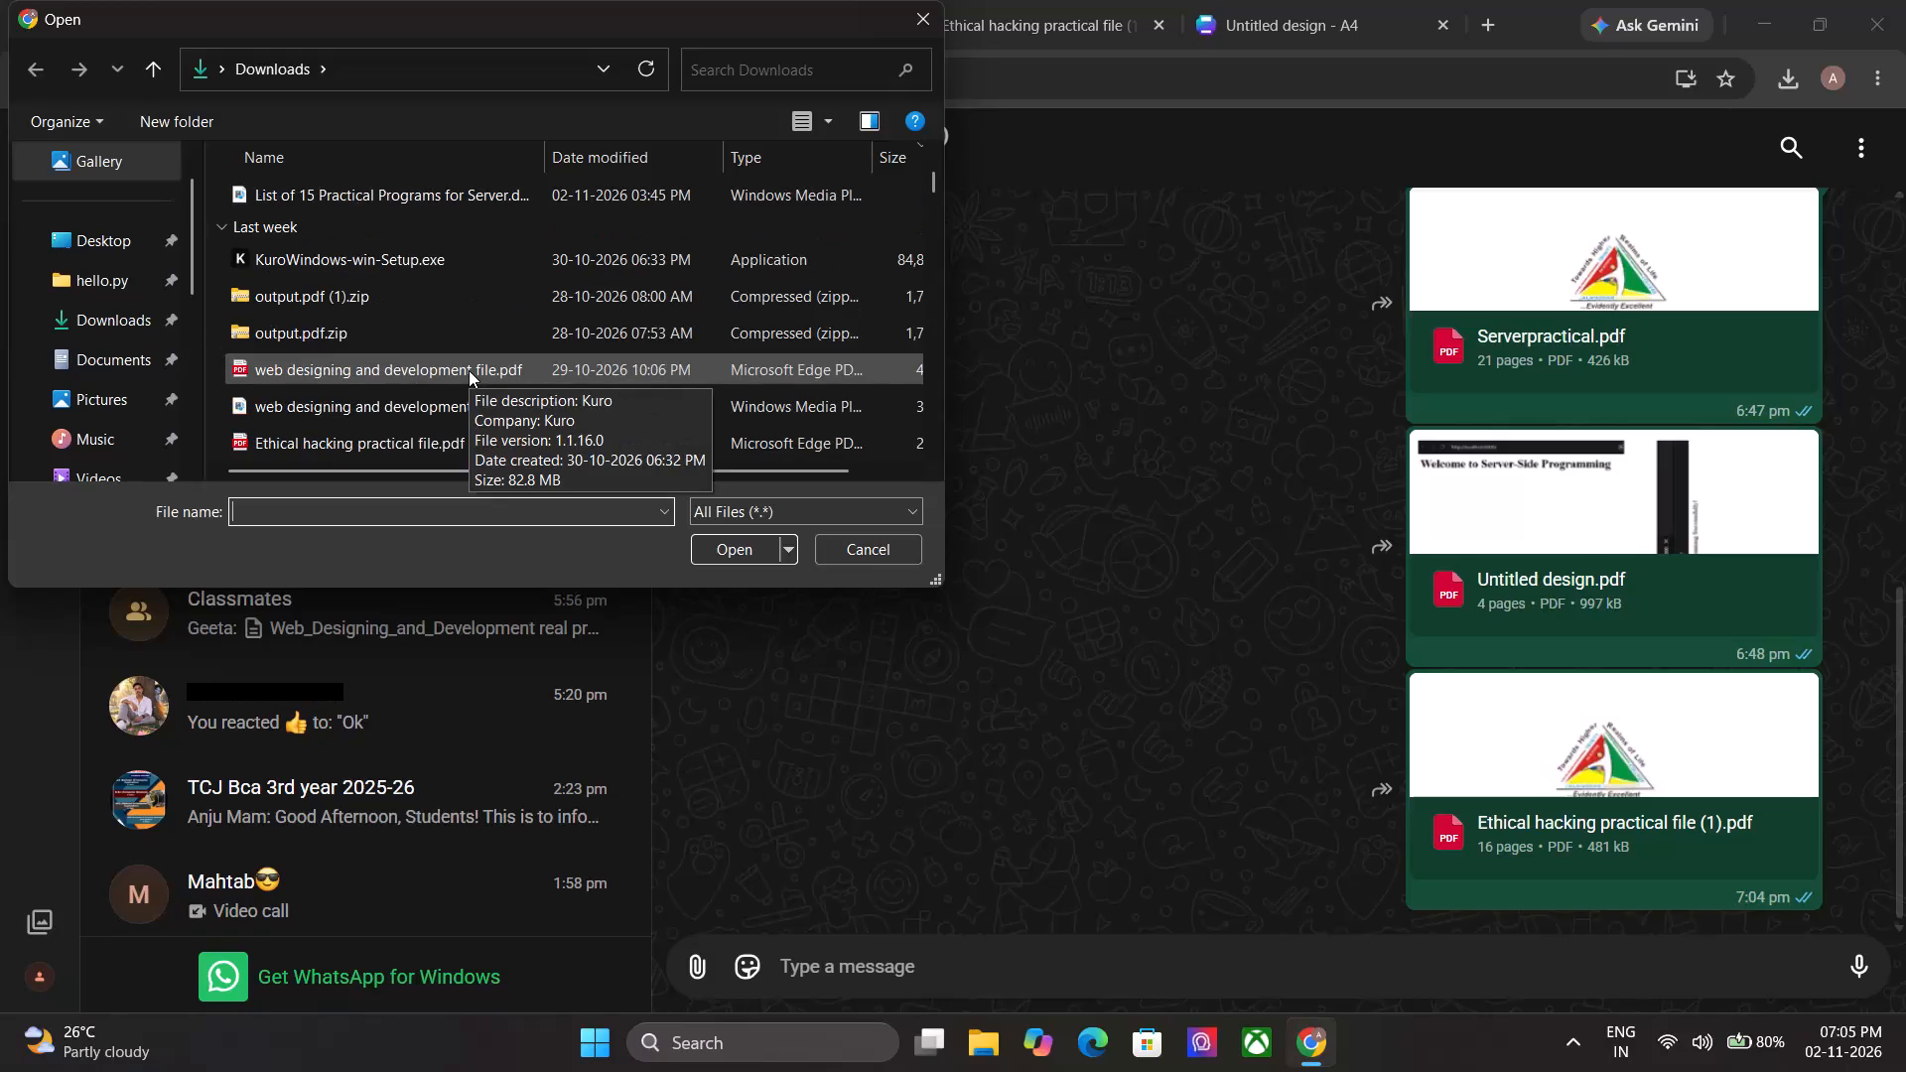
Find the Kali file in the Downloads folder by the file name "kali" for attaching to the WhatsApp chat.
scroll(469, 370, "up", 1)
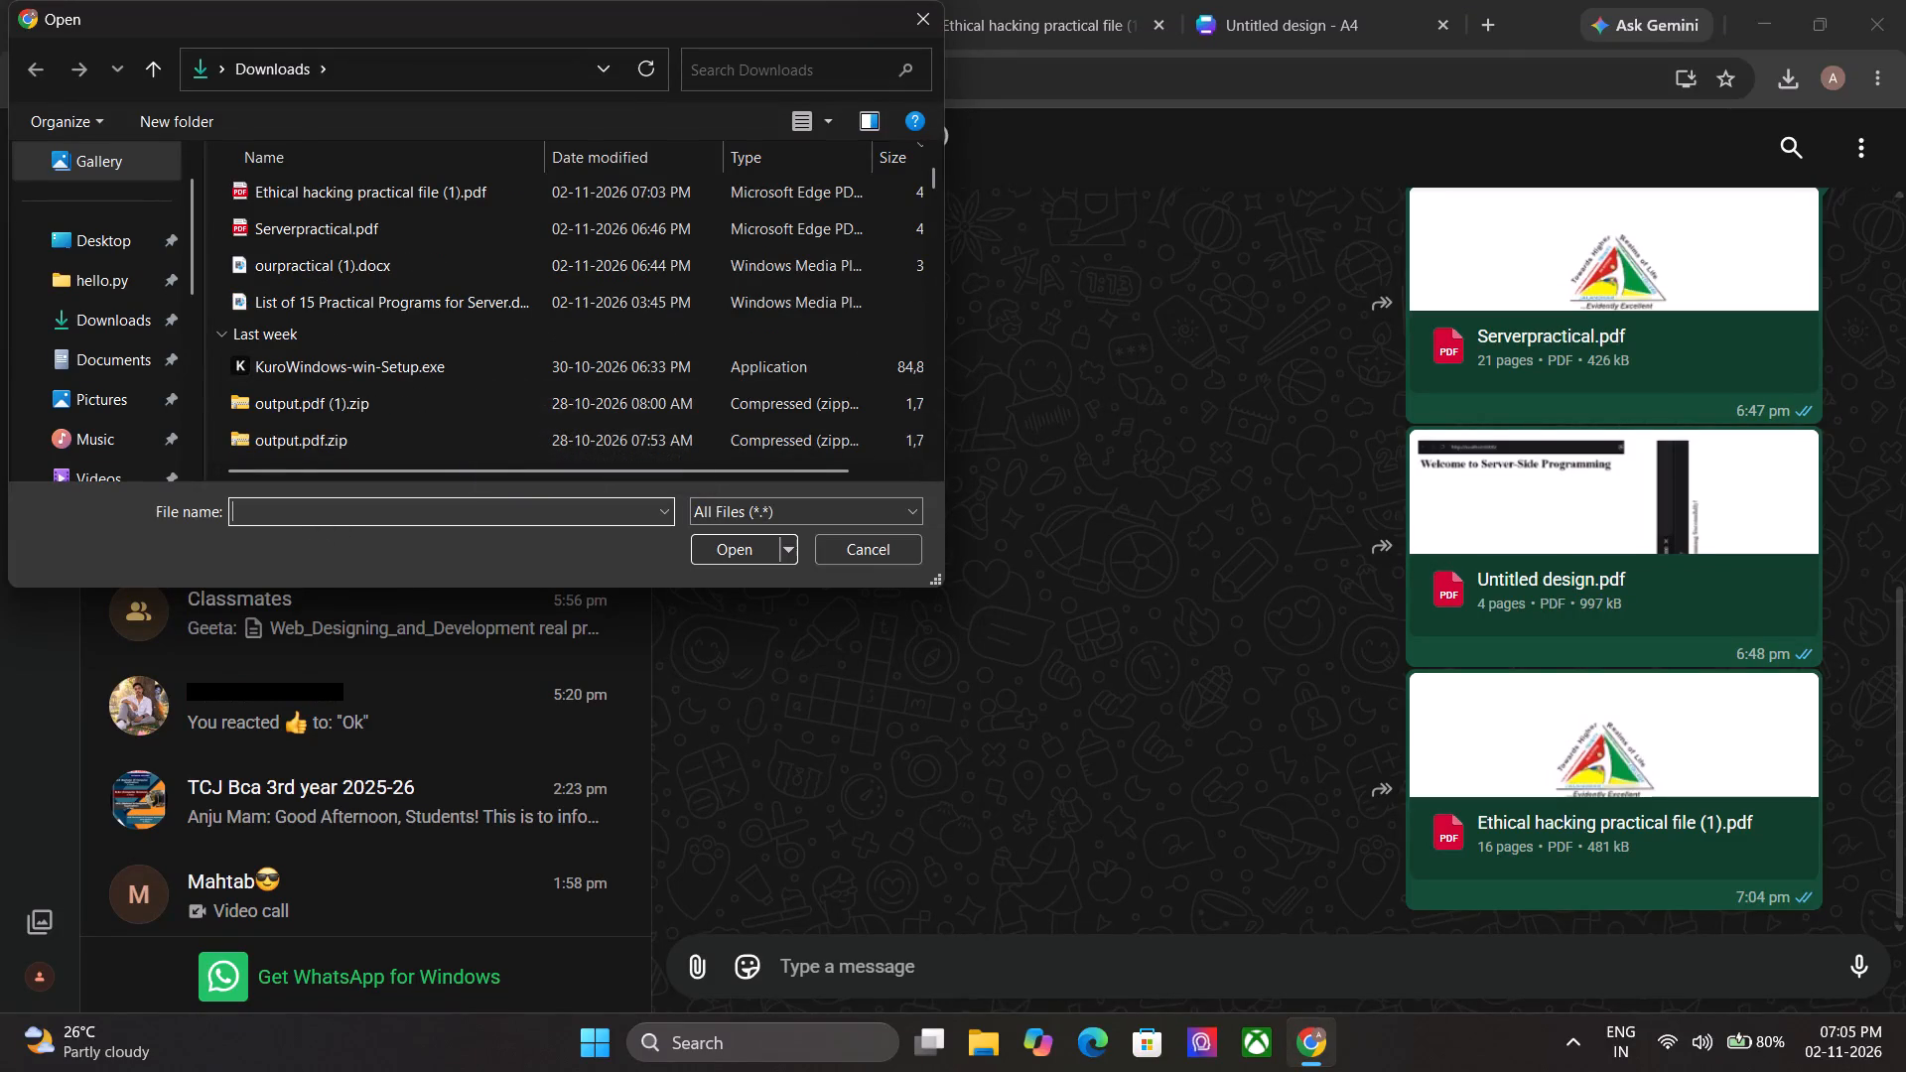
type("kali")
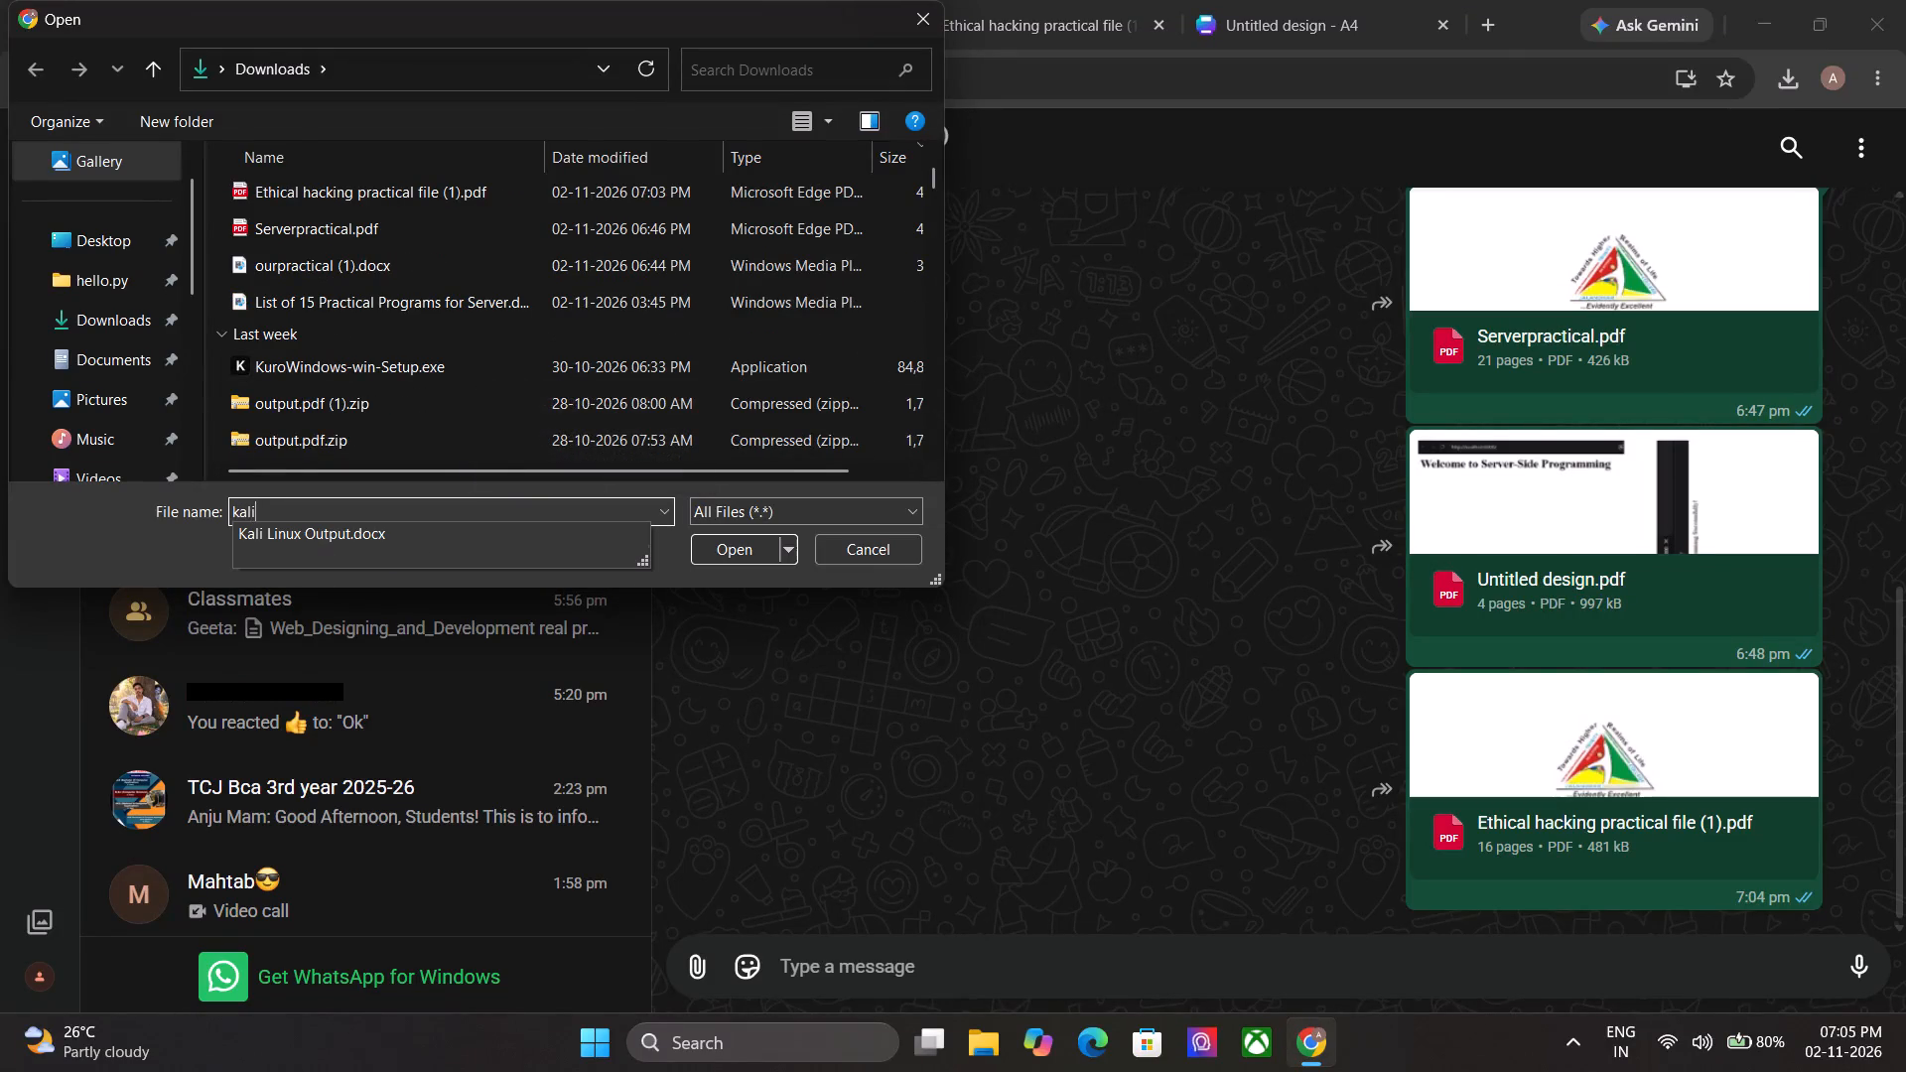
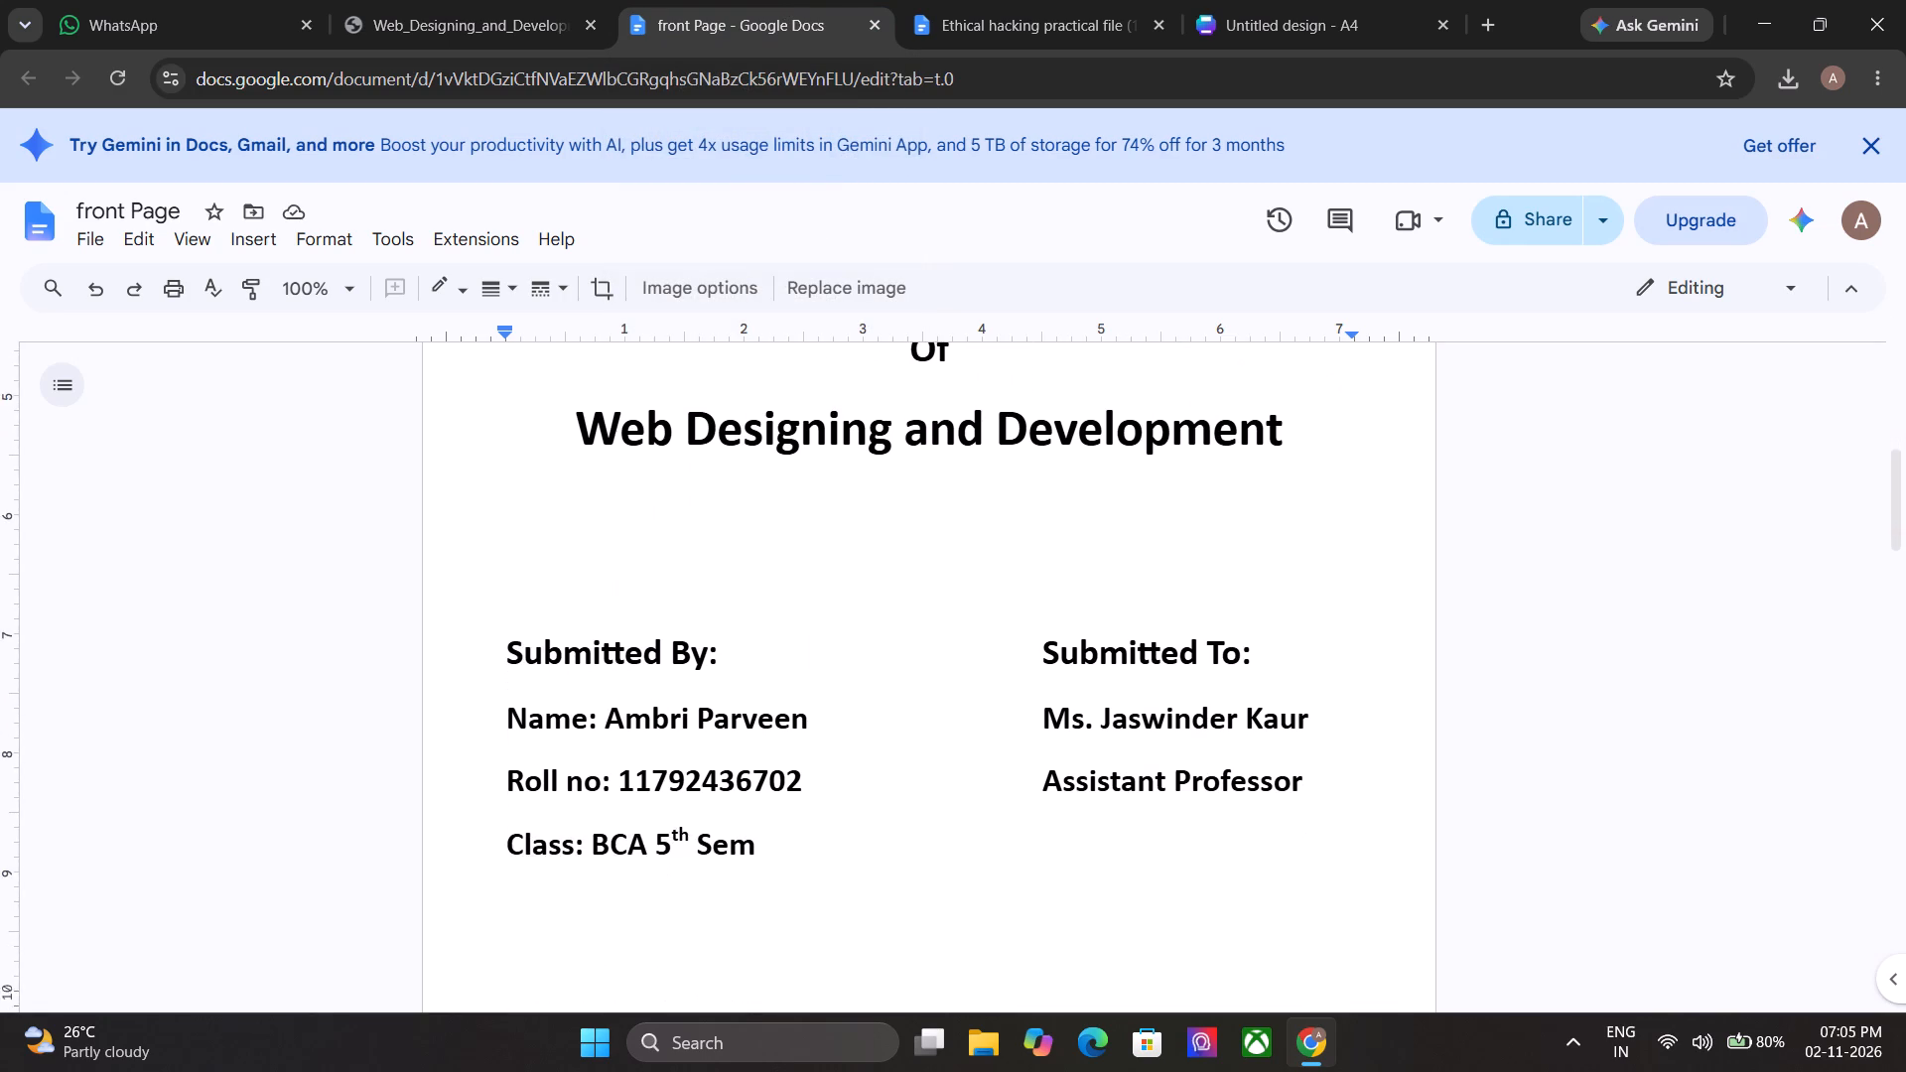
Check the front Page cover, the Q6 pages of the Ethical hacking practical file, and the Web Designing and Development practical PDF.
scroll(841, 549, "right", 1)
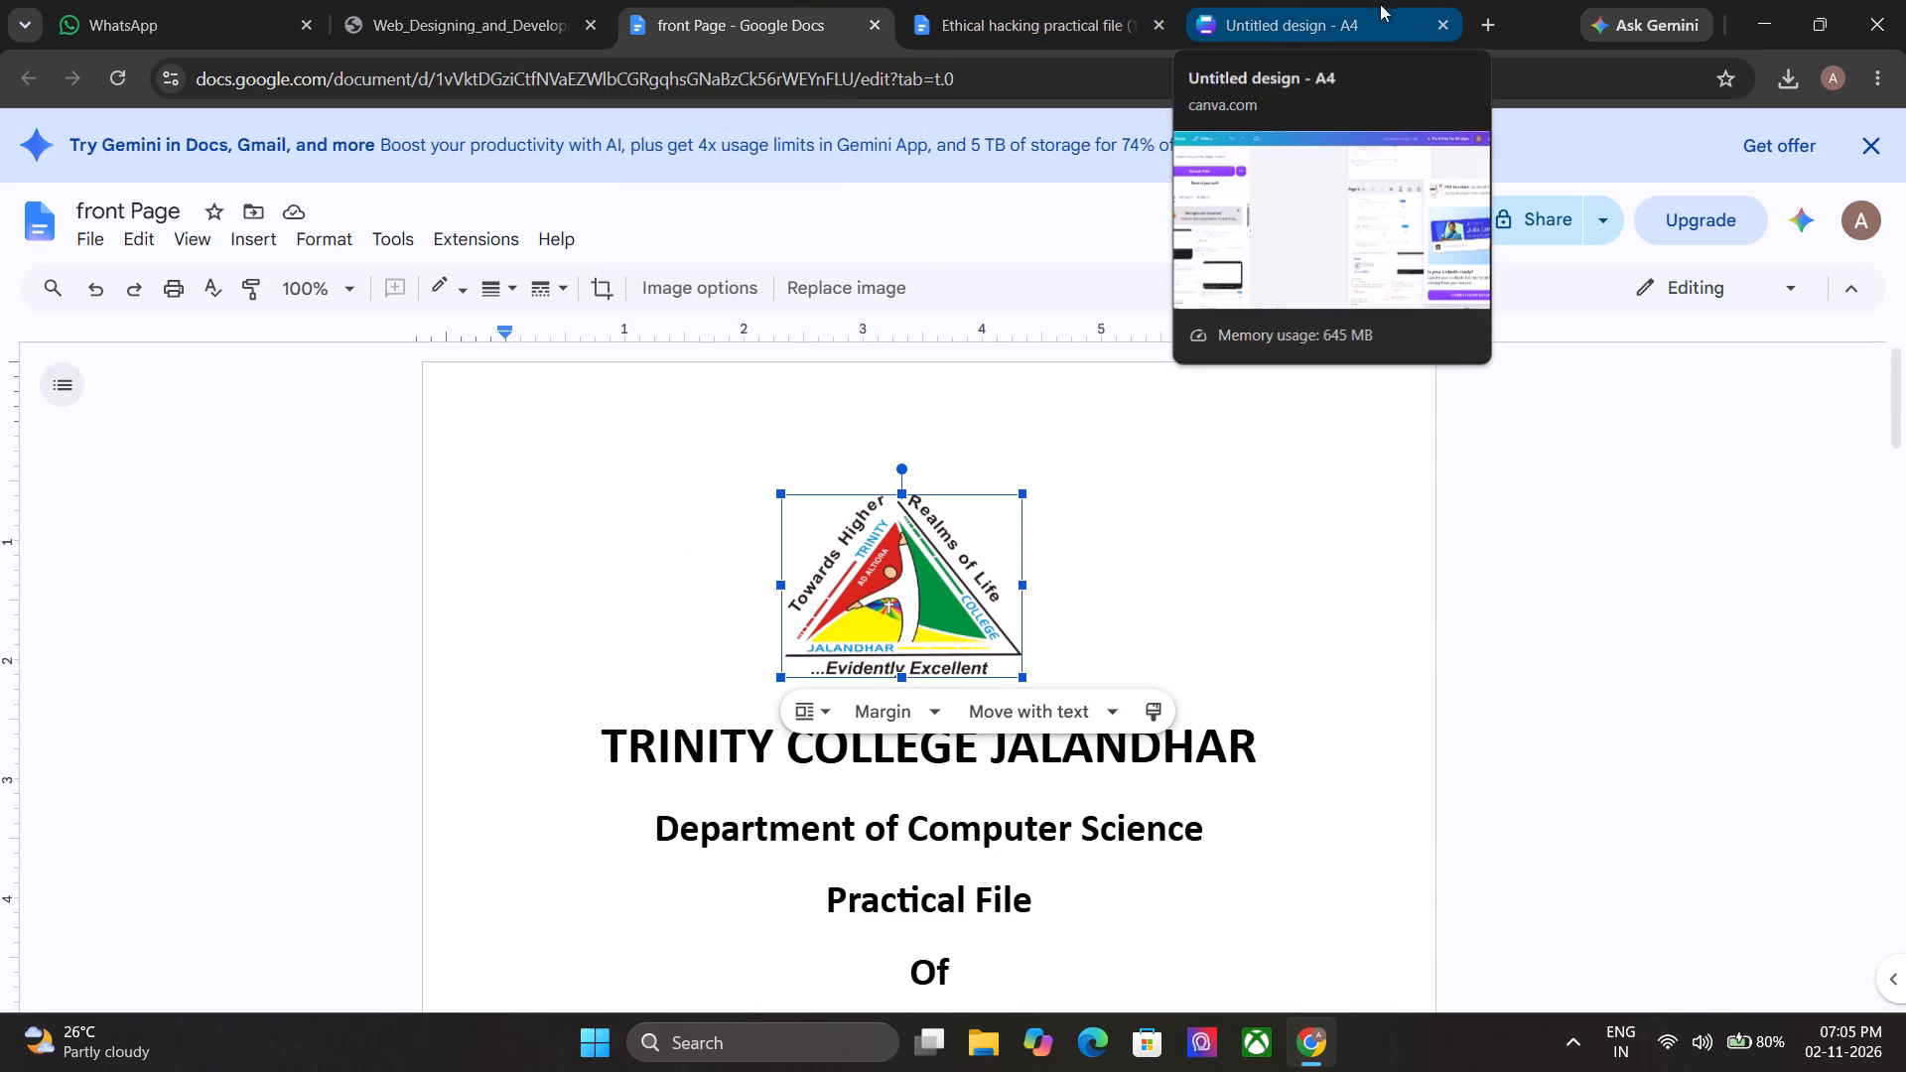
left_click(1050, 10)
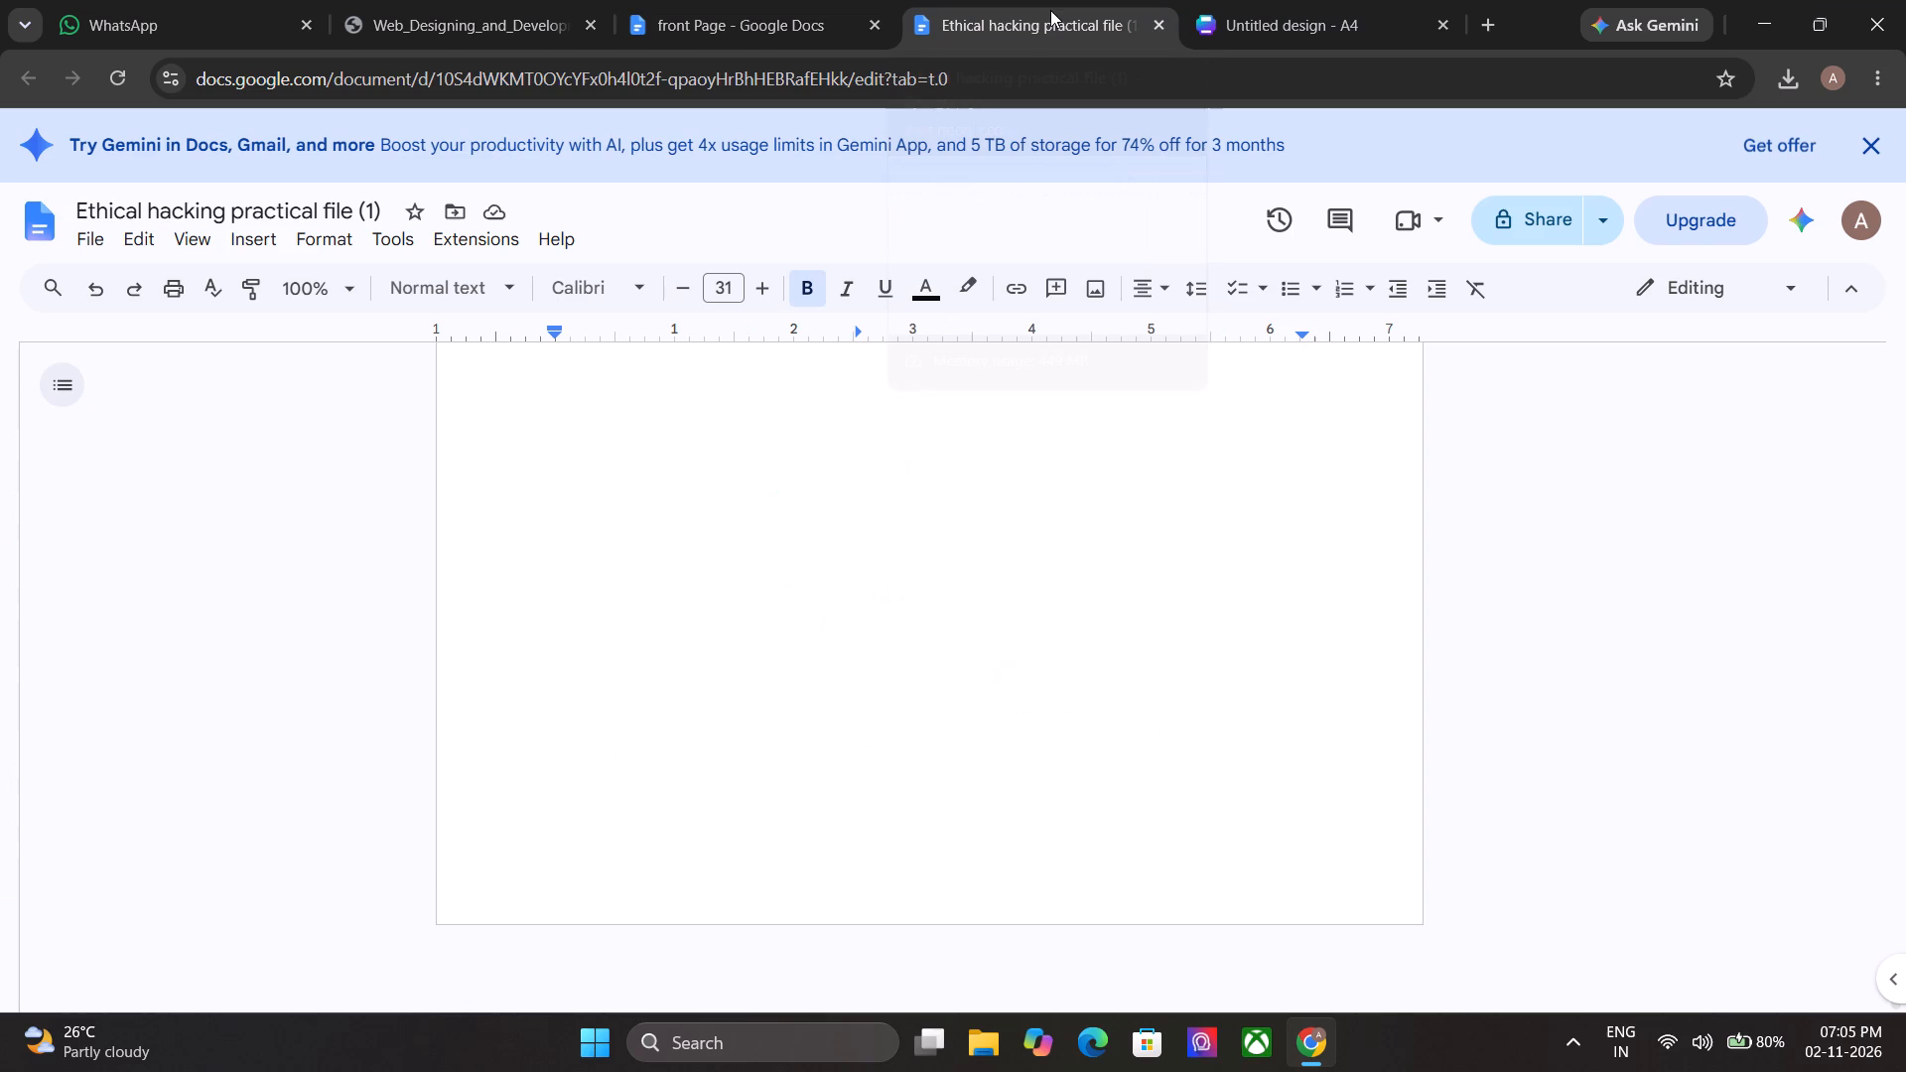
scroll(885, 847, "up", 9)
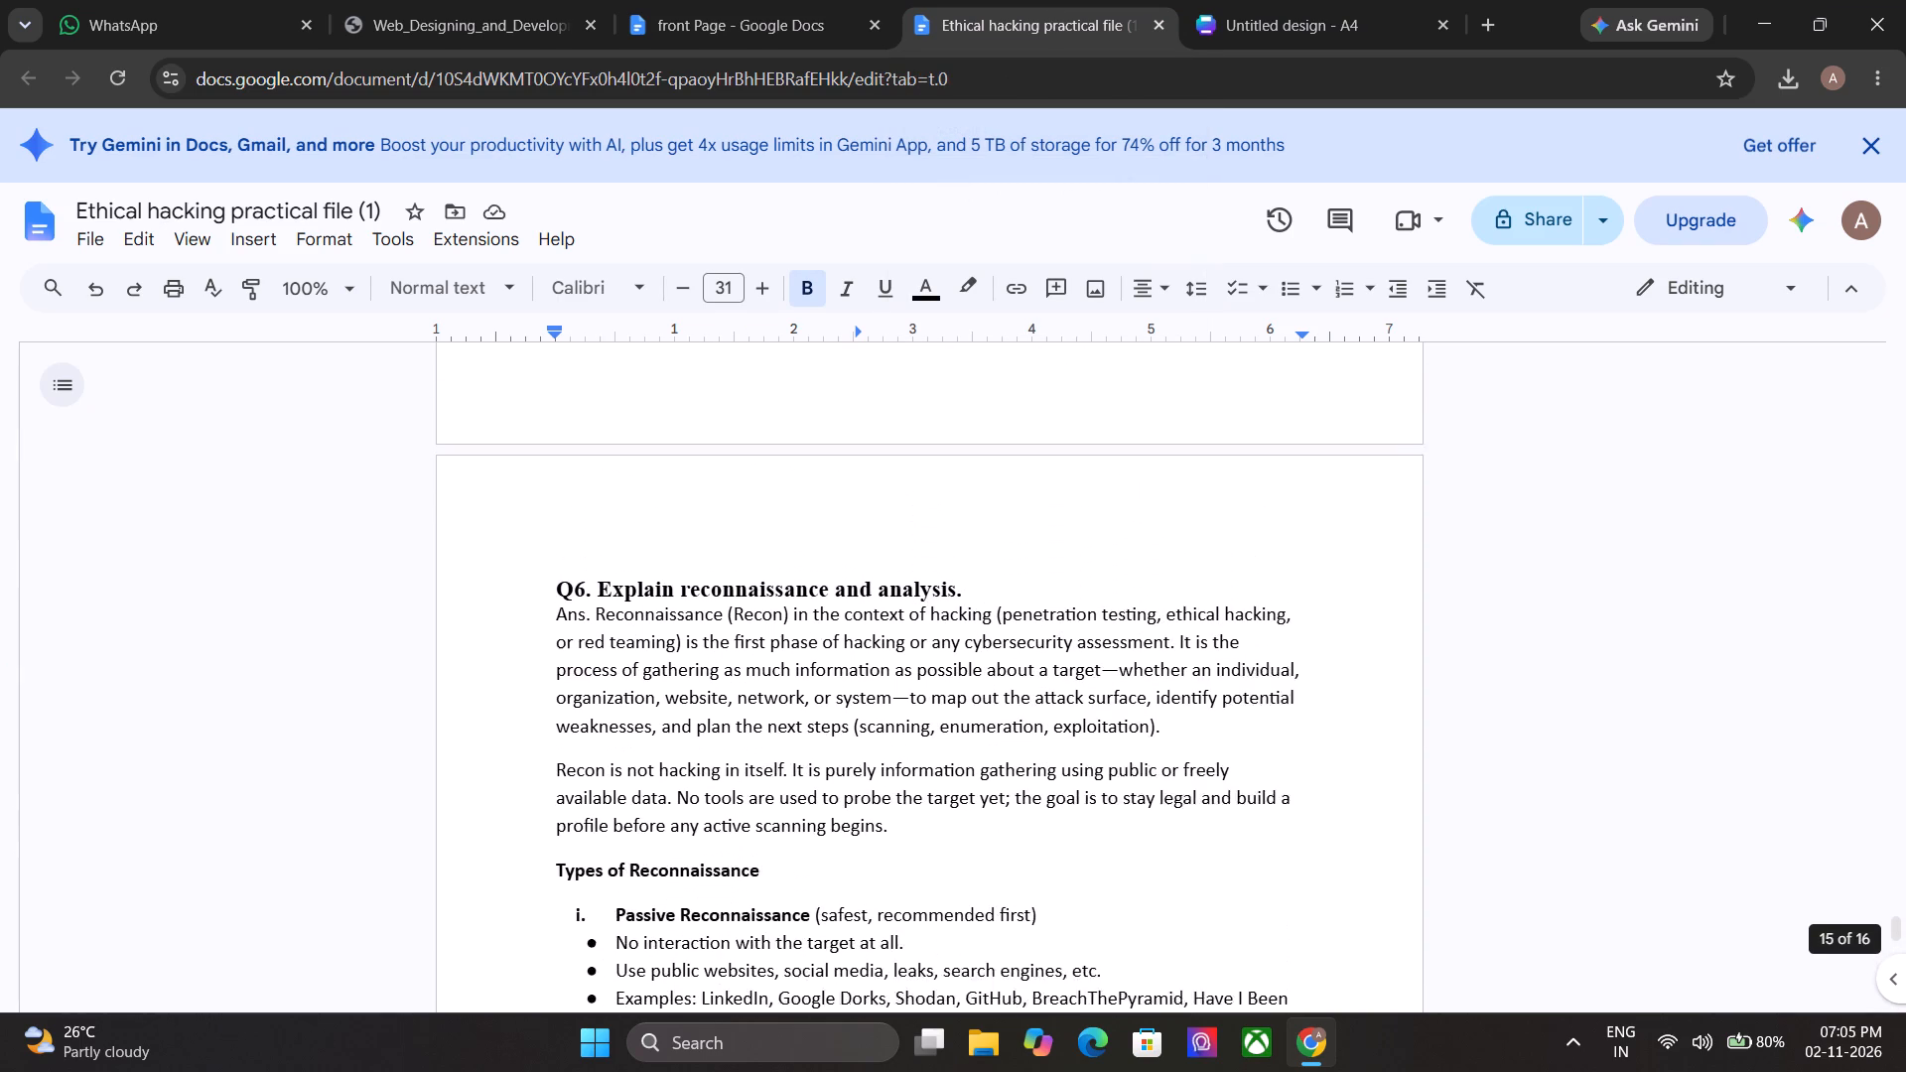
scroll(885, 847, "up", 2)
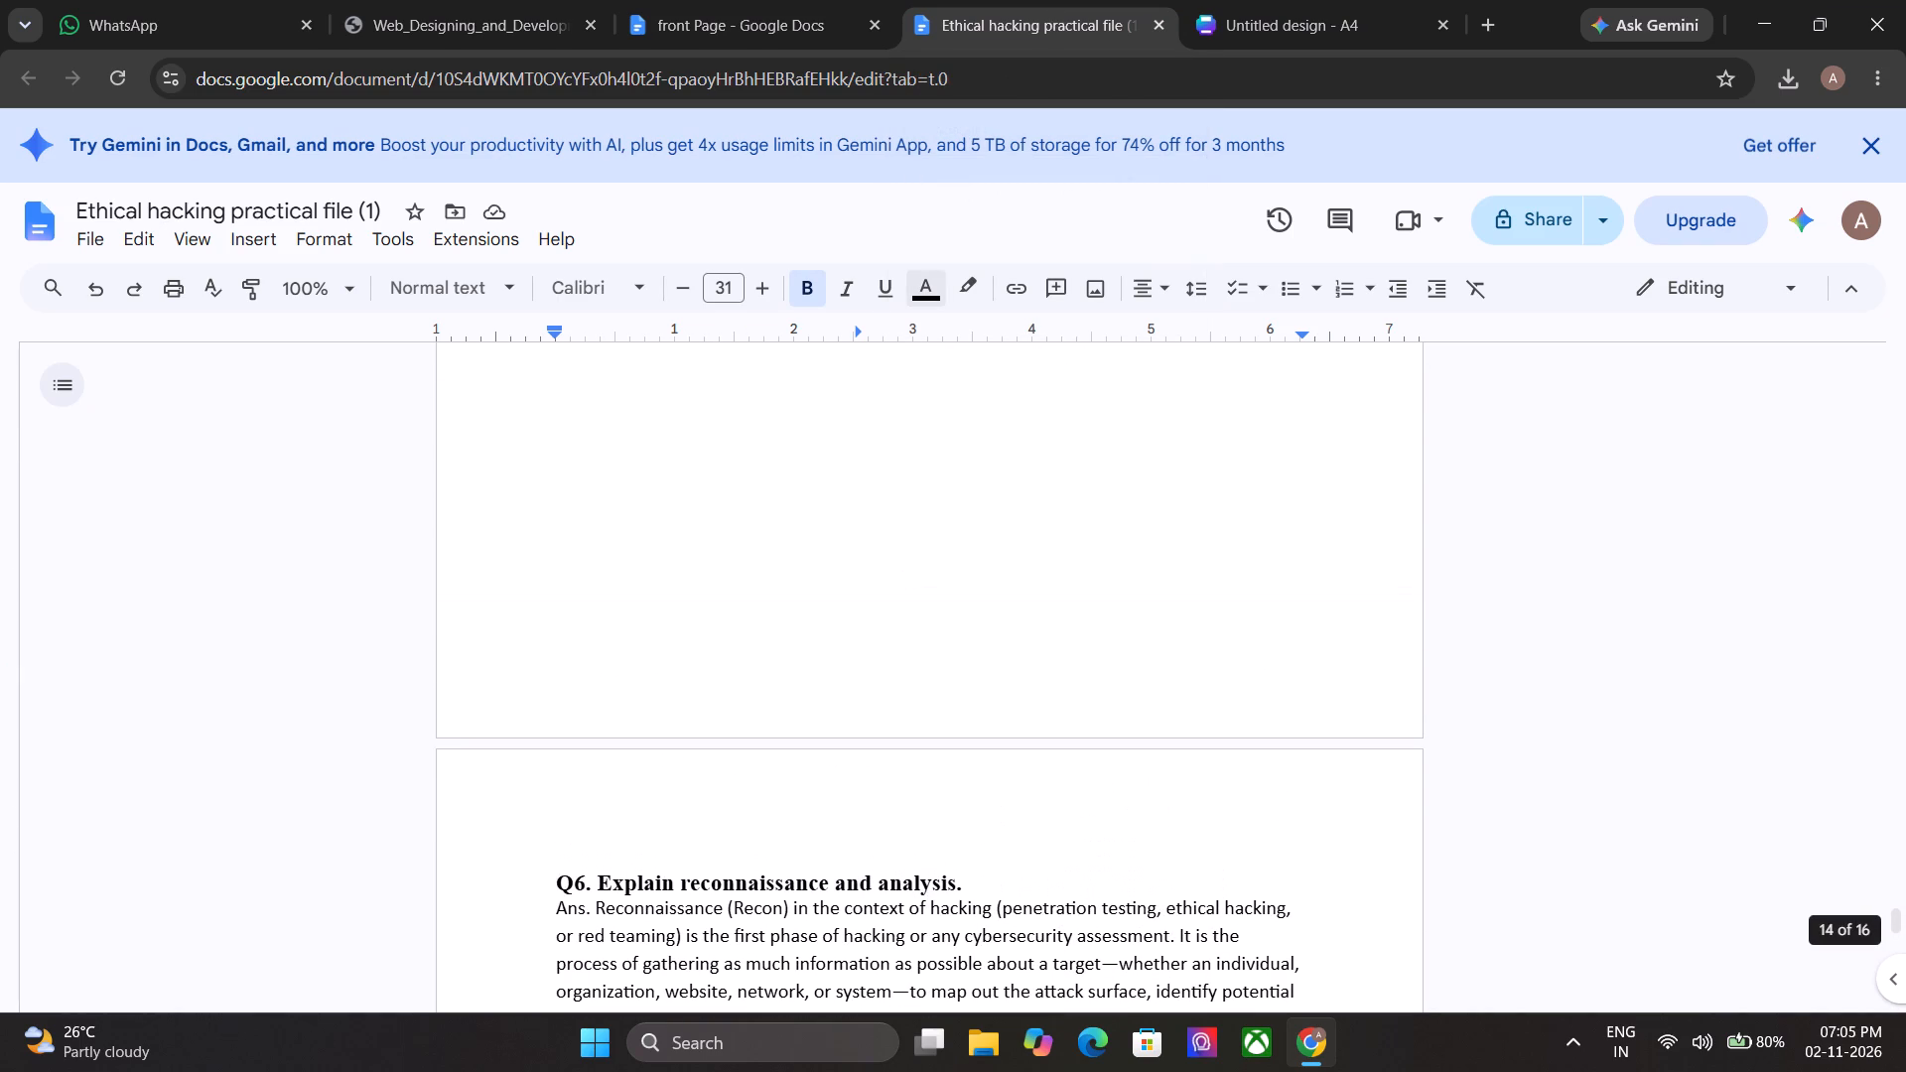
left_click(803, 1)
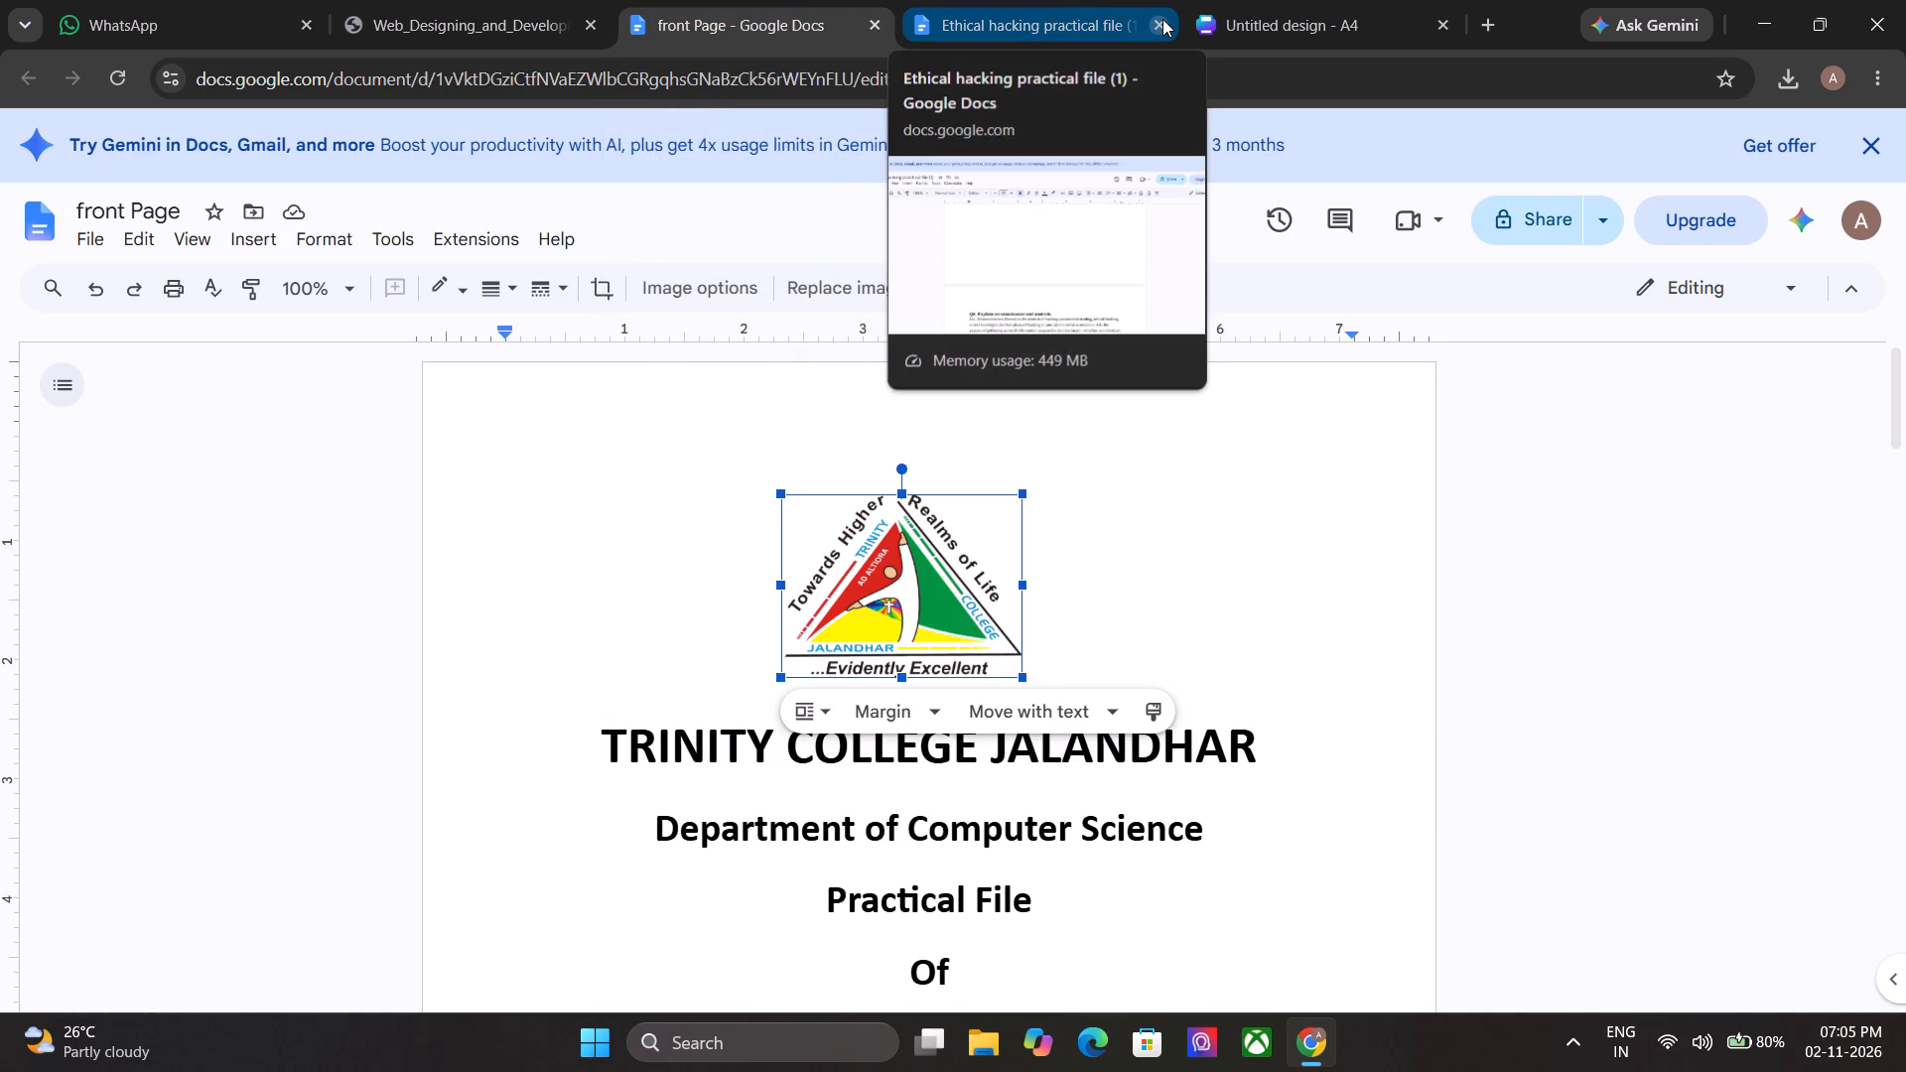
left_click(408, 0)
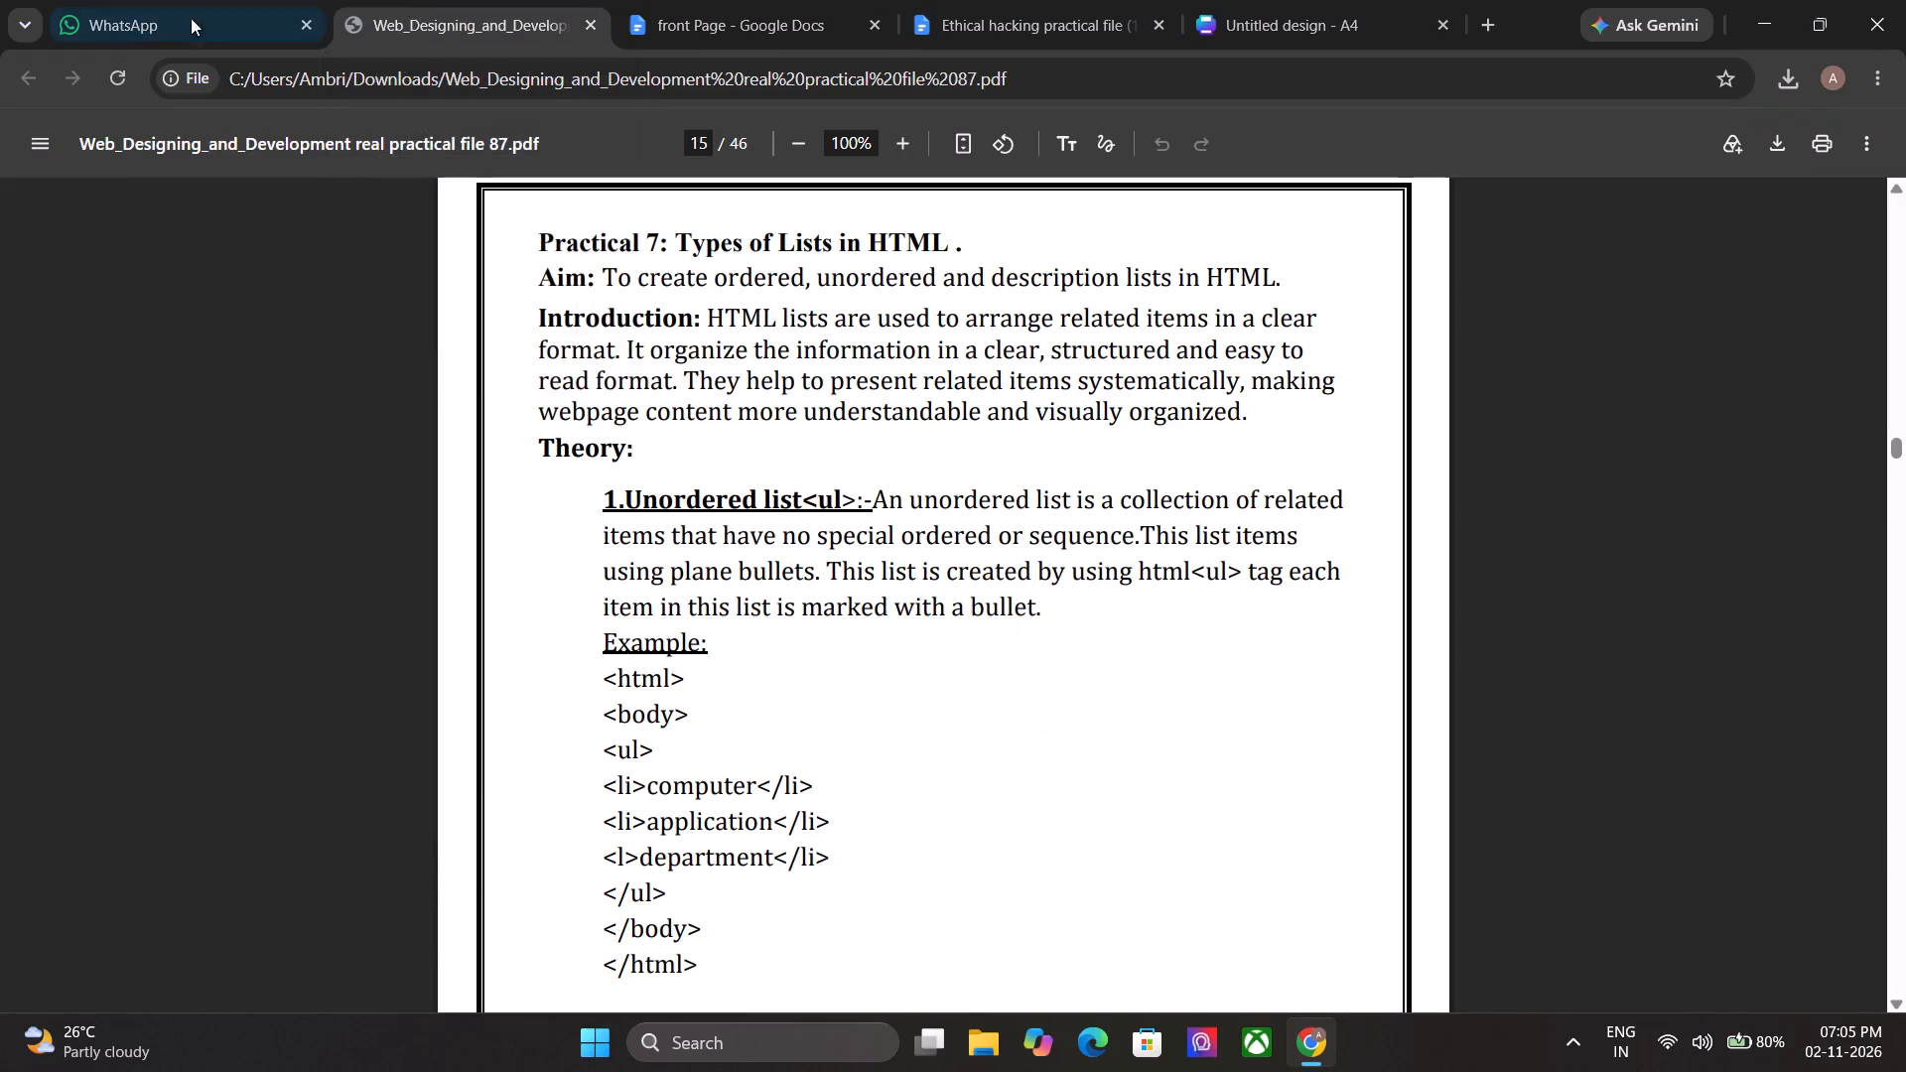